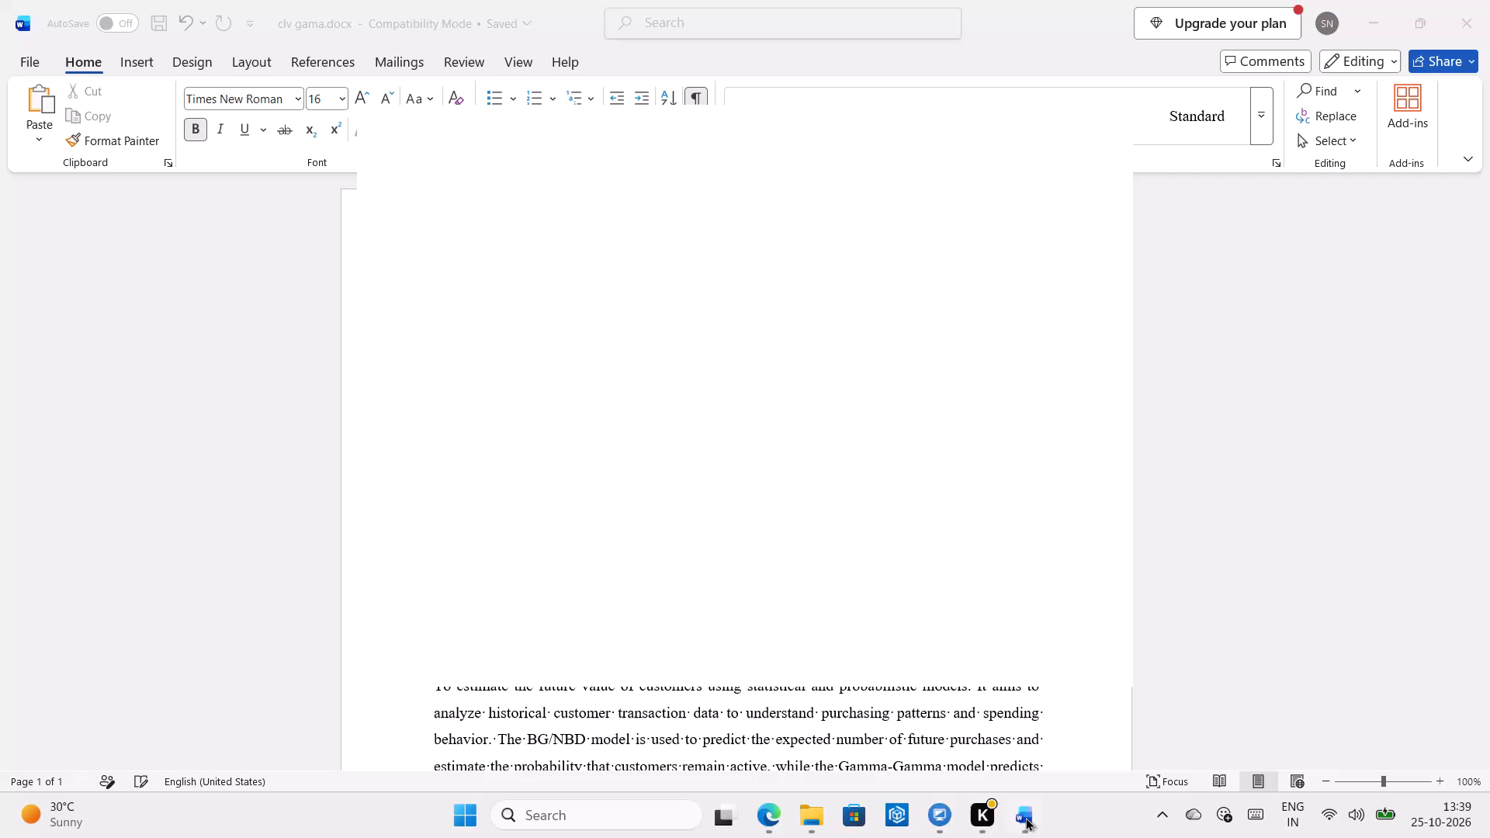
Copy the CHAPTER-1 and INTRODUCTION heading lines from clv gama.docx into the blank Document1.
scroll(1117, 545, "up", 3)
scroll(1117, 545, "down", 3)
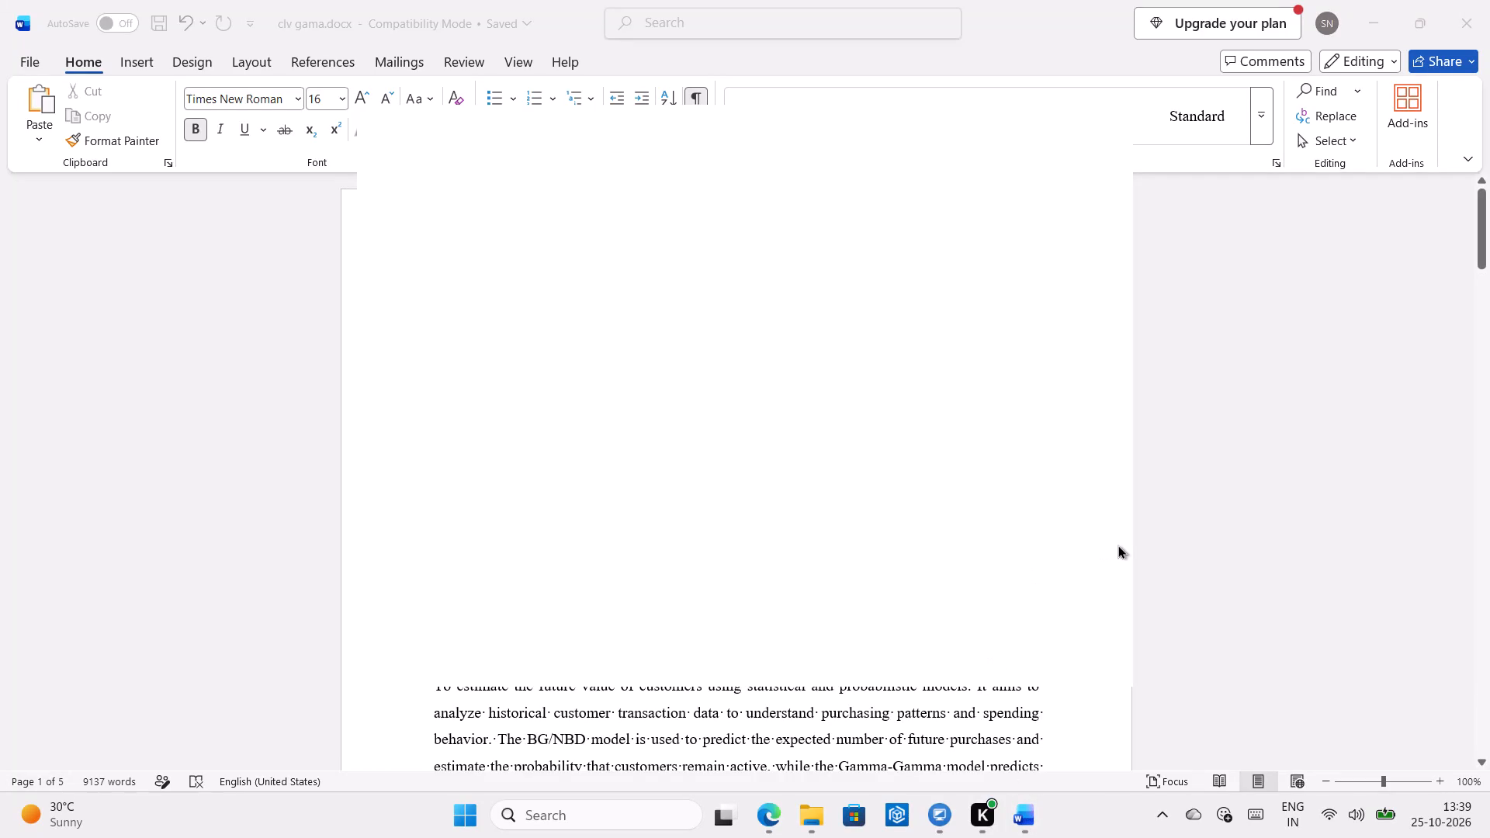
left_click(196, 445)
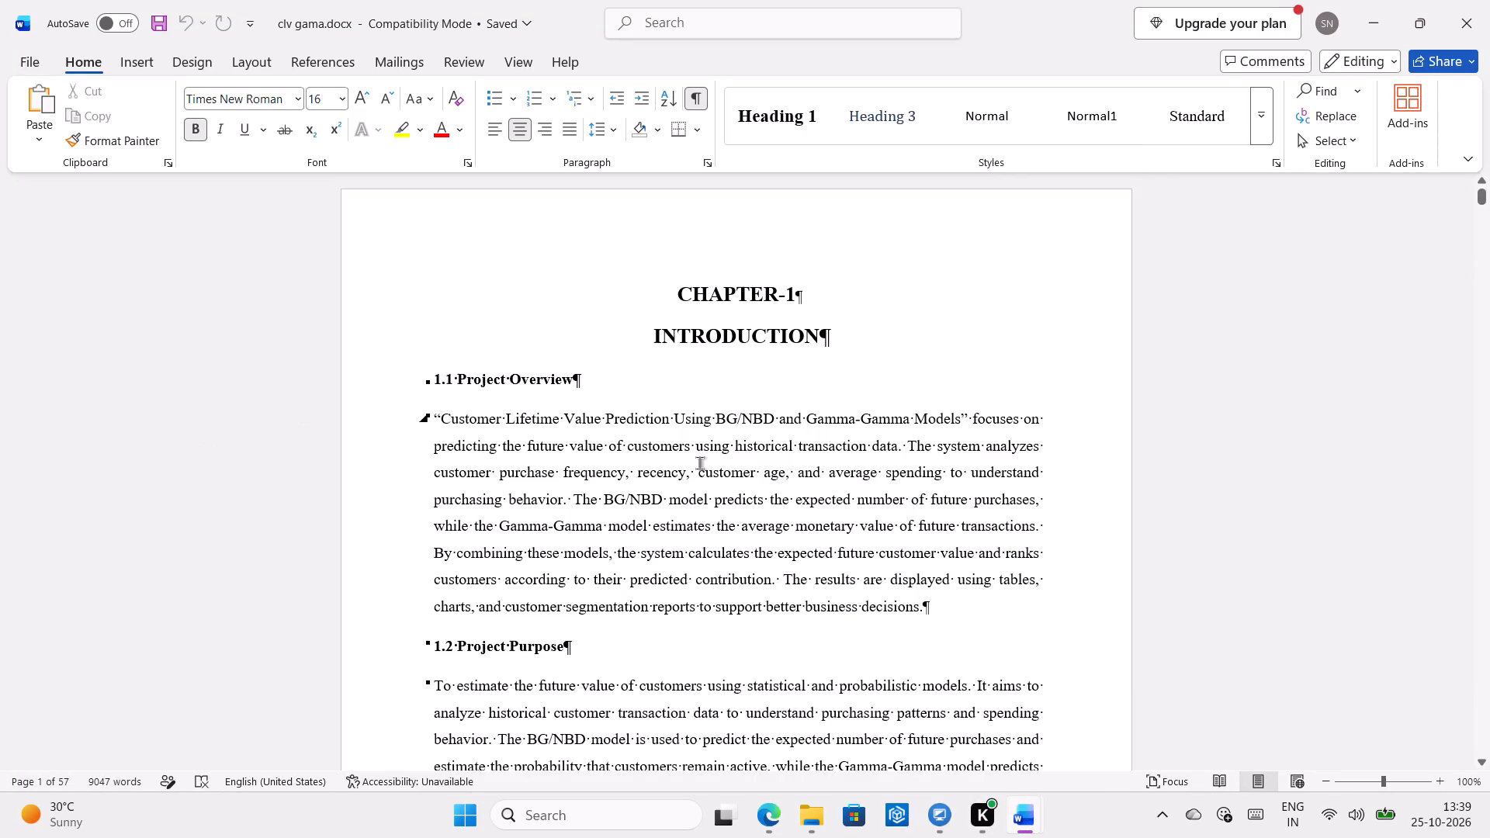
scroll(699, 462, "down", 1)
scroll(709, 517, "up", 2)
left_click_drag(676, 300, 848, 347)
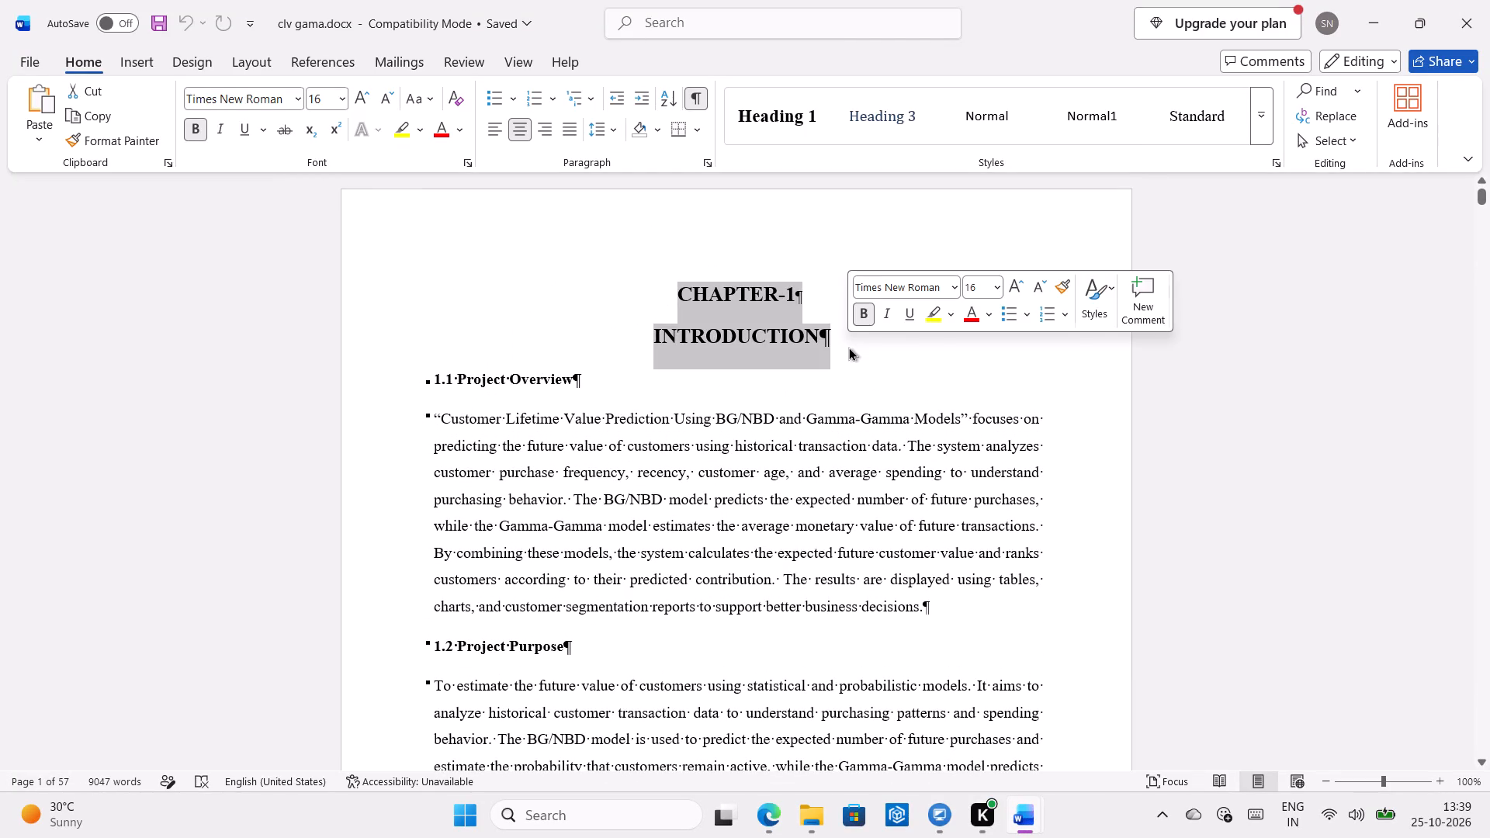
key("ctrl+c")
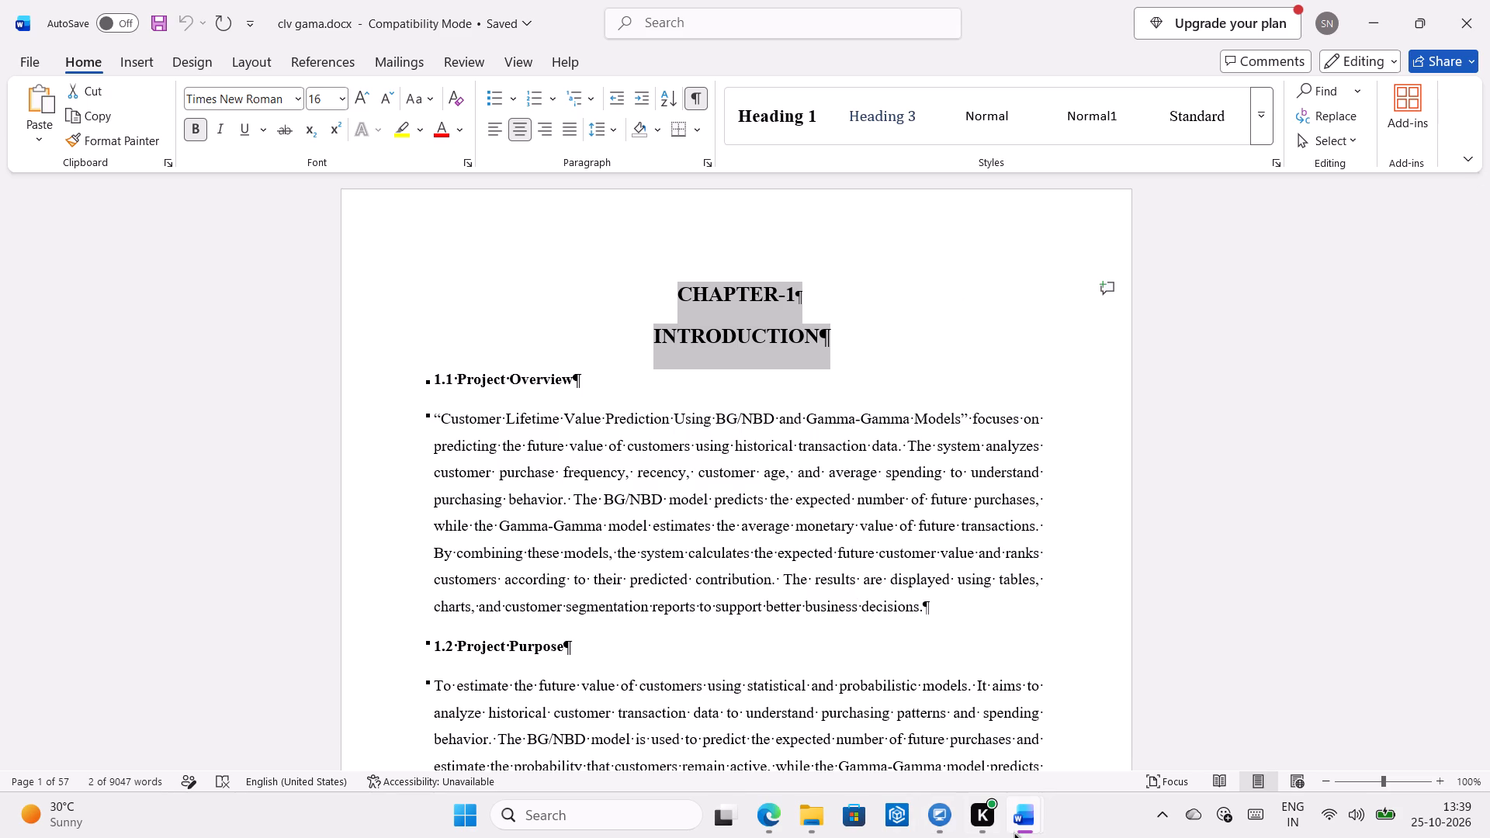
left_click(943, 746)
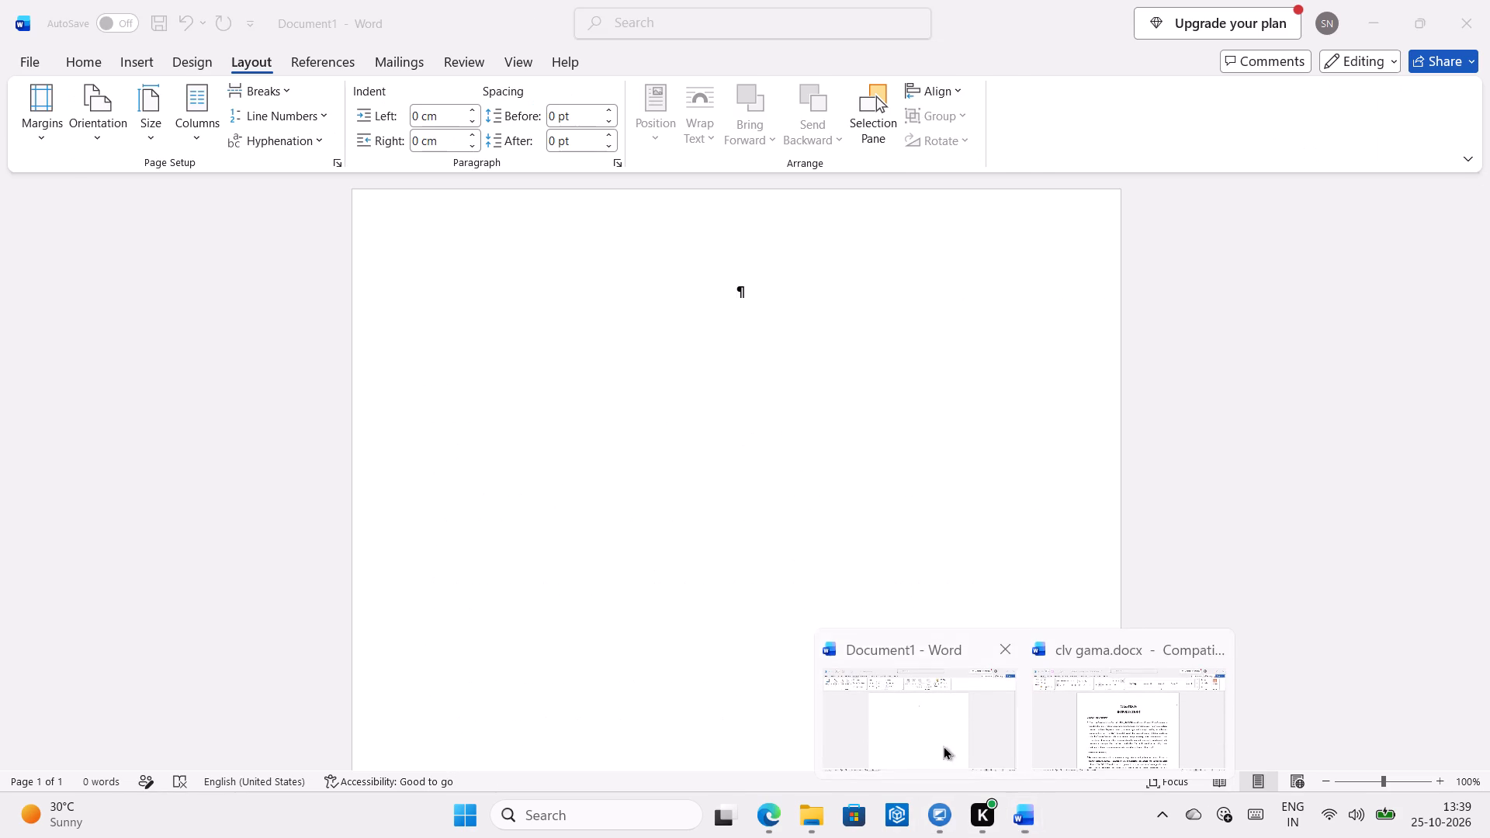
key("ctrl+v")
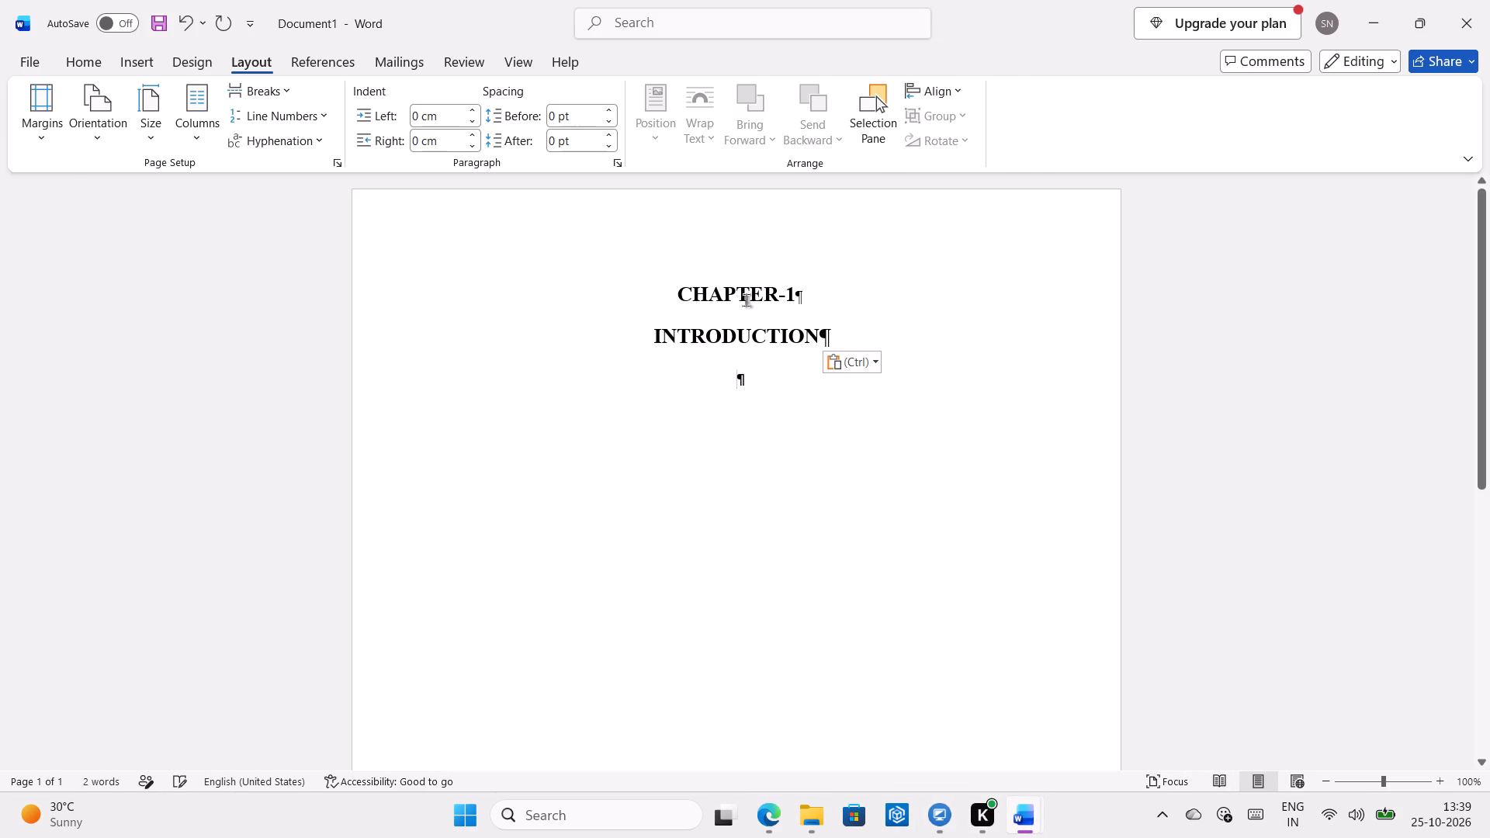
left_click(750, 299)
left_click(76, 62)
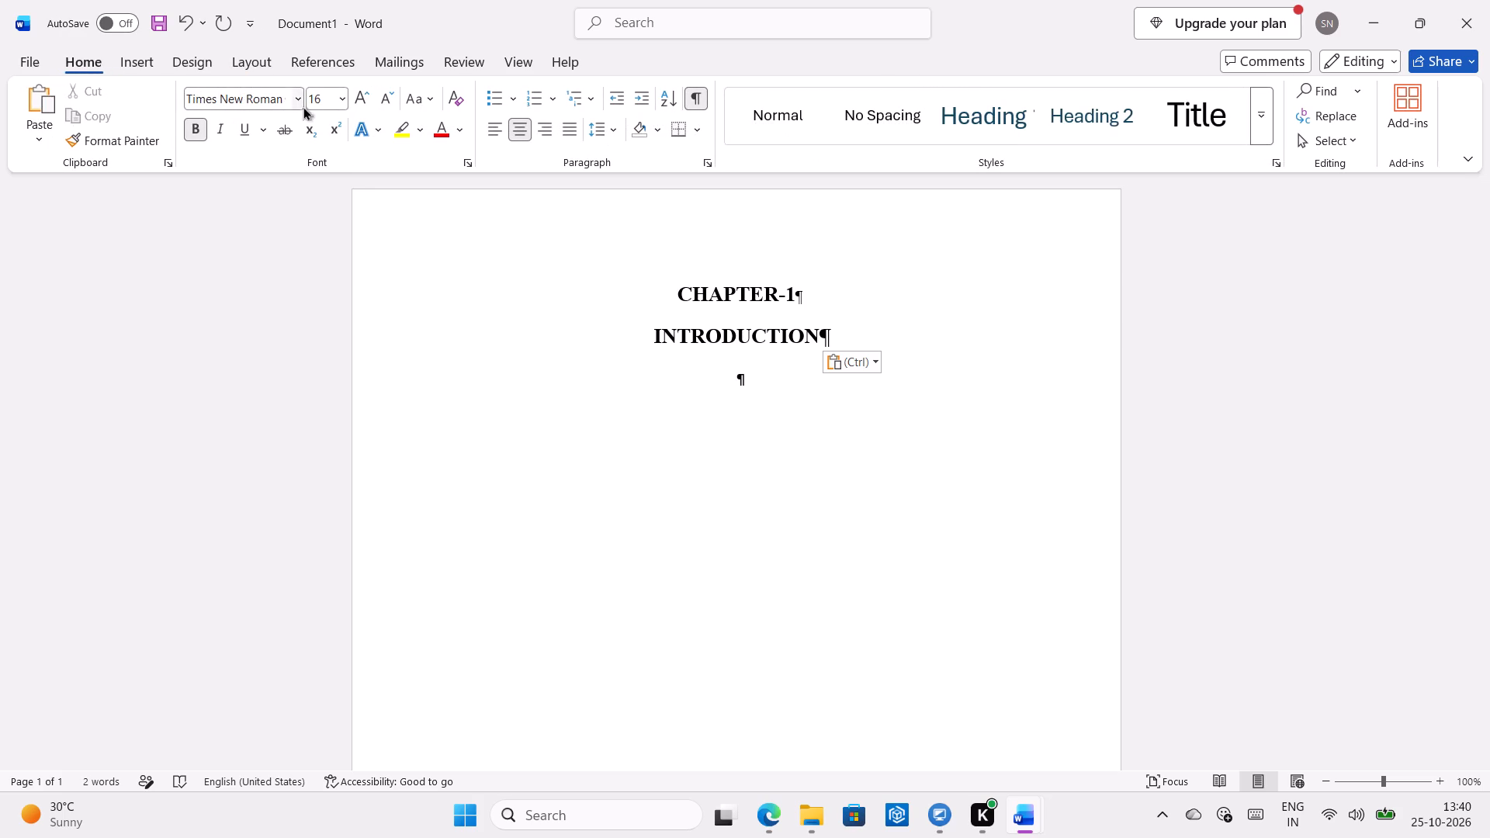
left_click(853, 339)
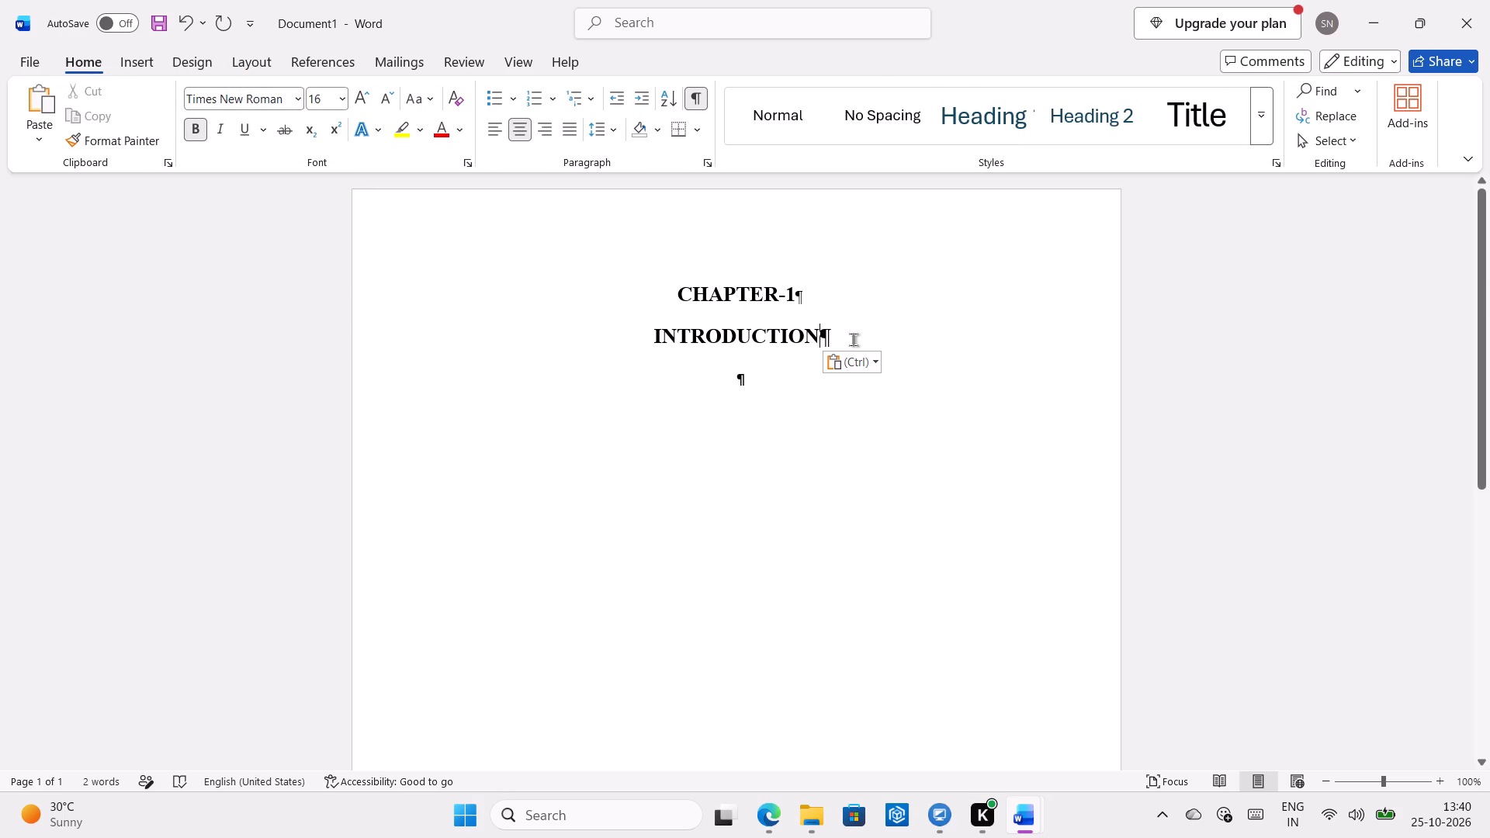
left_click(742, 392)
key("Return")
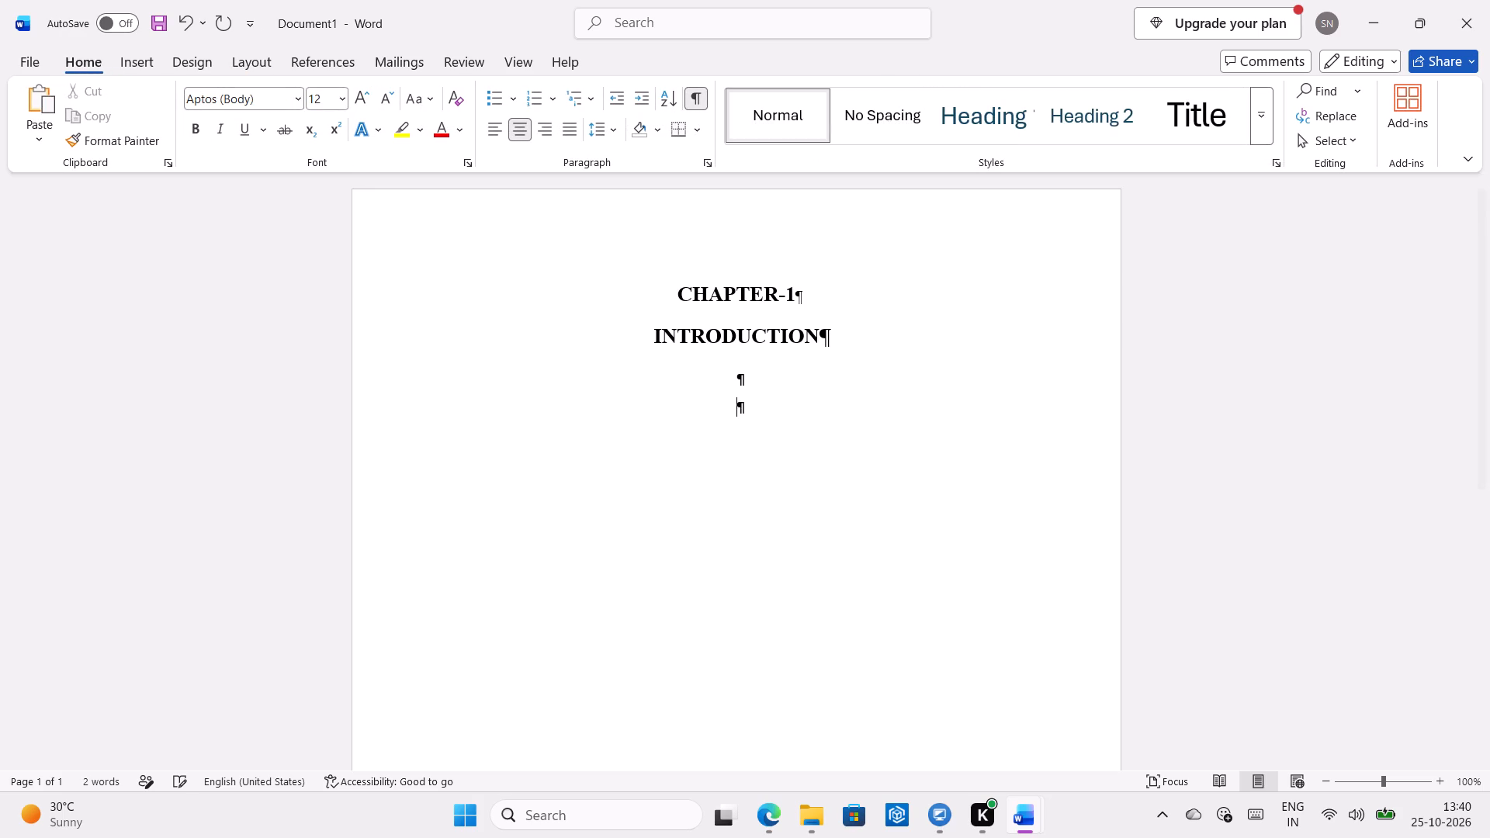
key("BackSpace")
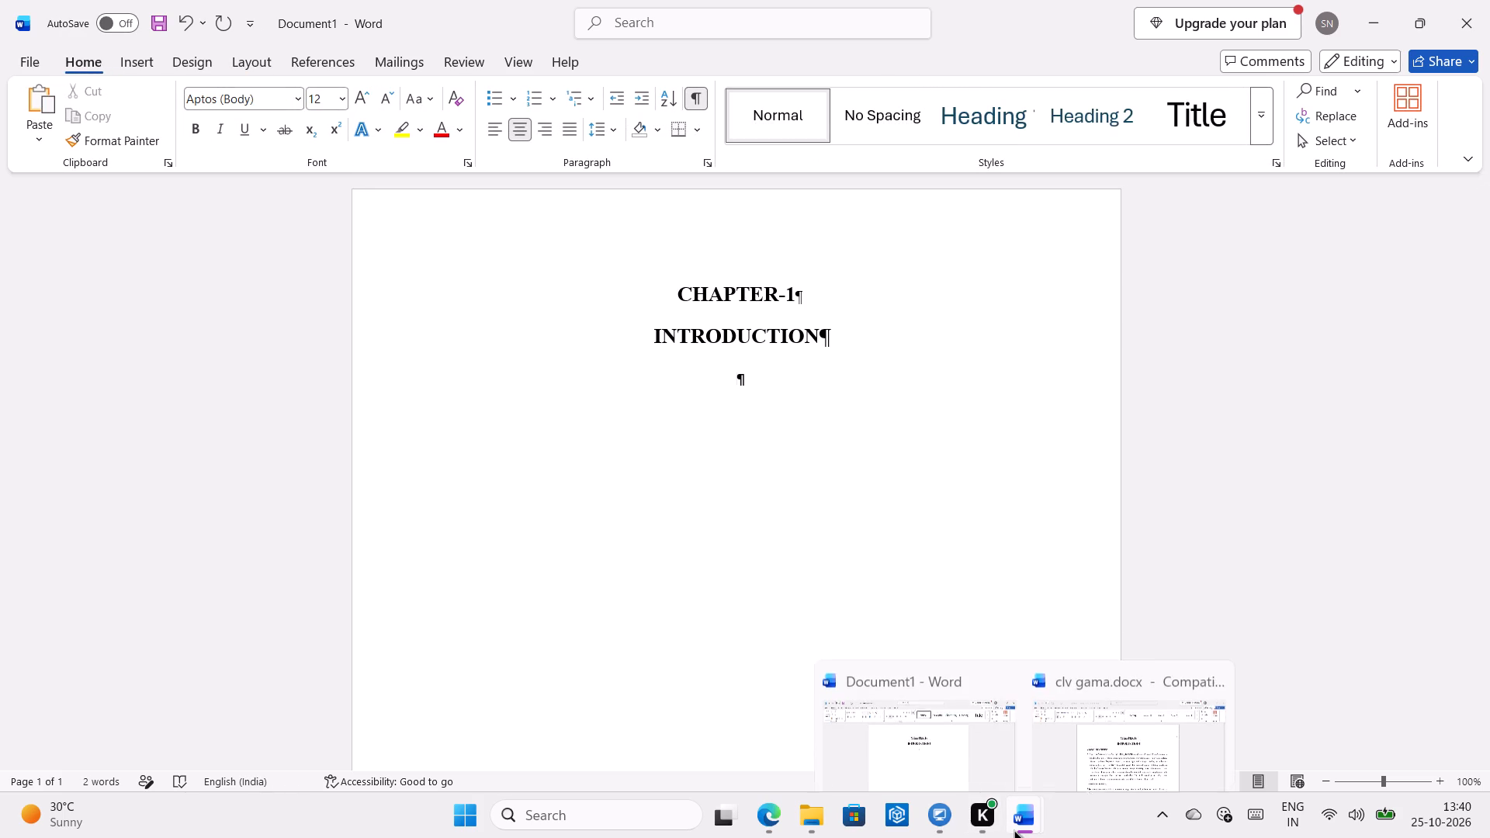
Switch back to the clv gama.docx document.
left_click(1083, 739)
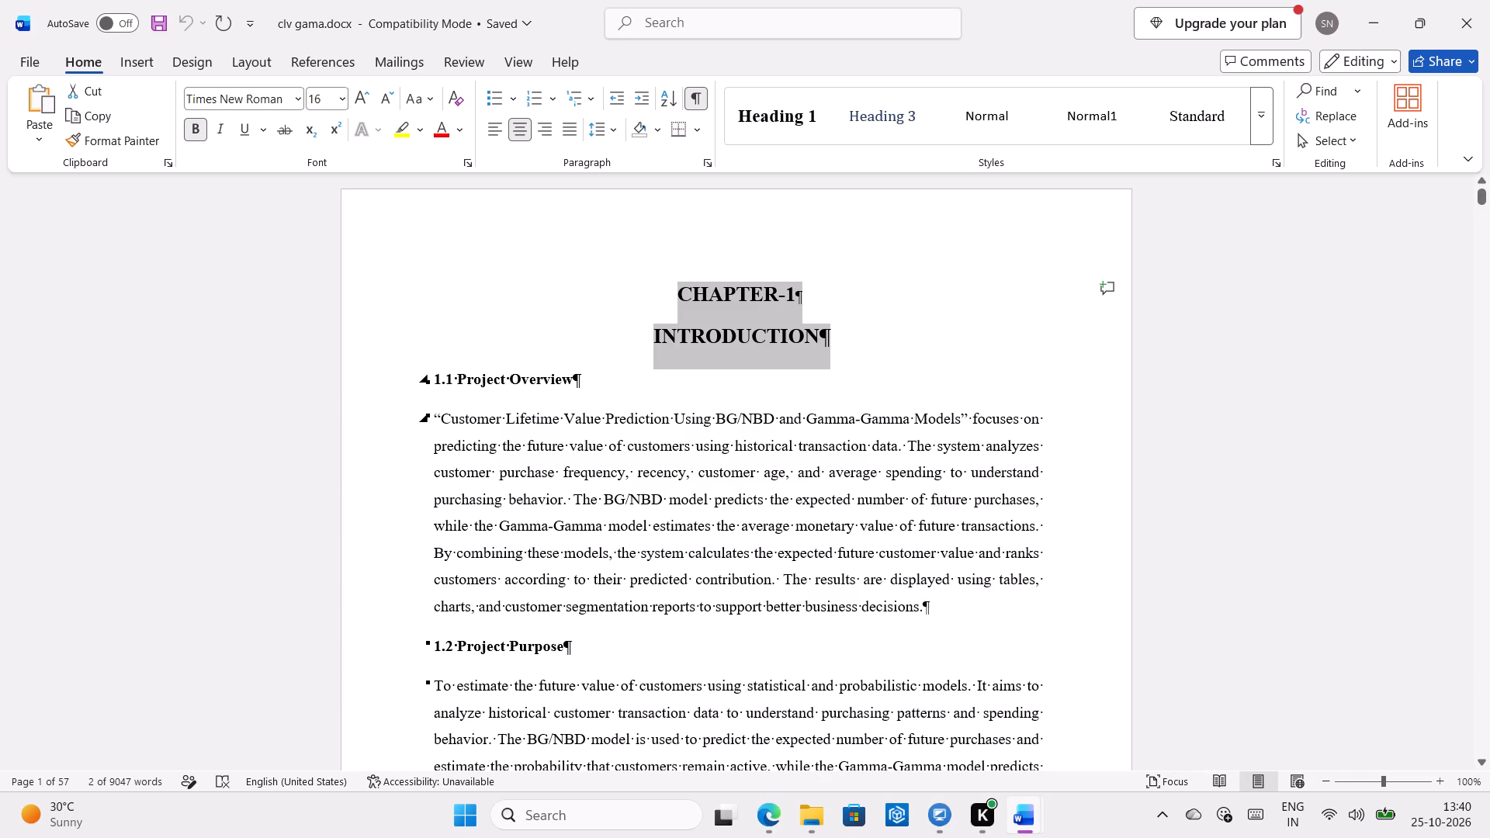
Copy the 1.1 Project Overview heading from clv gama.docx into Document1, below the INTRODUCTION line.
left_click_drag(432, 373, 573, 369)
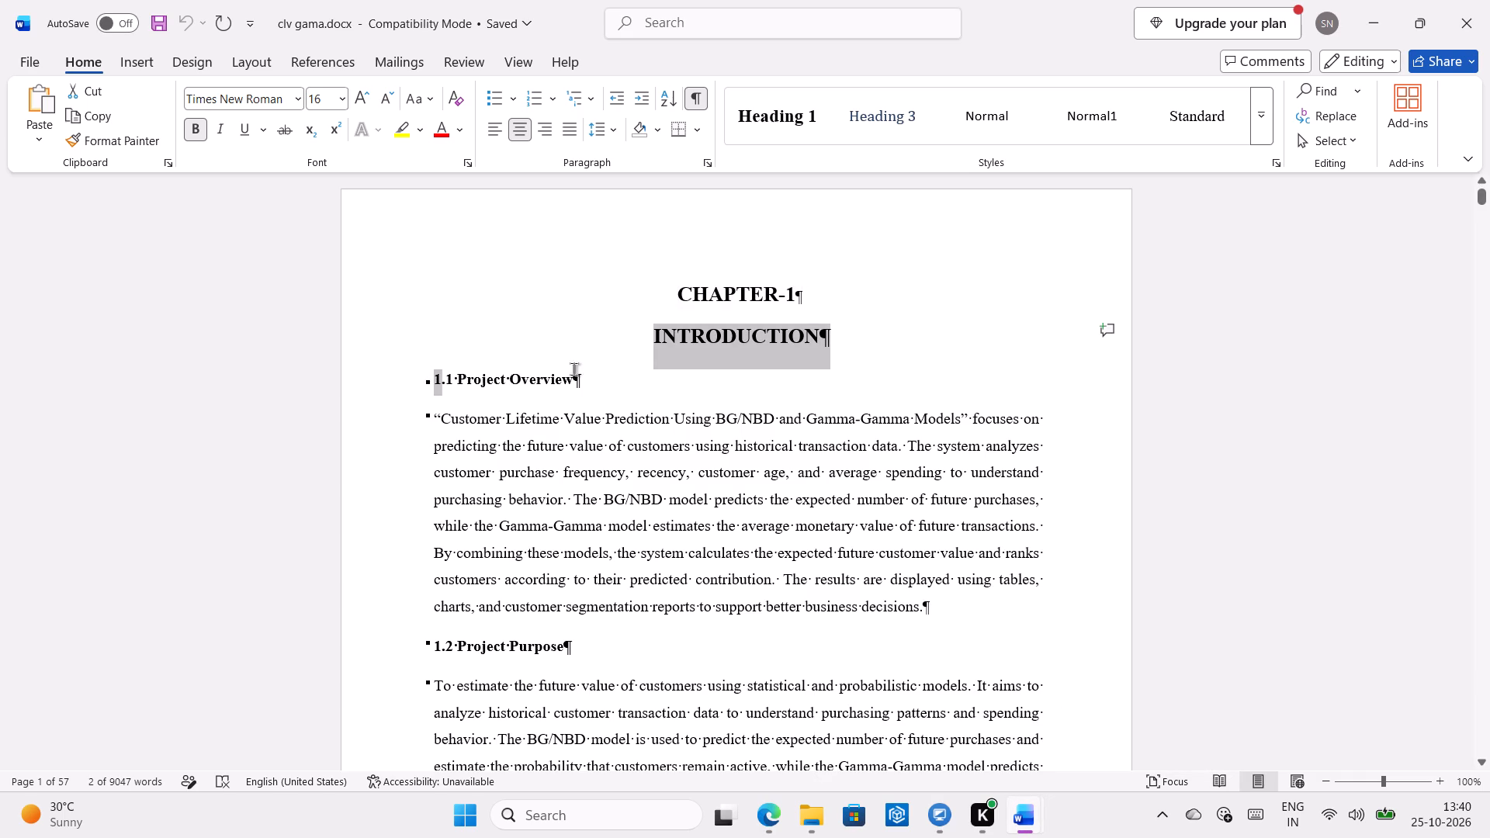
left_click_drag(573, 369, 581, 375)
key("ctrl+c")
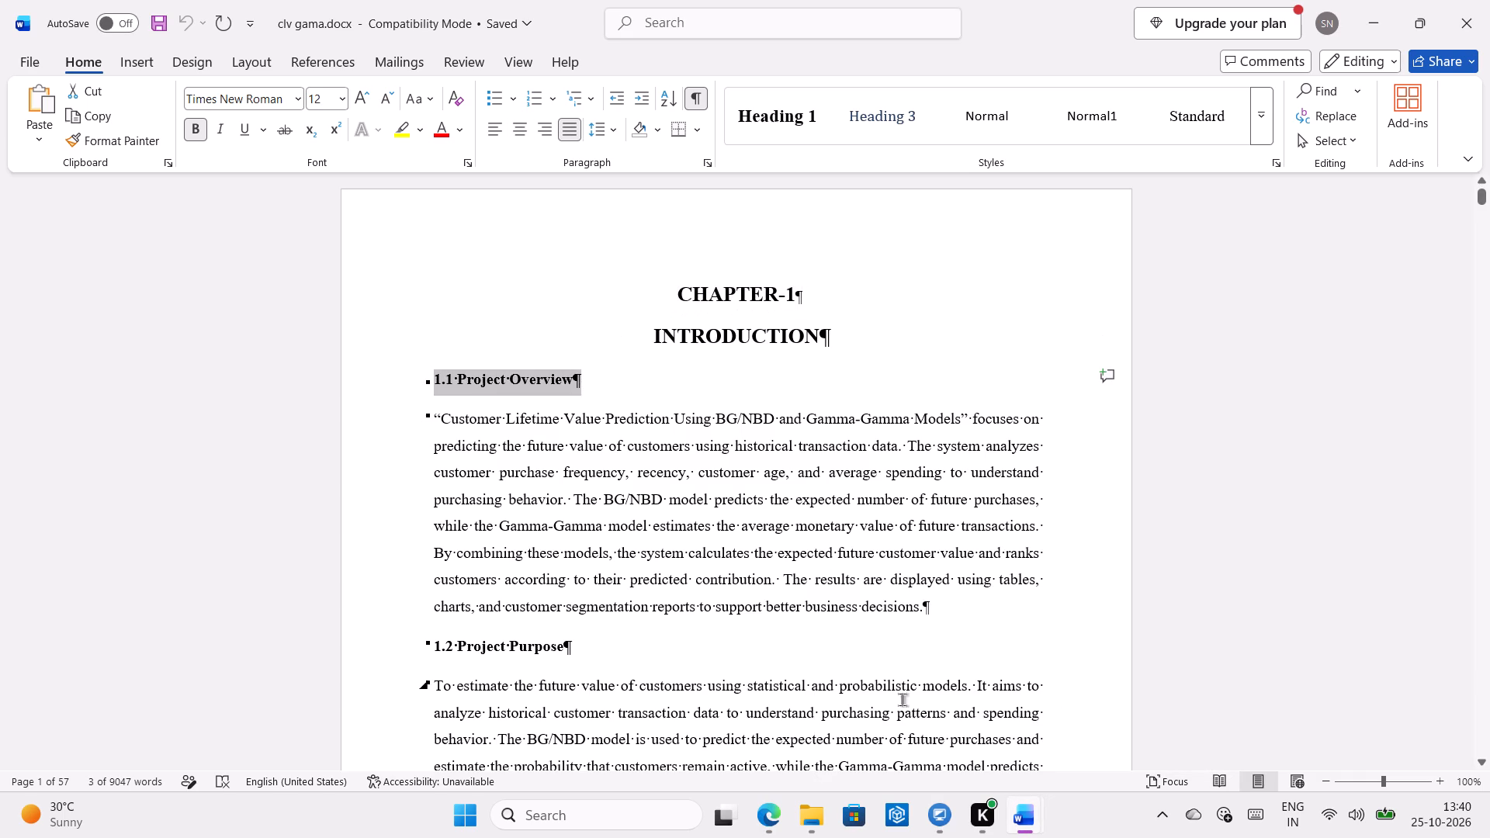
left_click(939, 734)
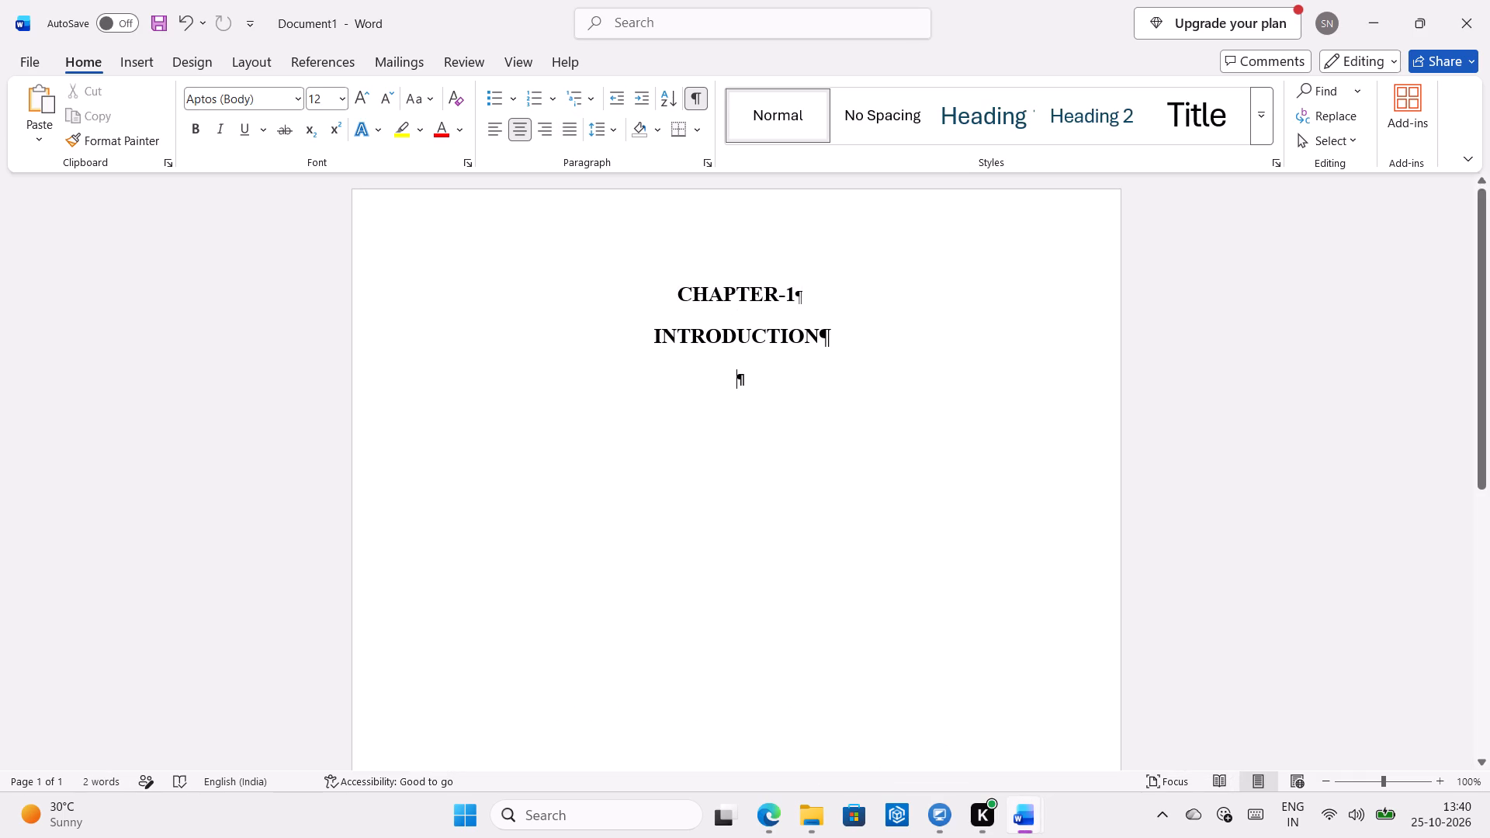
key("ctrl+v")
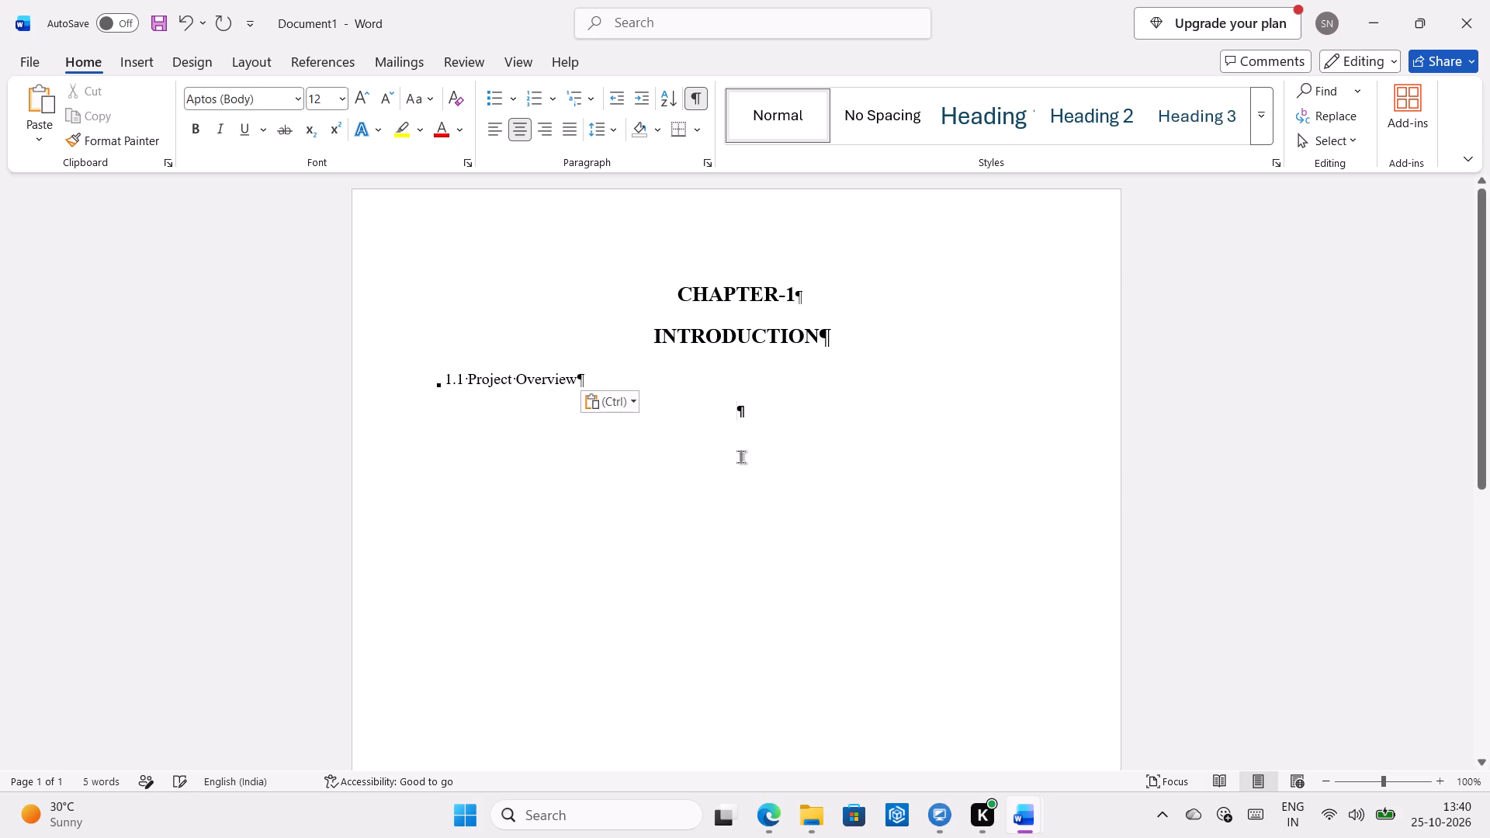
Make the pasted 1.1 Project Overview heading in Document1 bold.
left_click_drag(586, 373, 441, 371)
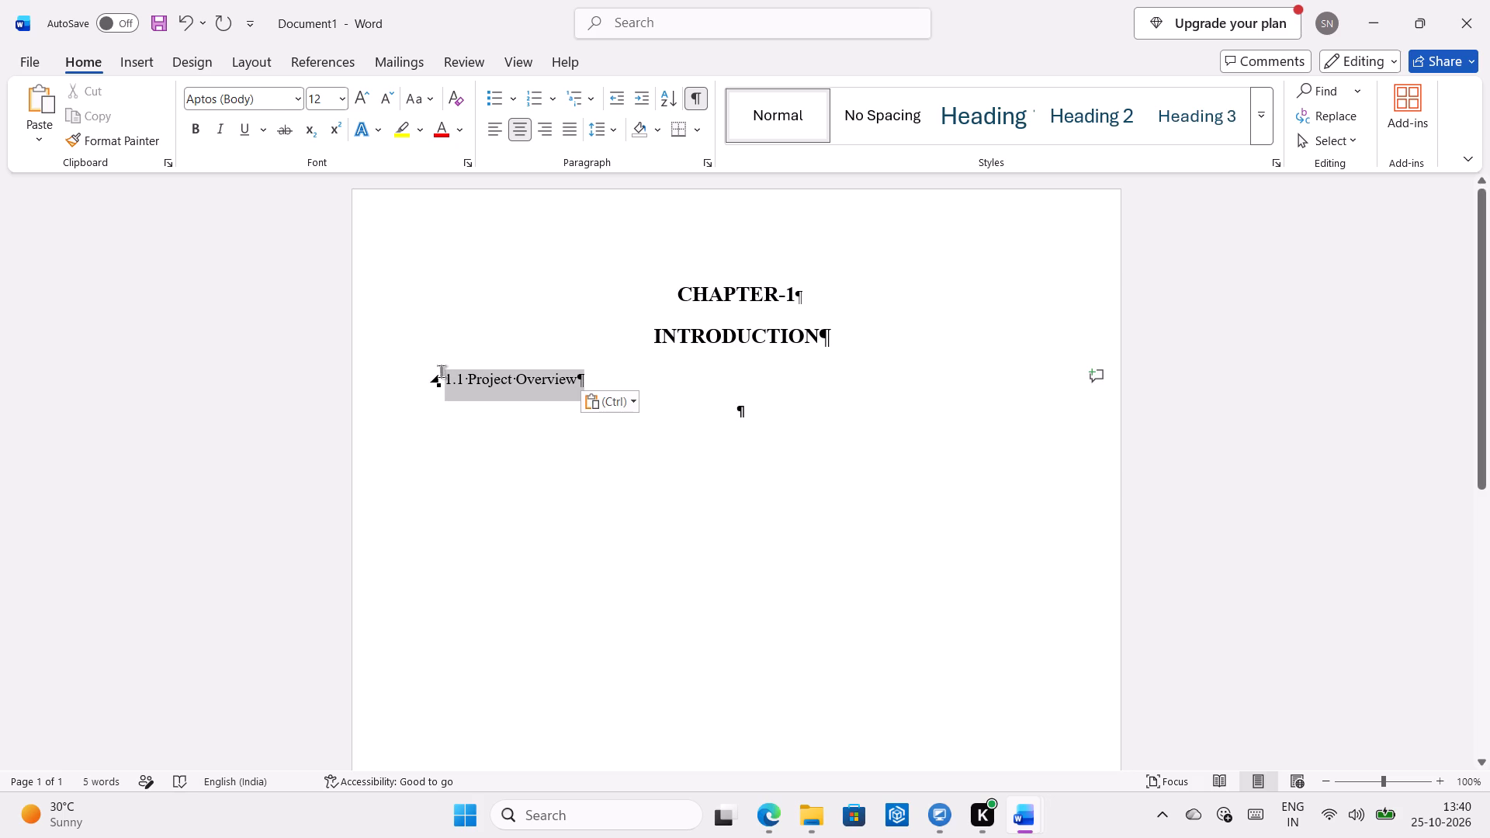
left_click_drag(441, 371, 435, 370)
key("ctrl+b")
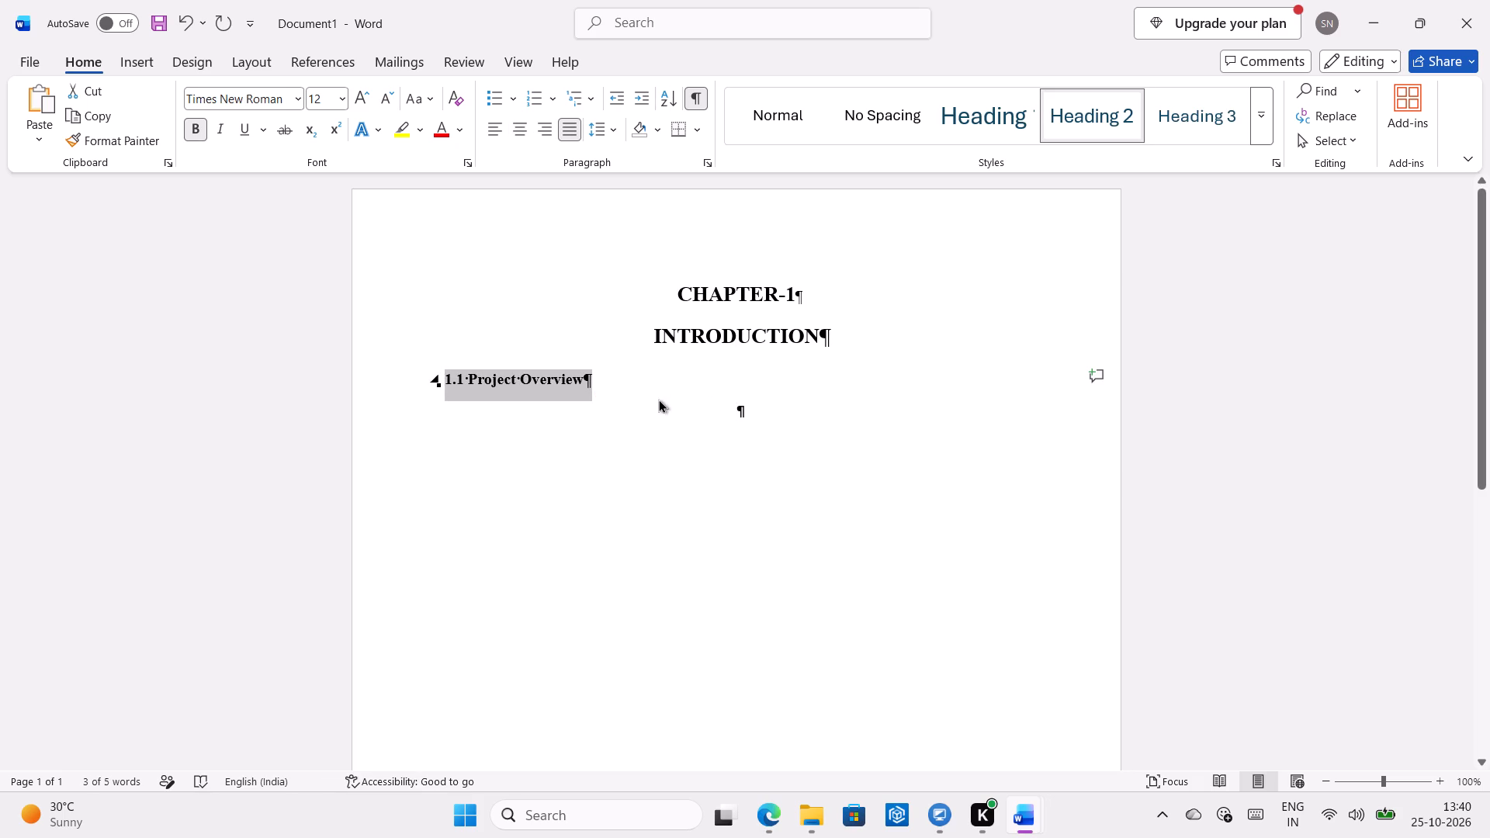
Prepare a left-aligned empty body line below the 1.1 Project Overview heading, removing the placeholder text efwf and the extra paragraph.
left_click(658, 399)
key("Return")
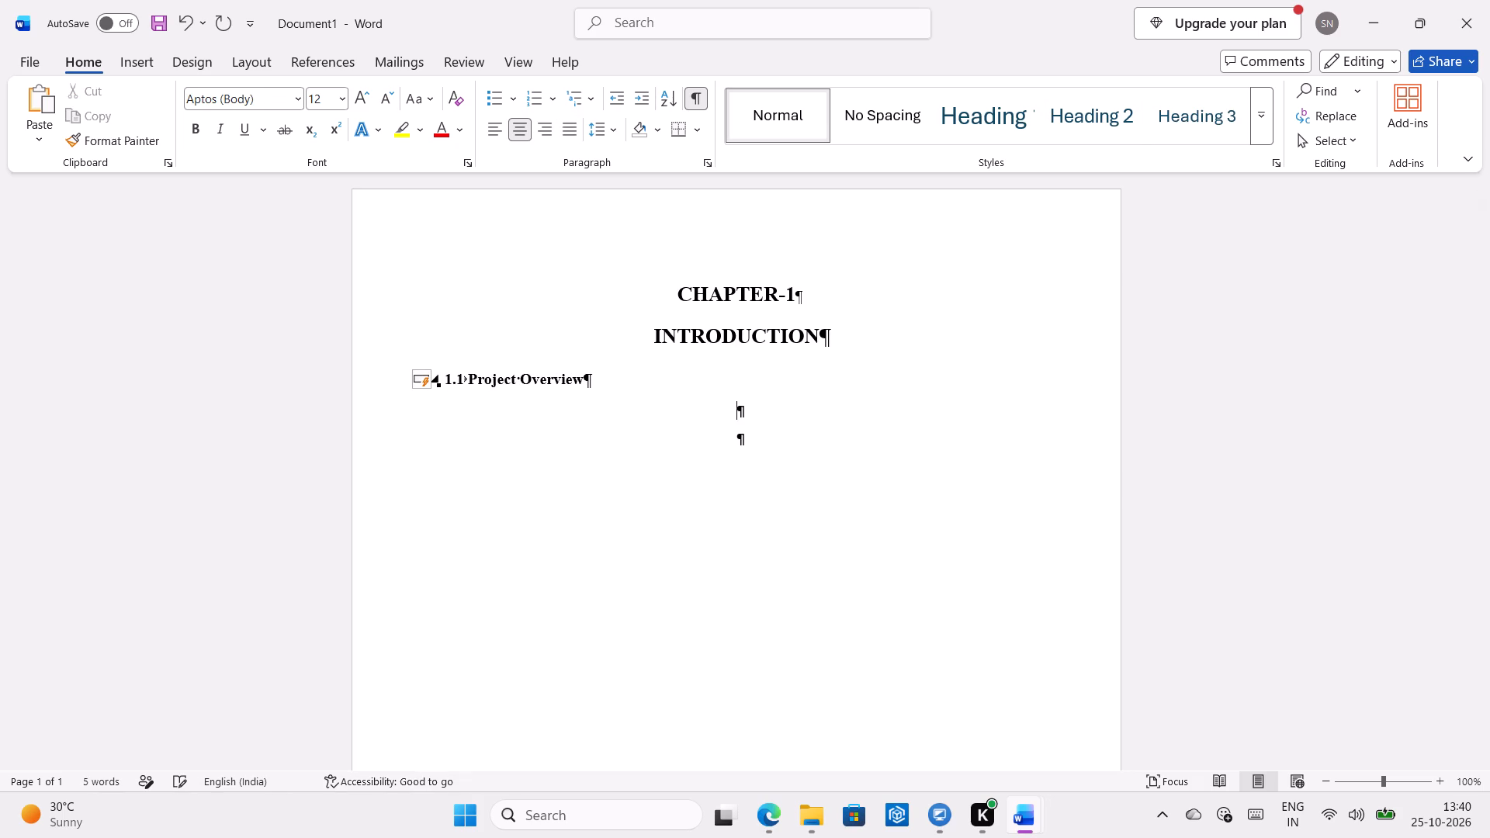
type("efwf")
left_click(483, 136)
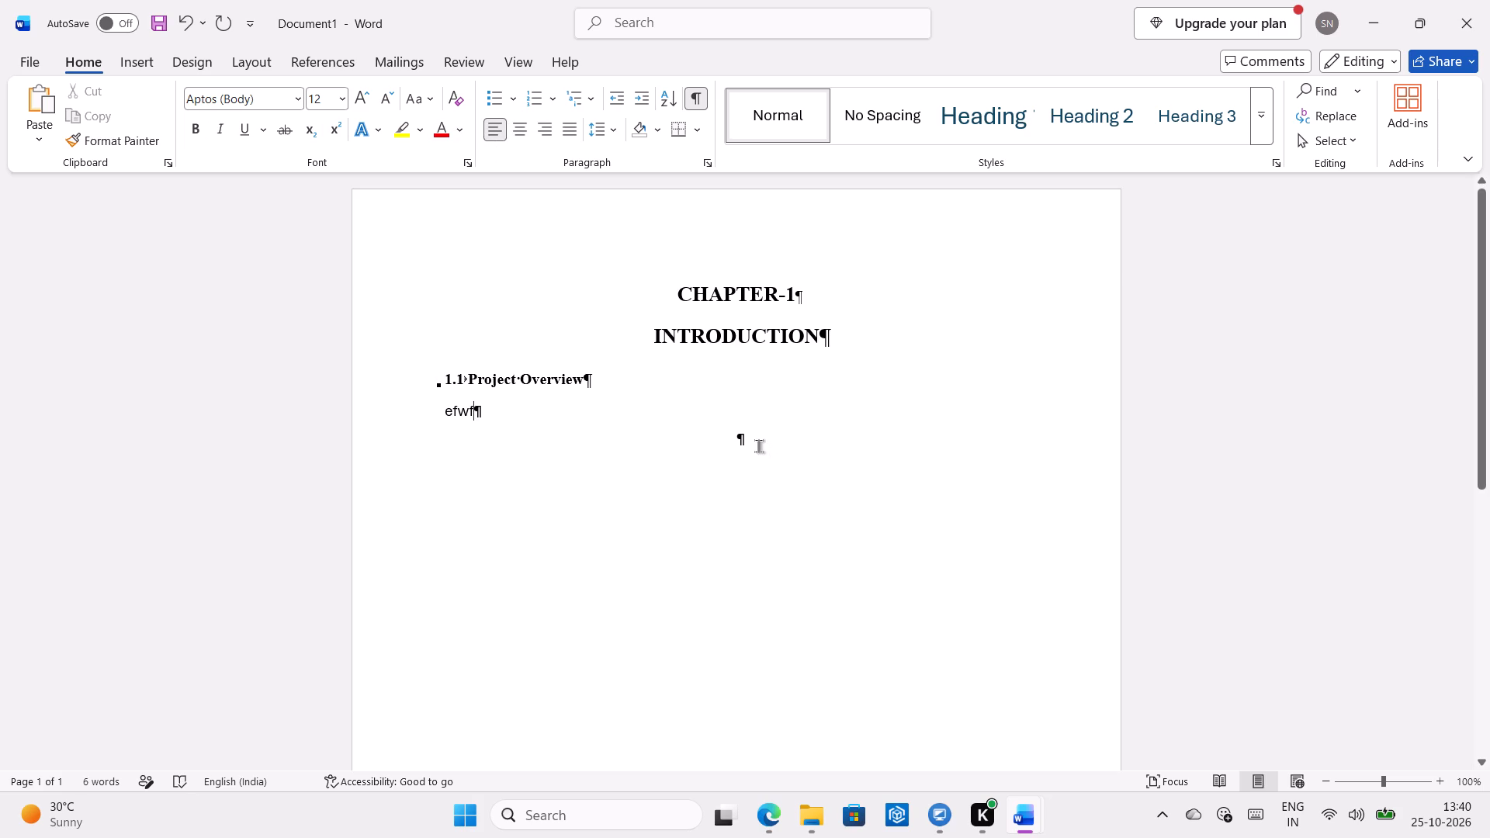
left_click(758, 445)
key("BackSpace")
key("BackSpace")
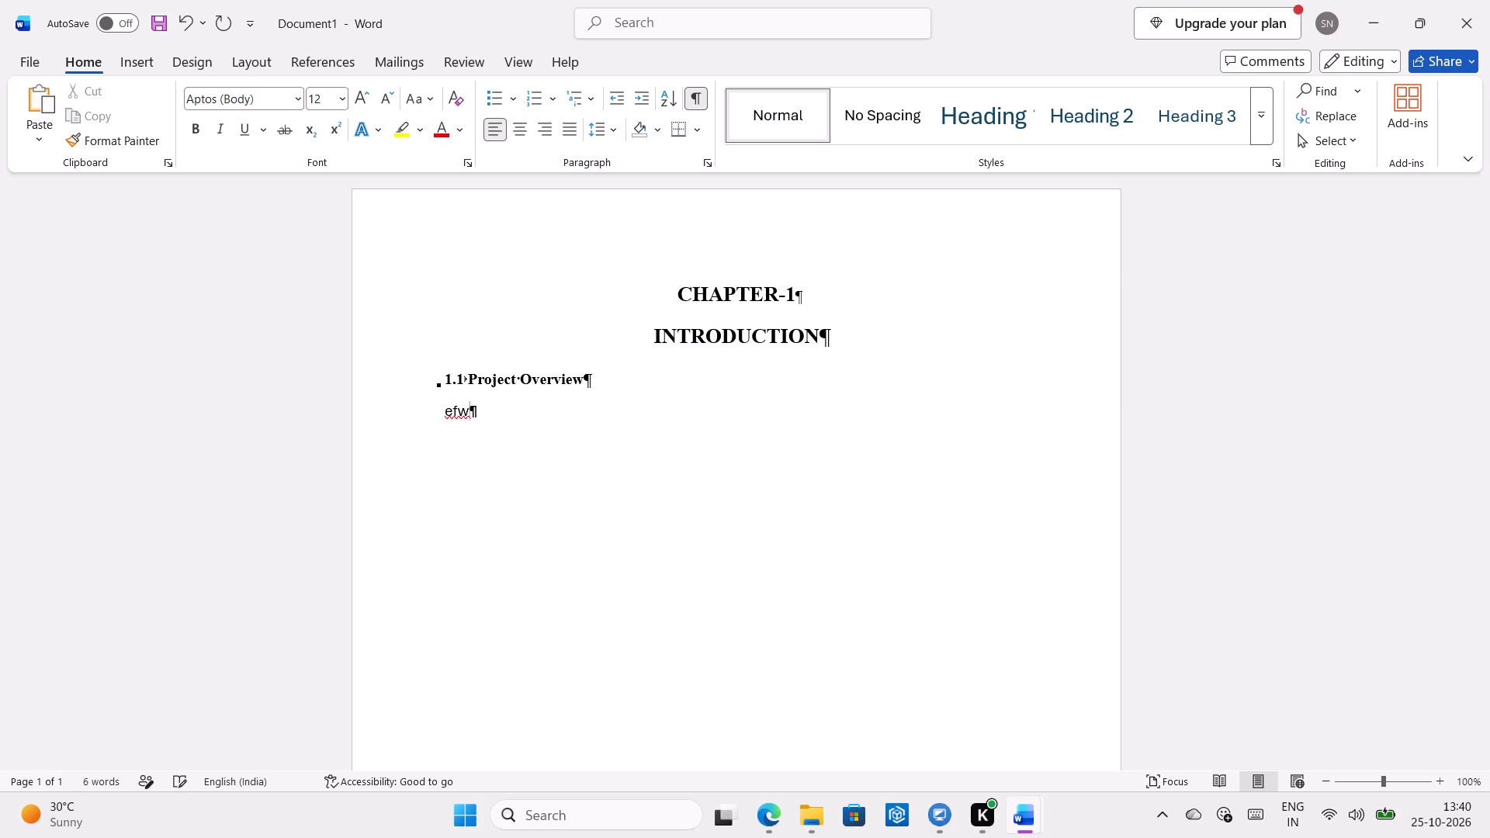
key("BackSpace")
key("BackSpace")
key("BackSpace")
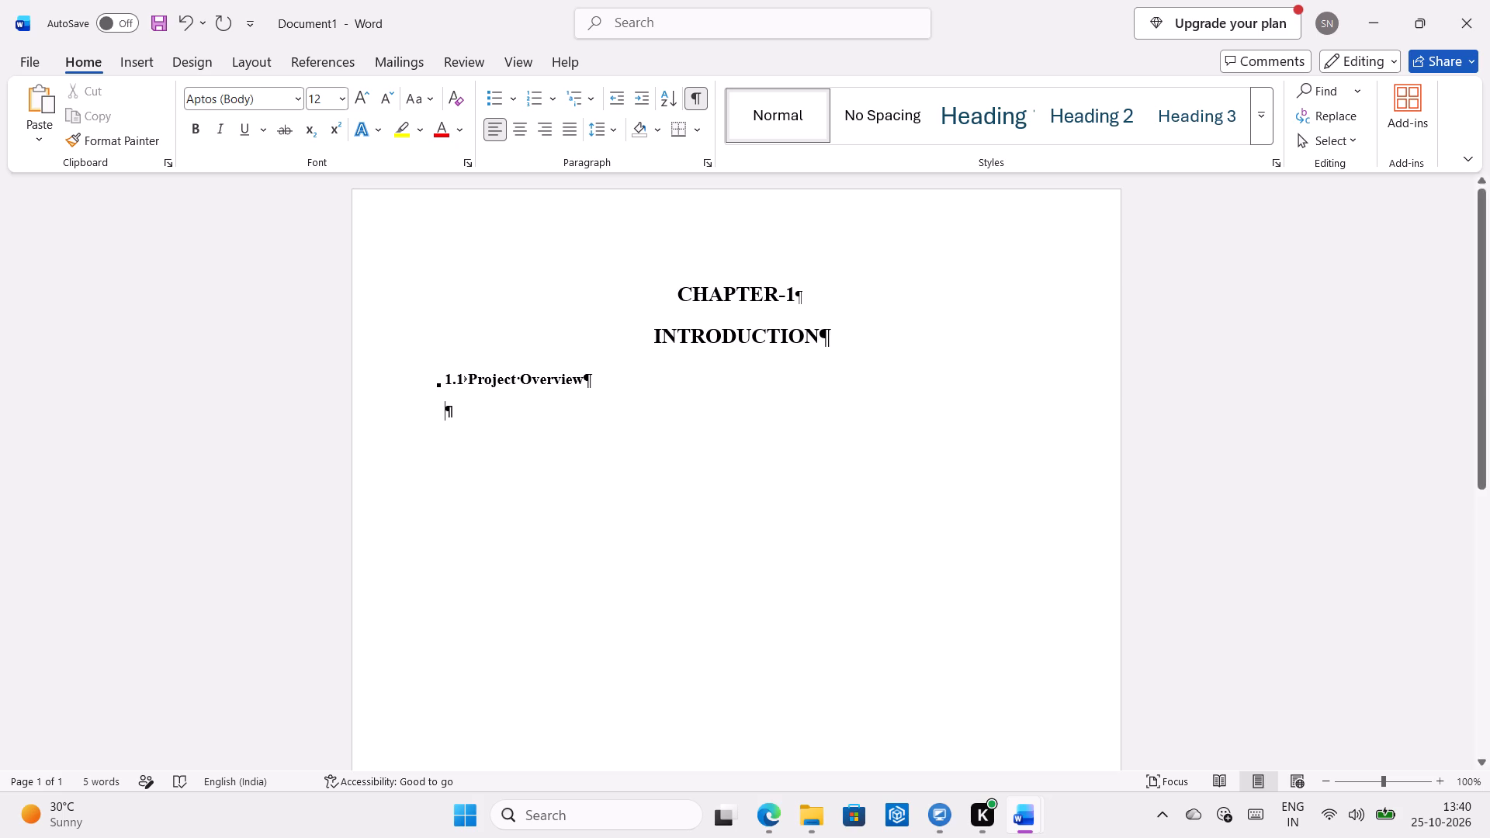
Switch to WhatsApp Web in Edge and look through the chat list.
left_click(774, 823)
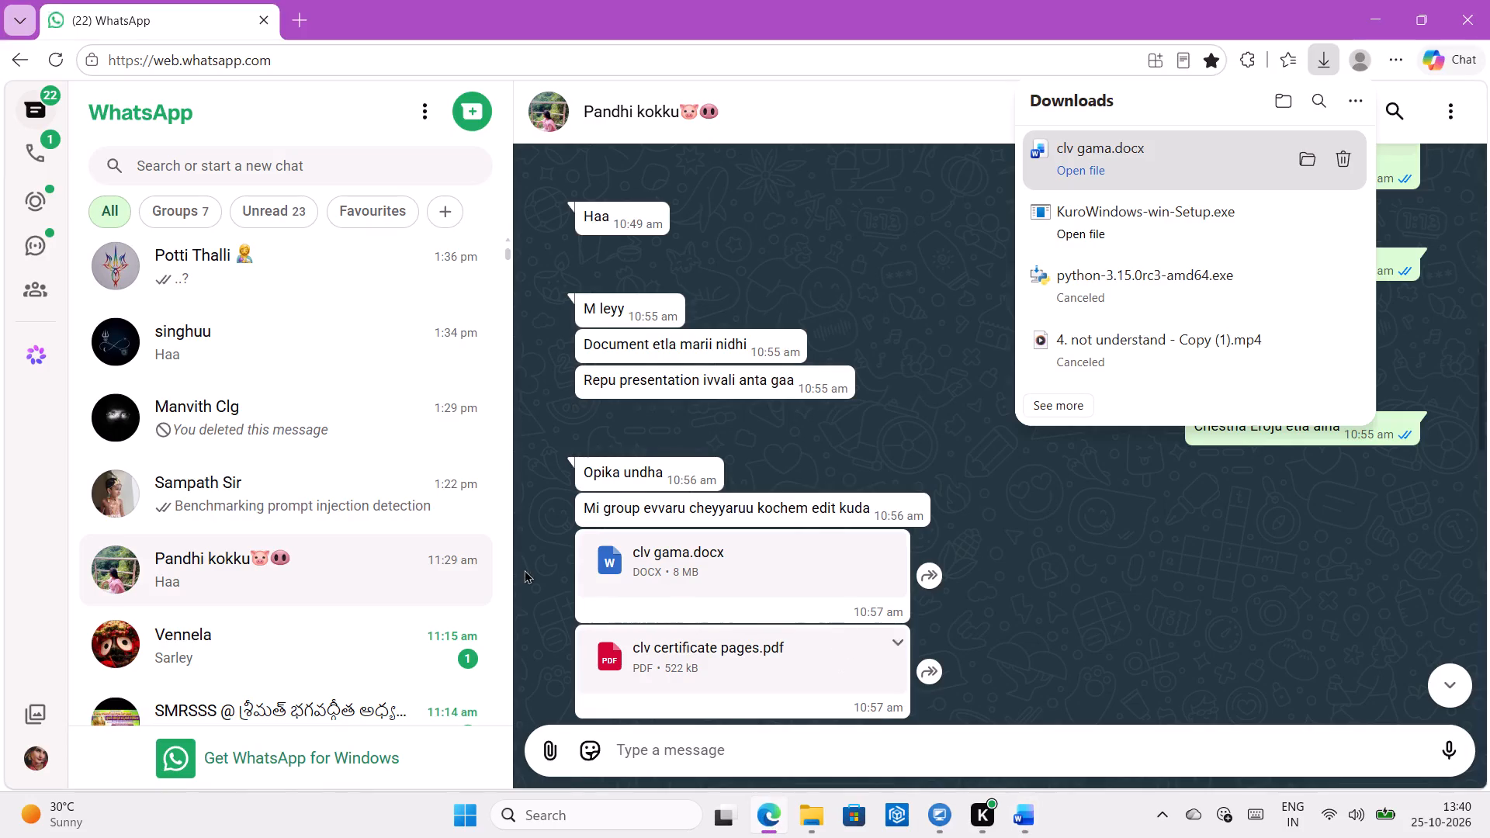
scroll(317, 611, "down", 3)
scroll(282, 476, "up", 5)
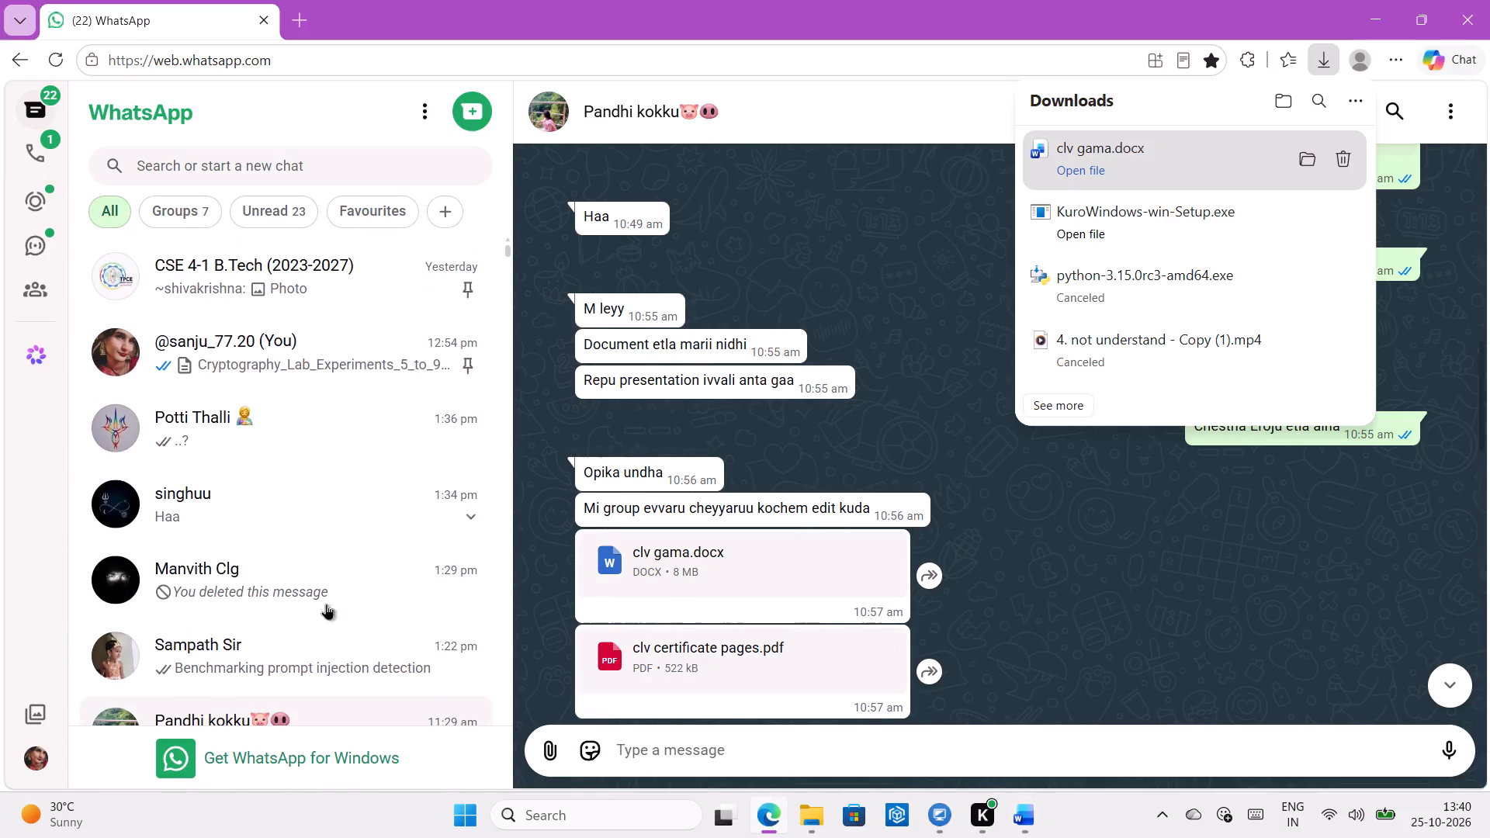
scroll(277, 566, "down", 4)
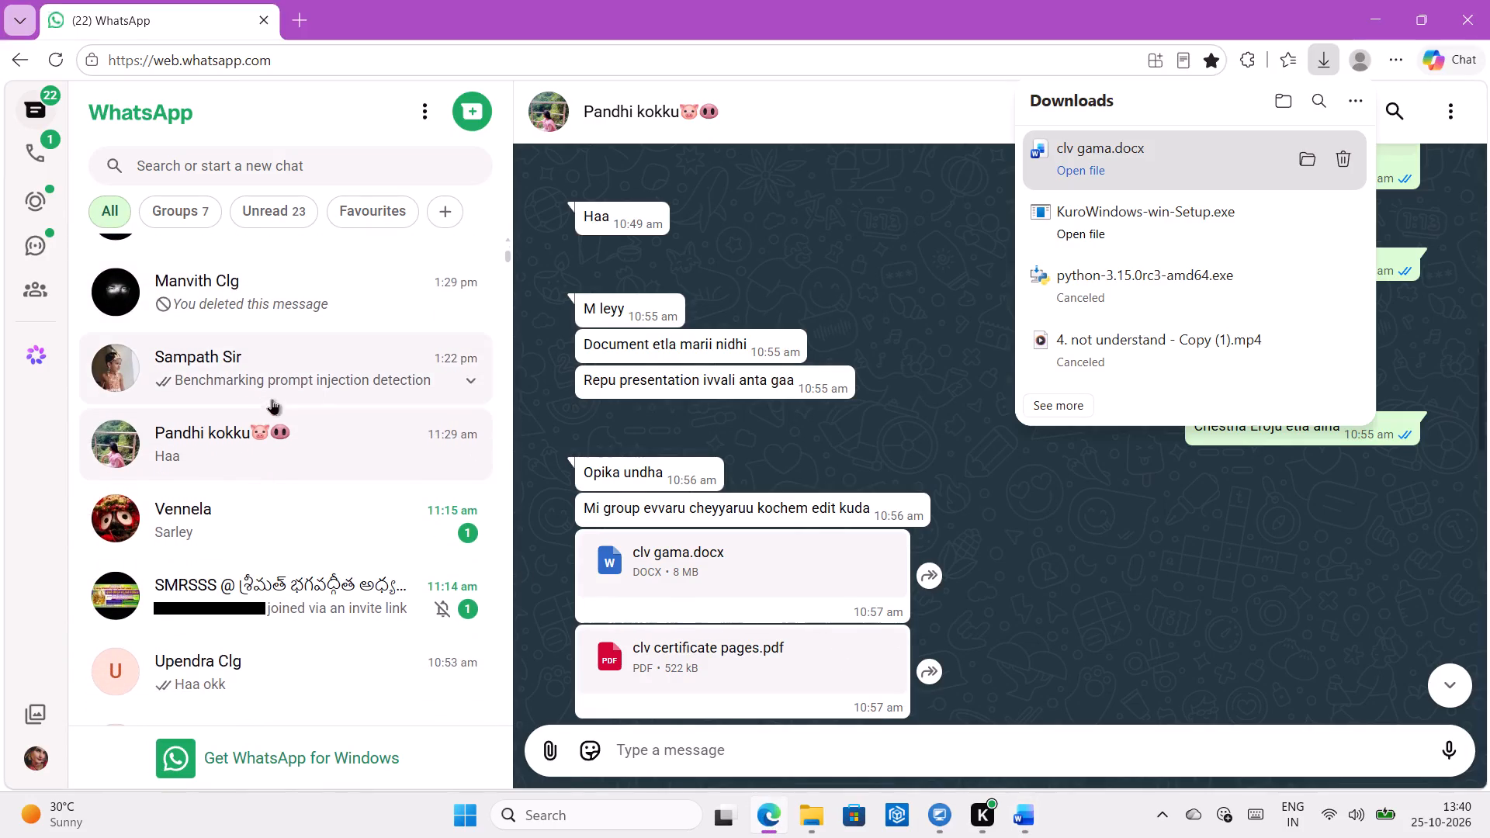
In File Explorer, open Final_doccument.docx from Benchmarking prompt injection detection for AI Agents.zip on New Volume (D:).
left_click(810, 815)
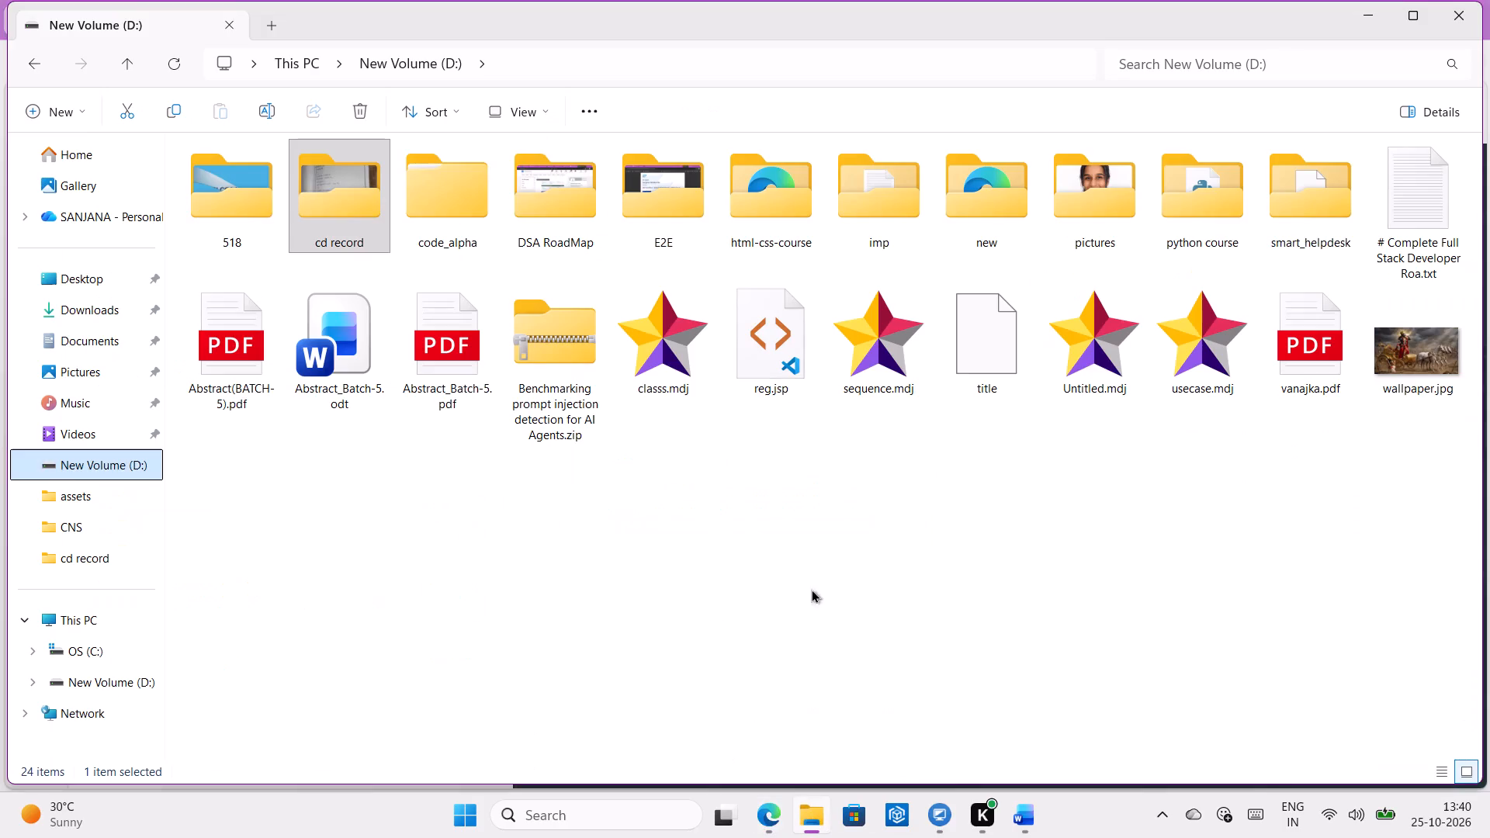
left_click(577, 379)
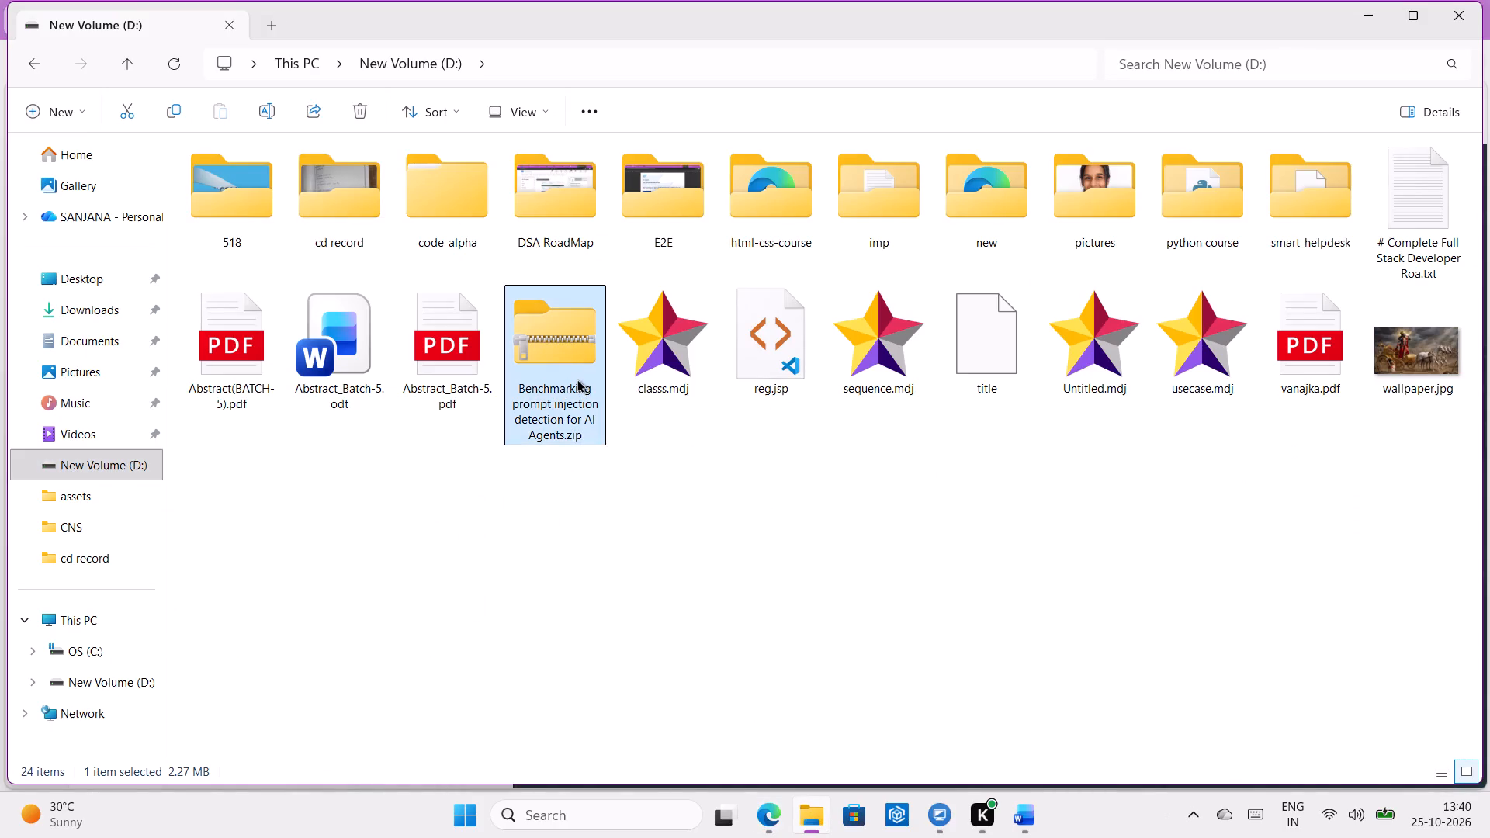
triple_click(567, 365)
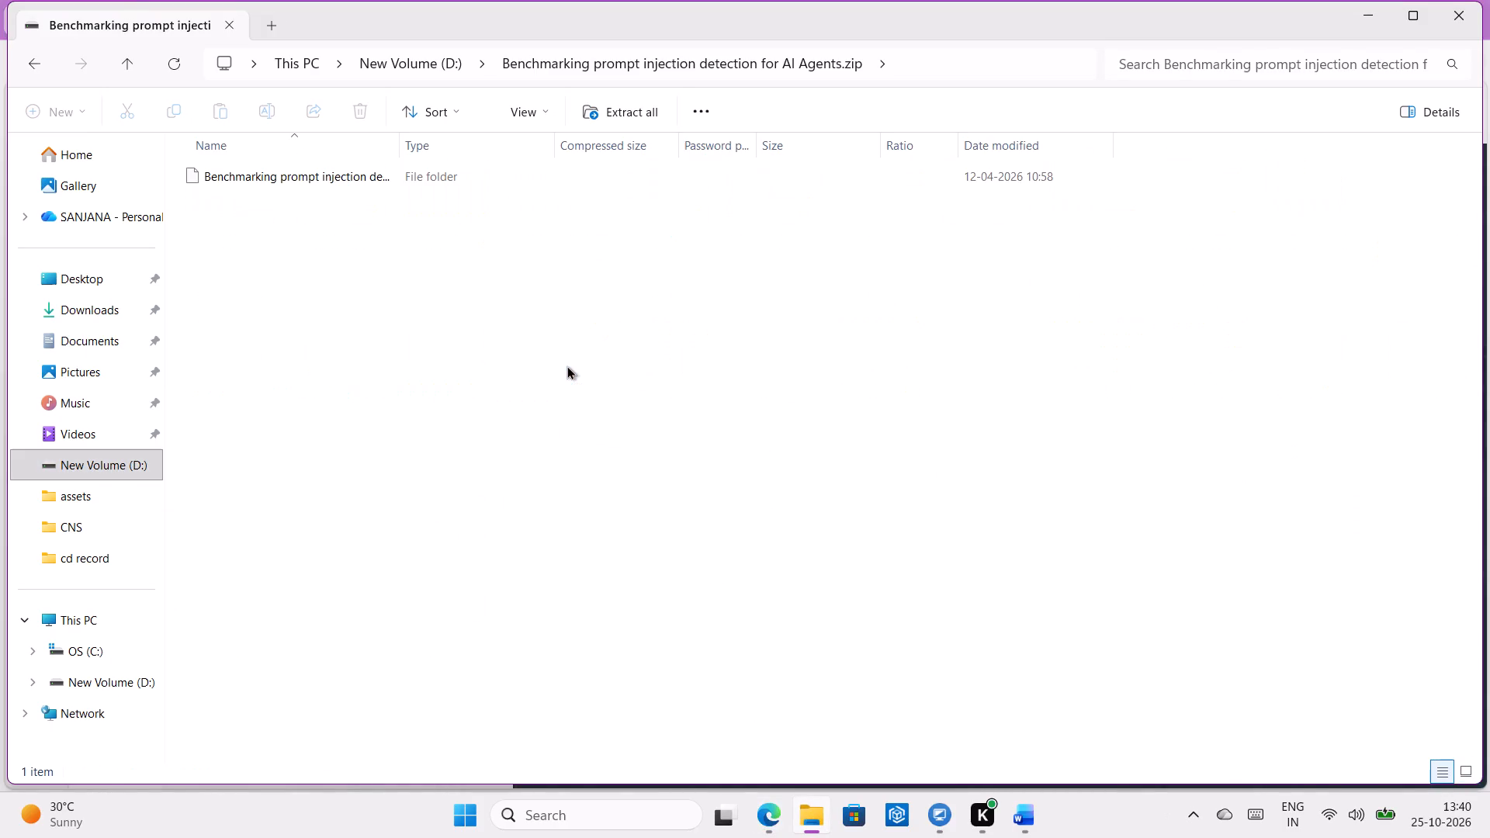
triple_click(260, 178)
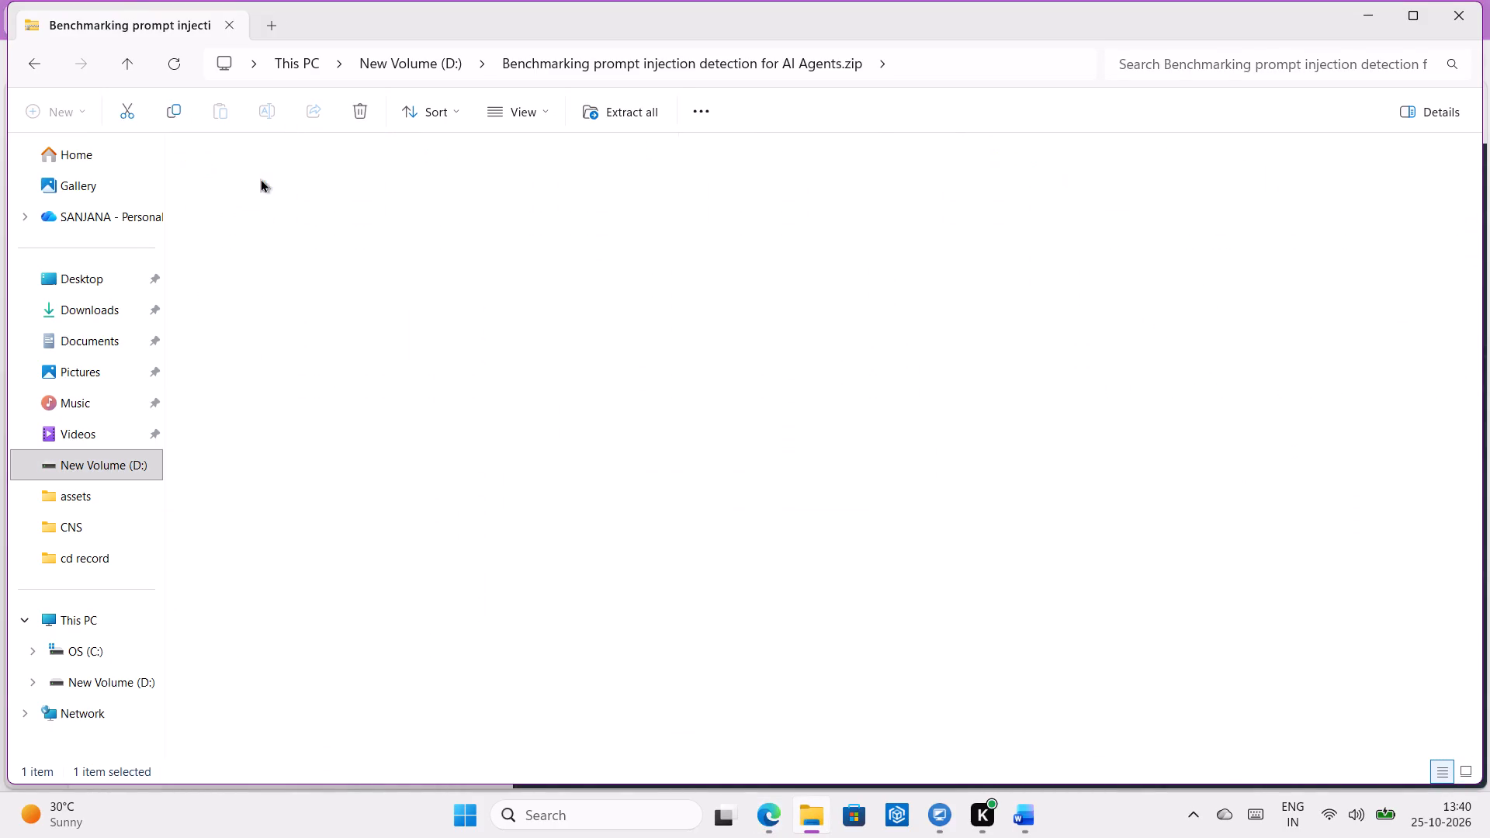
left_click(260, 178)
triple_click(255, 213)
double_click(255, 213)
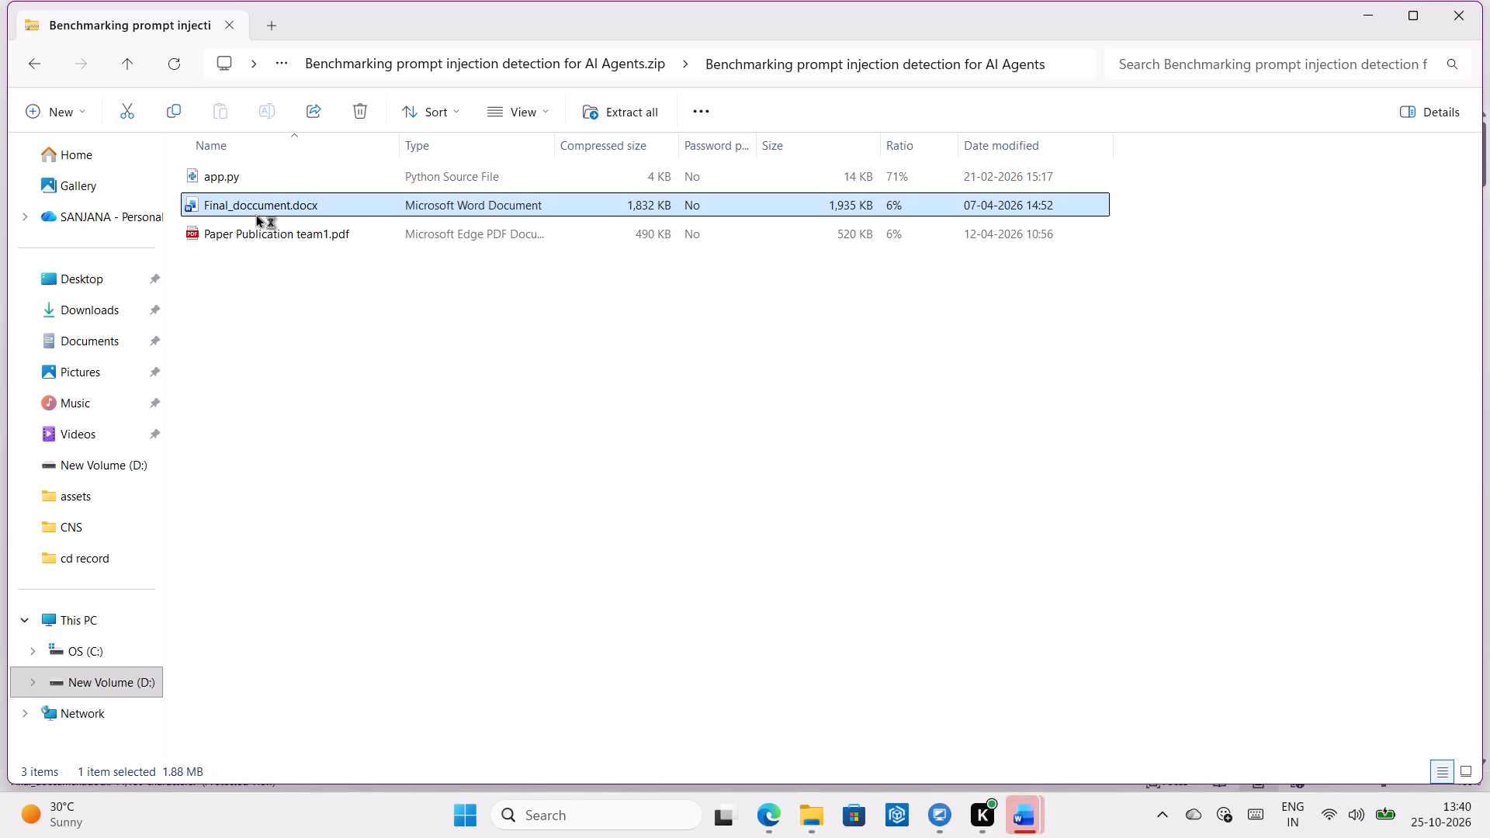
Switch to Final_doccument.docx and look through it to find the start of its Introduction chapter.
left_click(1026, 802)
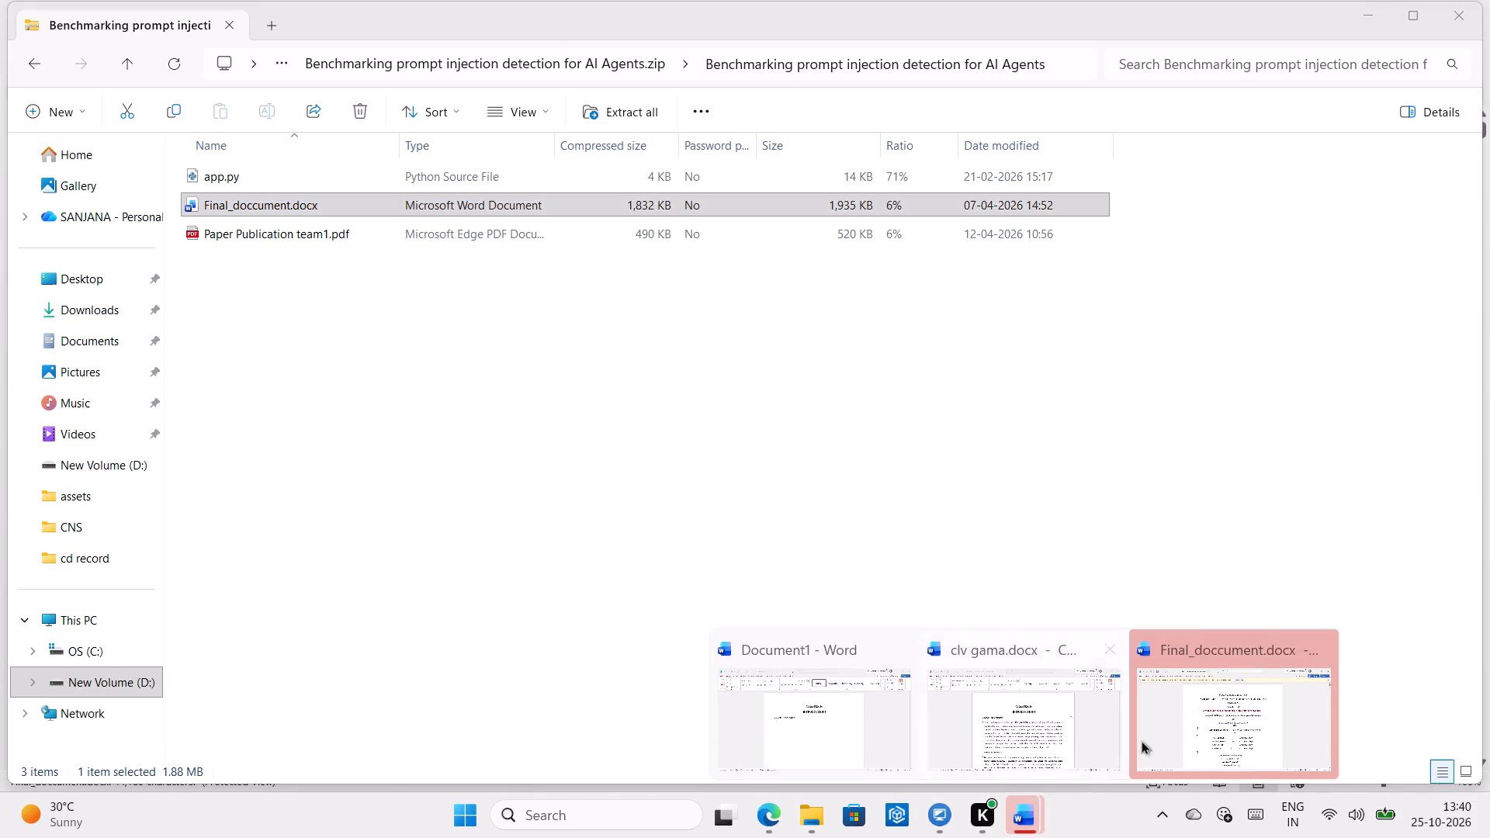
left_click(1216, 722)
scroll(977, 596, "down", 7)
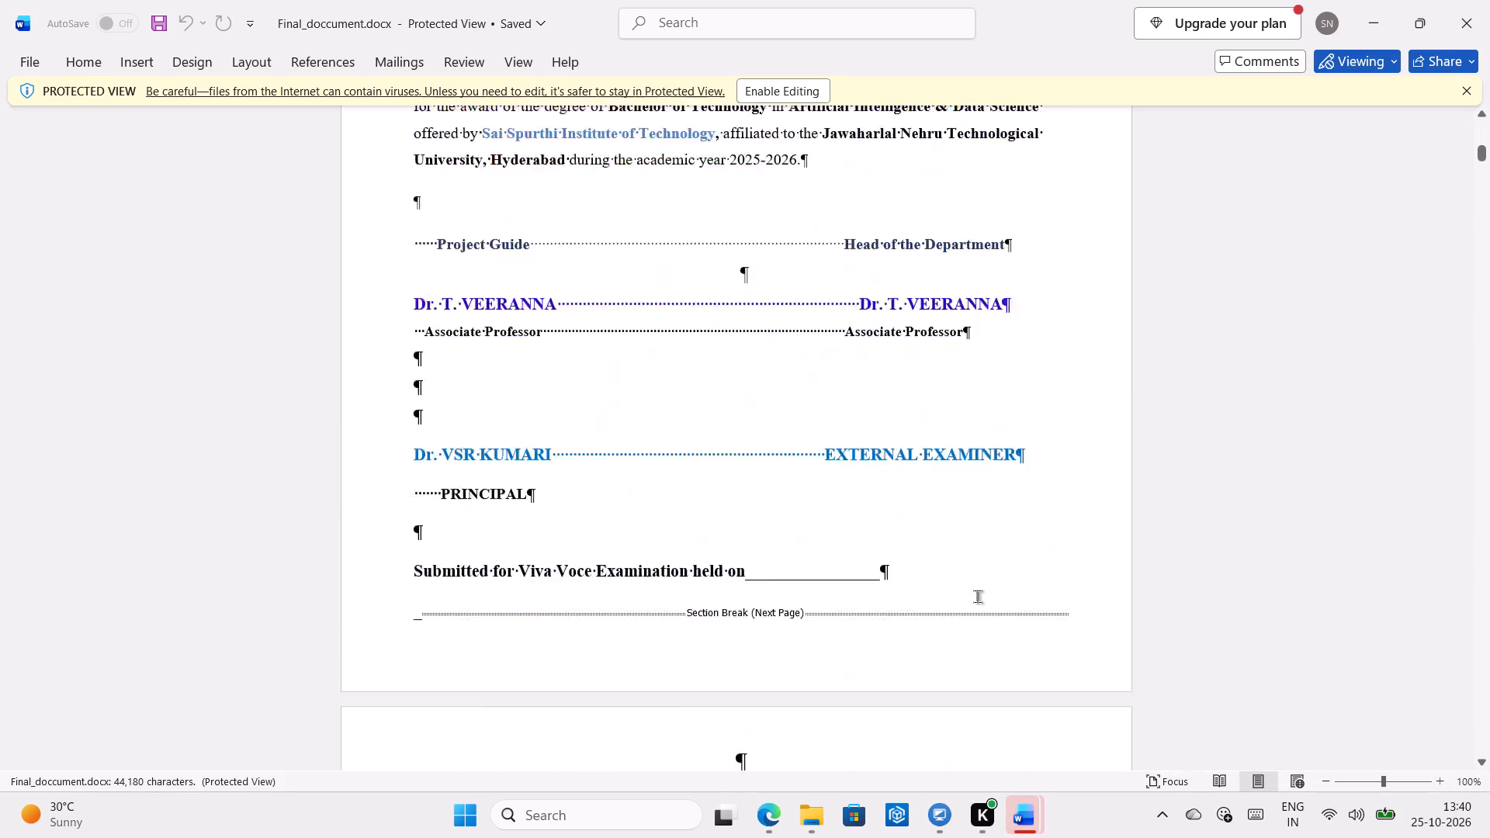
scroll(977, 596, "down", 16)
scroll(977, 596, "up", 9)
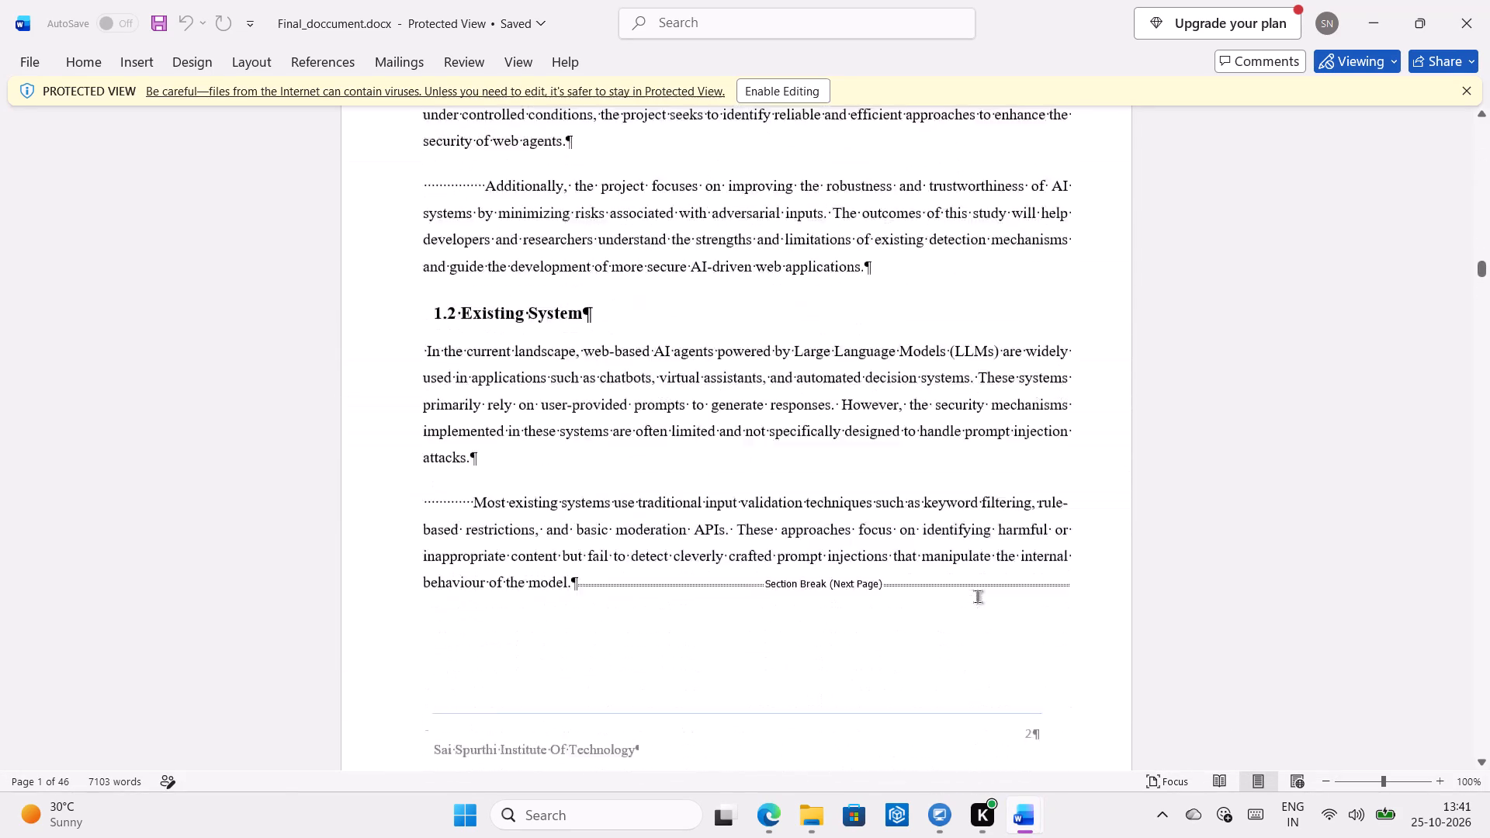
scroll(977, 596, "up", 4)
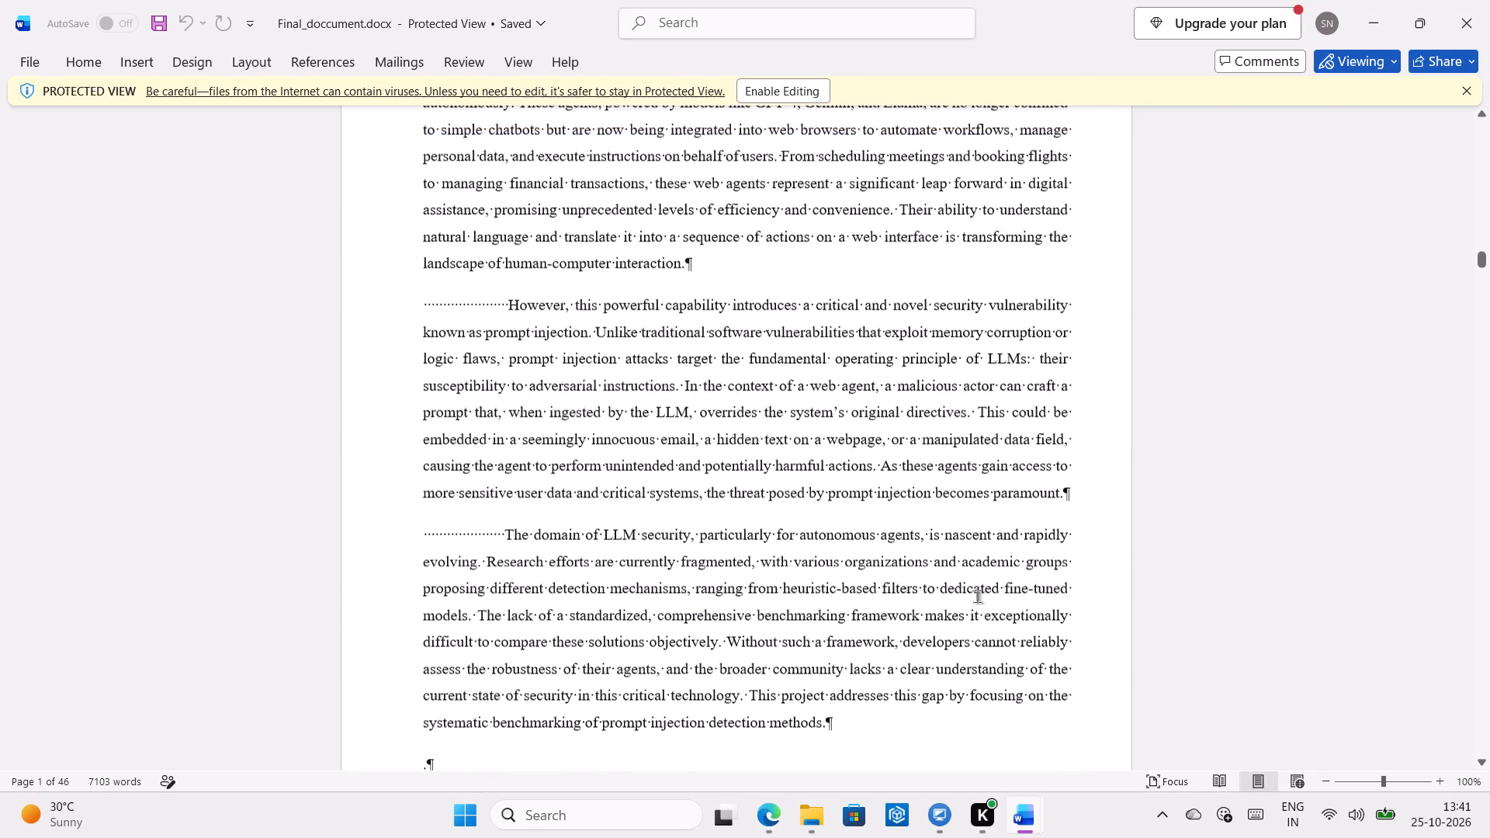
scroll(977, 596, "up", 2)
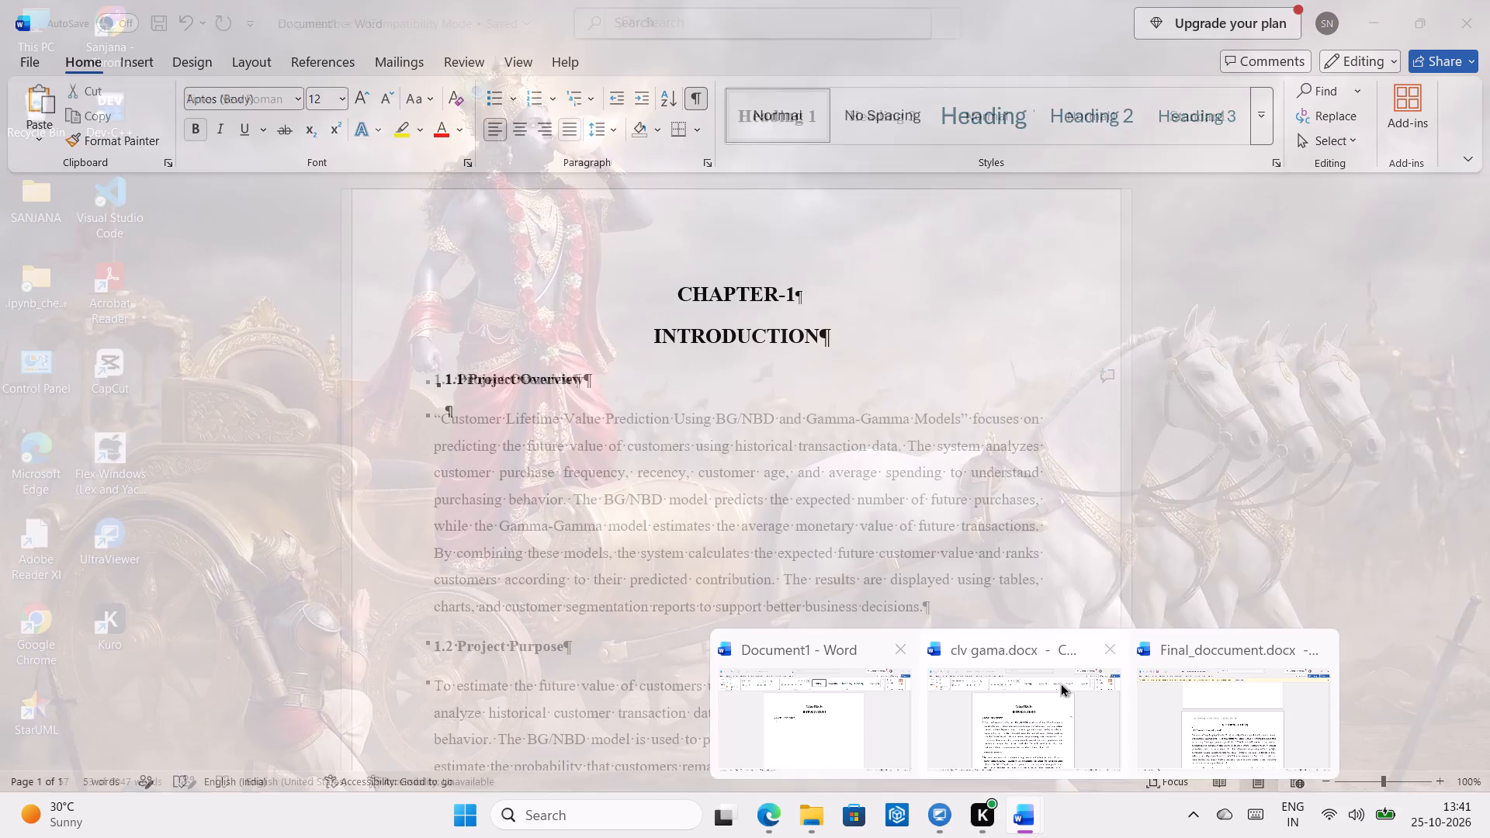
Examine how the Introduction chapter of Final_doccument.docx is organised, from section 1.1 through the existing and proposed system sections.
scroll(977, 468, "down", 2)
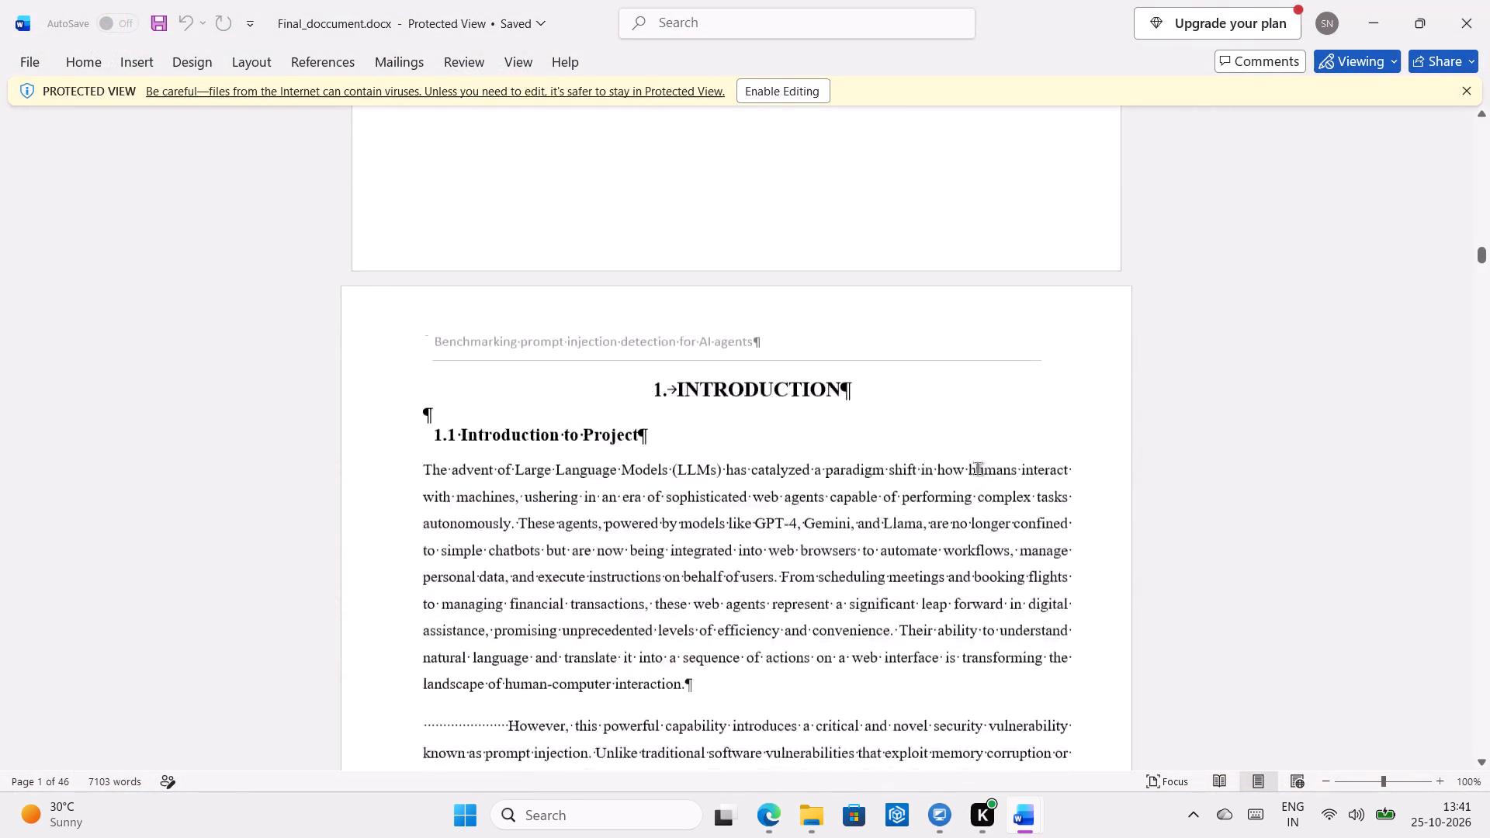
scroll(977, 468, "down", 5)
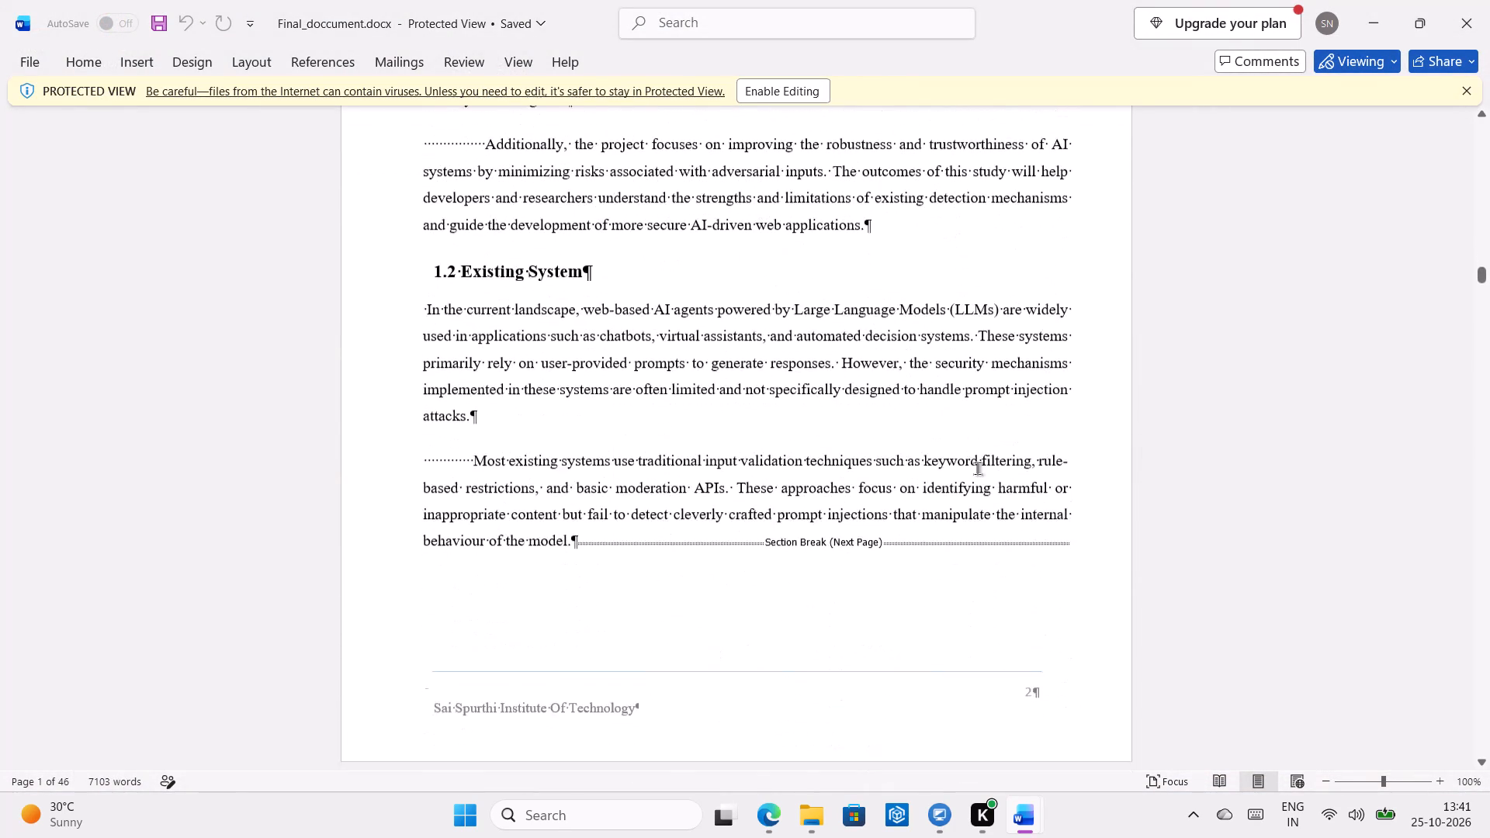
scroll(977, 468, "down", 4)
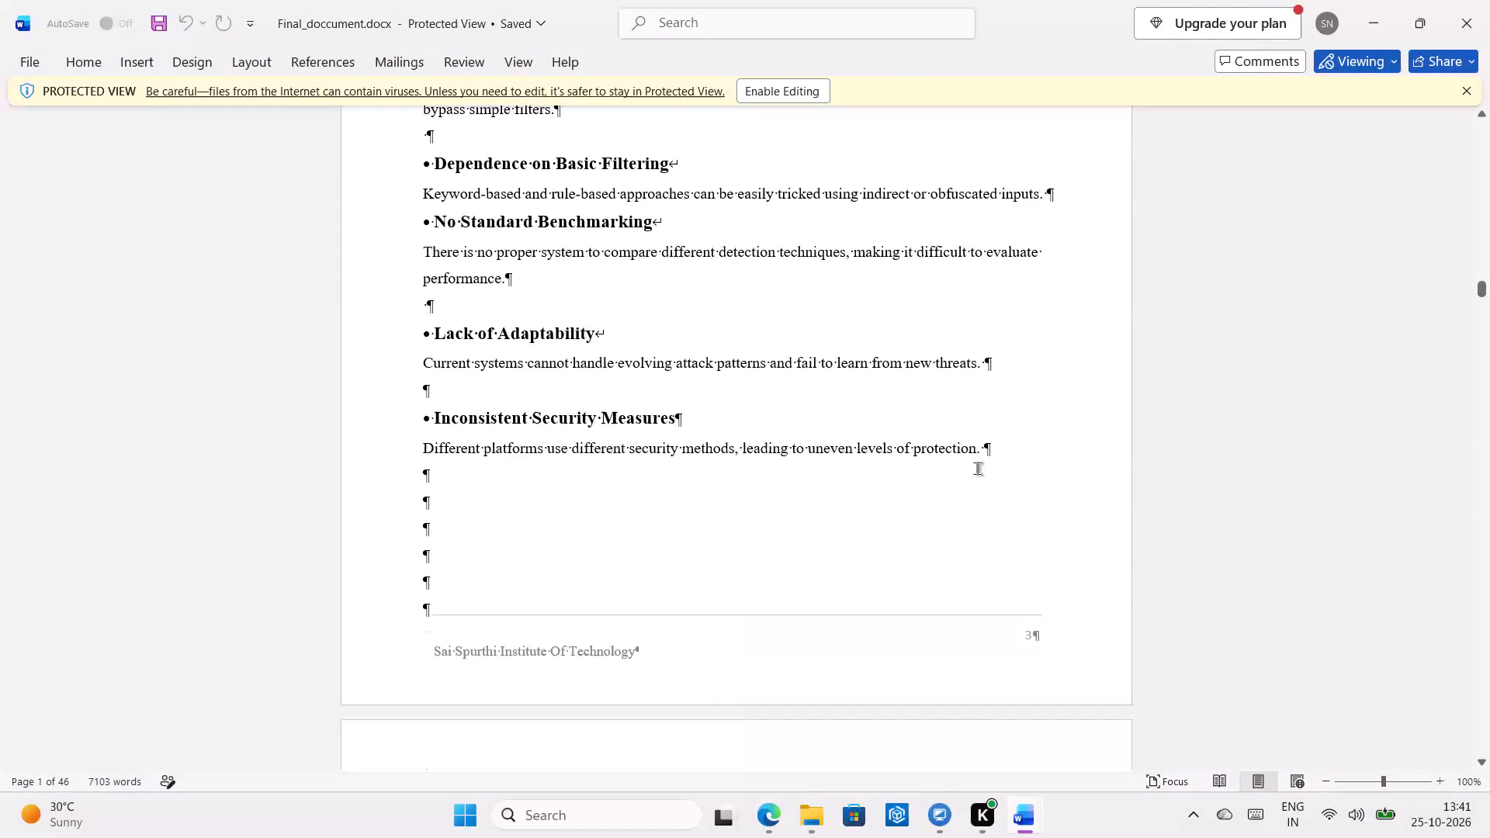
scroll(977, 468, "up", 3)
scroll(977, 468, "down", 6)
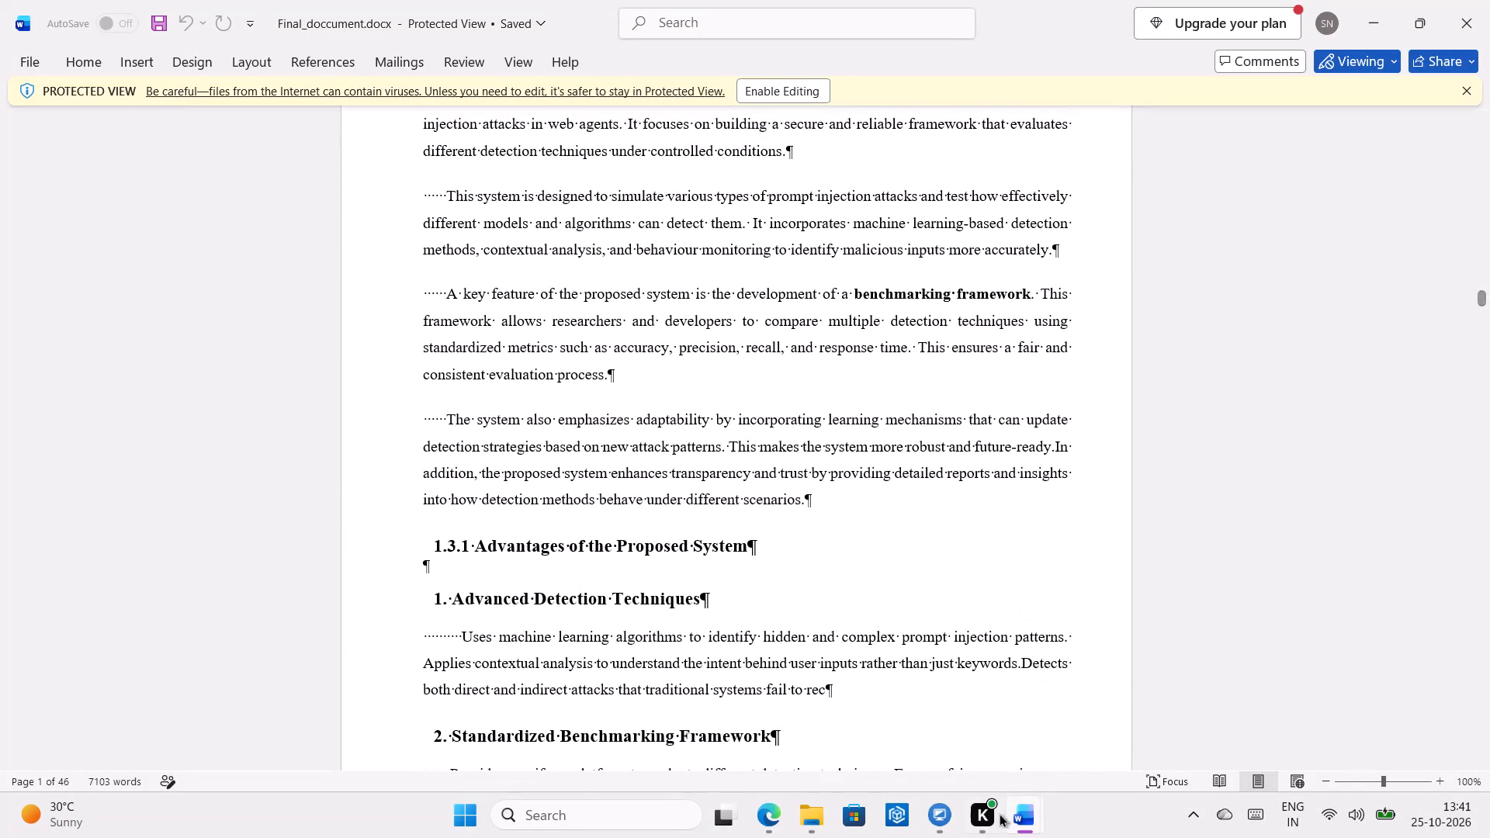
Switch to clv gama.docx and examine the Chapter 1 sections, including Project Scope and Project Features, up to the chapter's end.
left_click(1038, 743)
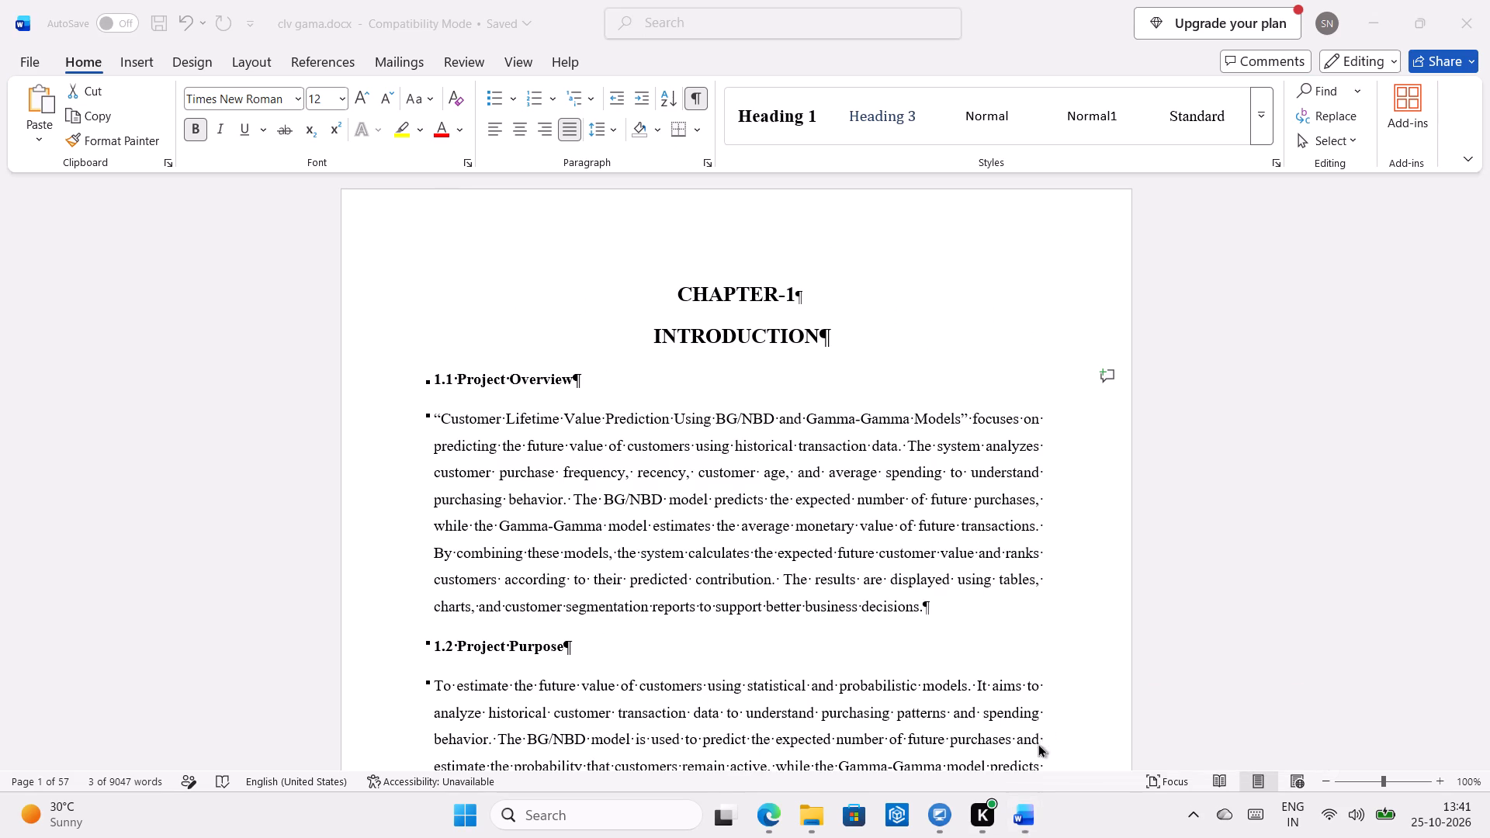
scroll(826, 694, "down", 7)
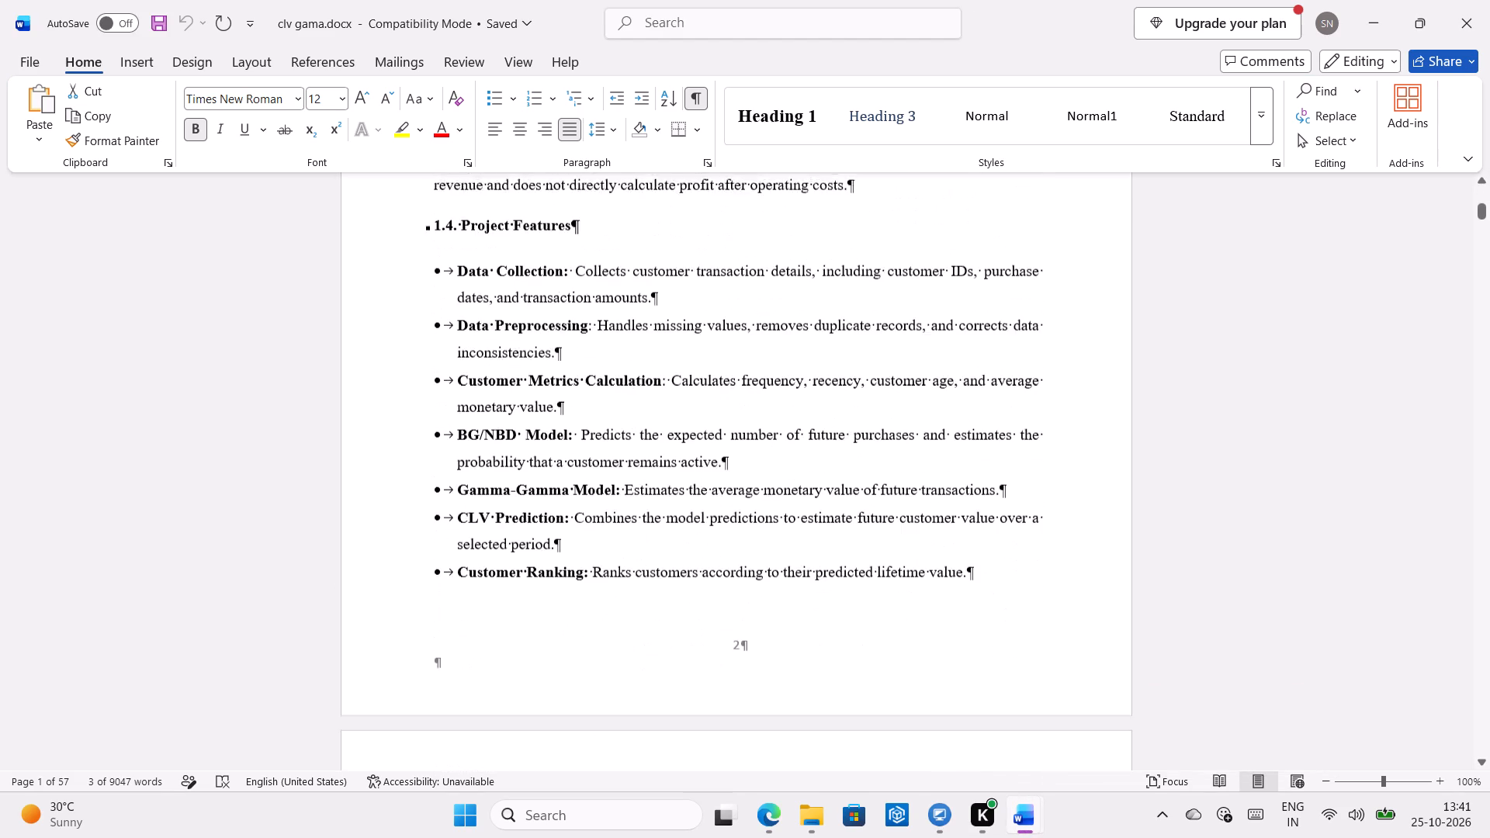
scroll(826, 694, "down", 5)
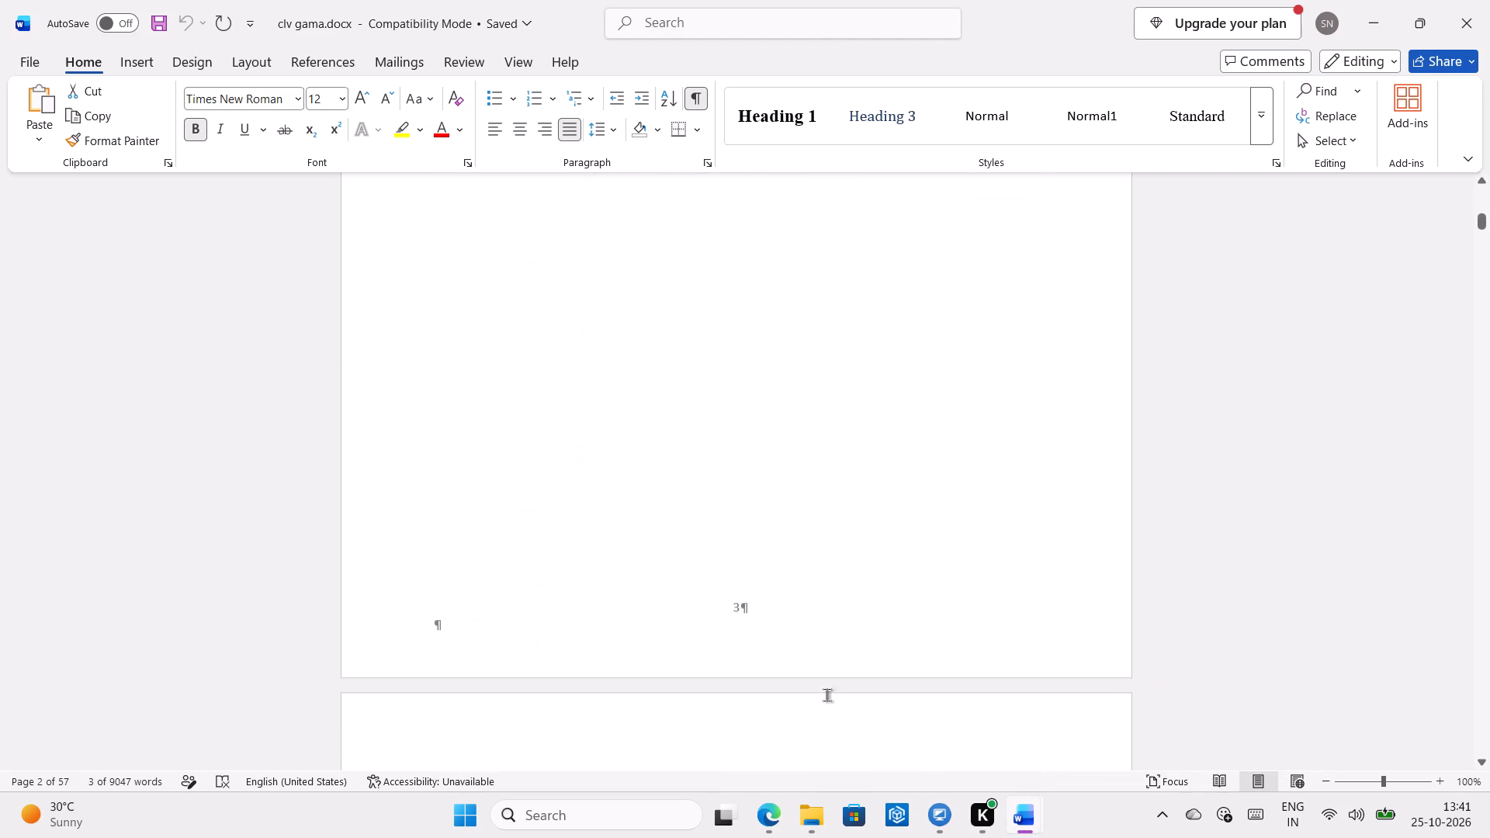
scroll(826, 694, "down", 2)
scroll(826, 694, "up", 5)
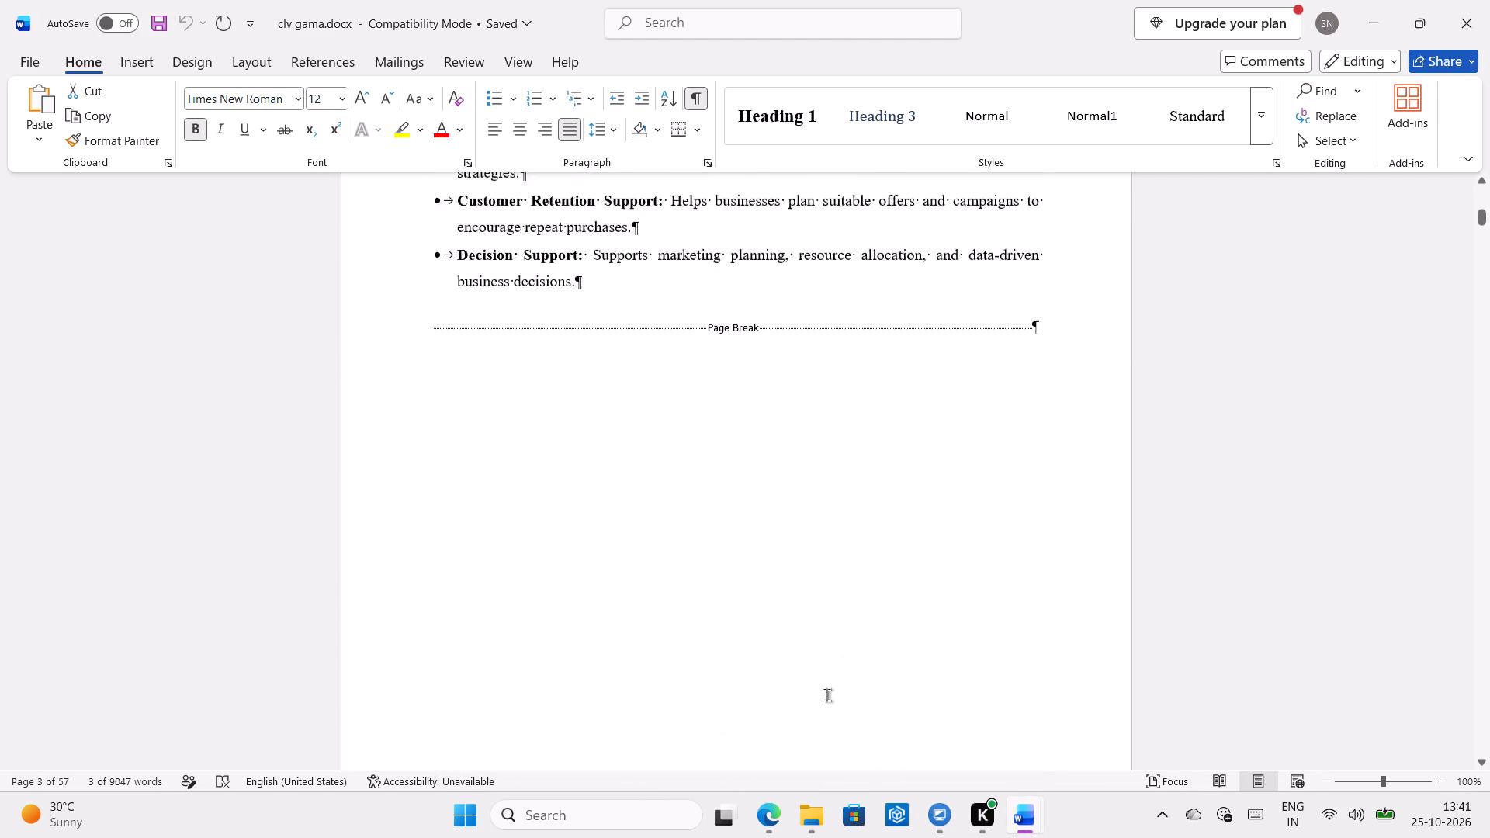
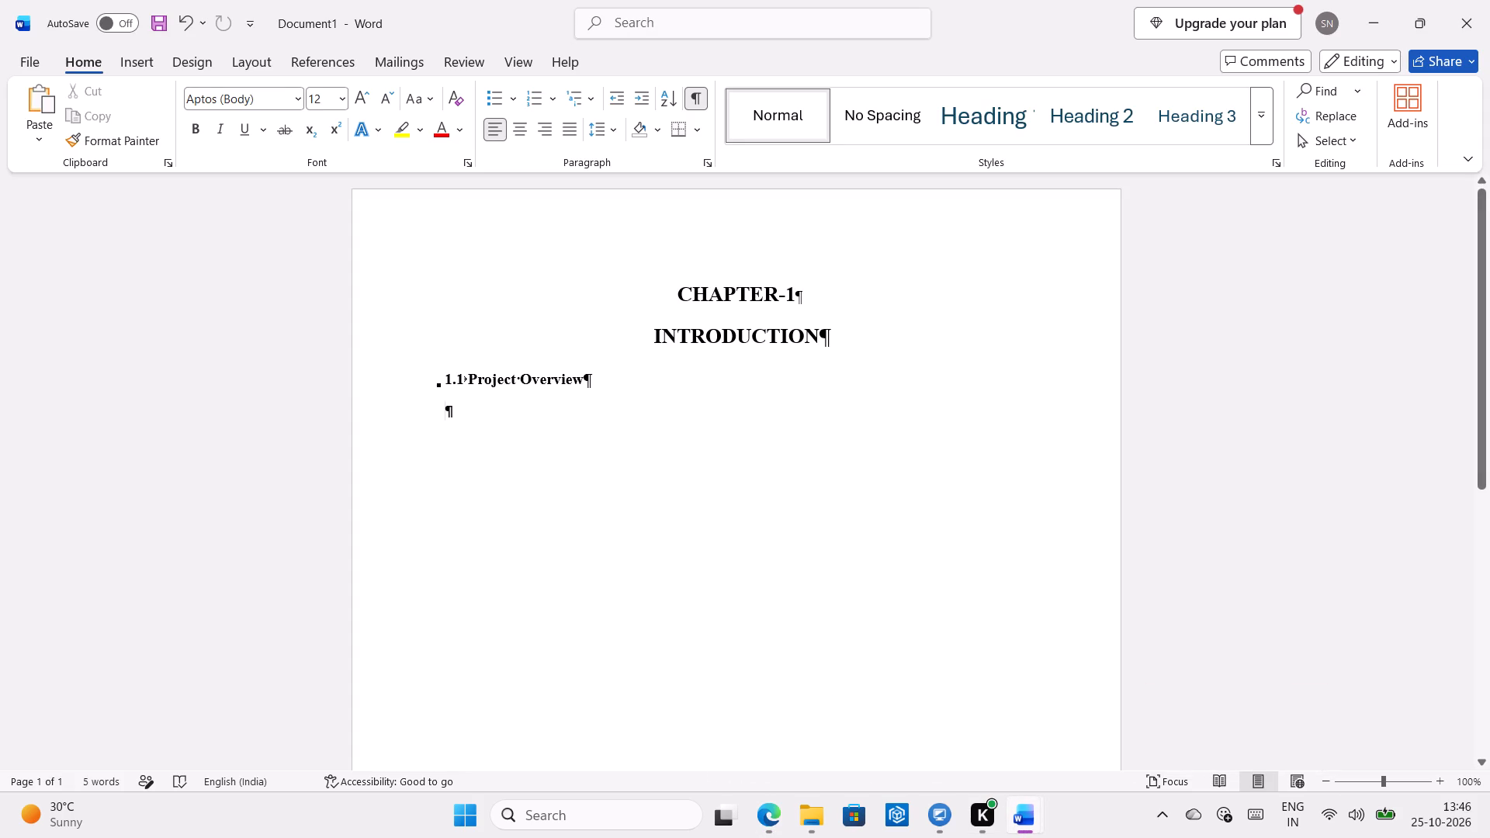
key("ctrl+v")
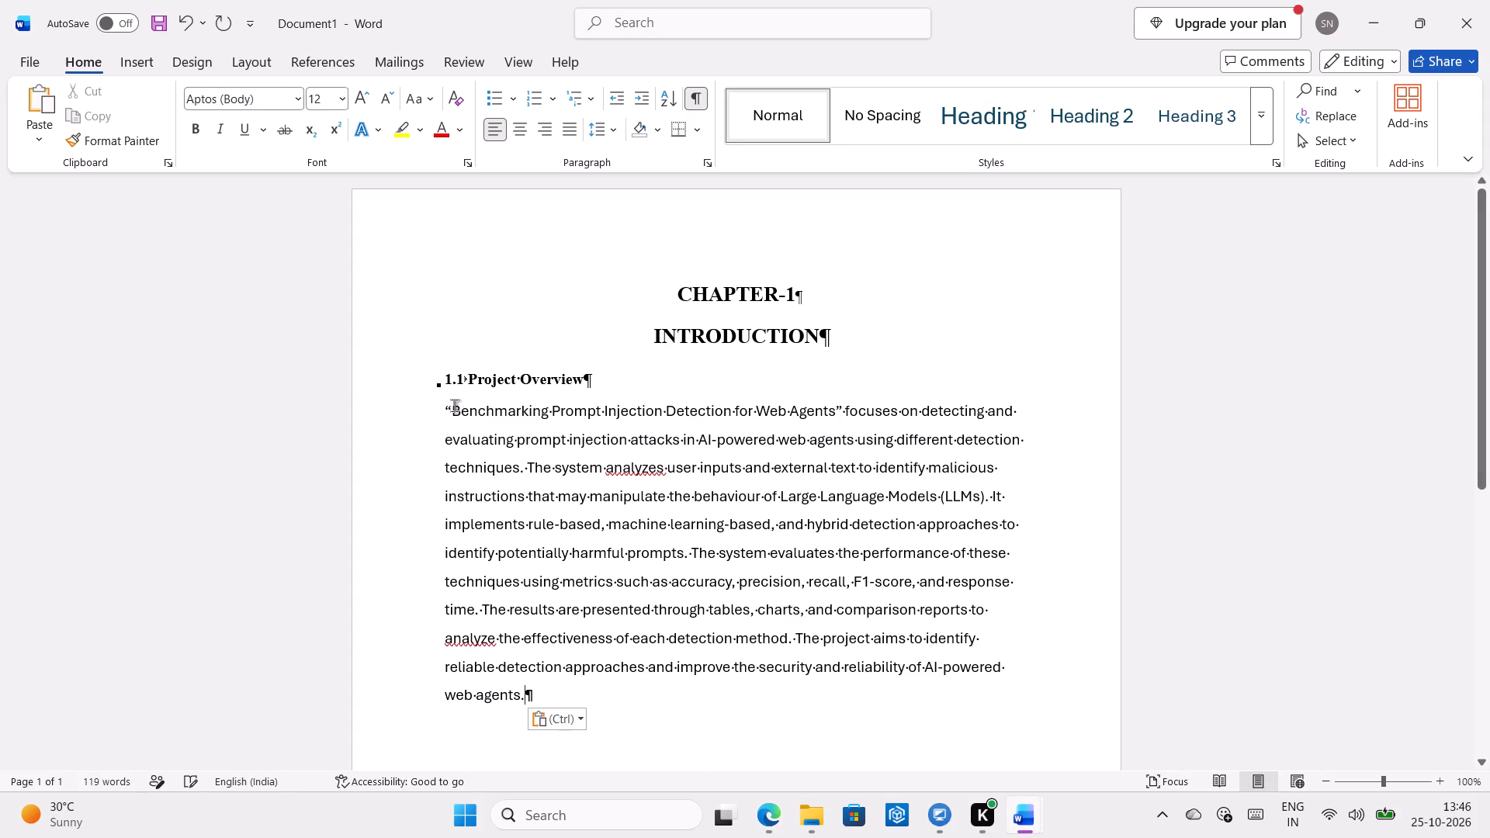
Format the pasted overview paragraph in Times New Roman with justified alignment.
left_click(443, 390)
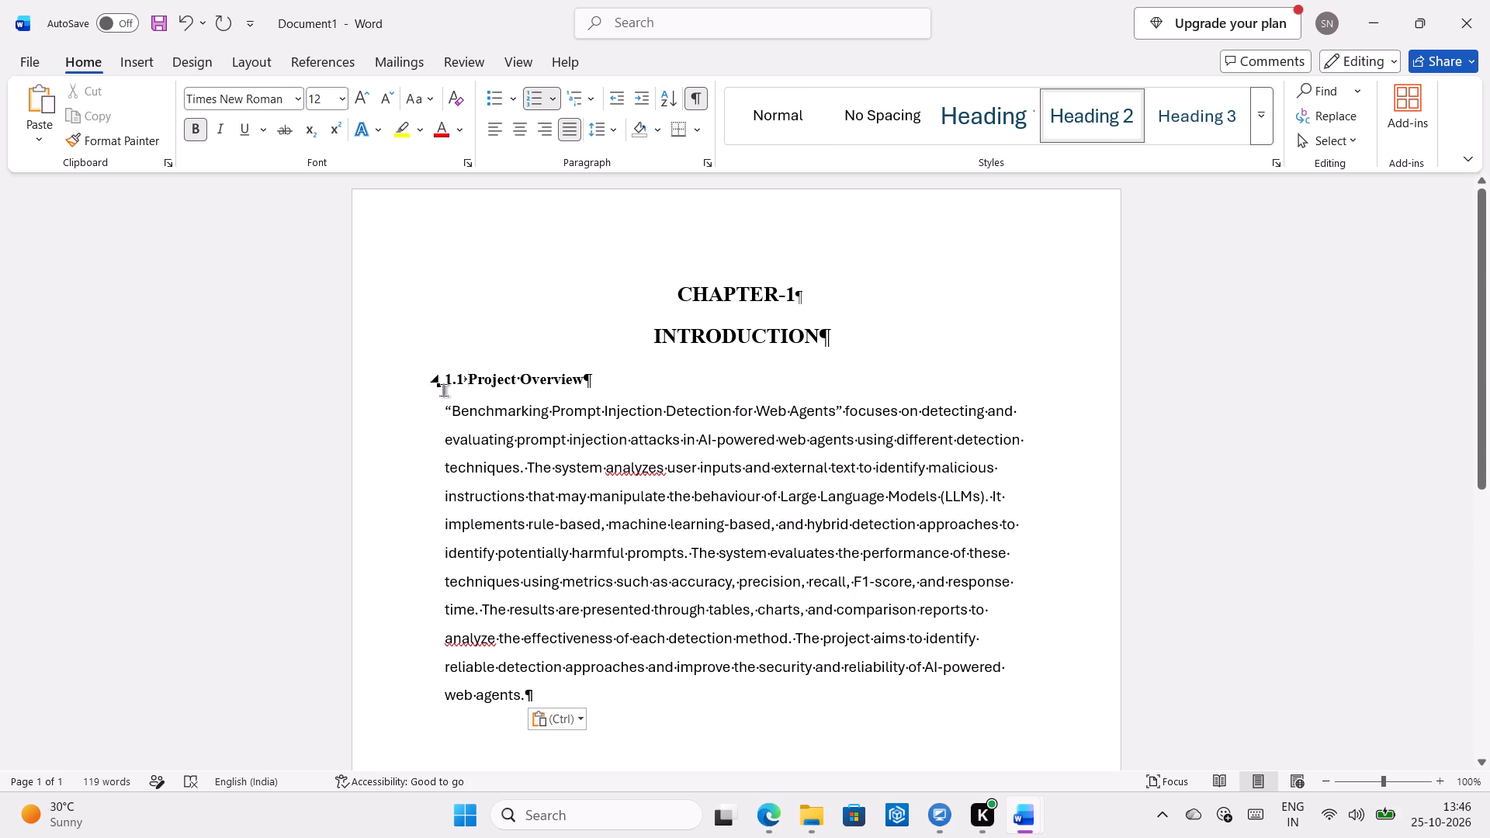
left_click_drag(588, 698, 461, 624)
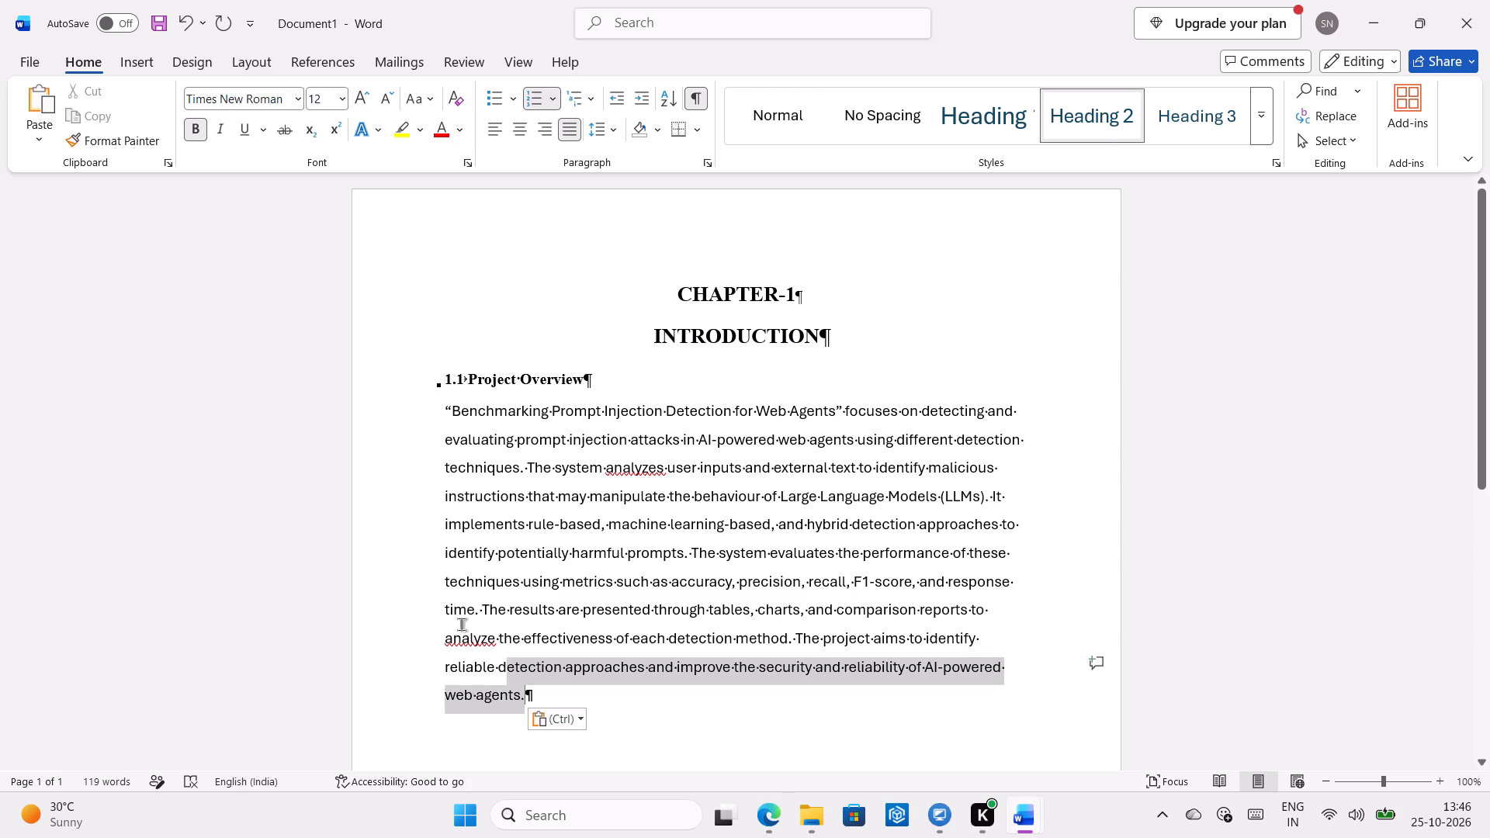
left_click_drag(461, 624, 441, 418)
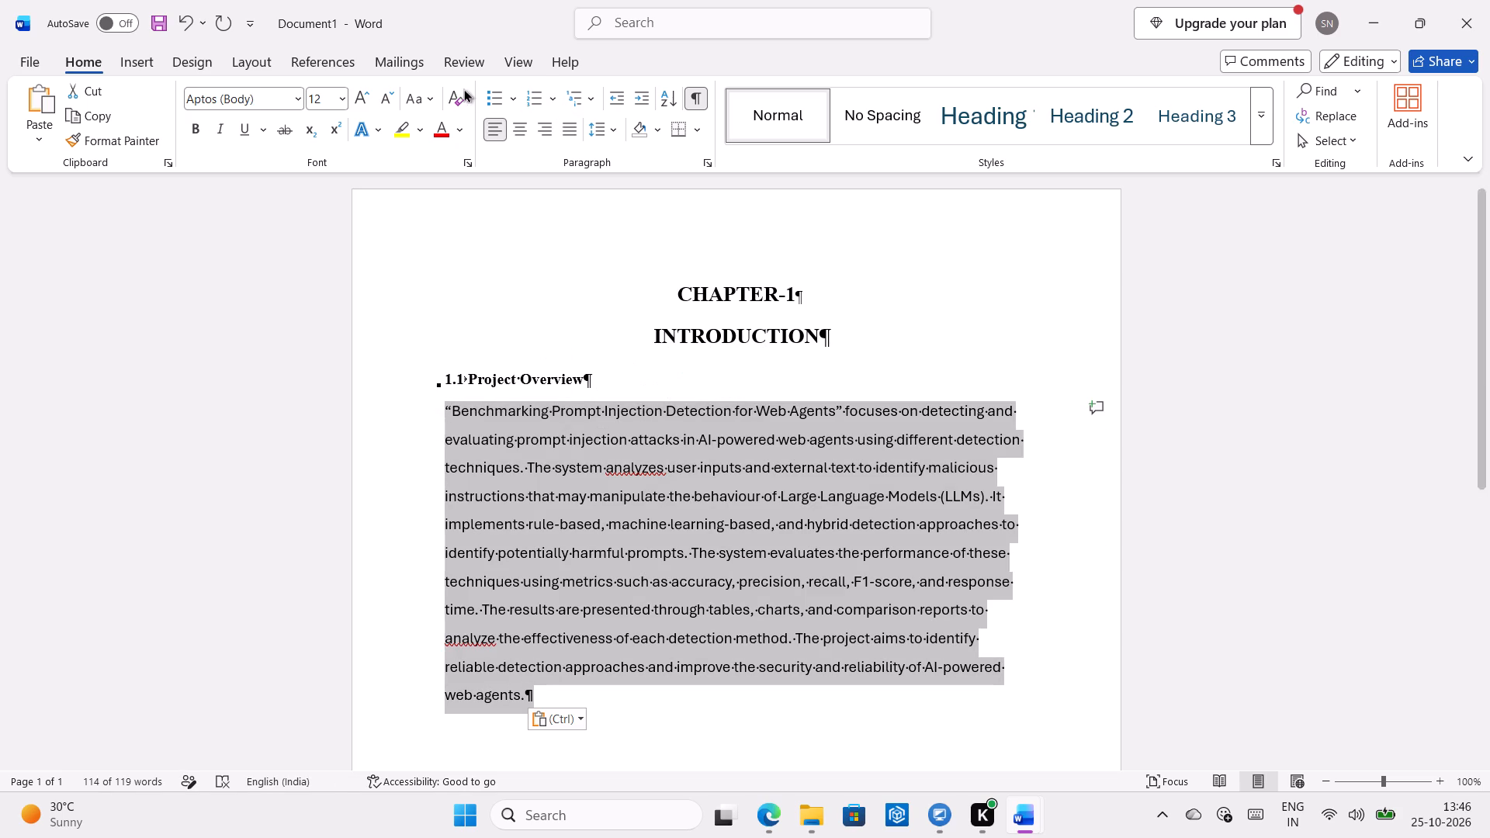
left_click(297, 98)
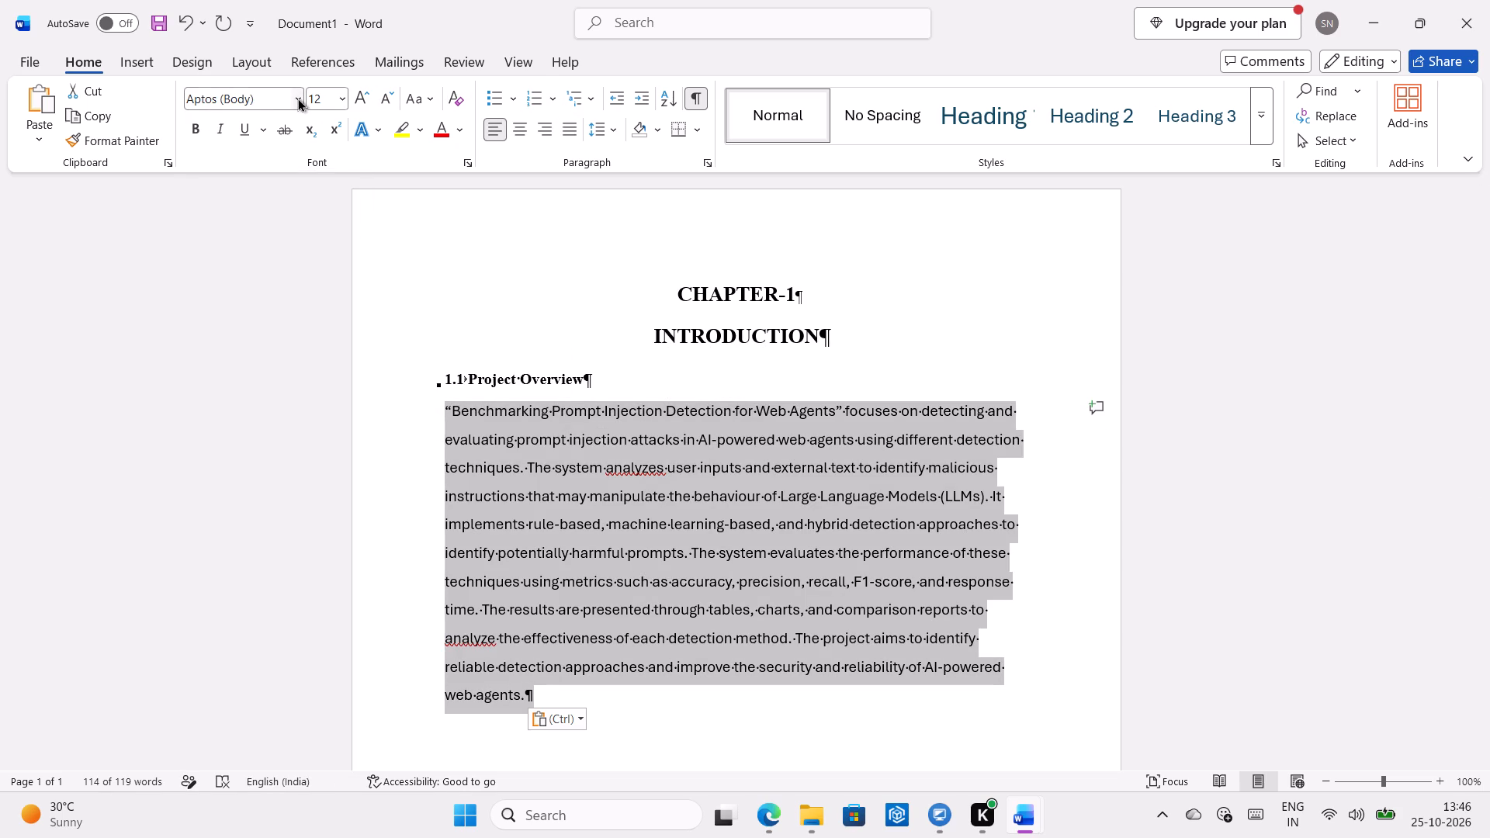
left_click(263, 225)
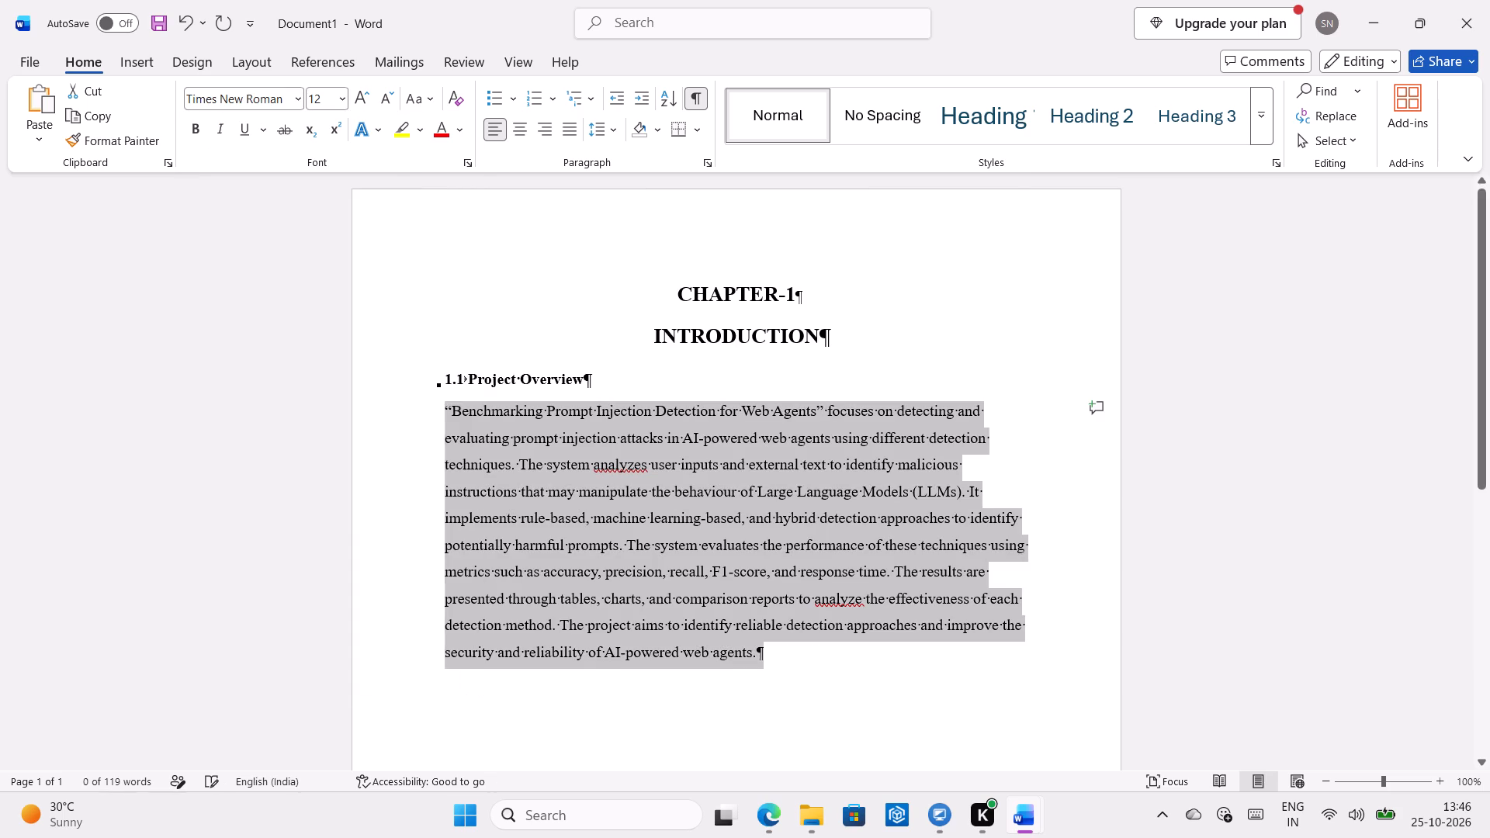
left_click(565, 126)
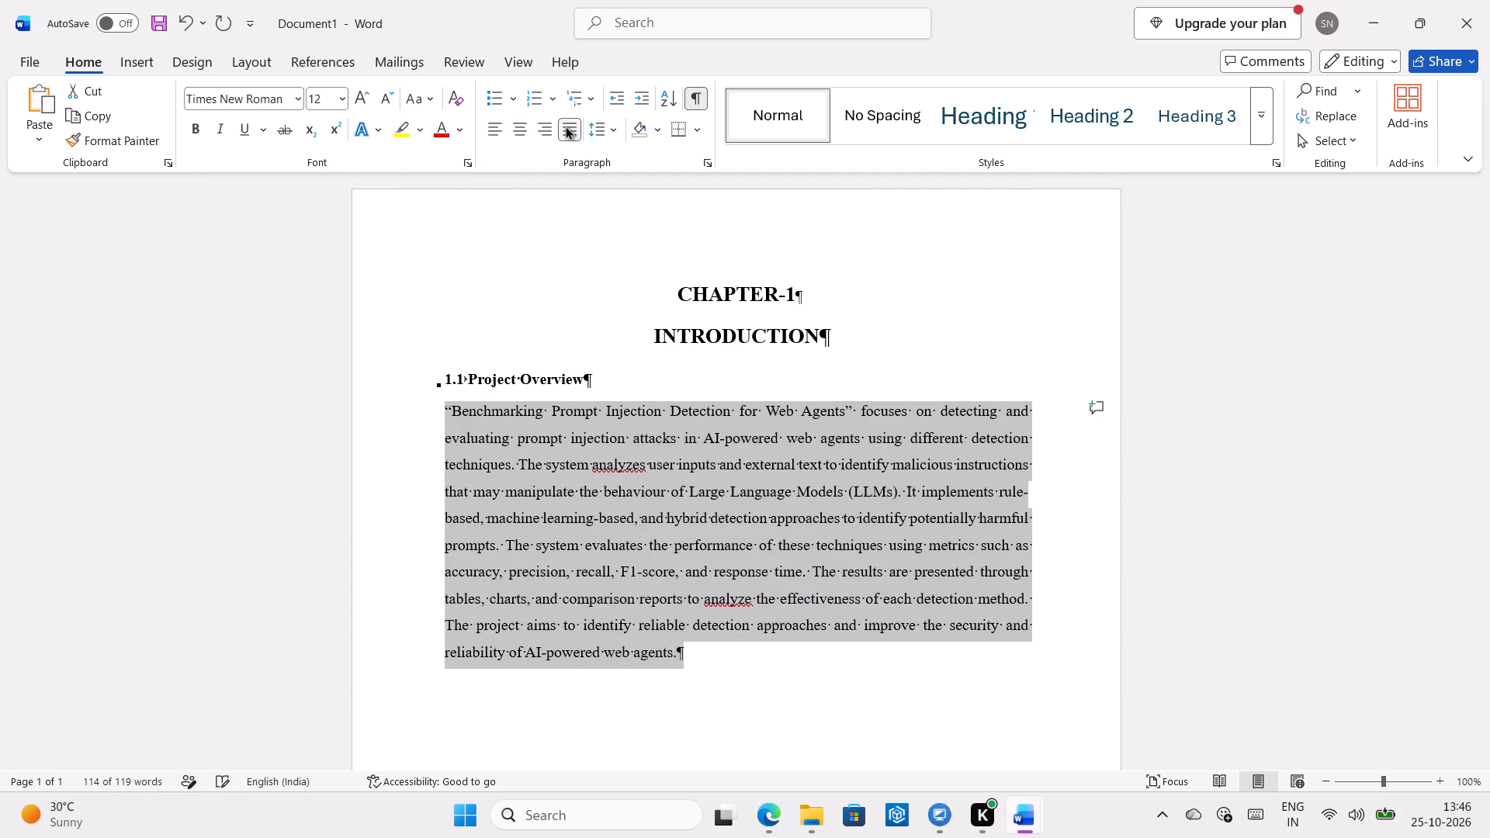
left_click(732, 667)
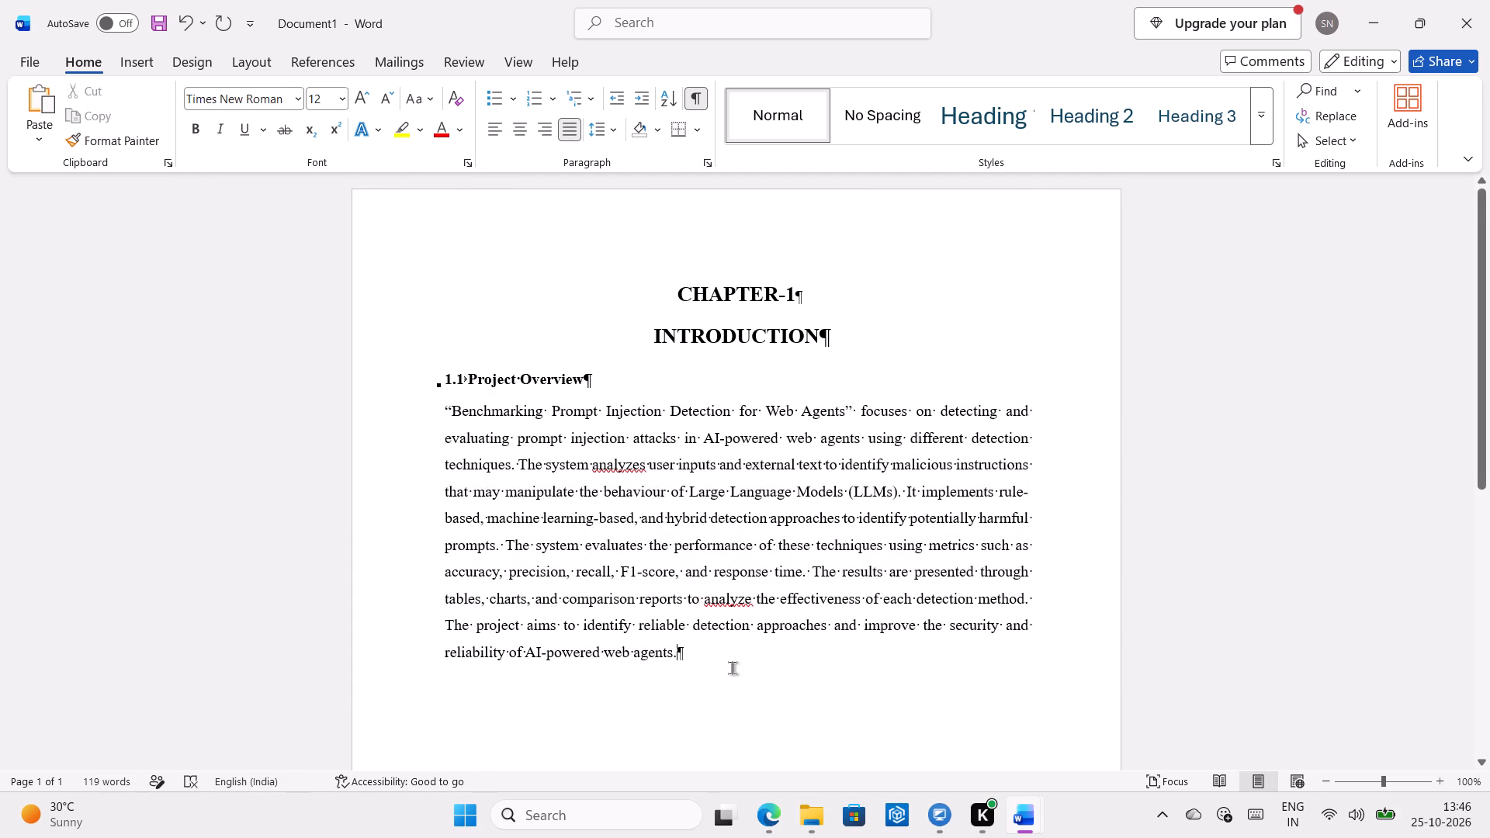
Add two empty paragraphs after the end of the overview paragraph.
scroll(732, 667, "down", 1)
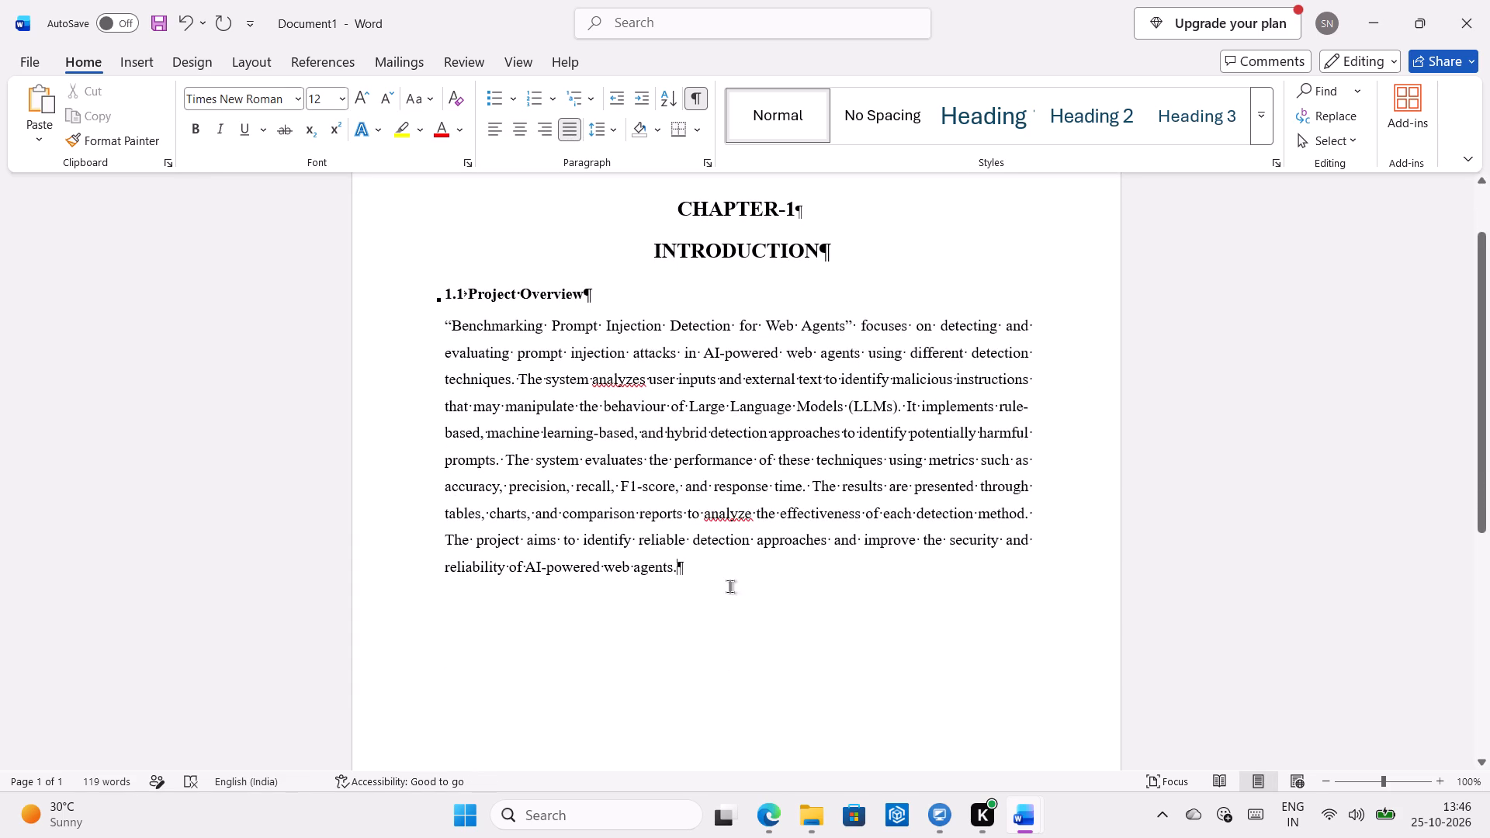
left_click(732, 566)
key("Return")
key("Return")
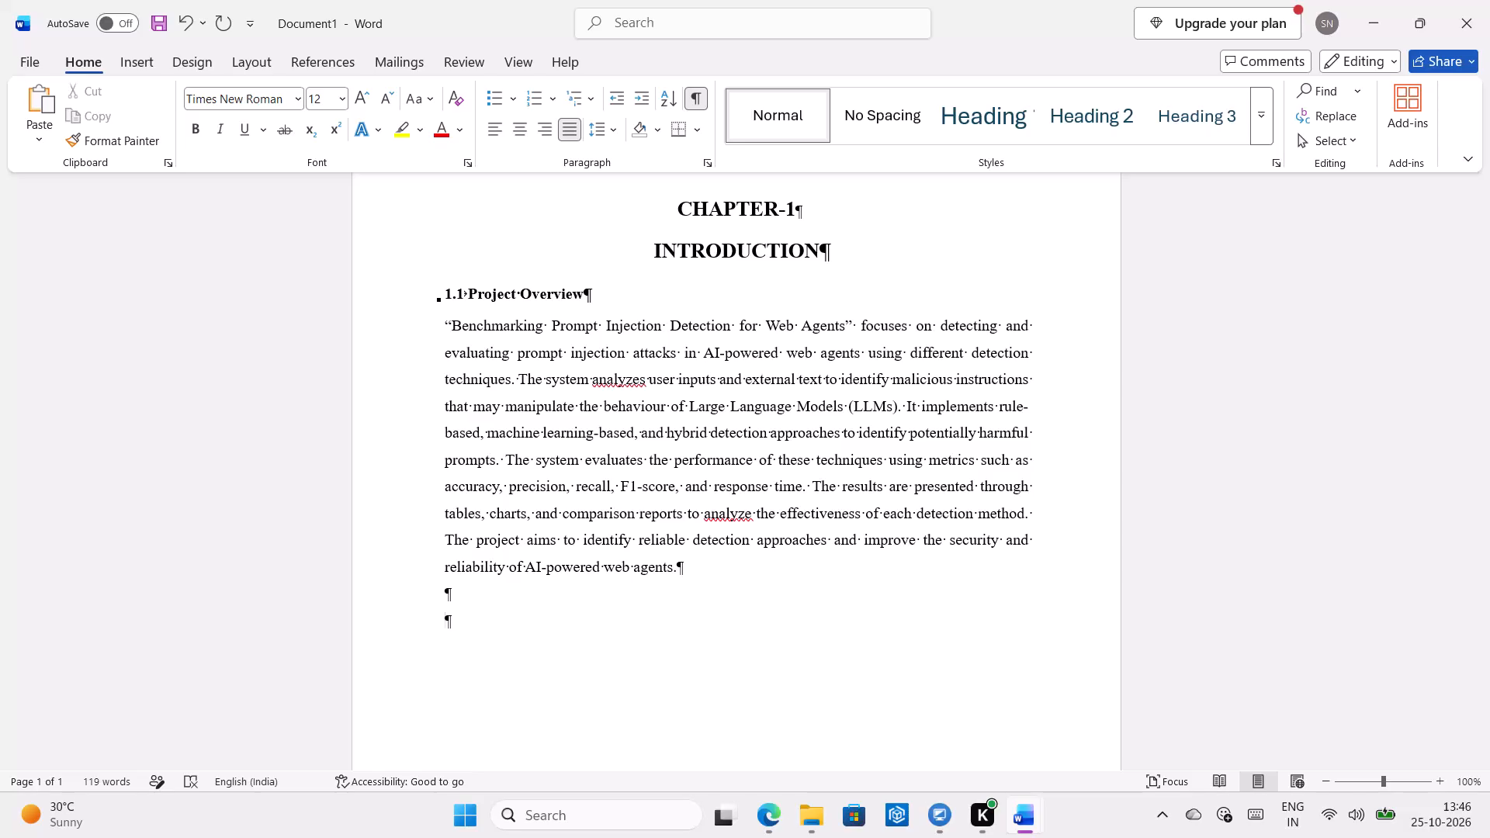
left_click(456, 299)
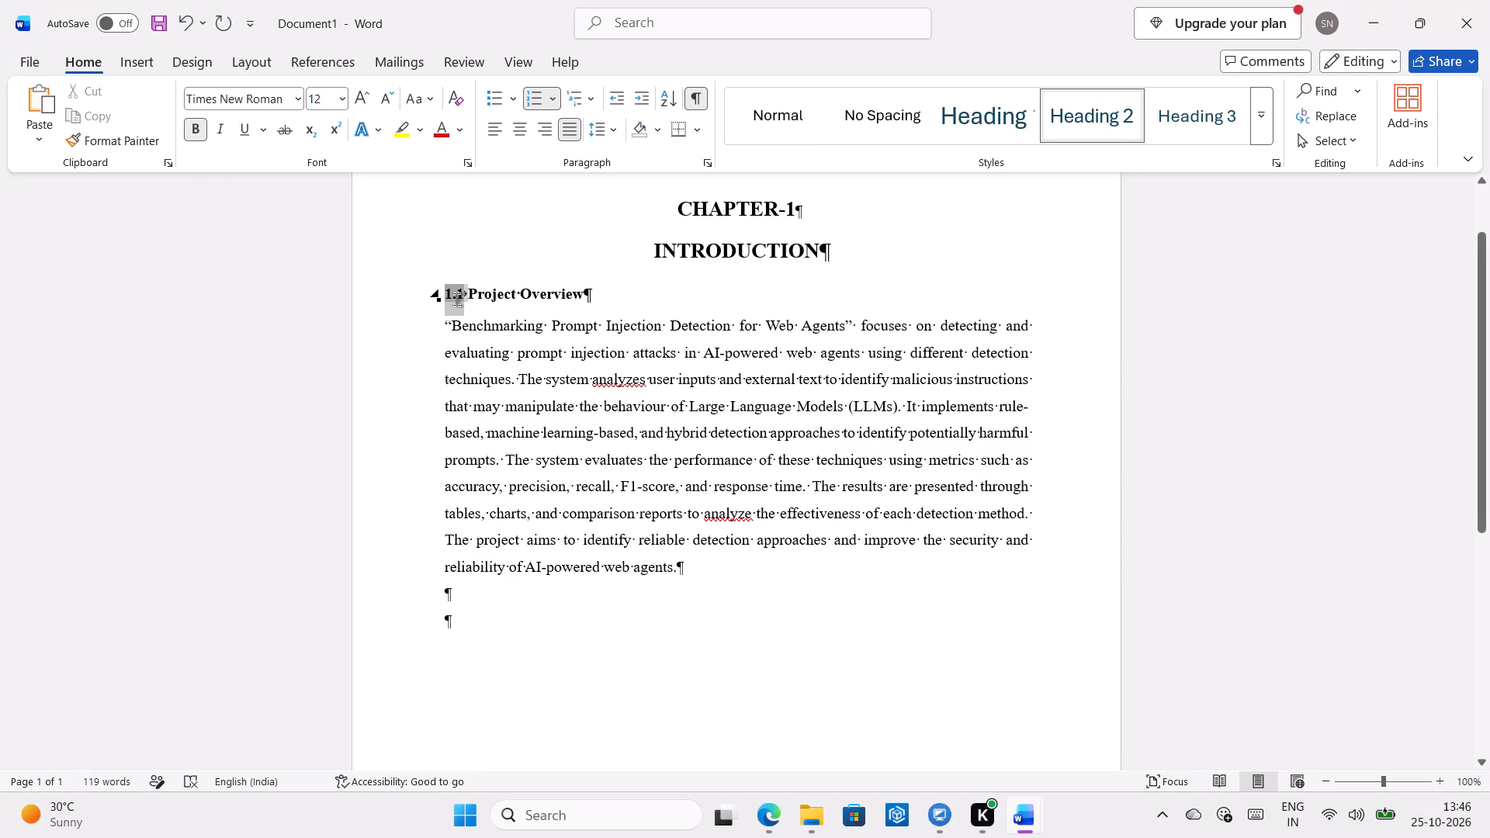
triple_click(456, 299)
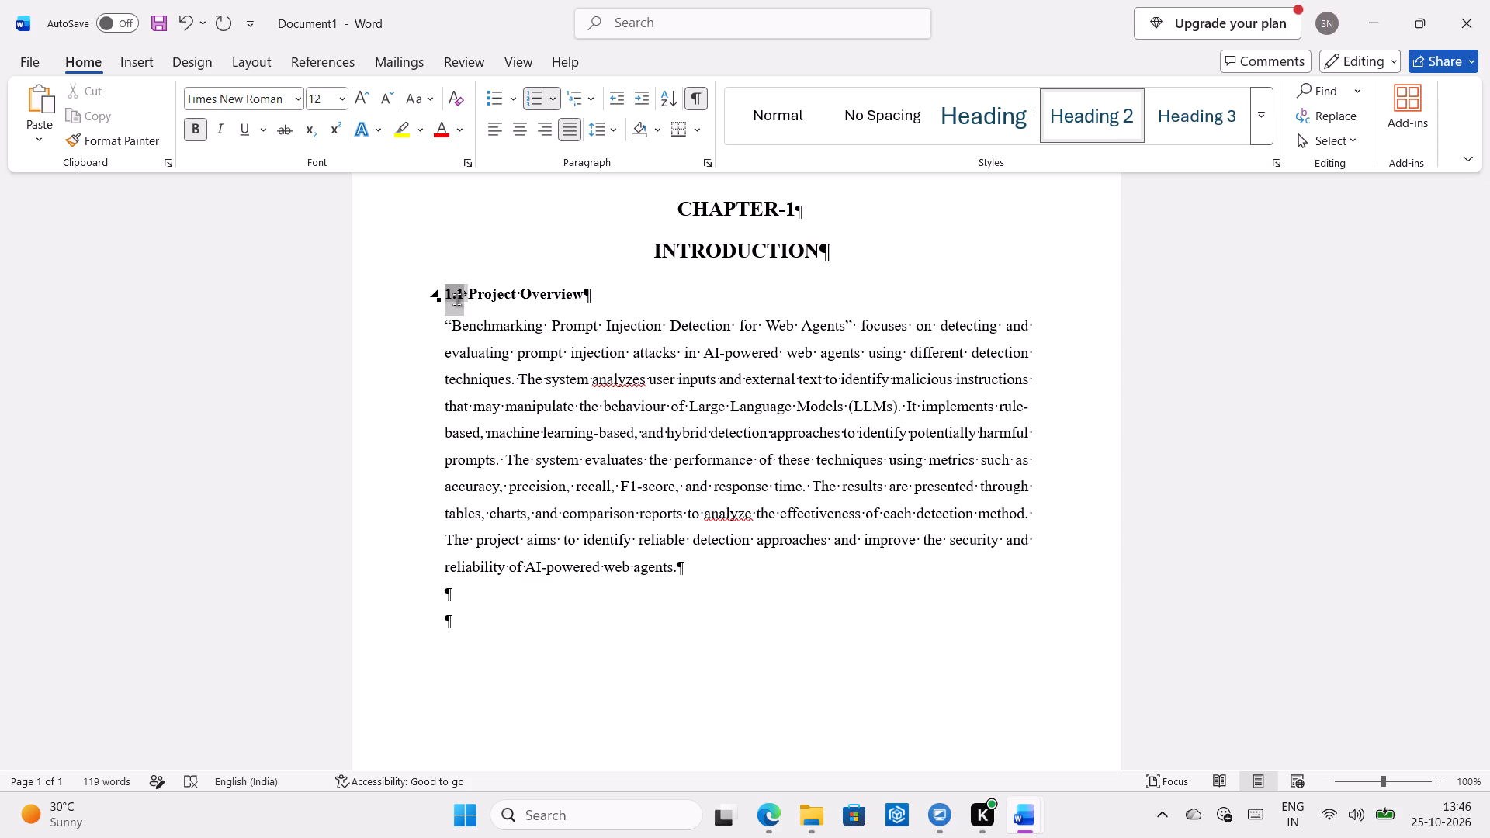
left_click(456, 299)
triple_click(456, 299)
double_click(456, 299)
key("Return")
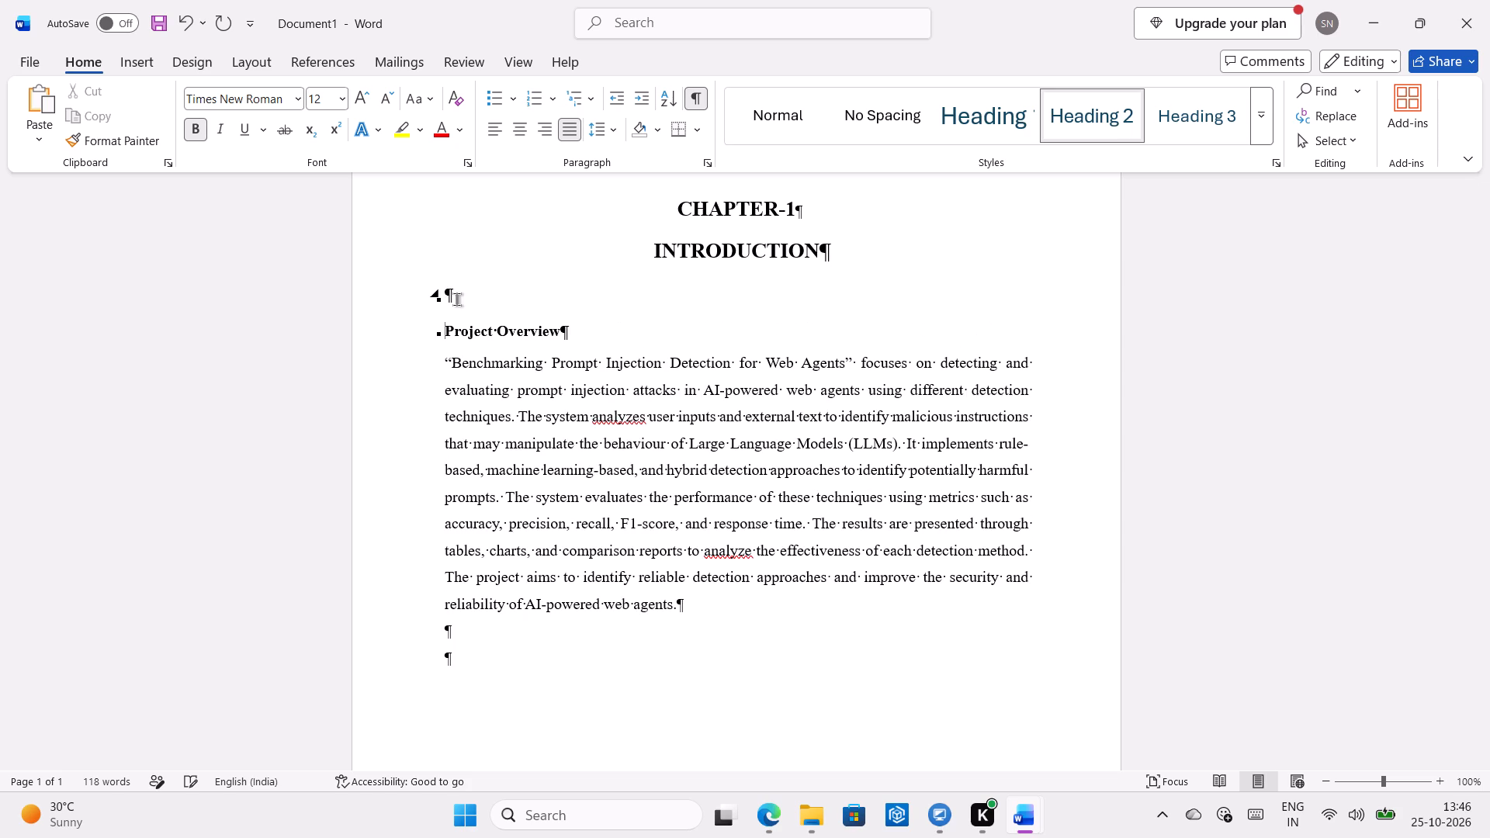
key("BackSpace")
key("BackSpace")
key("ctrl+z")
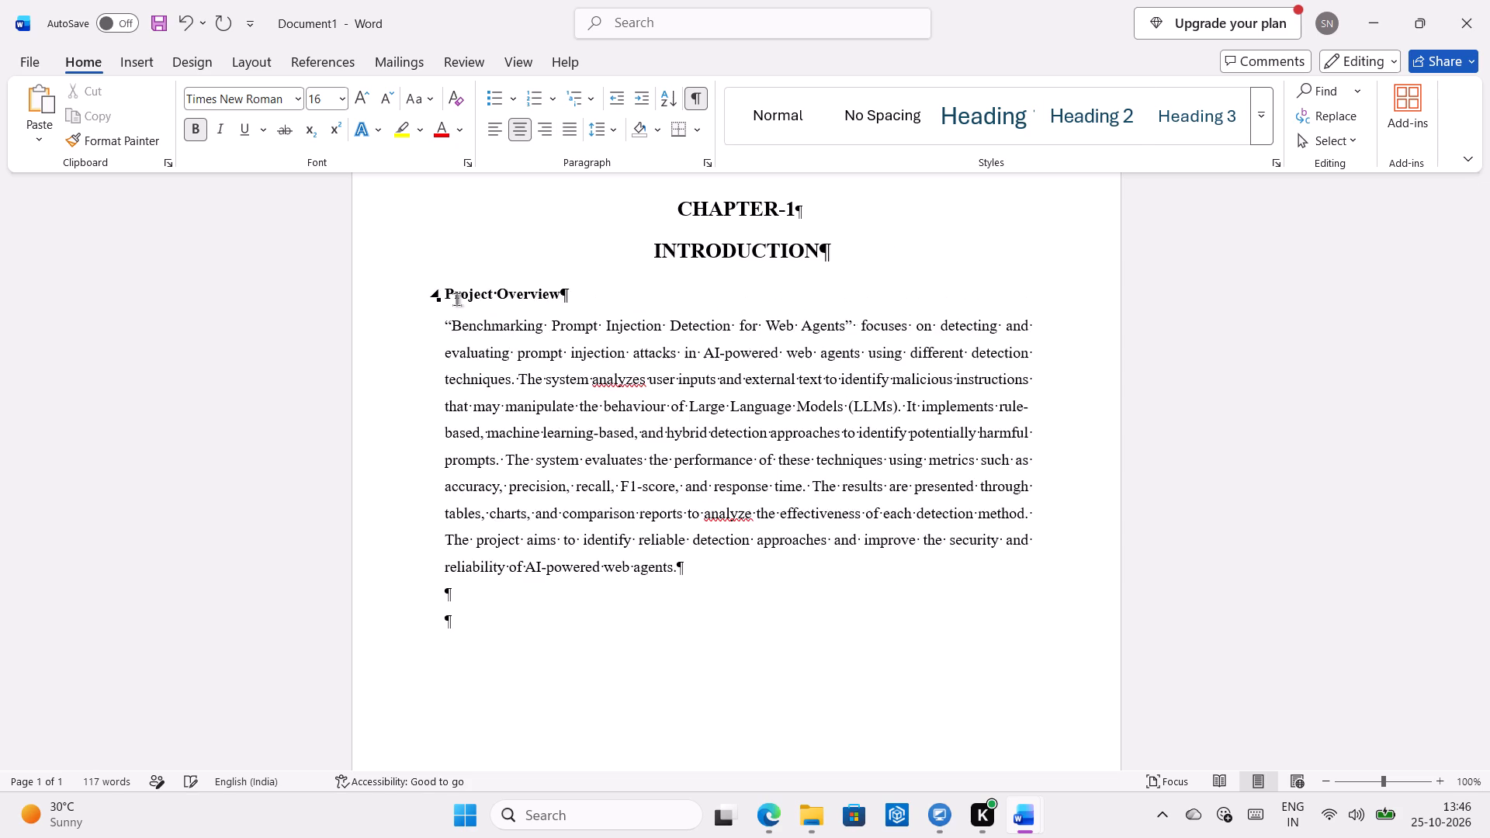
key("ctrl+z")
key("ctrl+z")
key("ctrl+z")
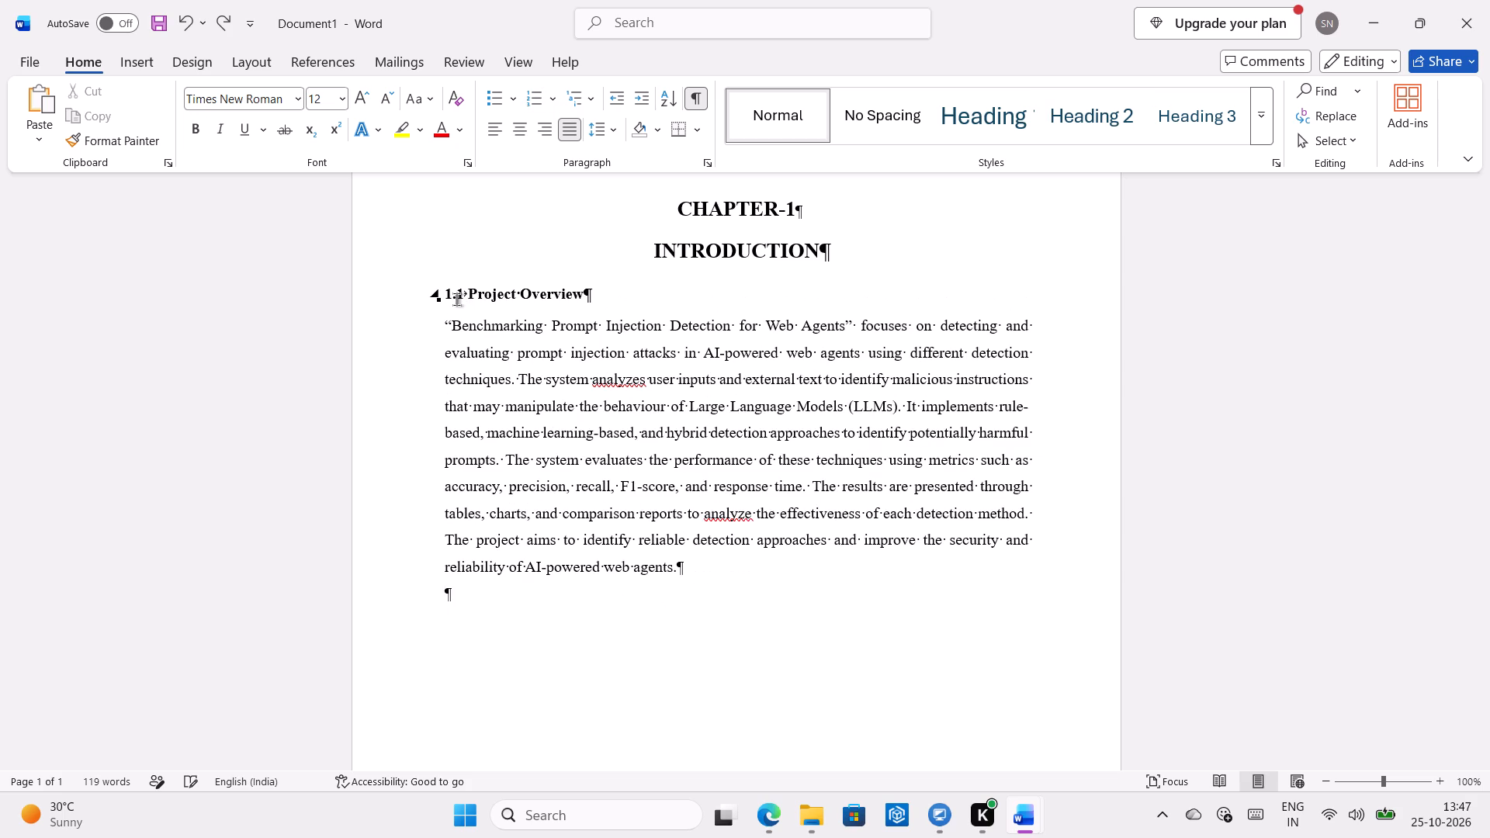
Add one more empty paragraph at the end of Document1, below the overview text.
left_click(468, 602)
key("Return")
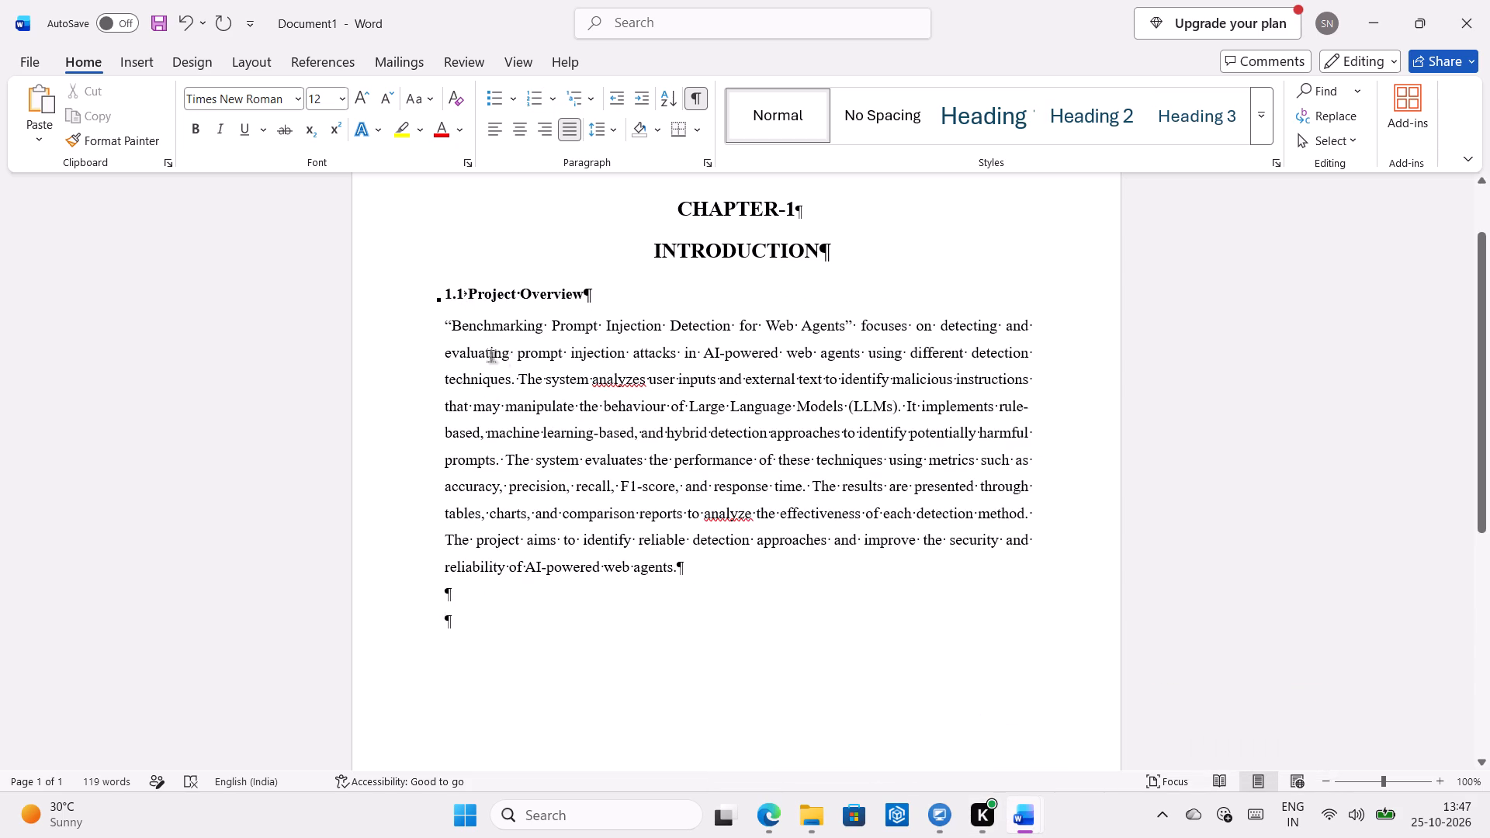
Switch to clv gama.docx and copy the "1.2 Project Purpose" heading line from Chapter 1.
left_click(497, 294)
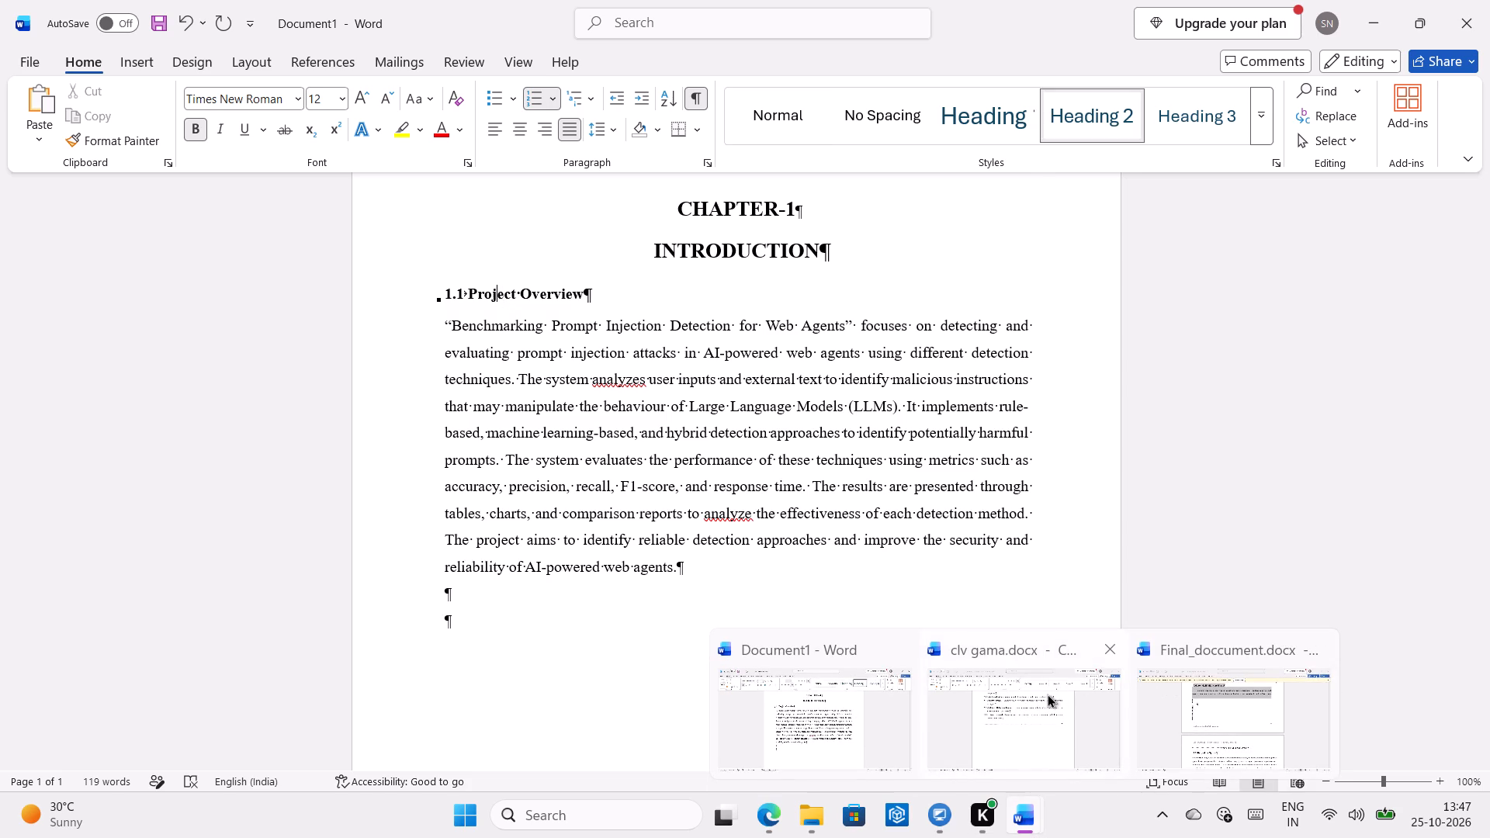
left_click(1047, 694)
scroll(740, 526, "up", 9)
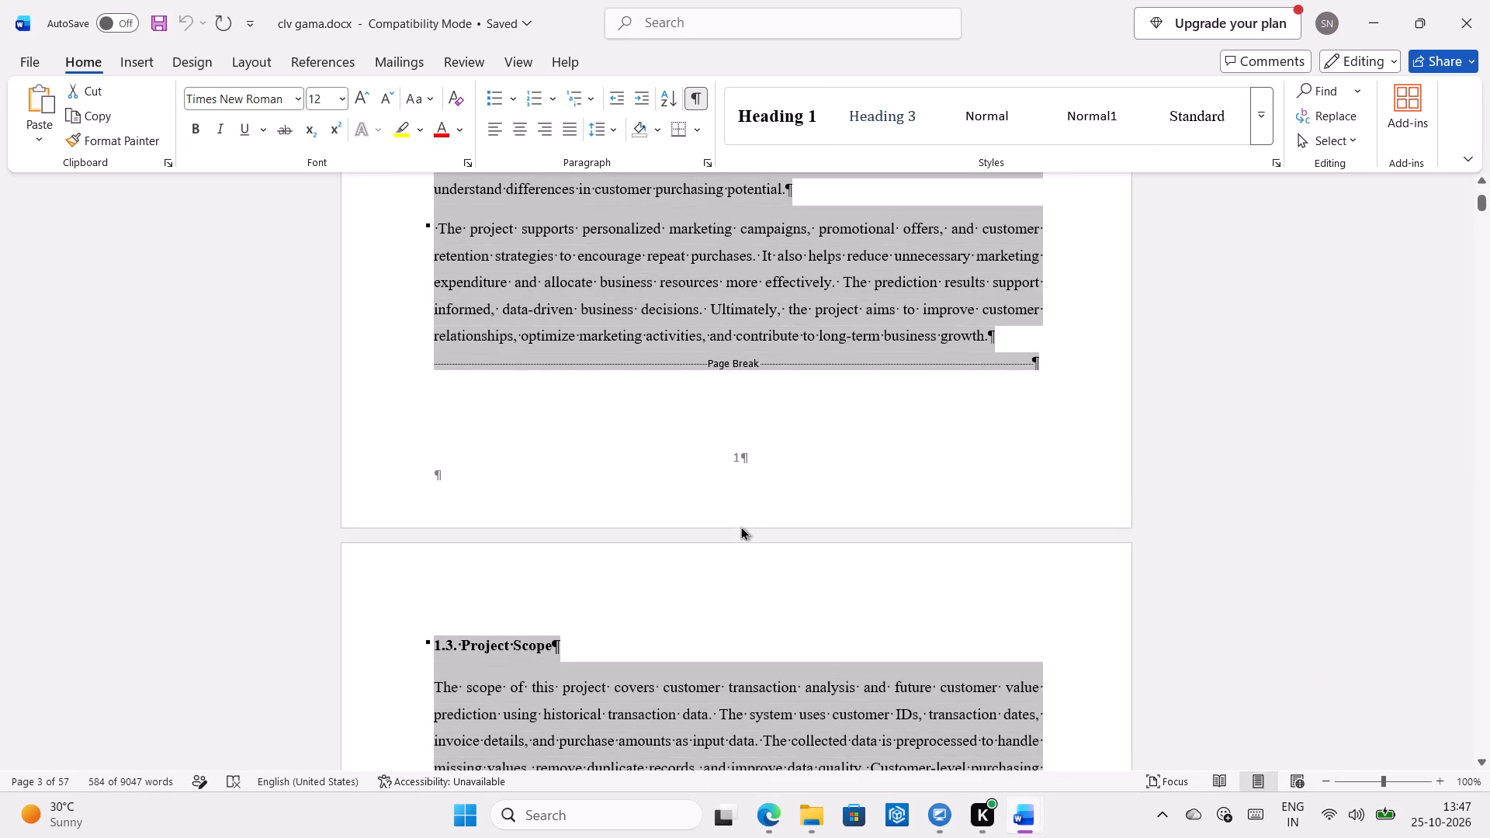
left_click(740, 526)
scroll(740, 526, "up", 4)
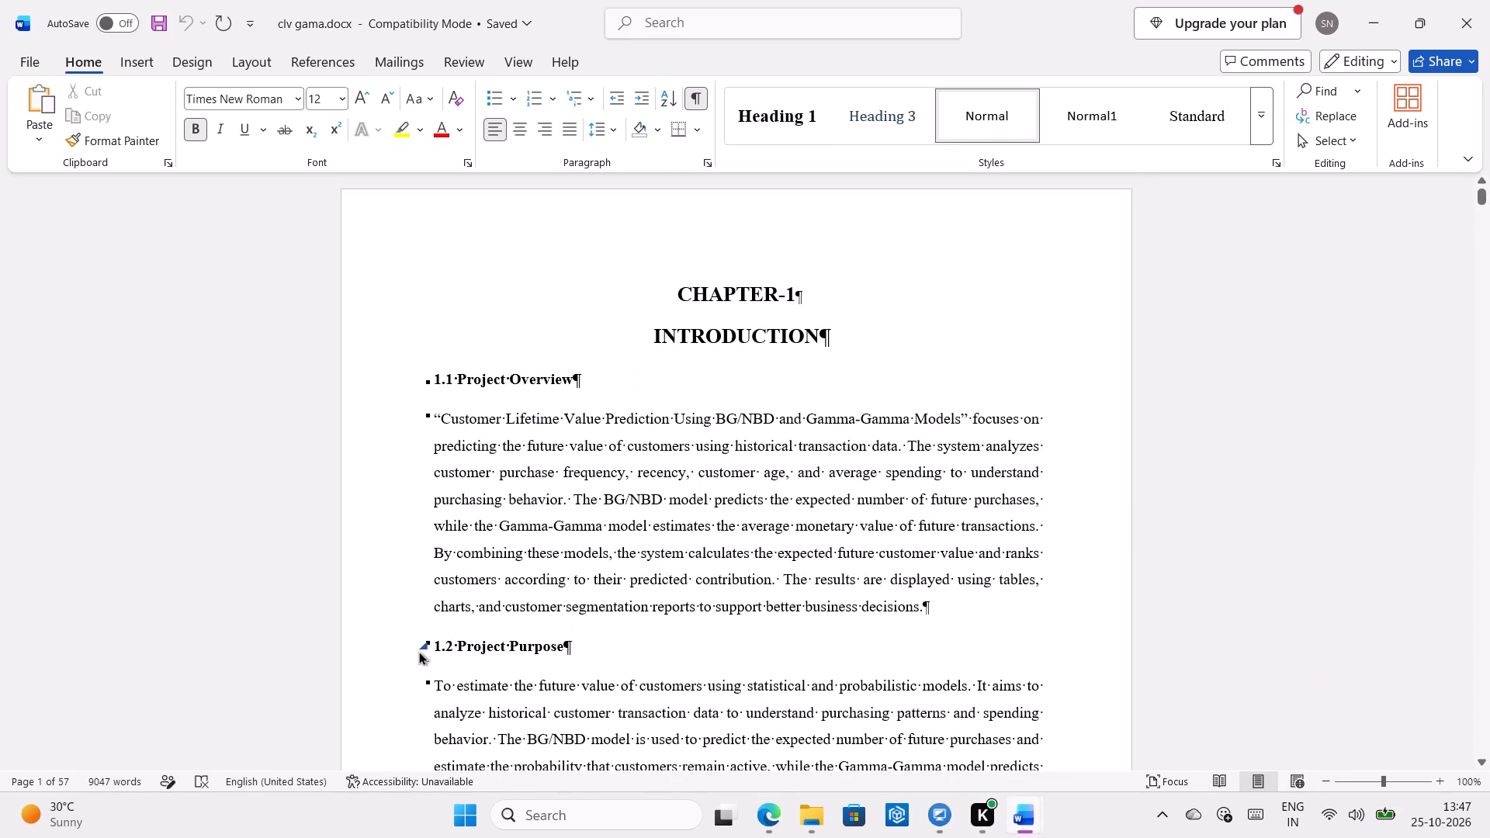
left_click_drag(432, 642, 601, 643)
key("ctrl+c")
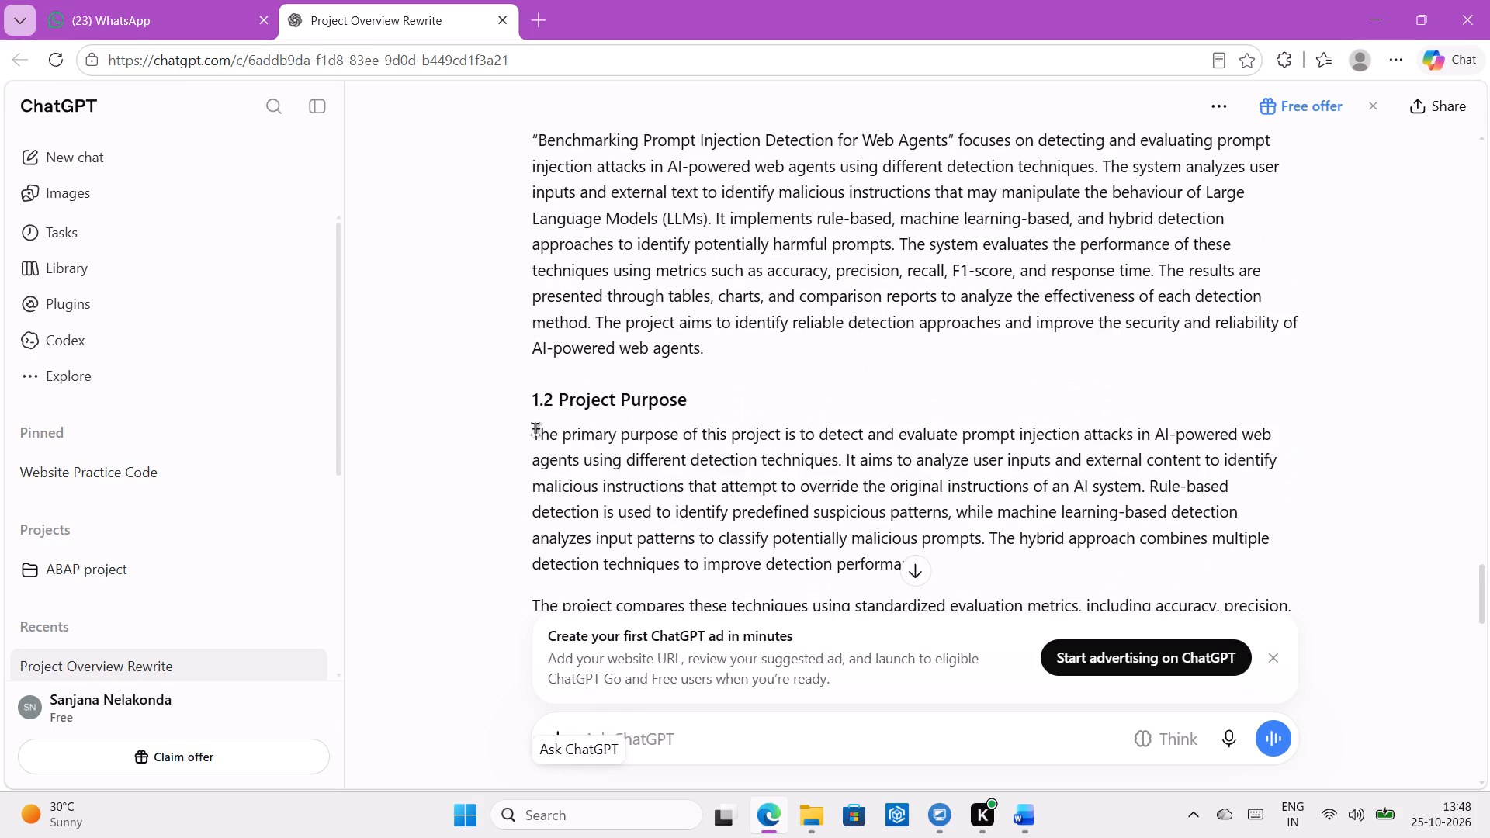
left_click_drag(527, 433, 884, 521)
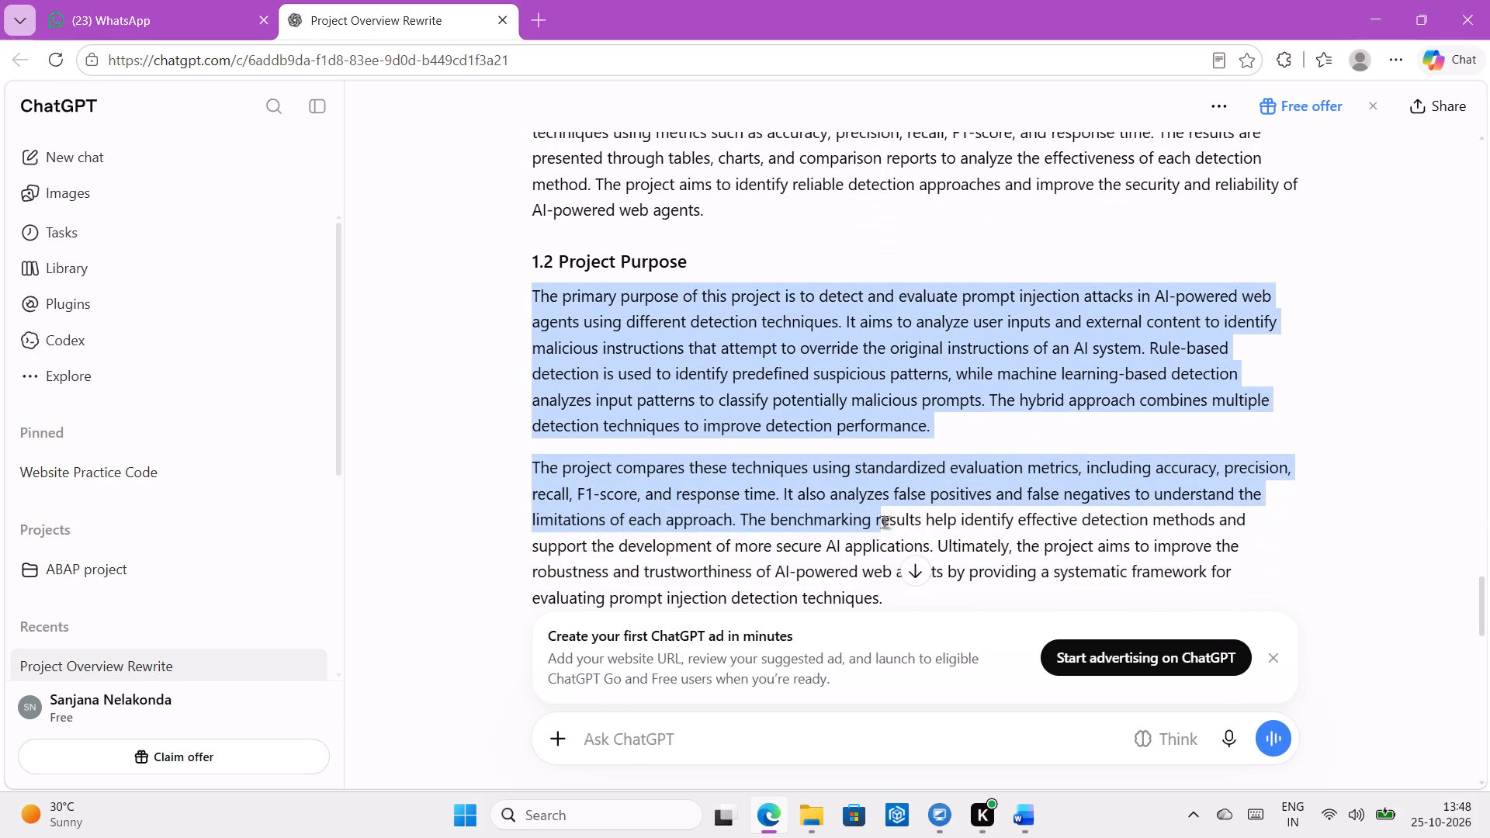
left_click_drag(884, 521, 893, 345)
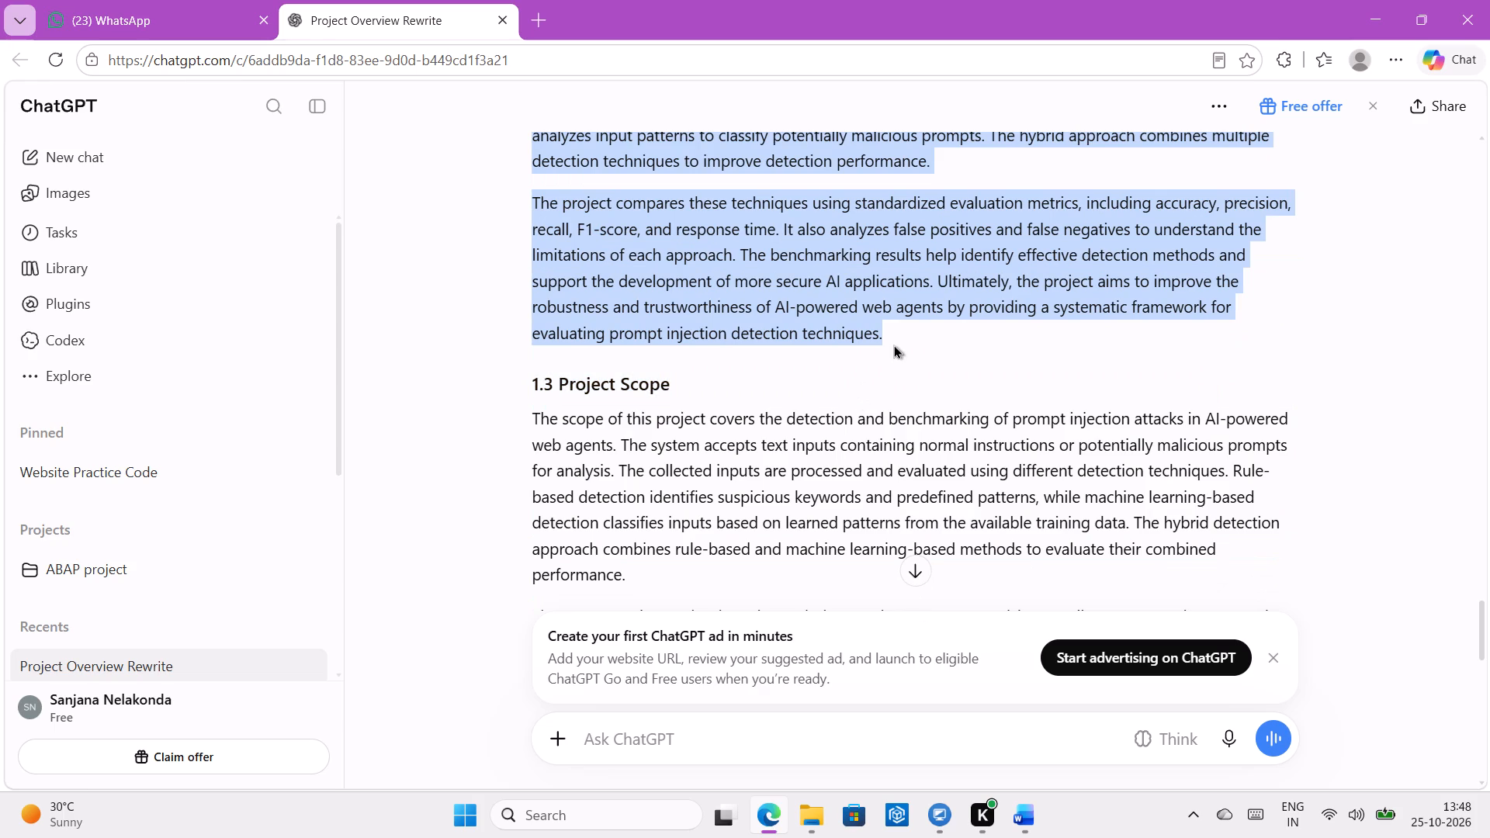
key("ctrl+c")
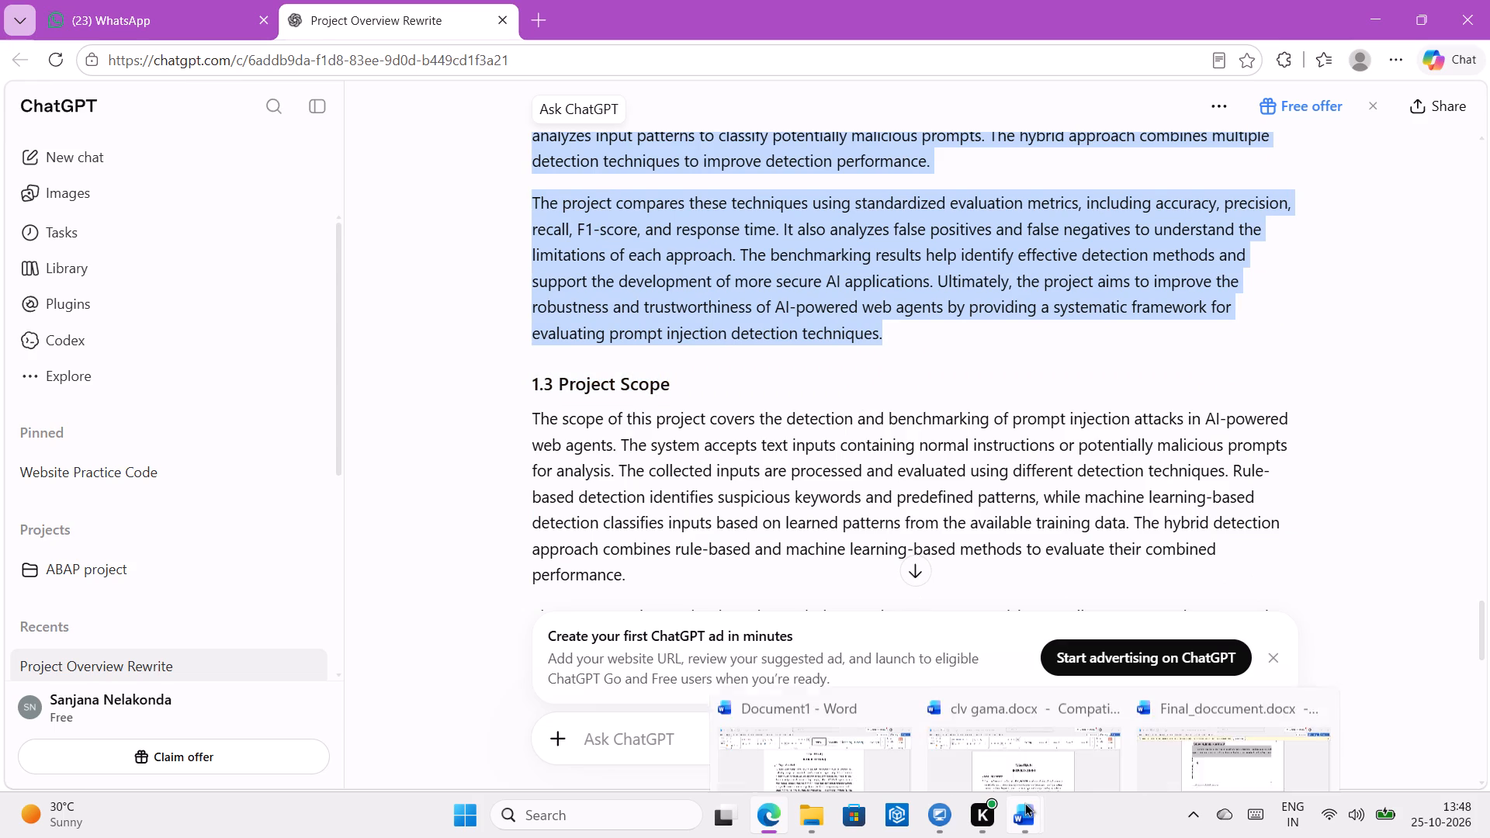
Return to Document1 and paste the purpose paragraphs into the empty paragraph below the 1.2 Project Purpose heading.
left_click(870, 746)
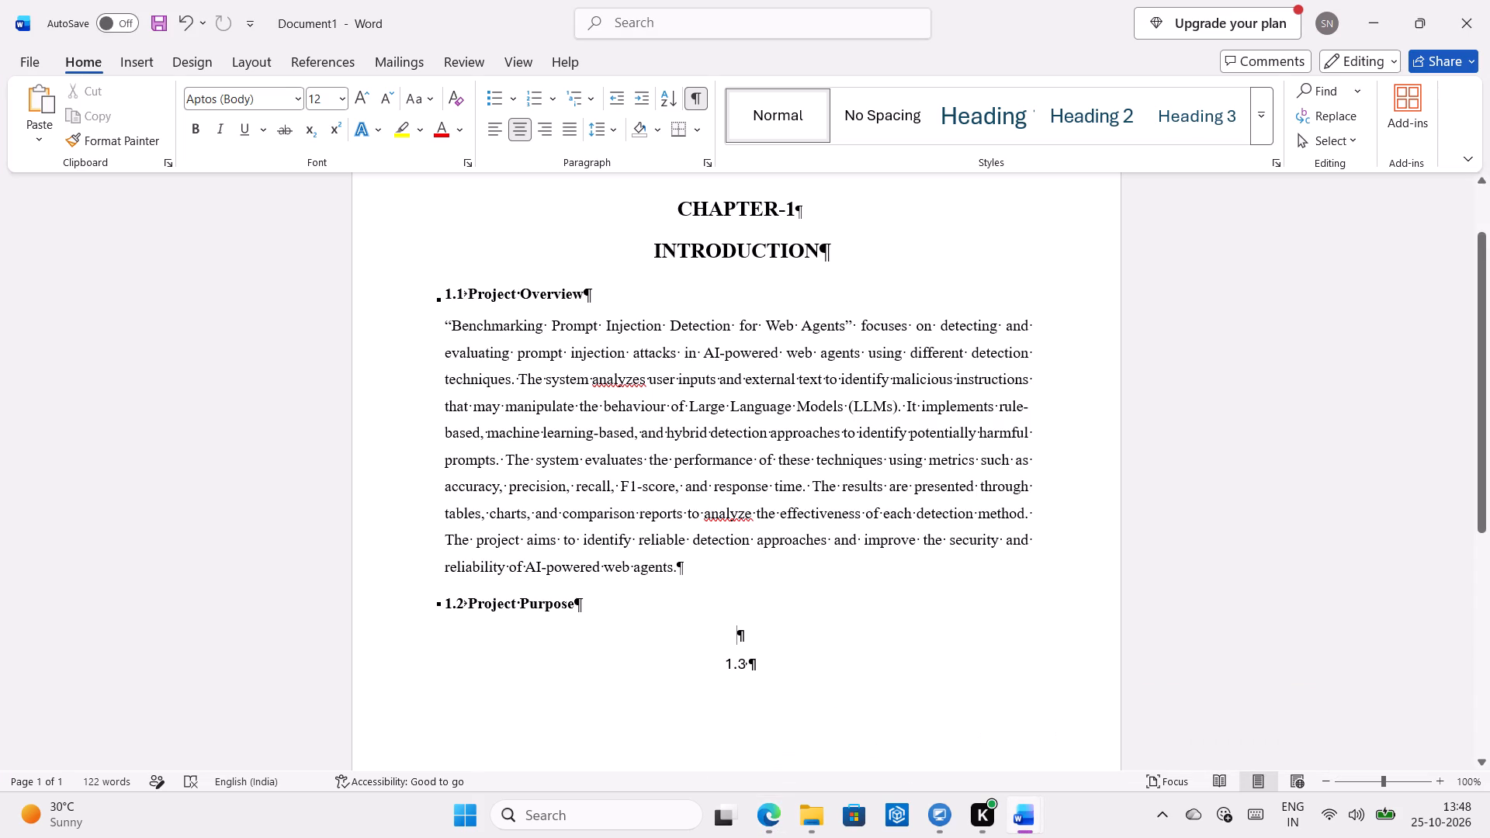
key("ctrl+v")
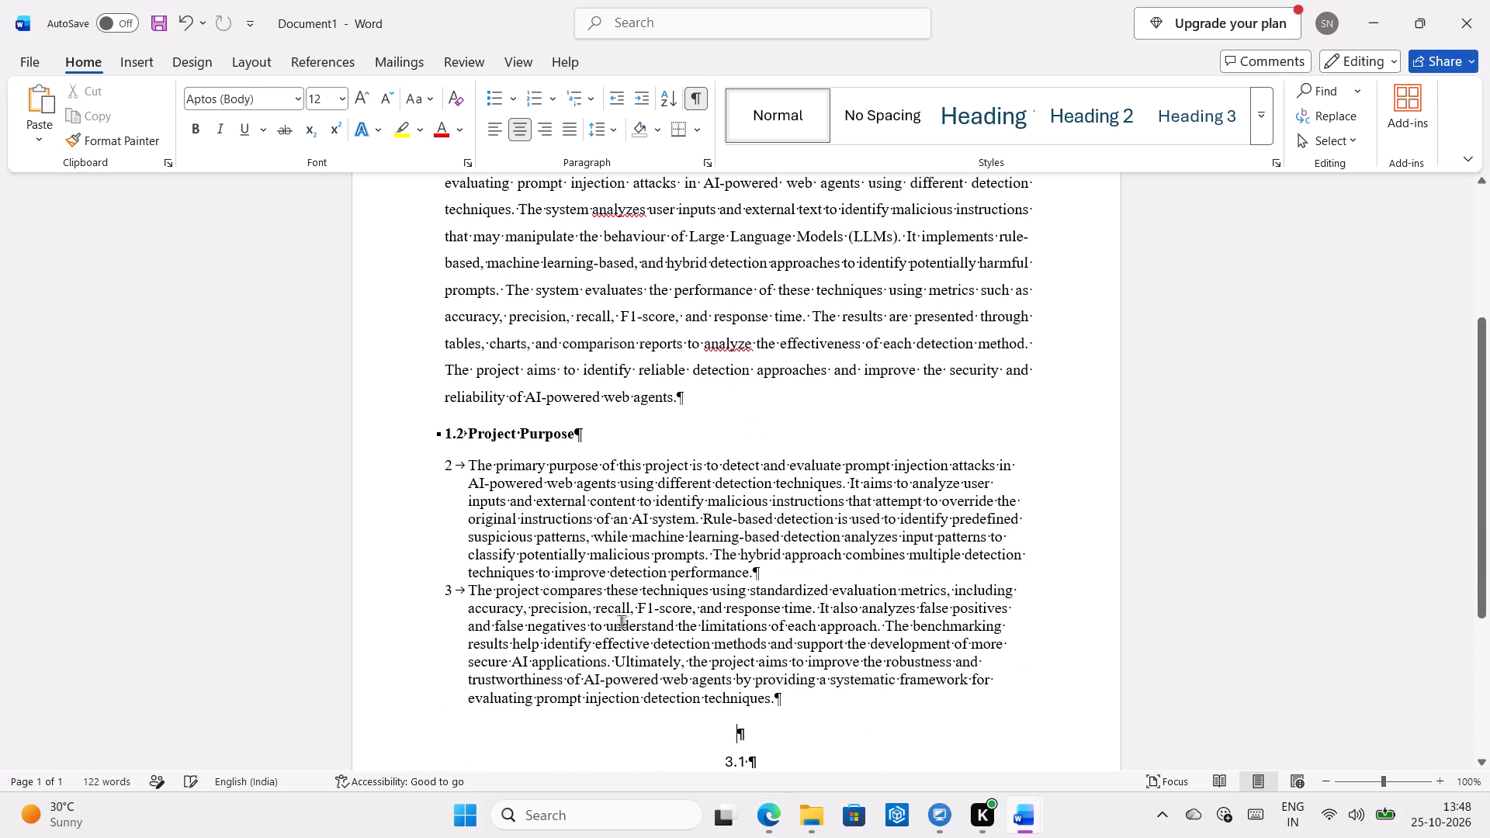
Remove the list number from the pasted paragraph beginning "The primary purpose of this project".
left_click(456, 466)
left_click_drag(456, 466, 553, 534)
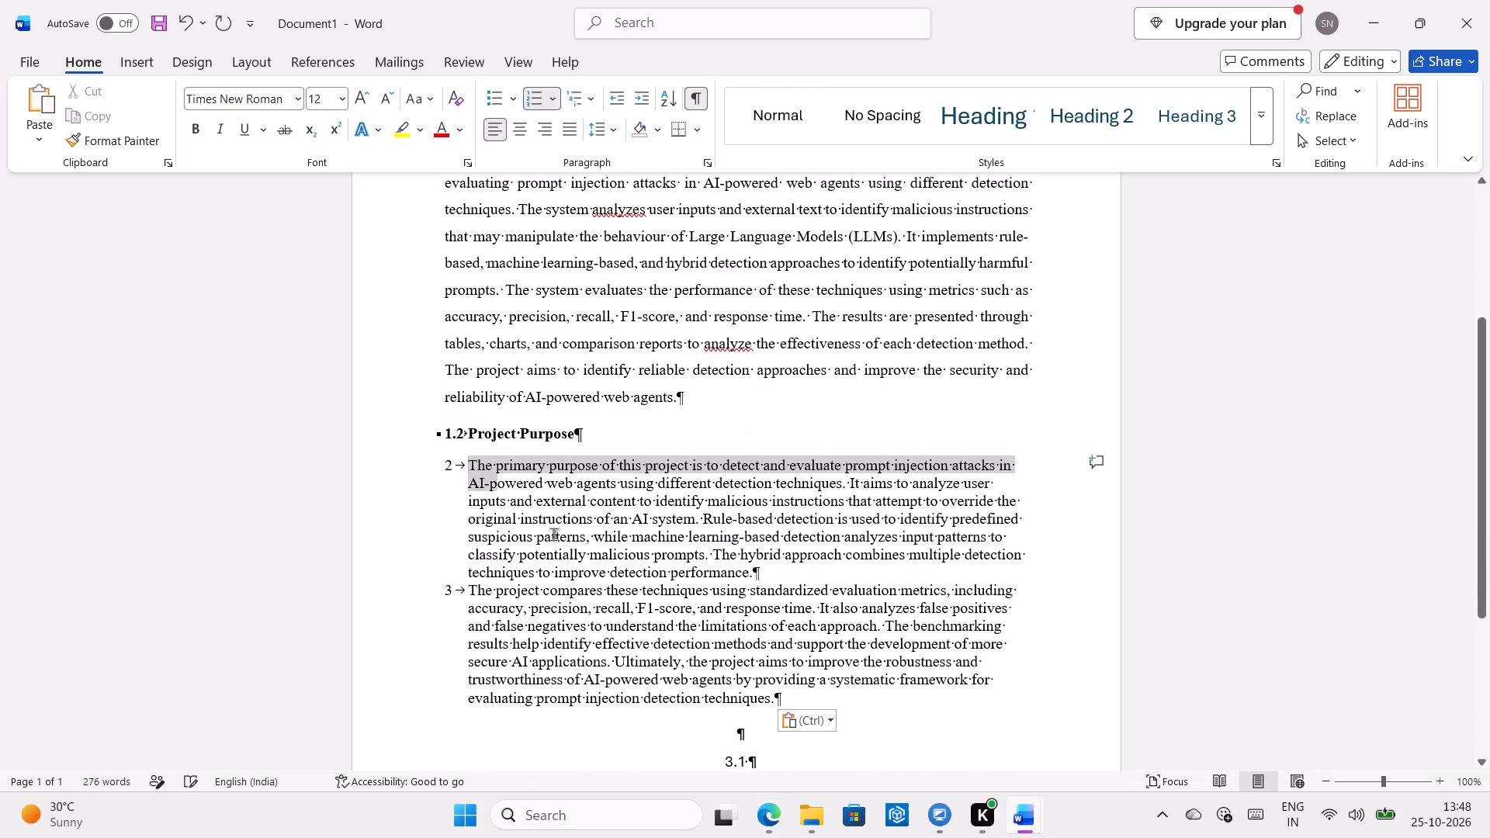
left_click_drag(553, 534, 802, 701)
left_click(802, 729)
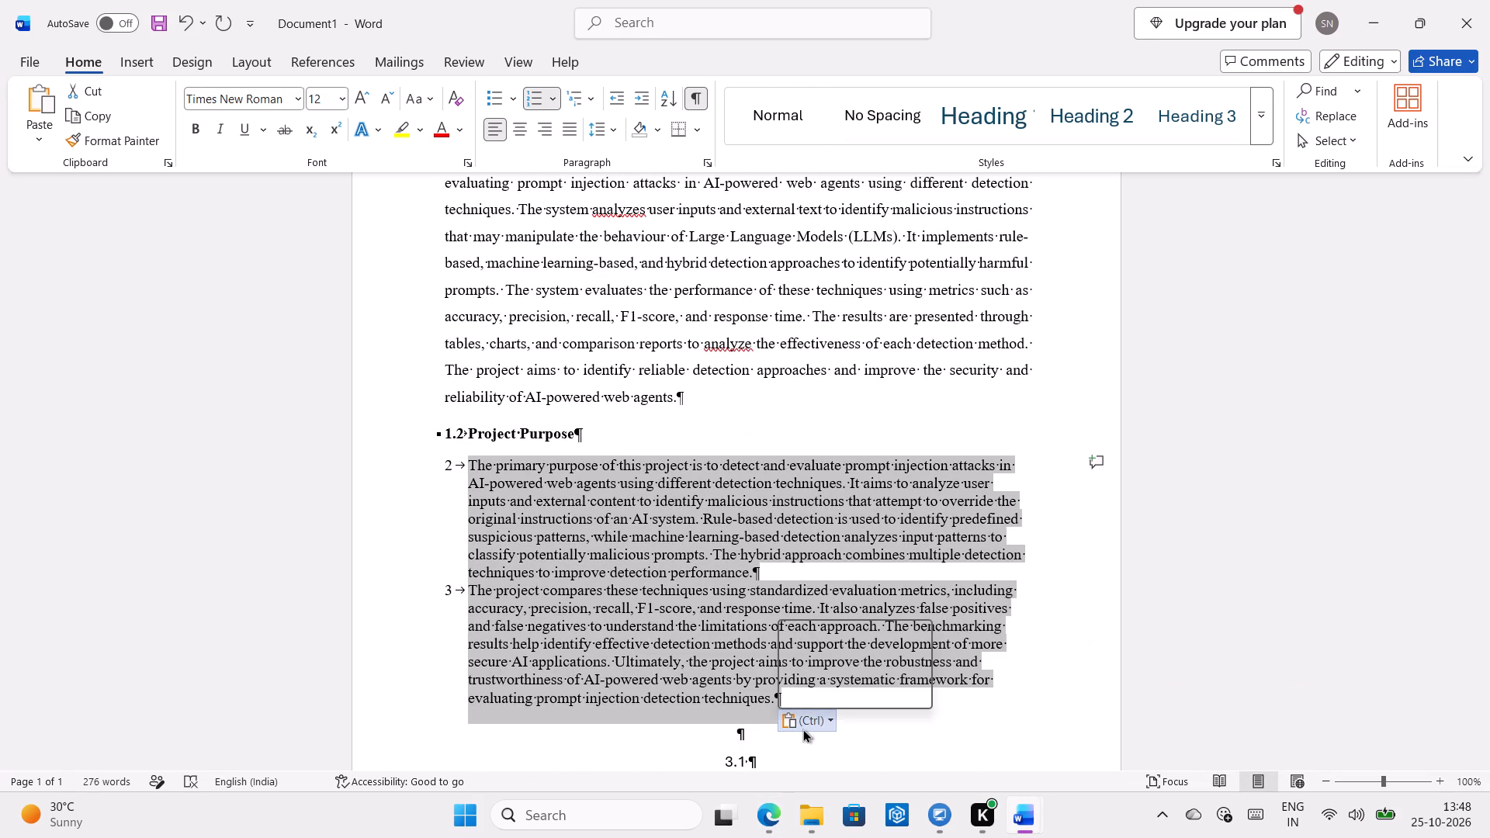
left_click(601, 719)
left_click(450, 462)
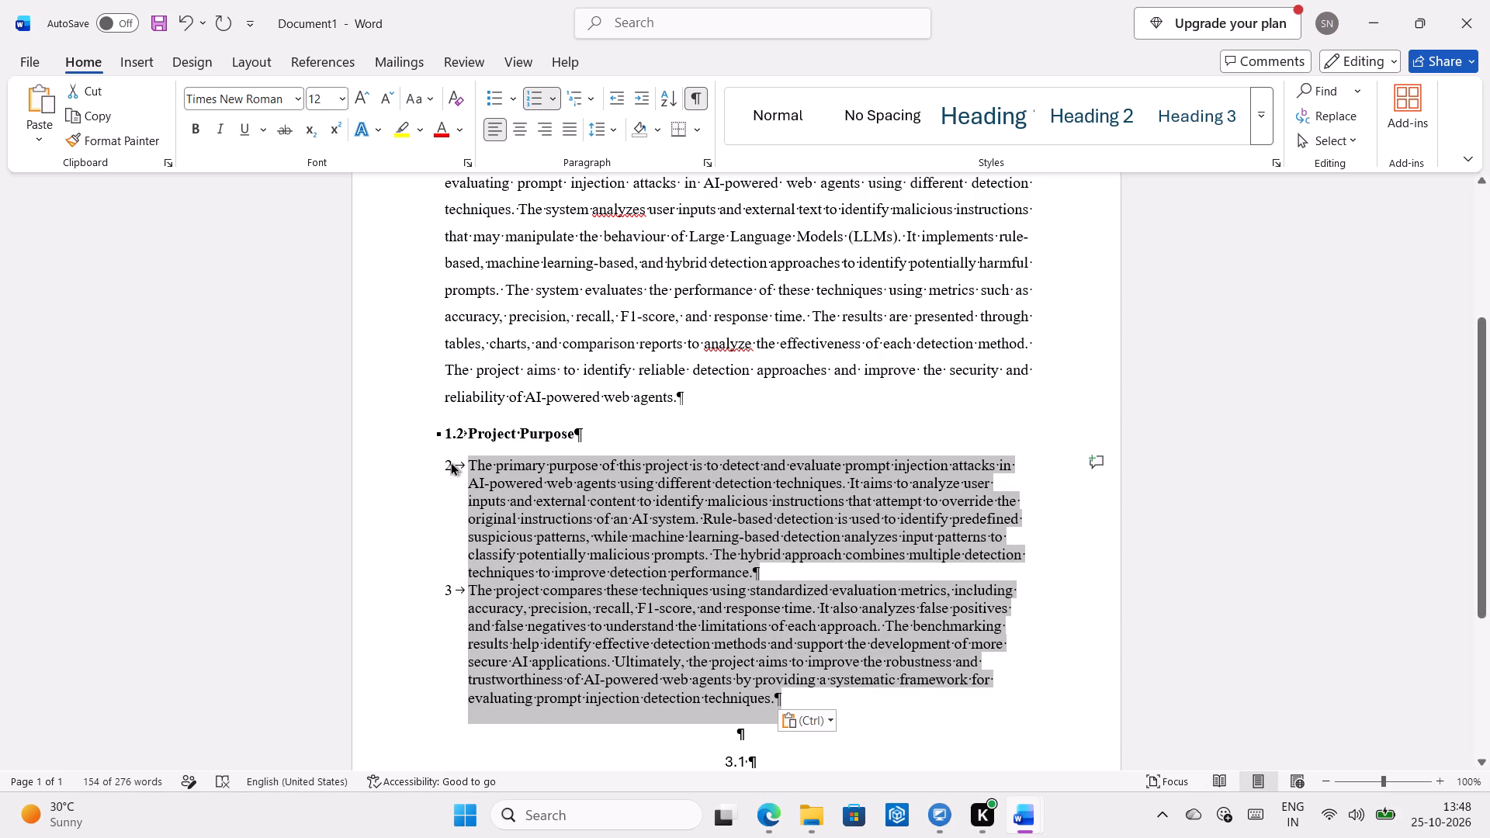
key("BackSpace")
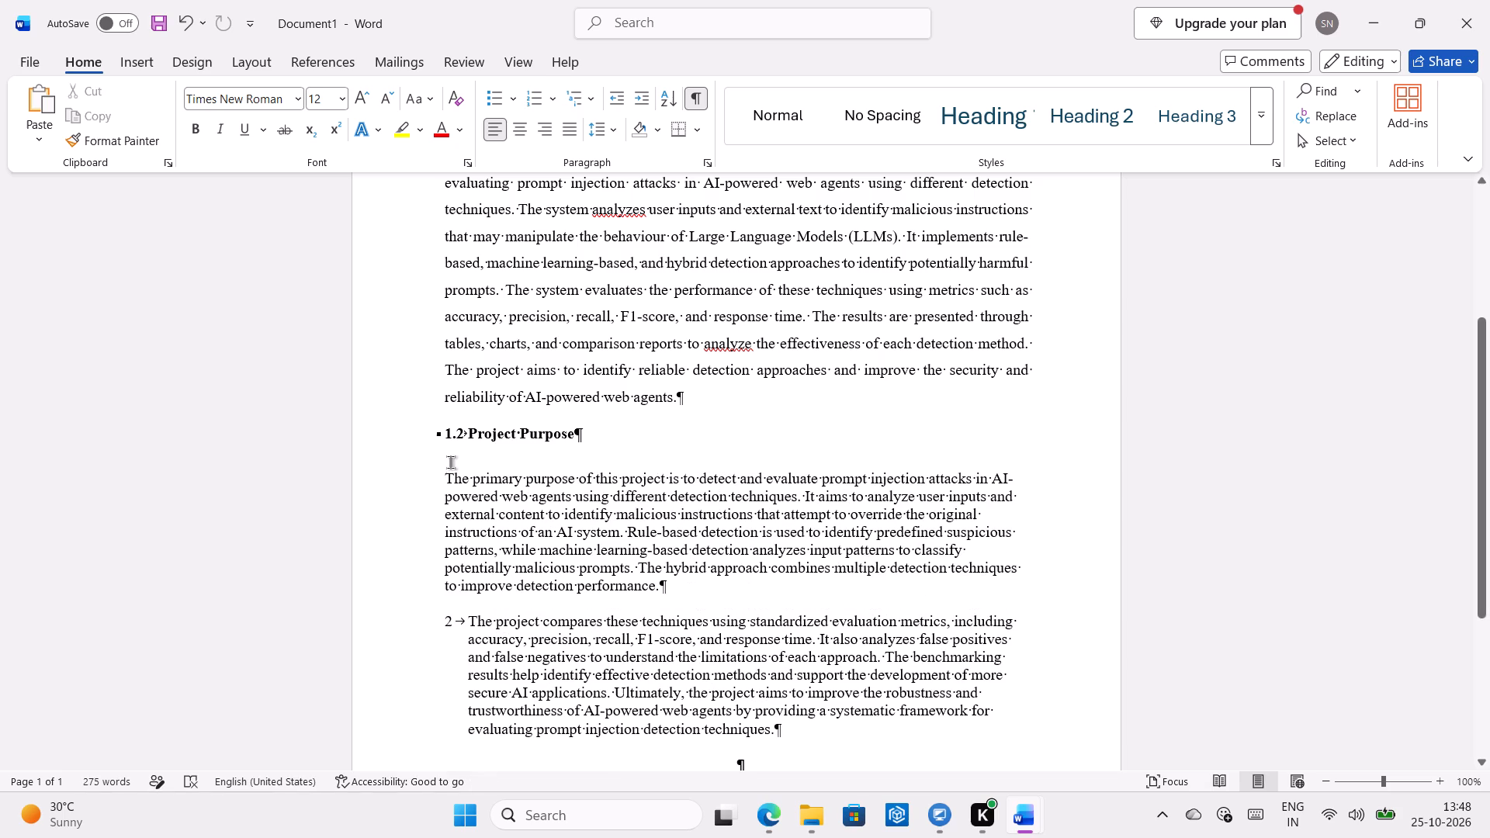
Remove the list number from the pasted paragraph beginning "The project compares these techniques".
left_click(445, 631)
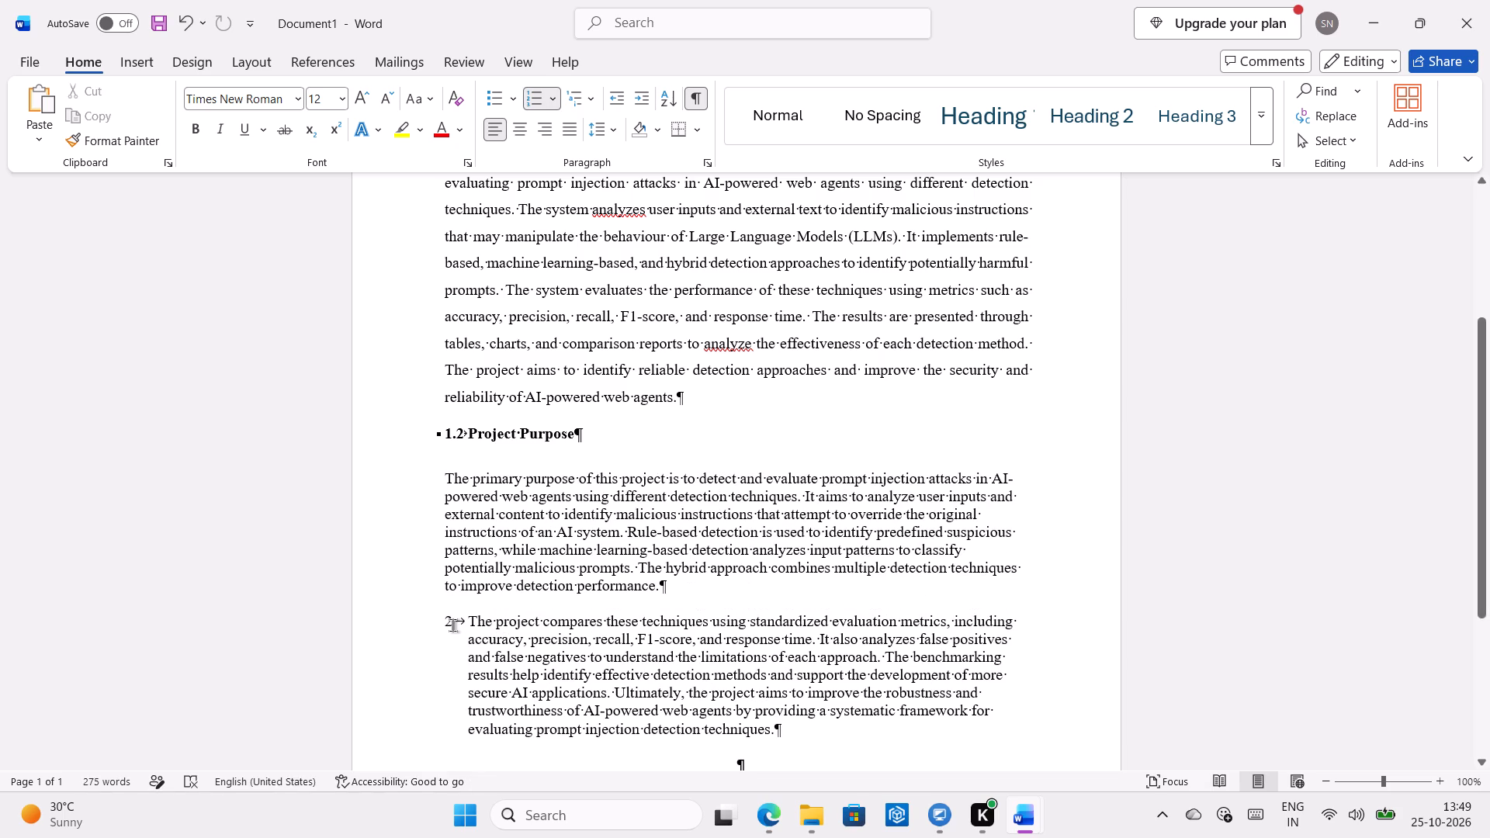
left_click(452, 625)
double_click(450, 625)
key("BackSpace")
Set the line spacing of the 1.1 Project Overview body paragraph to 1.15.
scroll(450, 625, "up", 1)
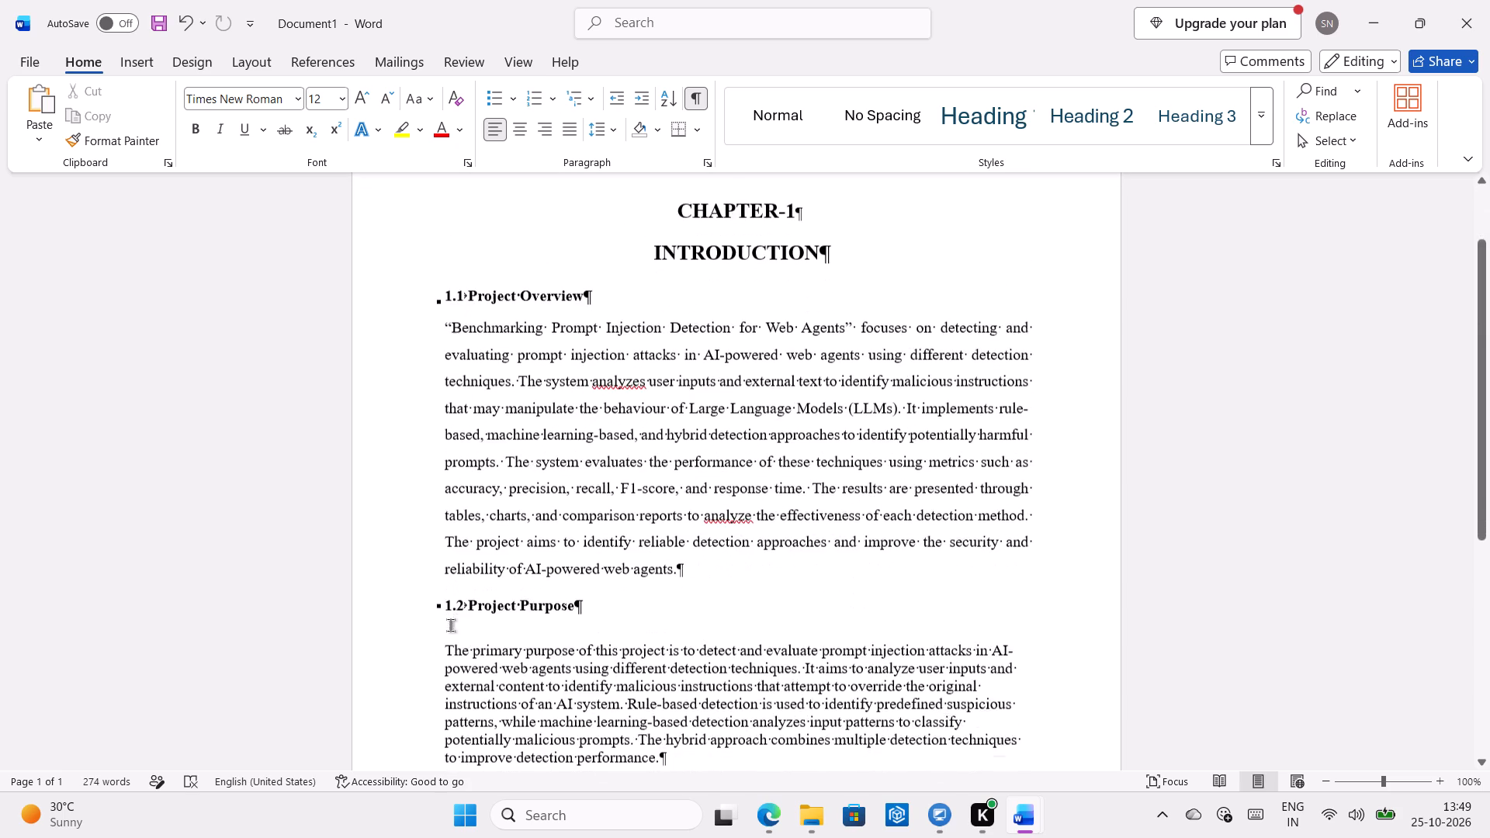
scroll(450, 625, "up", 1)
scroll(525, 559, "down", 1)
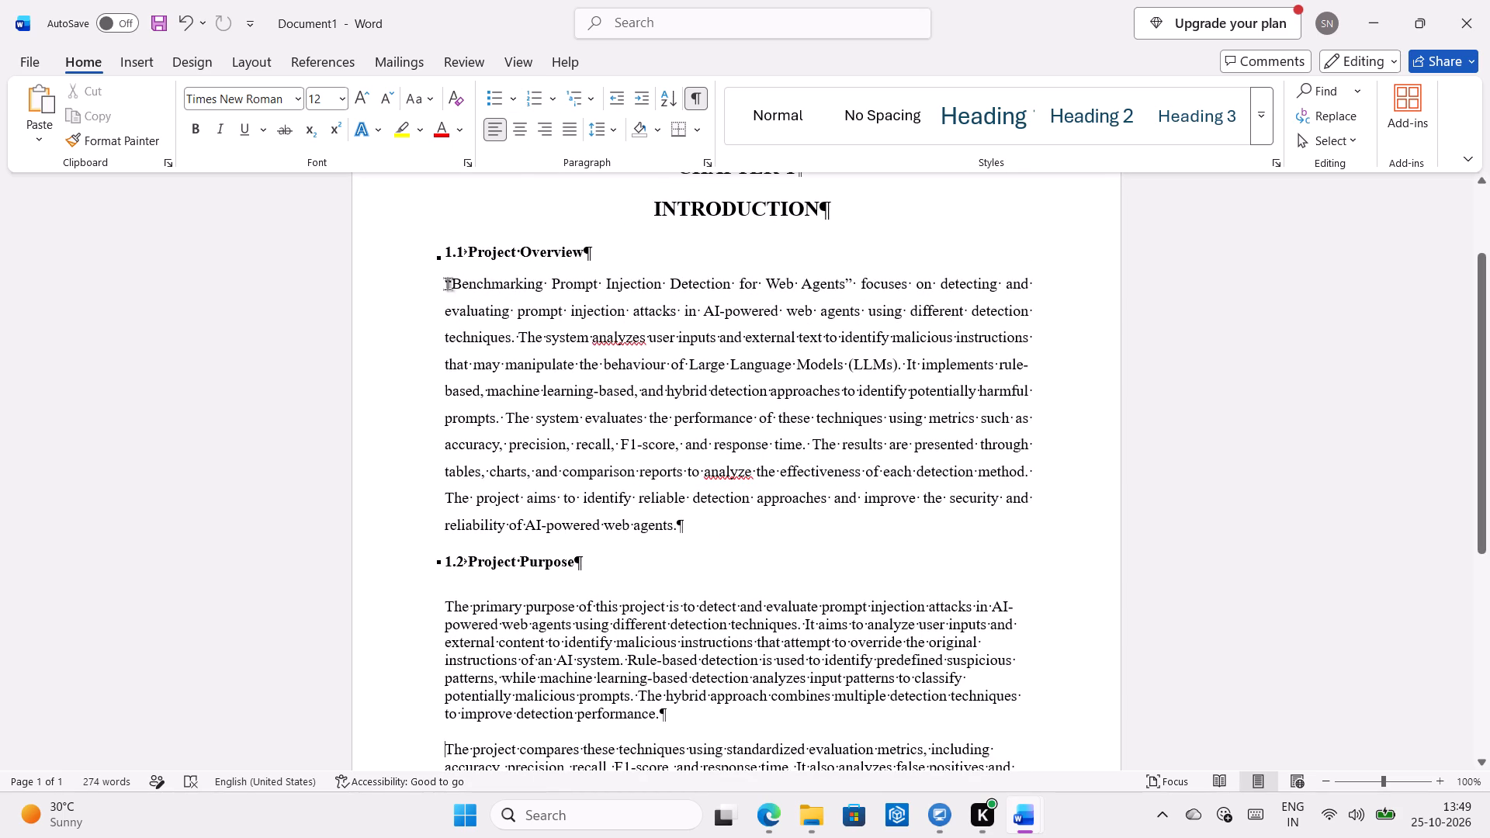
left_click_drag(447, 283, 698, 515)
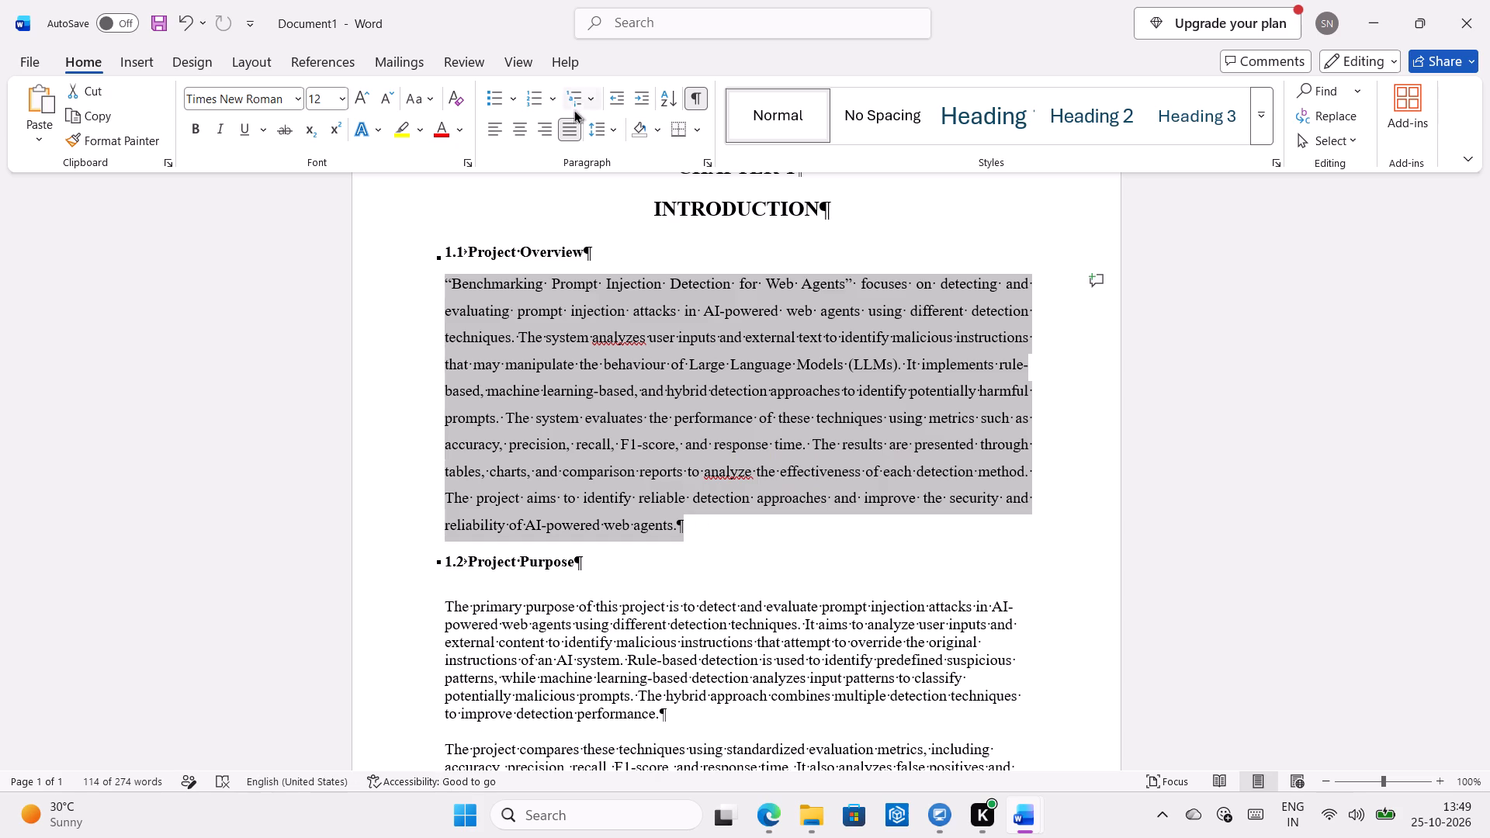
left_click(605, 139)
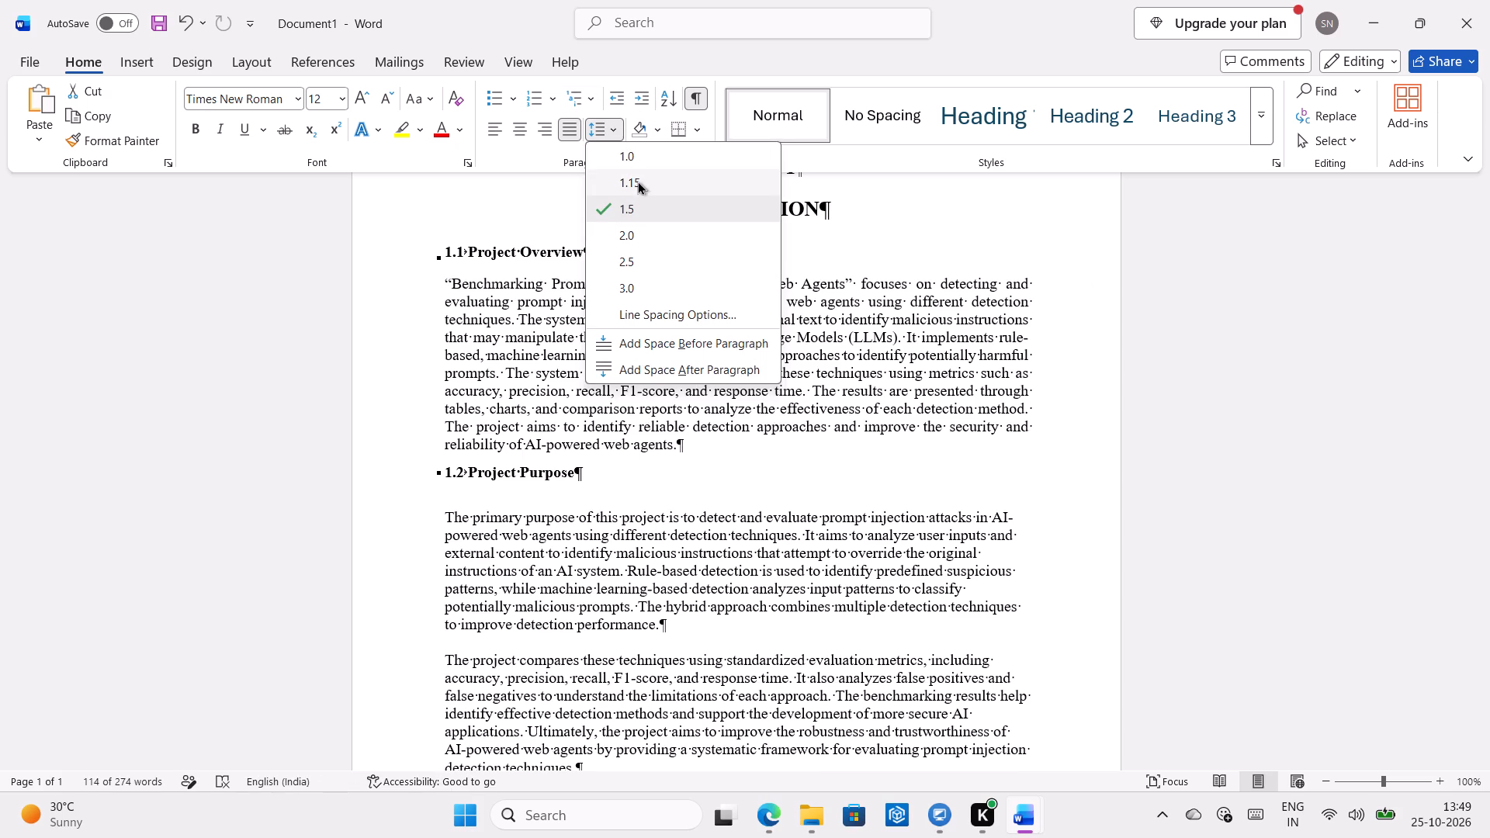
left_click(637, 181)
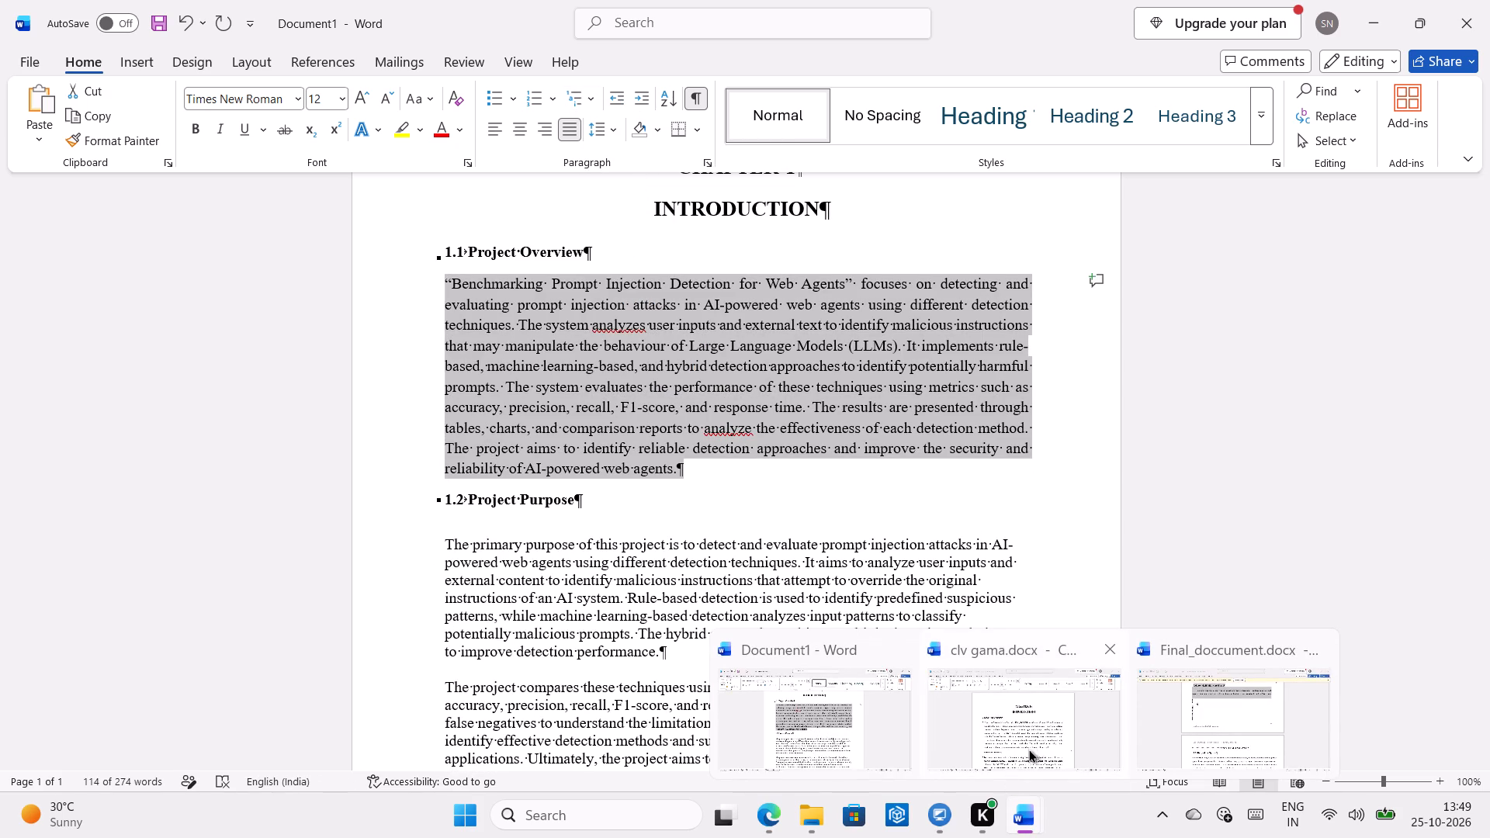
Switch to clv gama.docx and hide its formatting marks.
left_click(1031, 746)
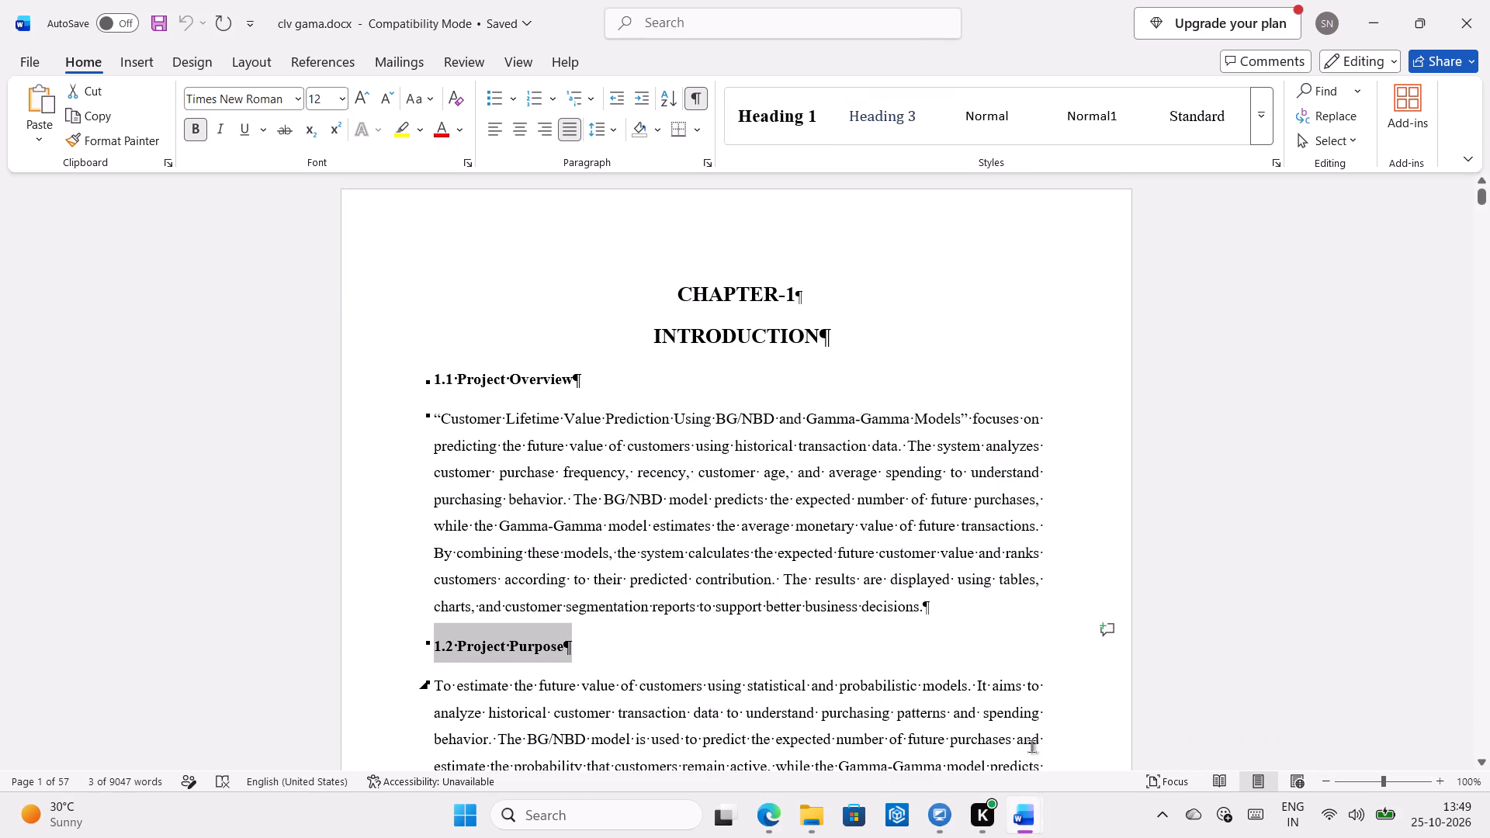
left_click(688, 90)
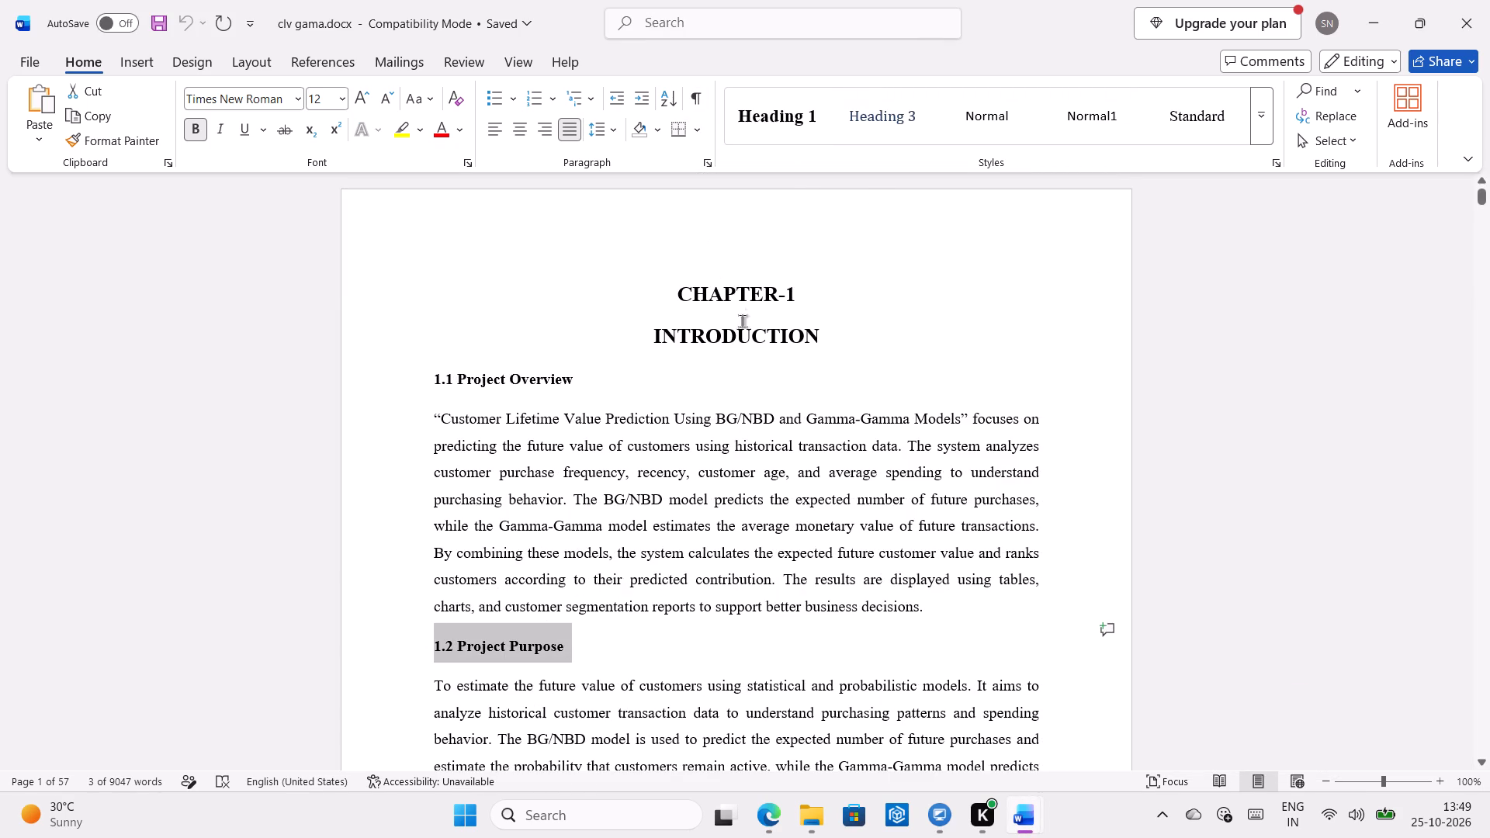
left_click(698, 102)
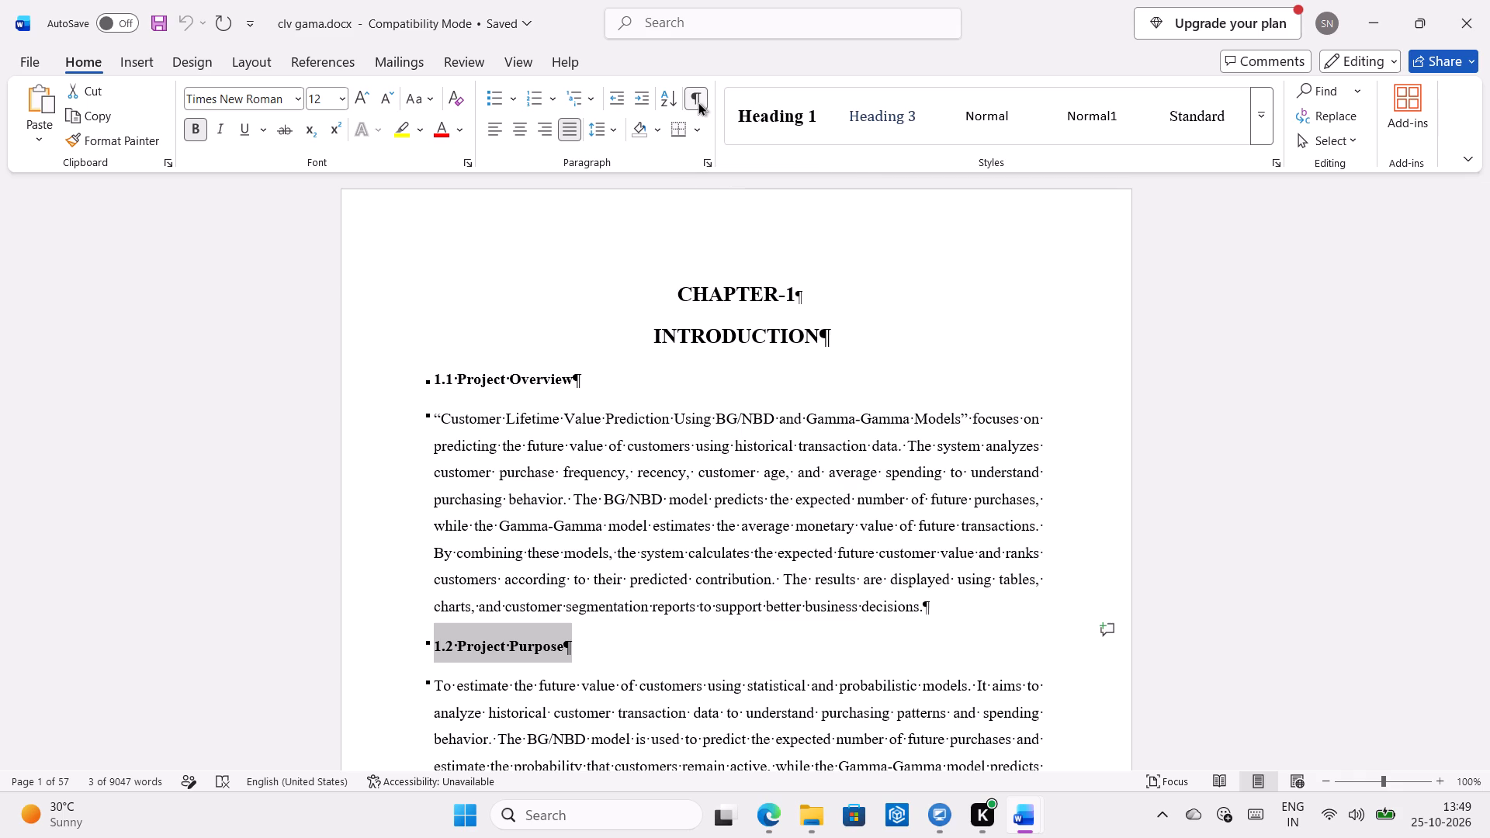
left_click(698, 102)
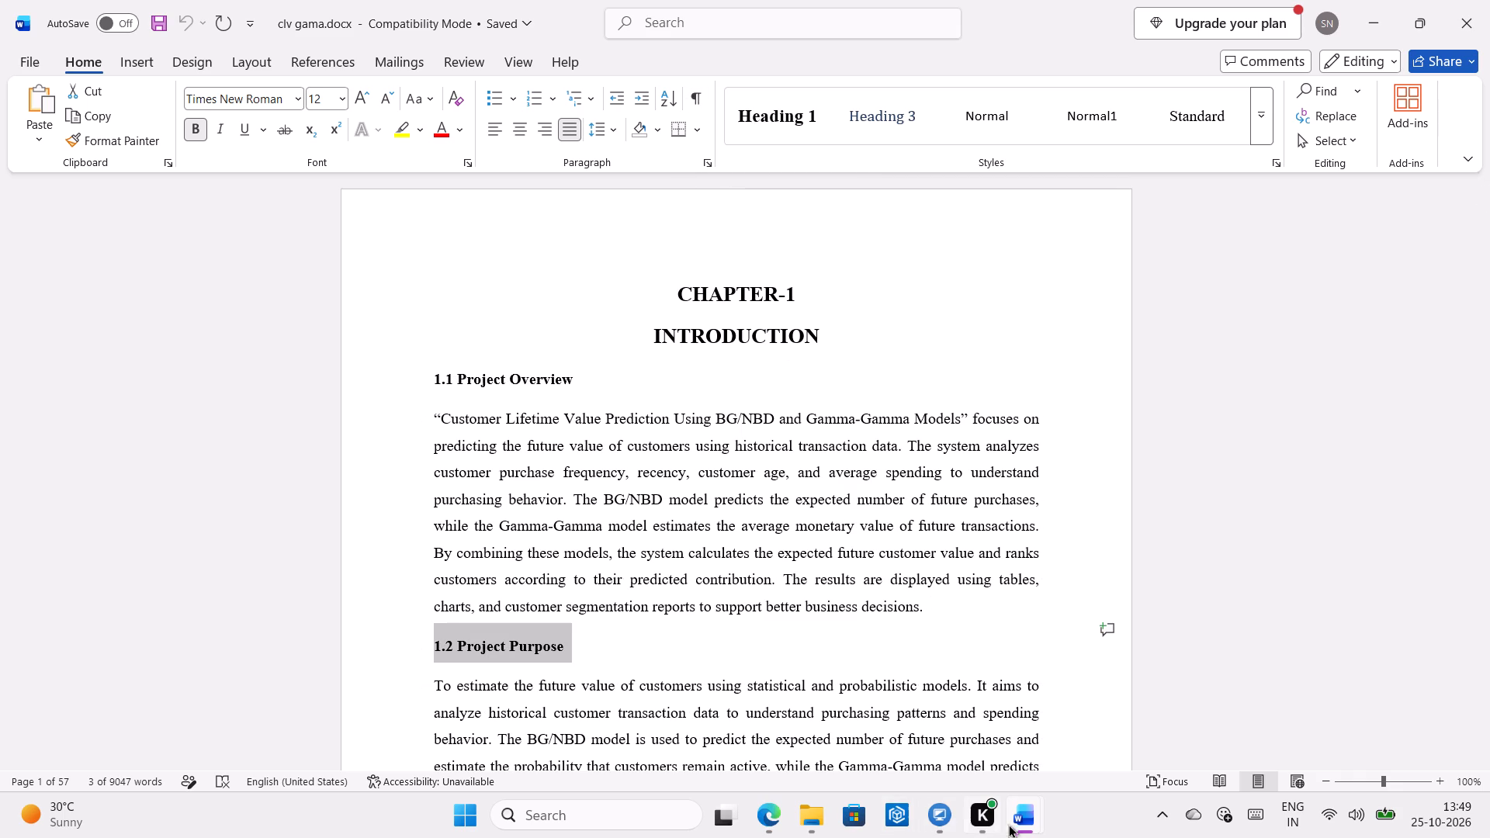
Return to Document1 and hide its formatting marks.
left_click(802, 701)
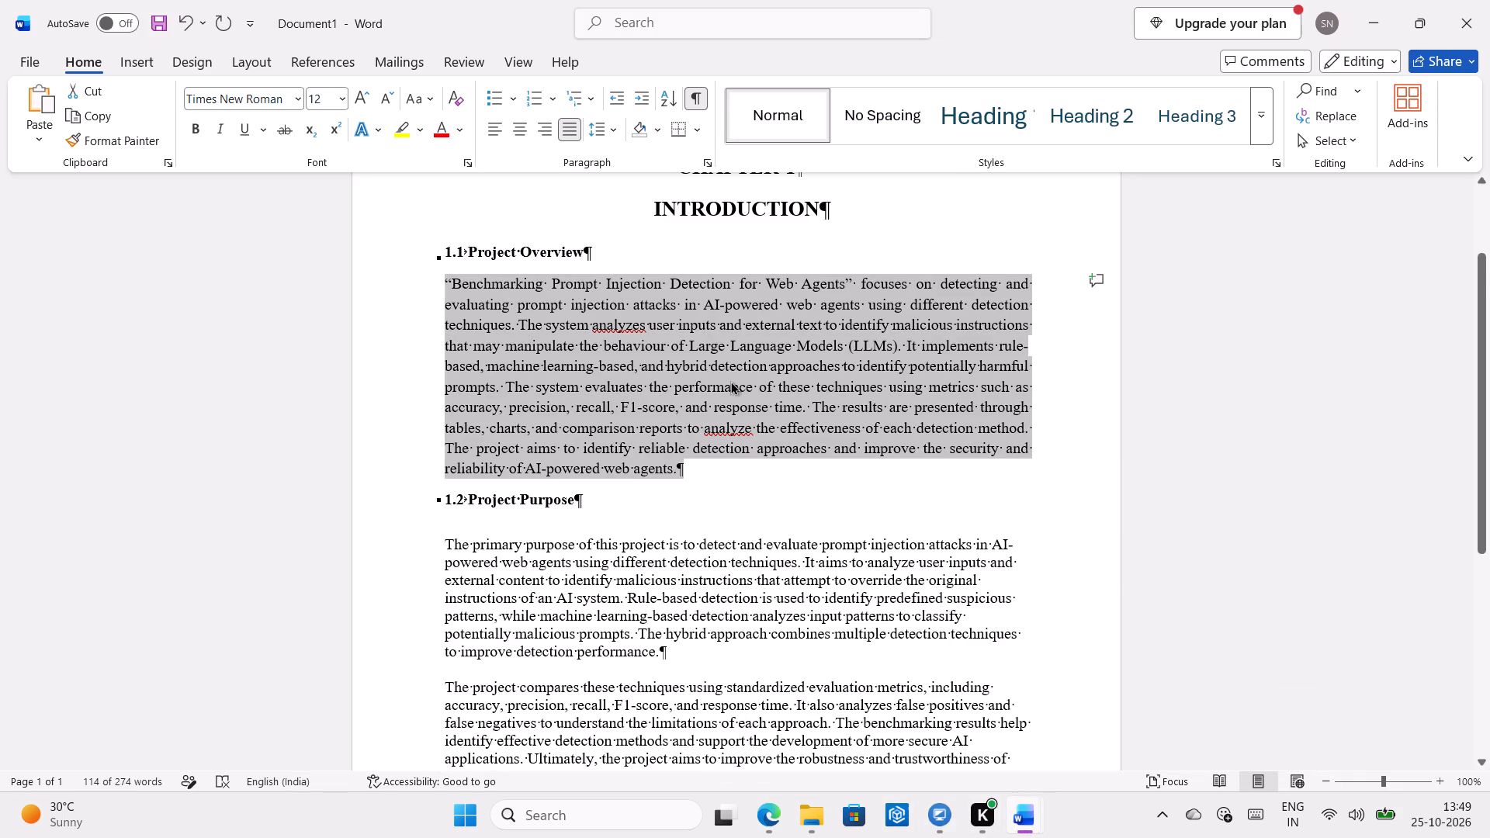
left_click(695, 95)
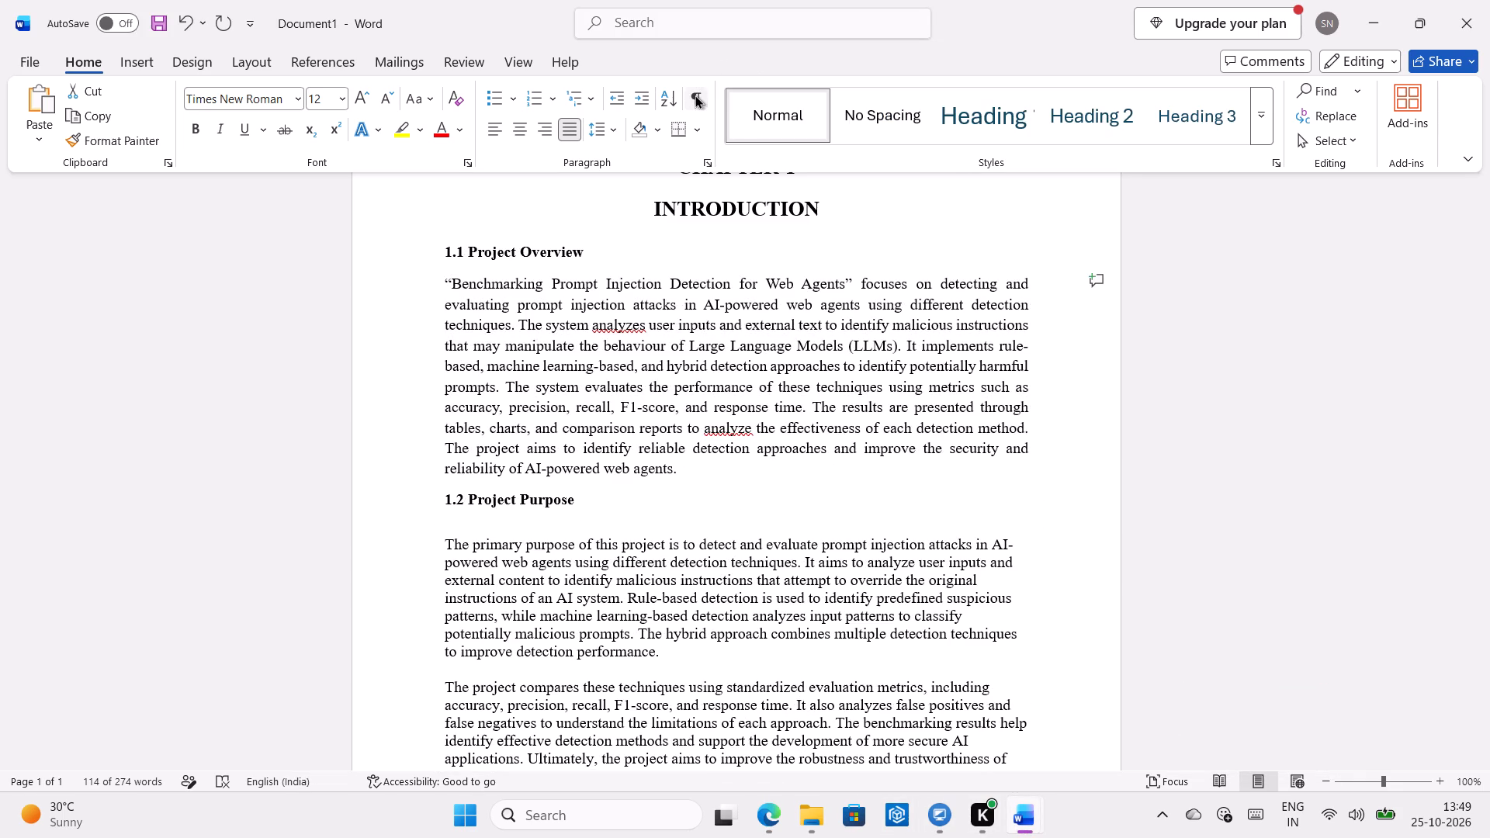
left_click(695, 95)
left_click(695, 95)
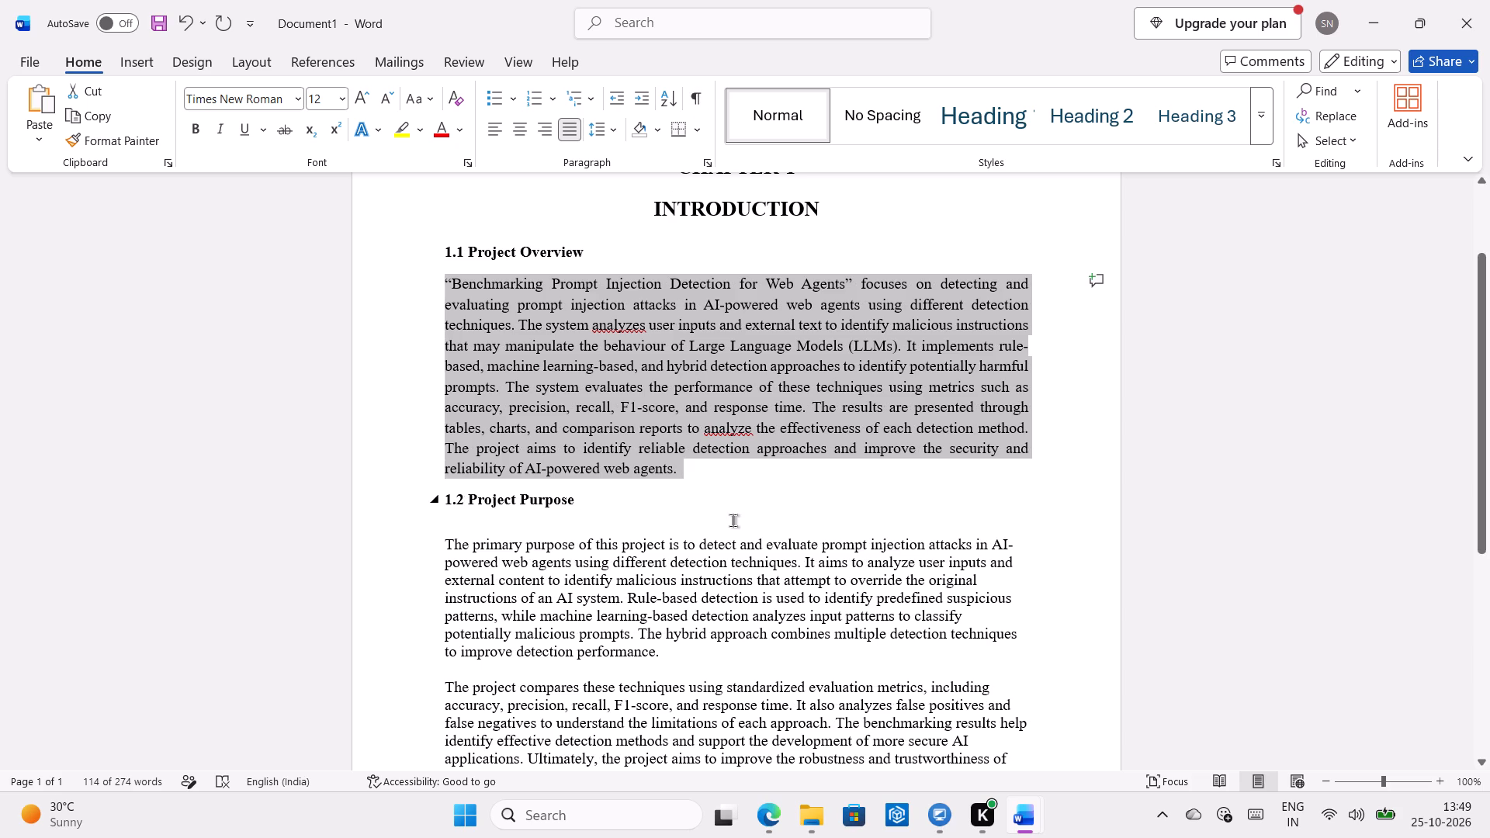
Set the line spacing of the 1.1 Project Overview body paragraph to 1.5.
left_click(738, 520)
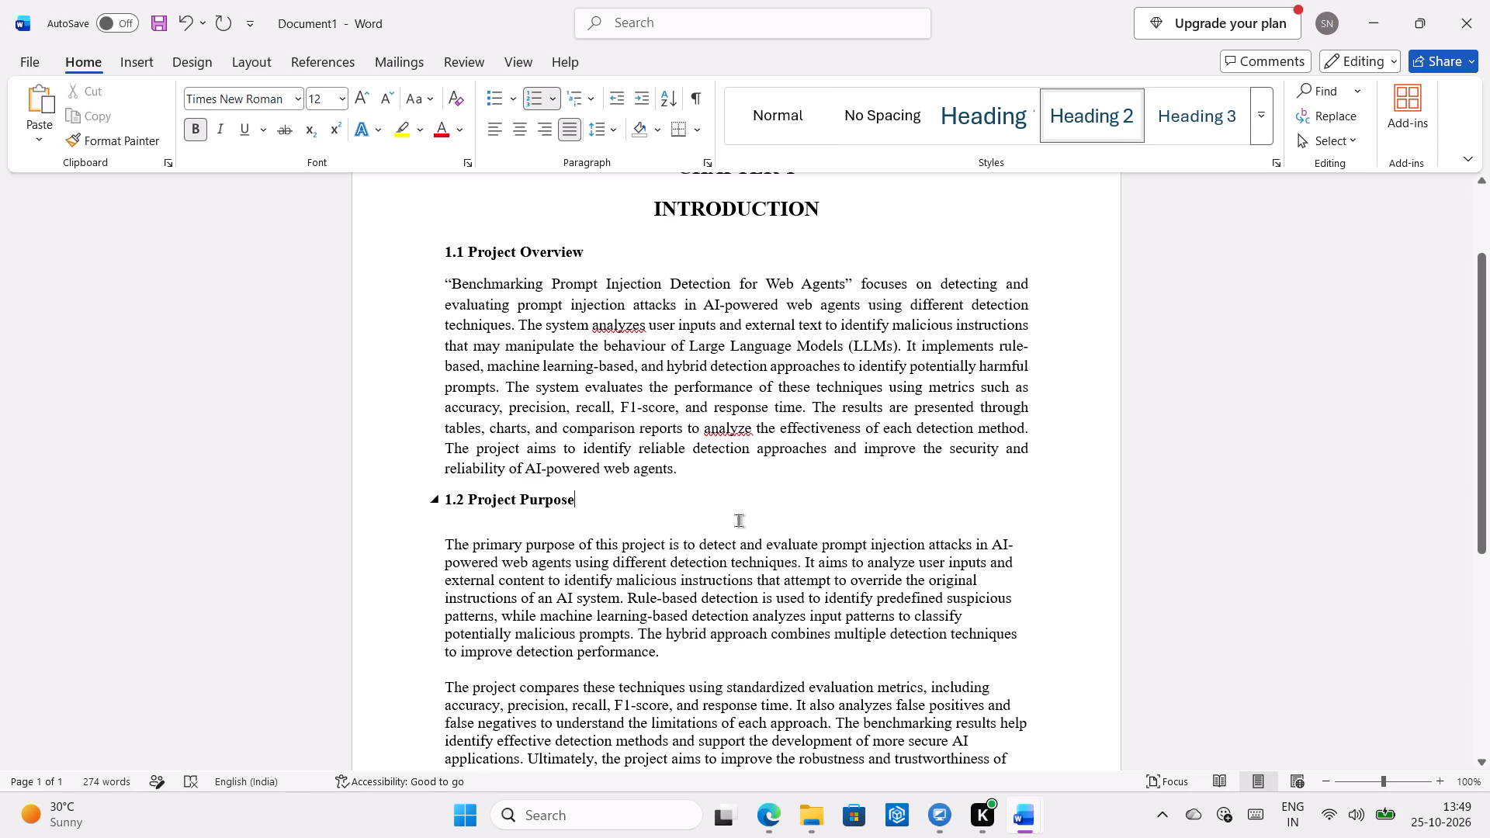
scroll(521, 527, "down", 1)
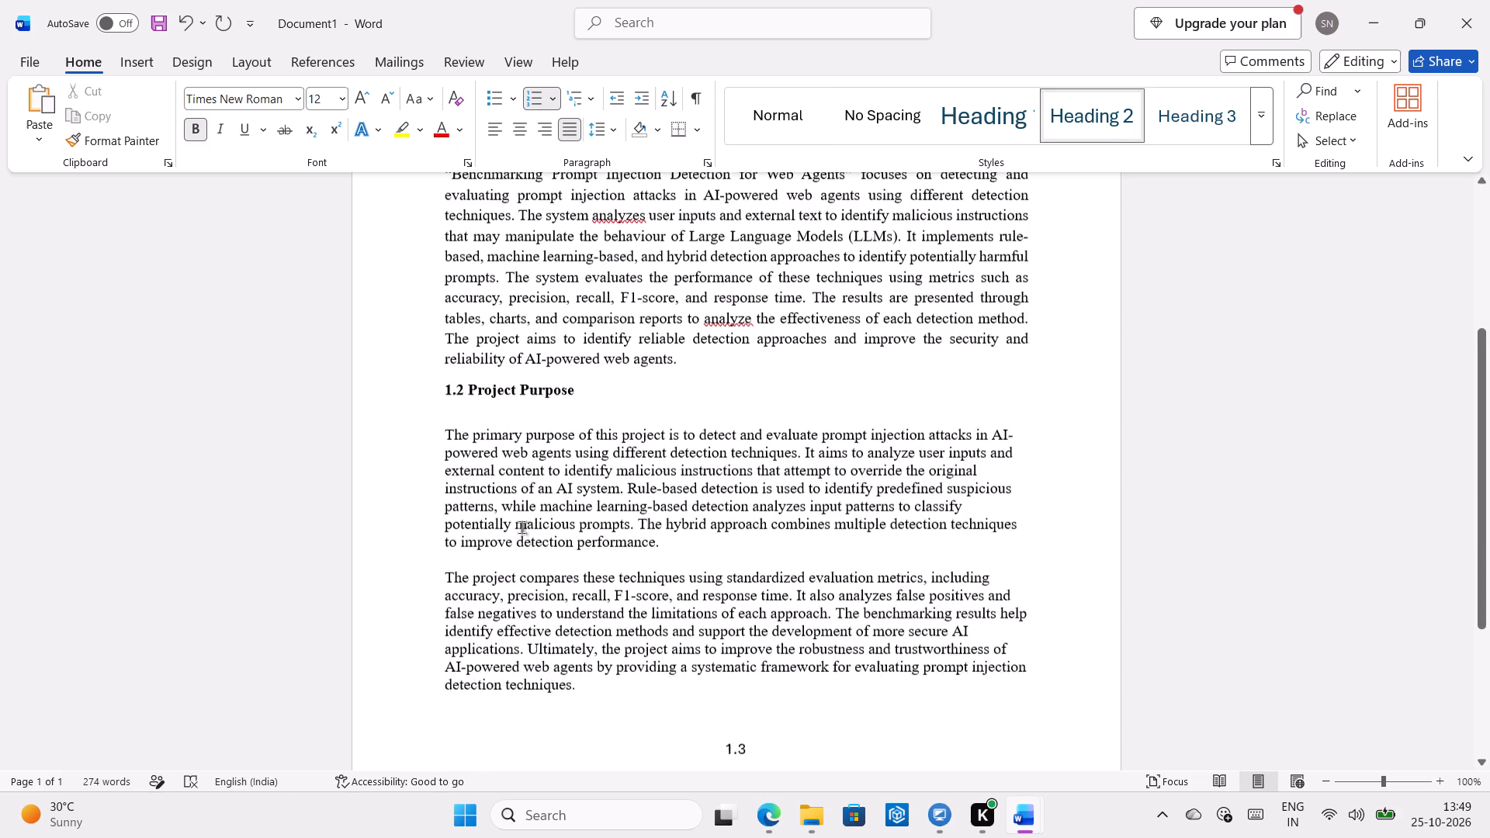
scroll(521, 527, "down", 1)
scroll(521, 527, "up", 1)
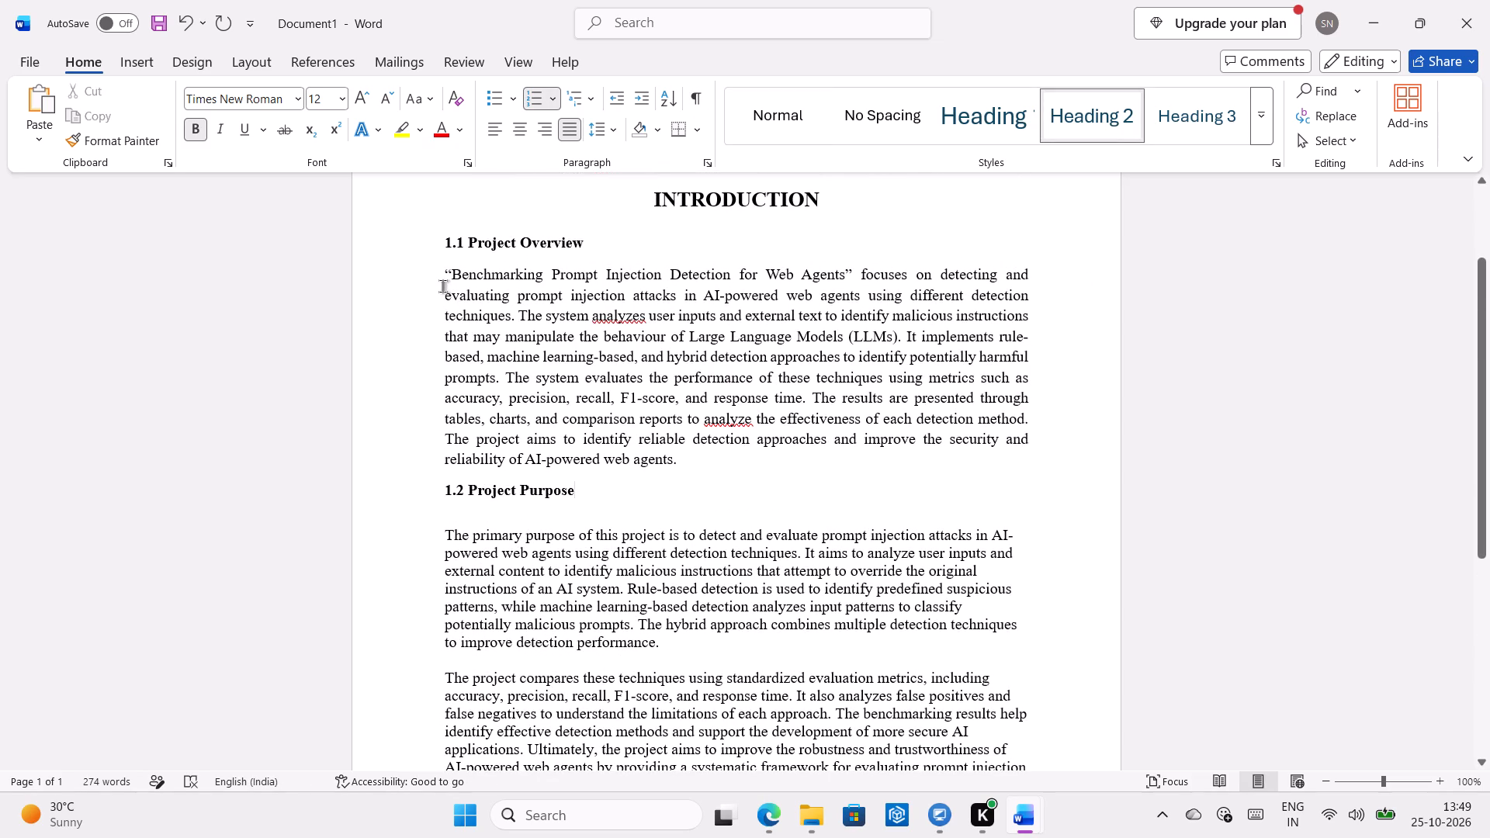
left_click(442, 286)
left_click_drag(444, 279, 573, 339)
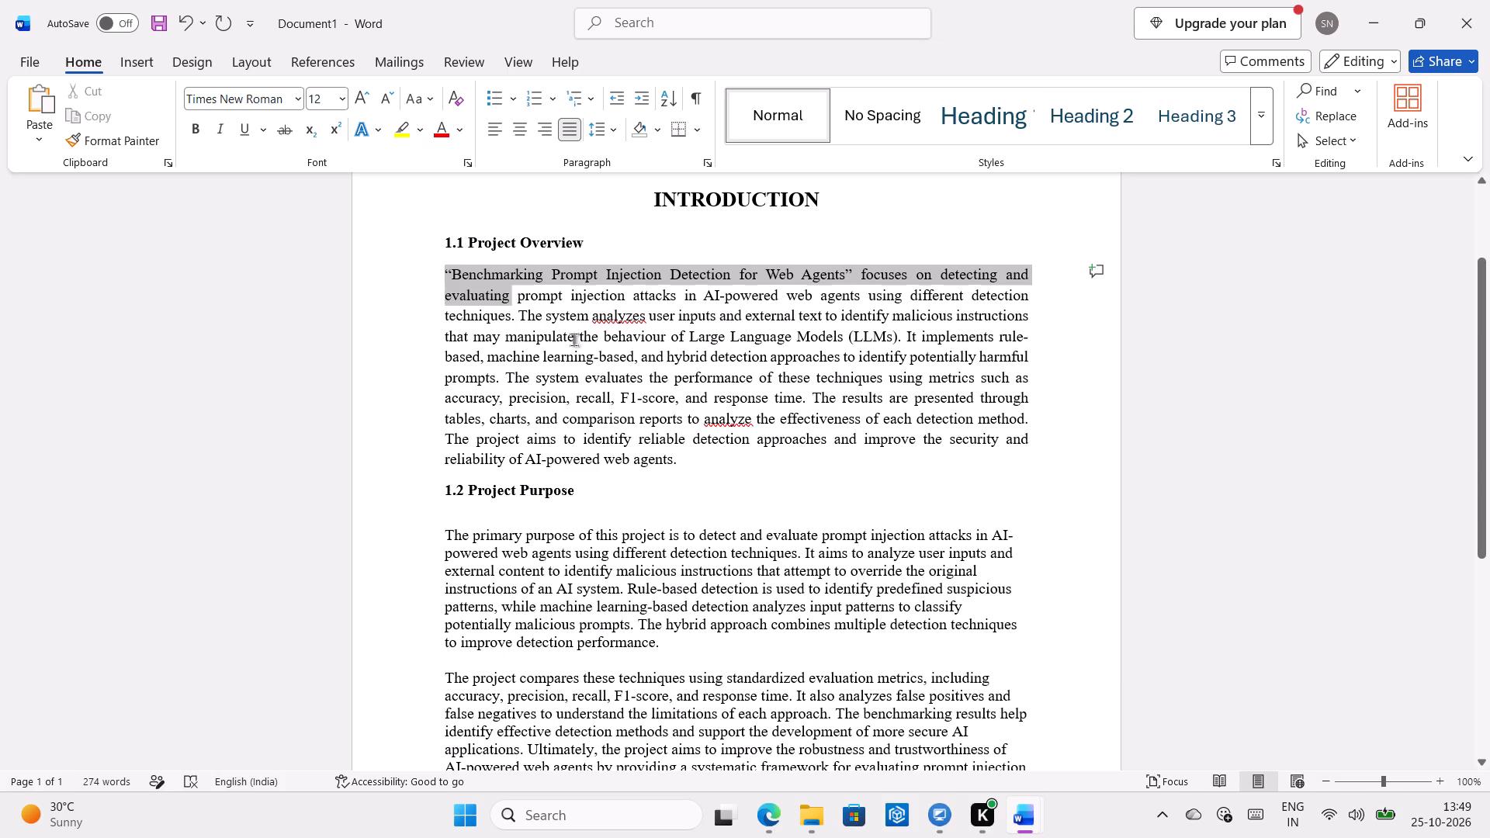
left_click_drag(573, 339, 675, 452)
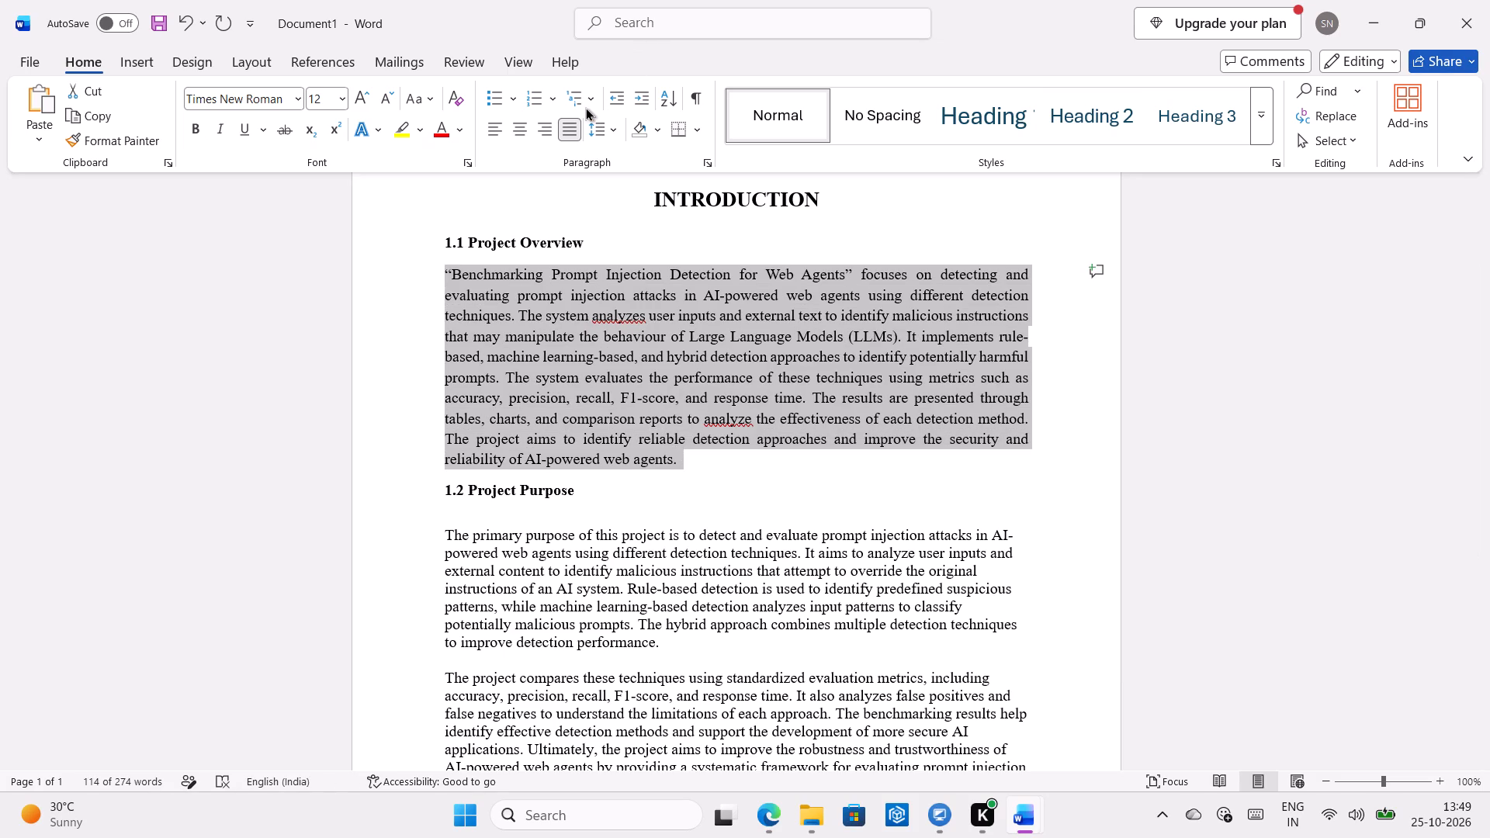
left_click(601, 122)
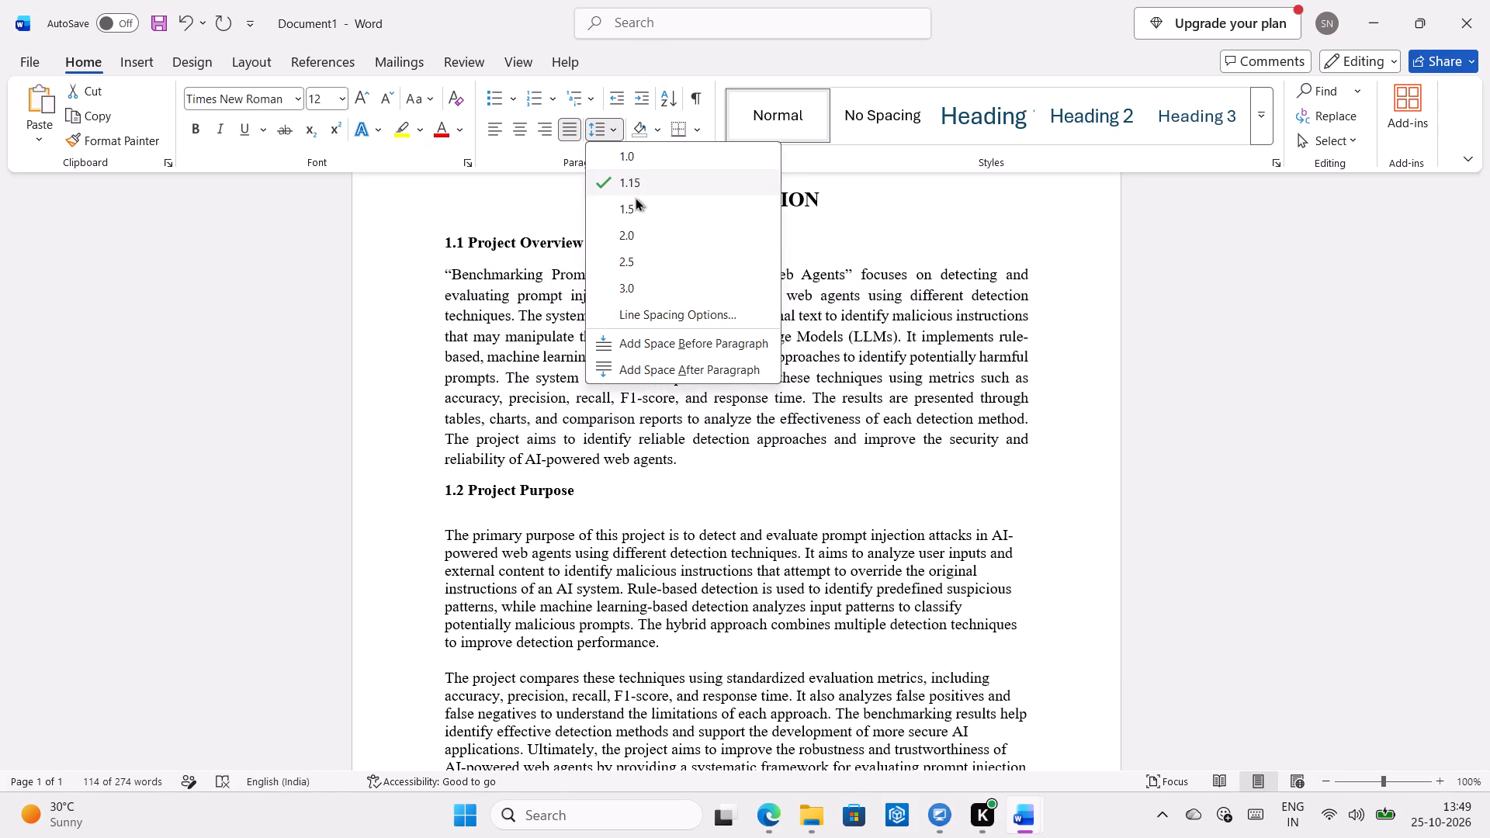
left_click(636, 197)
left_click(628, 225)
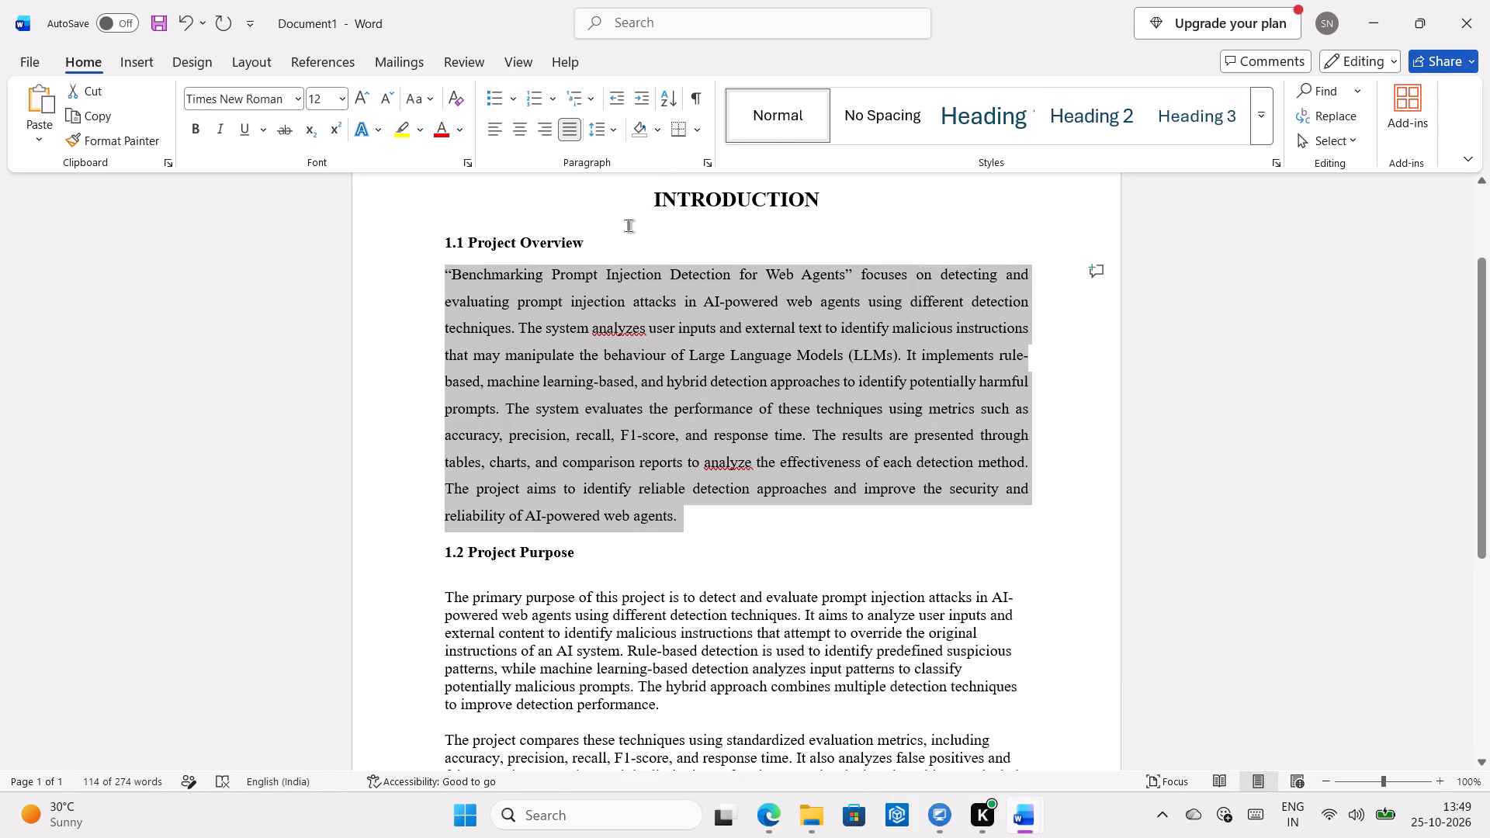
double_click(696, 99)
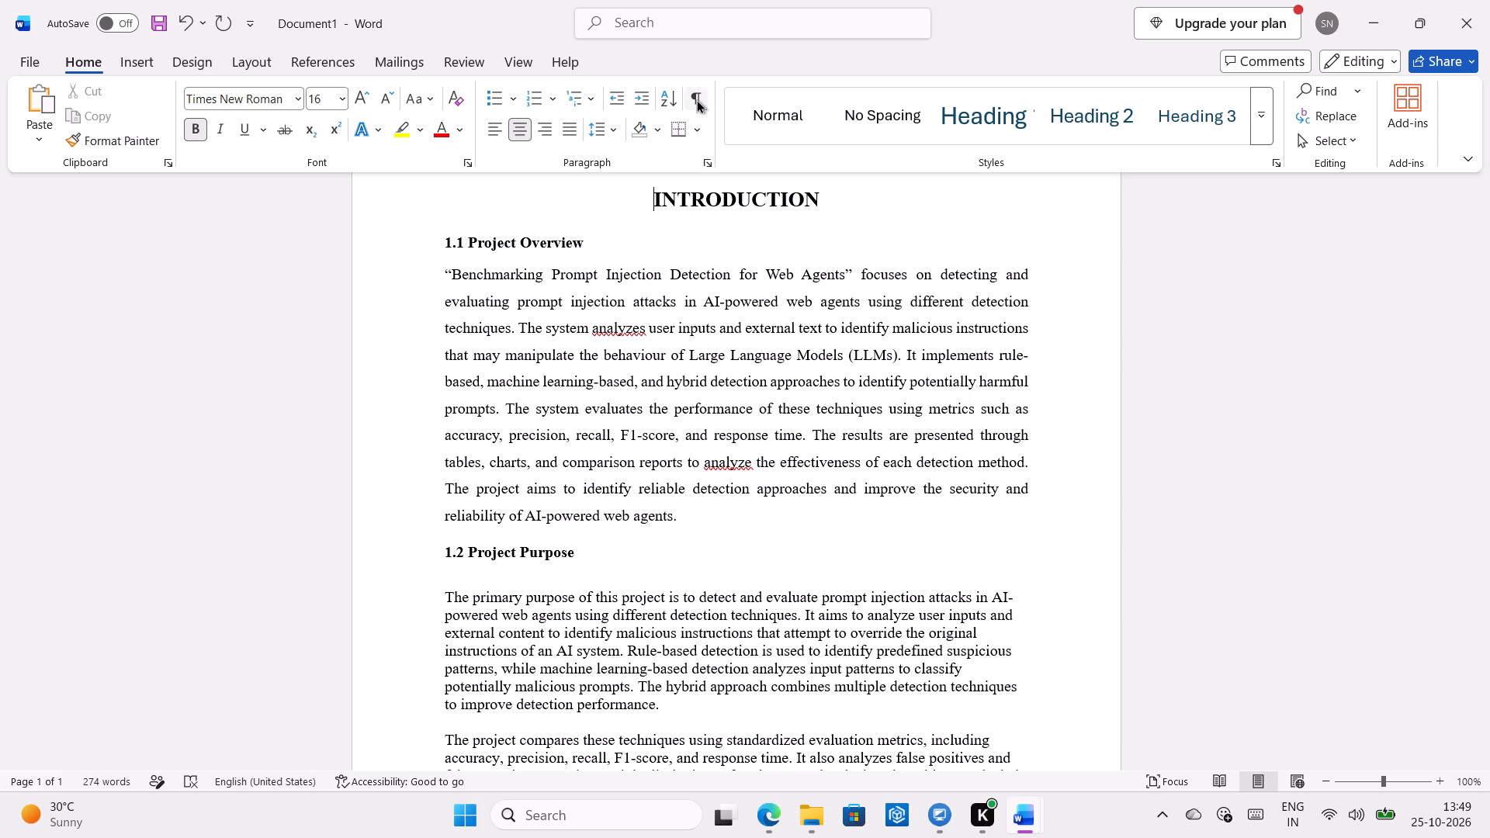
Give both body paragraphs under 1.2 Project Purpose 1.5 line spacing and justified alignment.
scroll(637, 513, "down", 1)
scroll(637, 513, "up", 1)
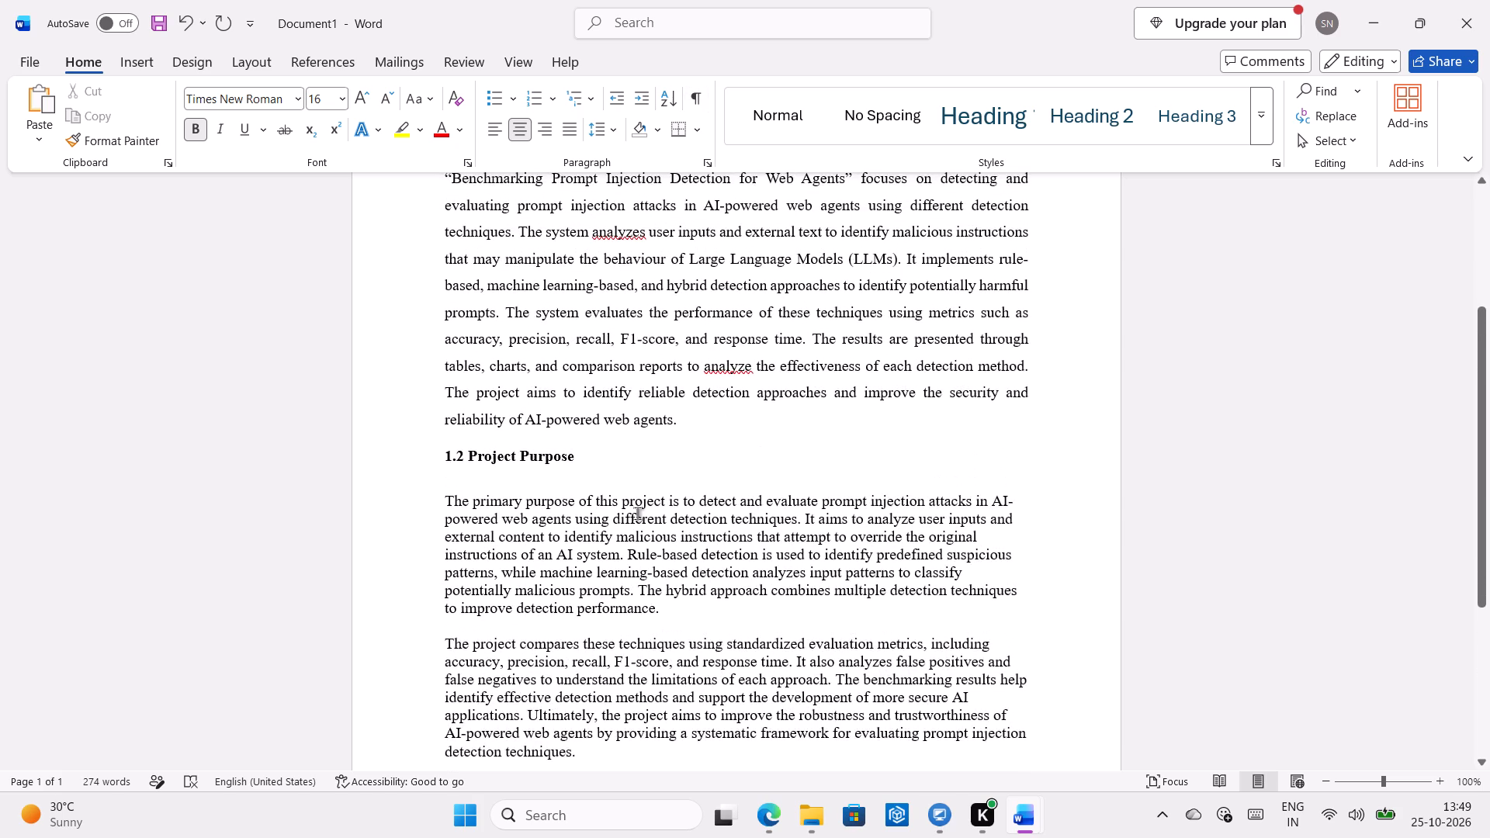
scroll(637, 513, "up", 1)
left_click_drag(443, 554, 647, 724)
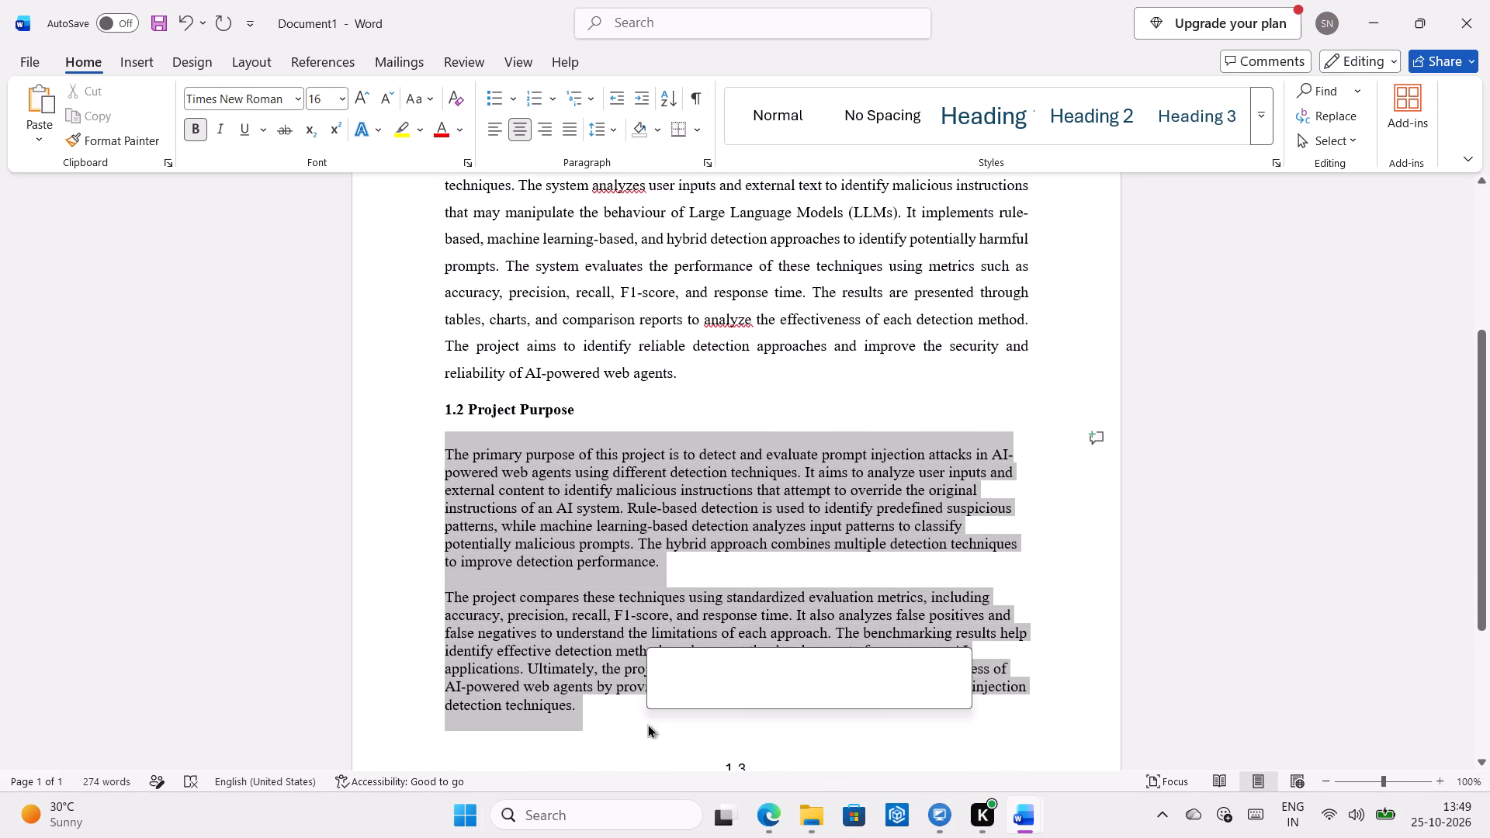
left_click(599, 137)
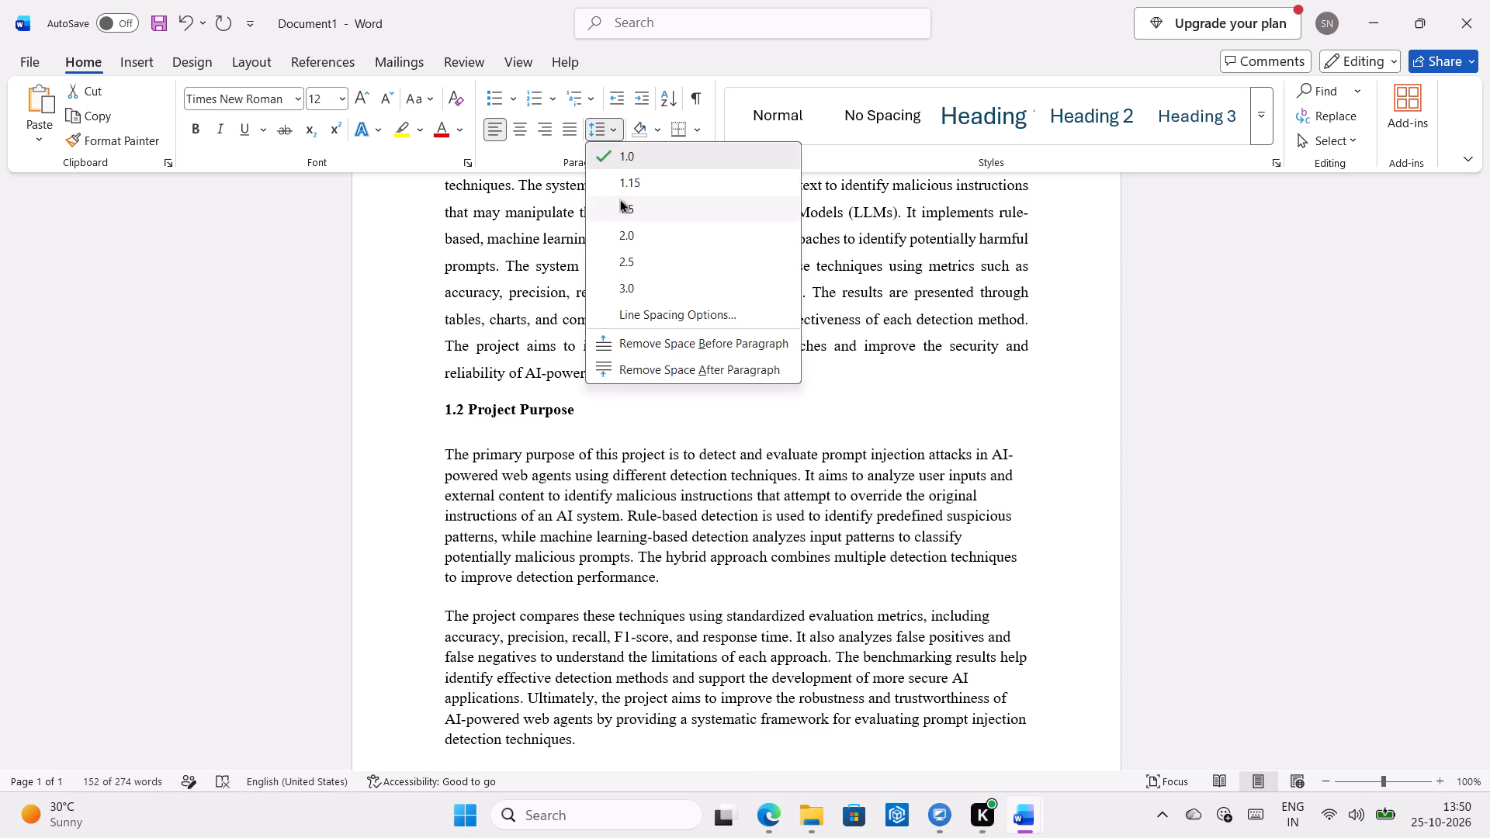
left_click(621, 199)
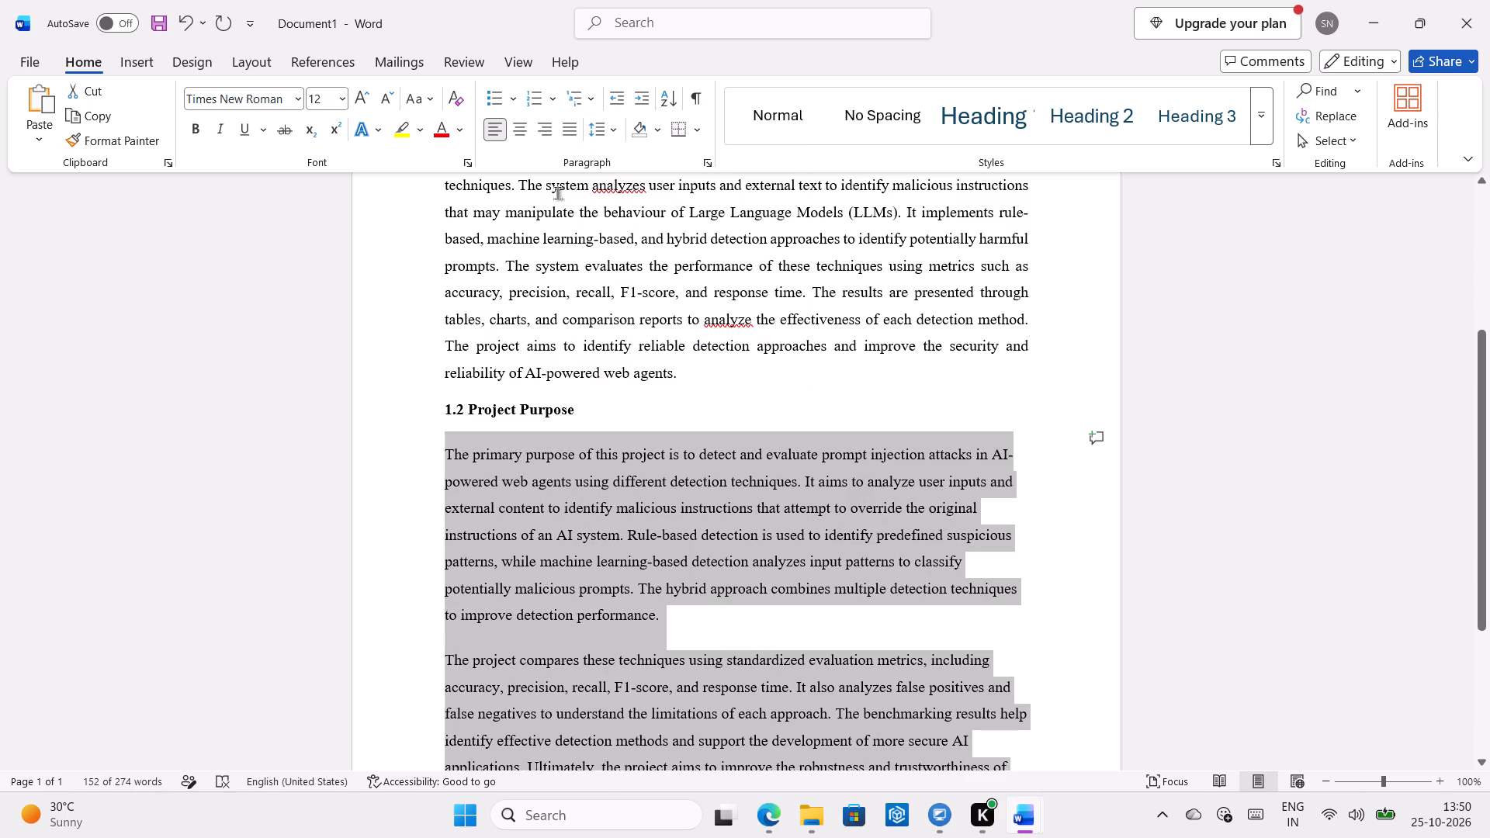
left_click(559, 125)
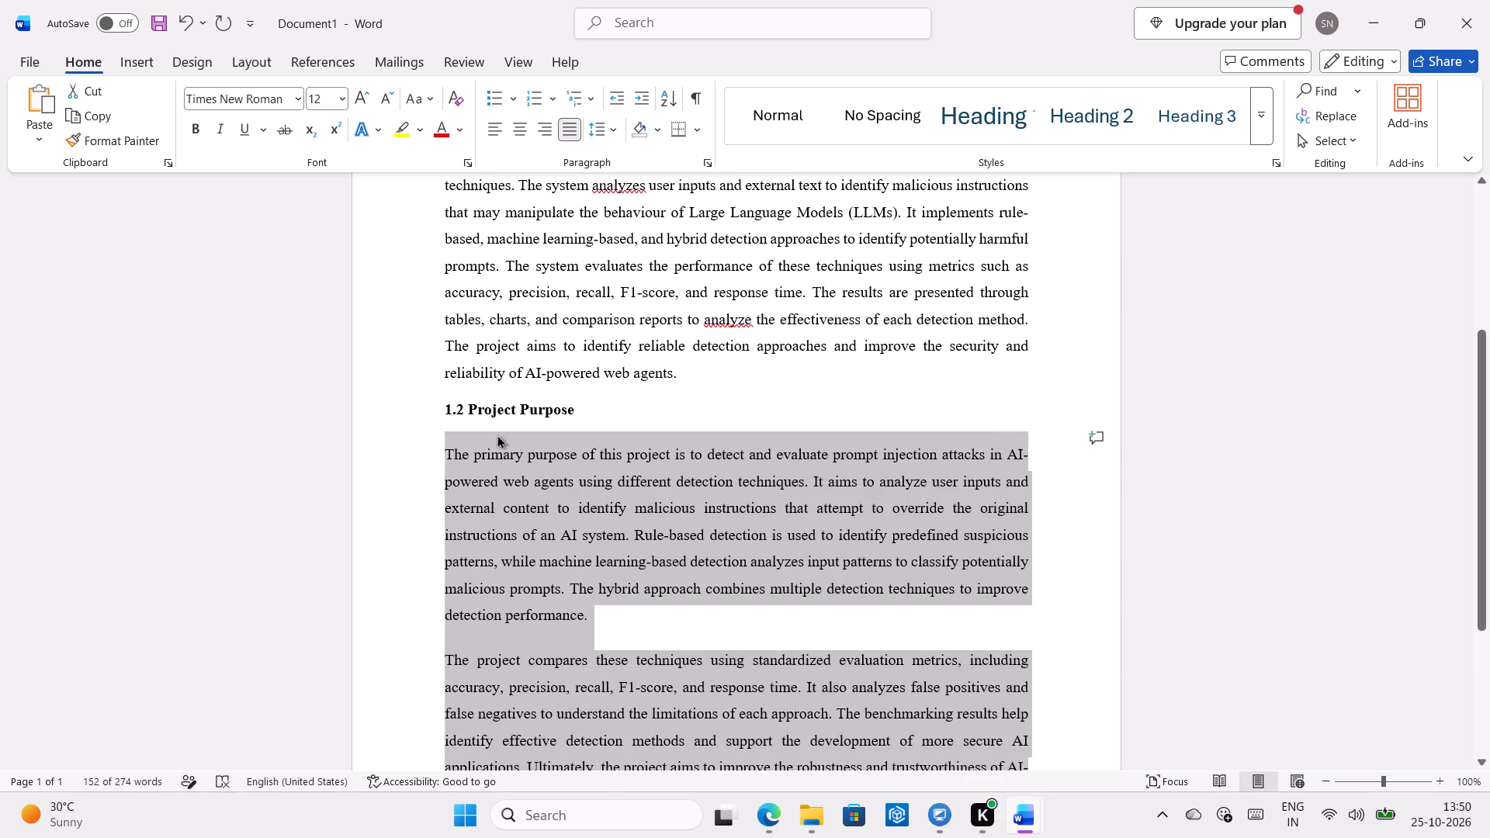
left_click(458, 443)
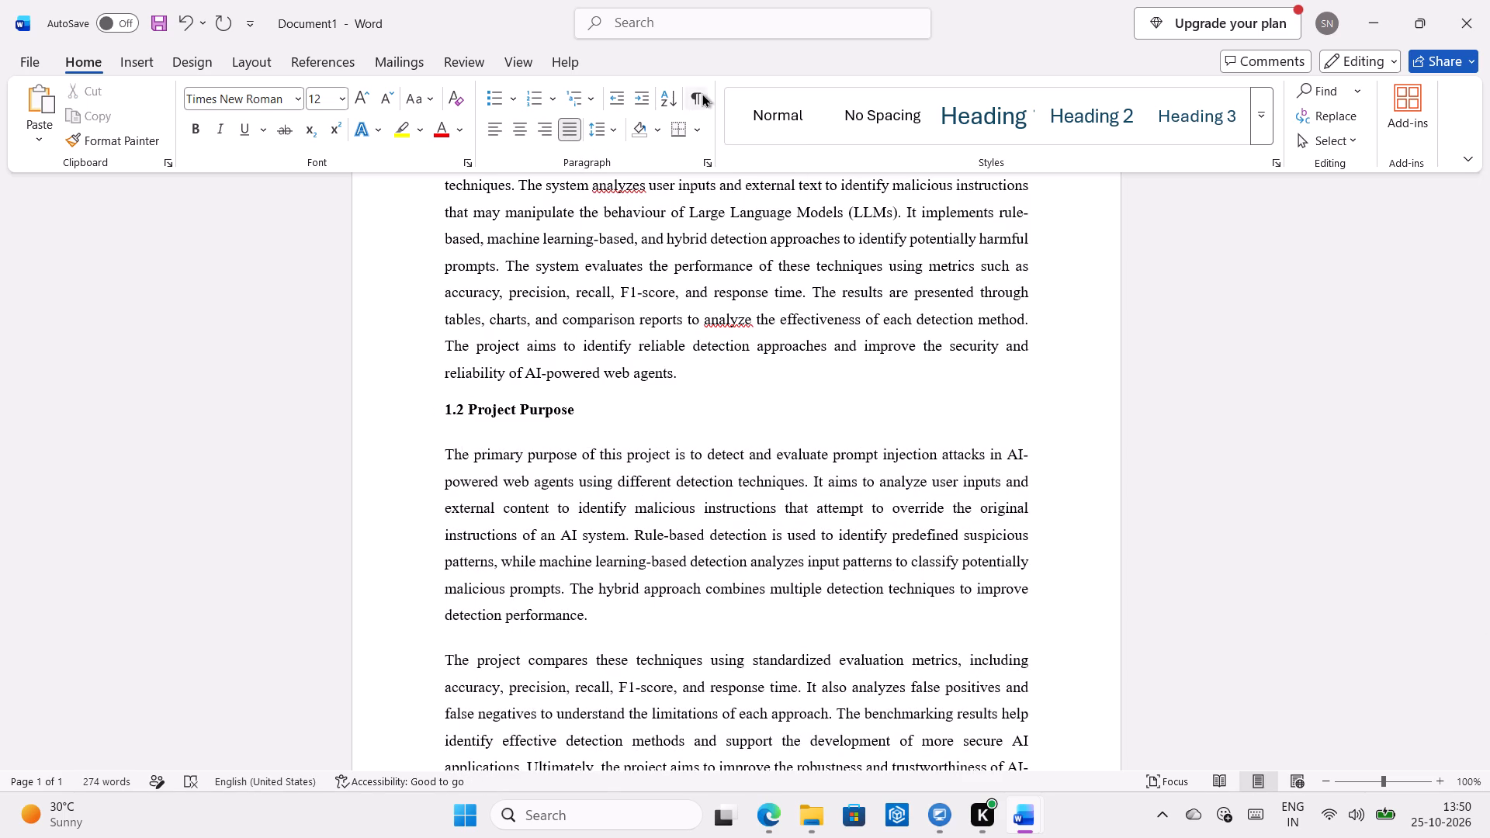
Show the formatting marks in Document1.
left_click(702, 93)
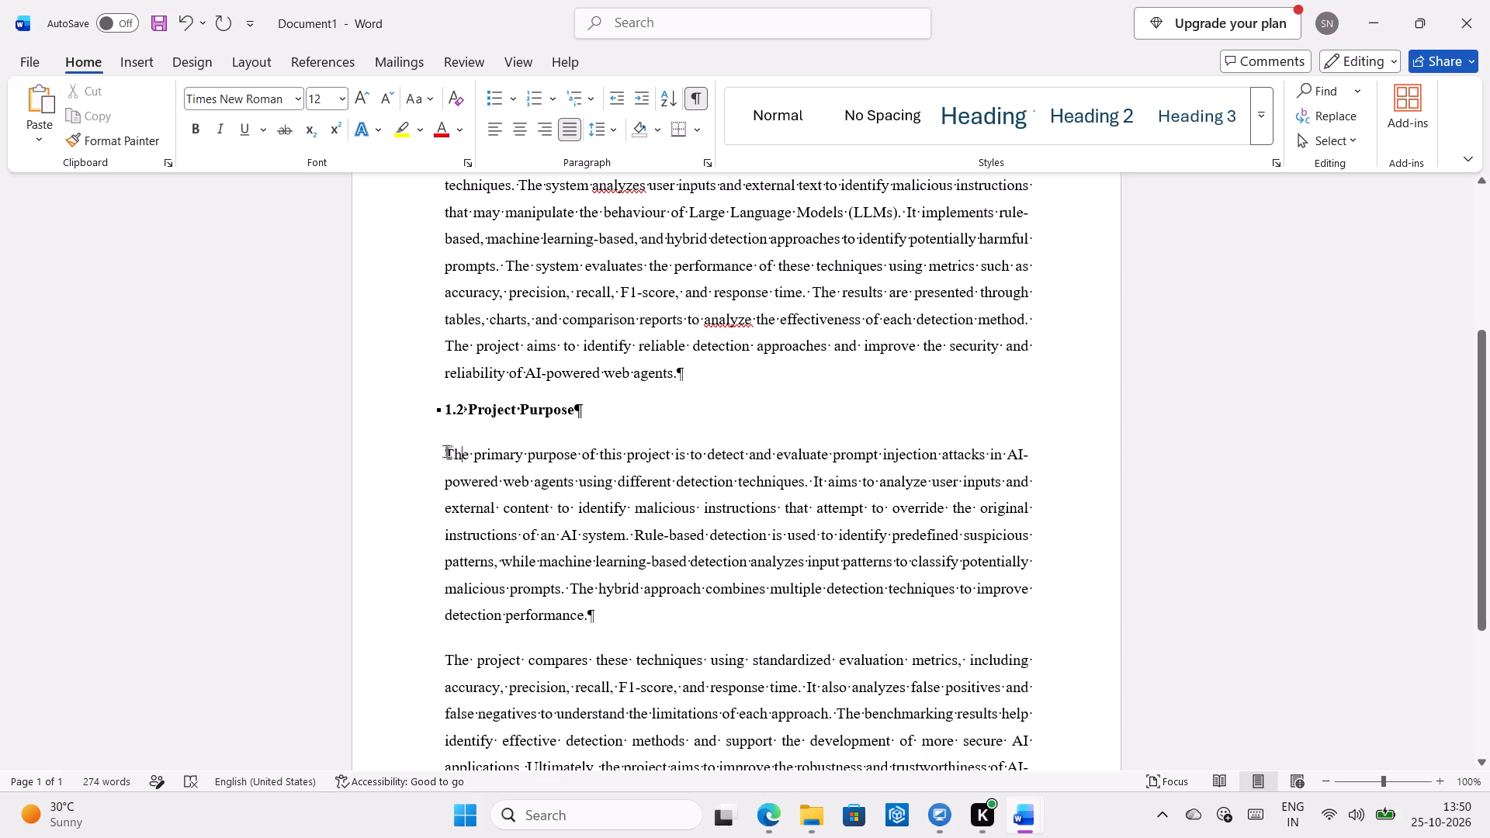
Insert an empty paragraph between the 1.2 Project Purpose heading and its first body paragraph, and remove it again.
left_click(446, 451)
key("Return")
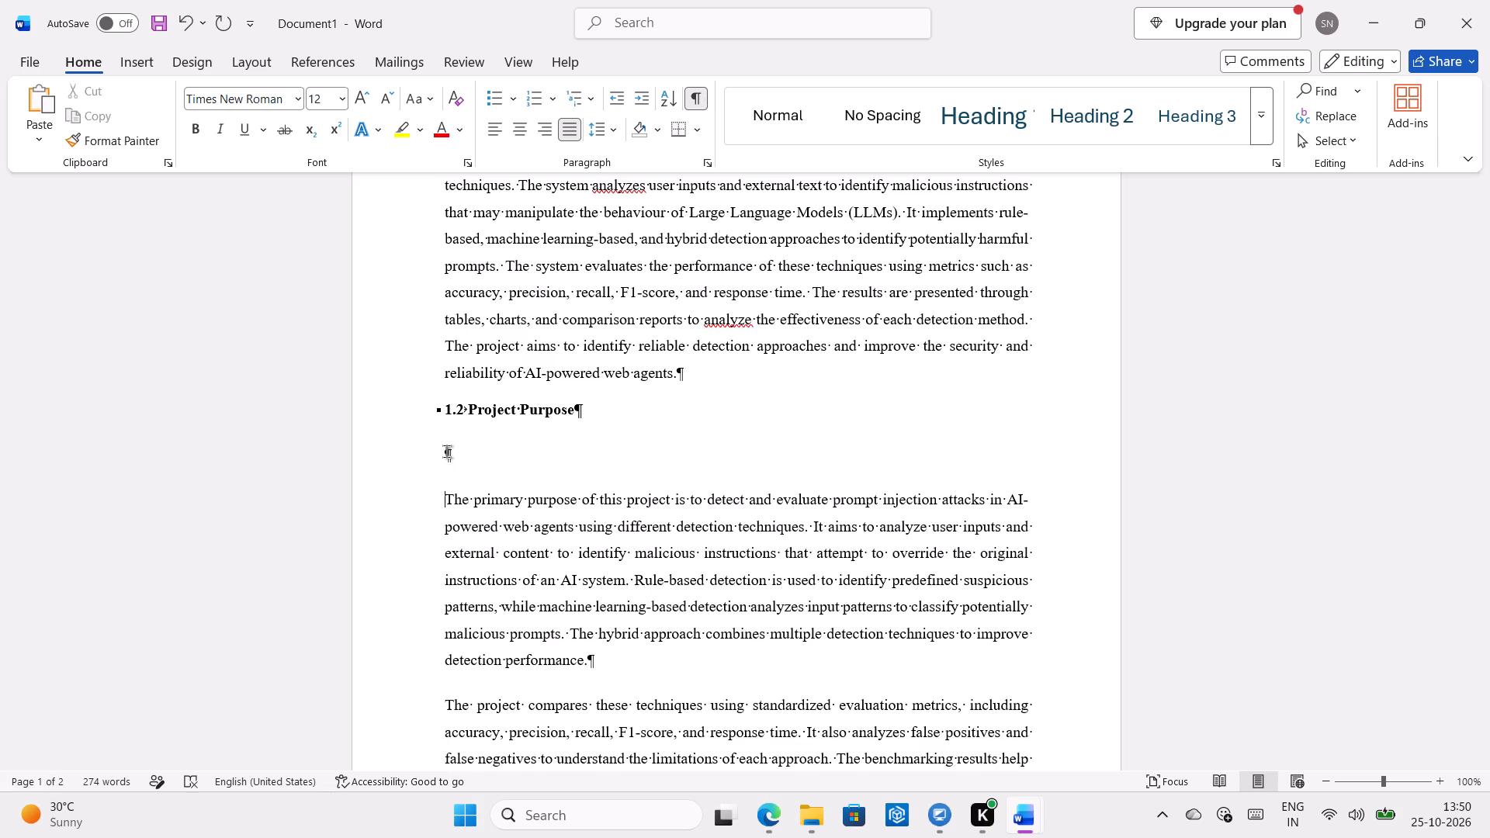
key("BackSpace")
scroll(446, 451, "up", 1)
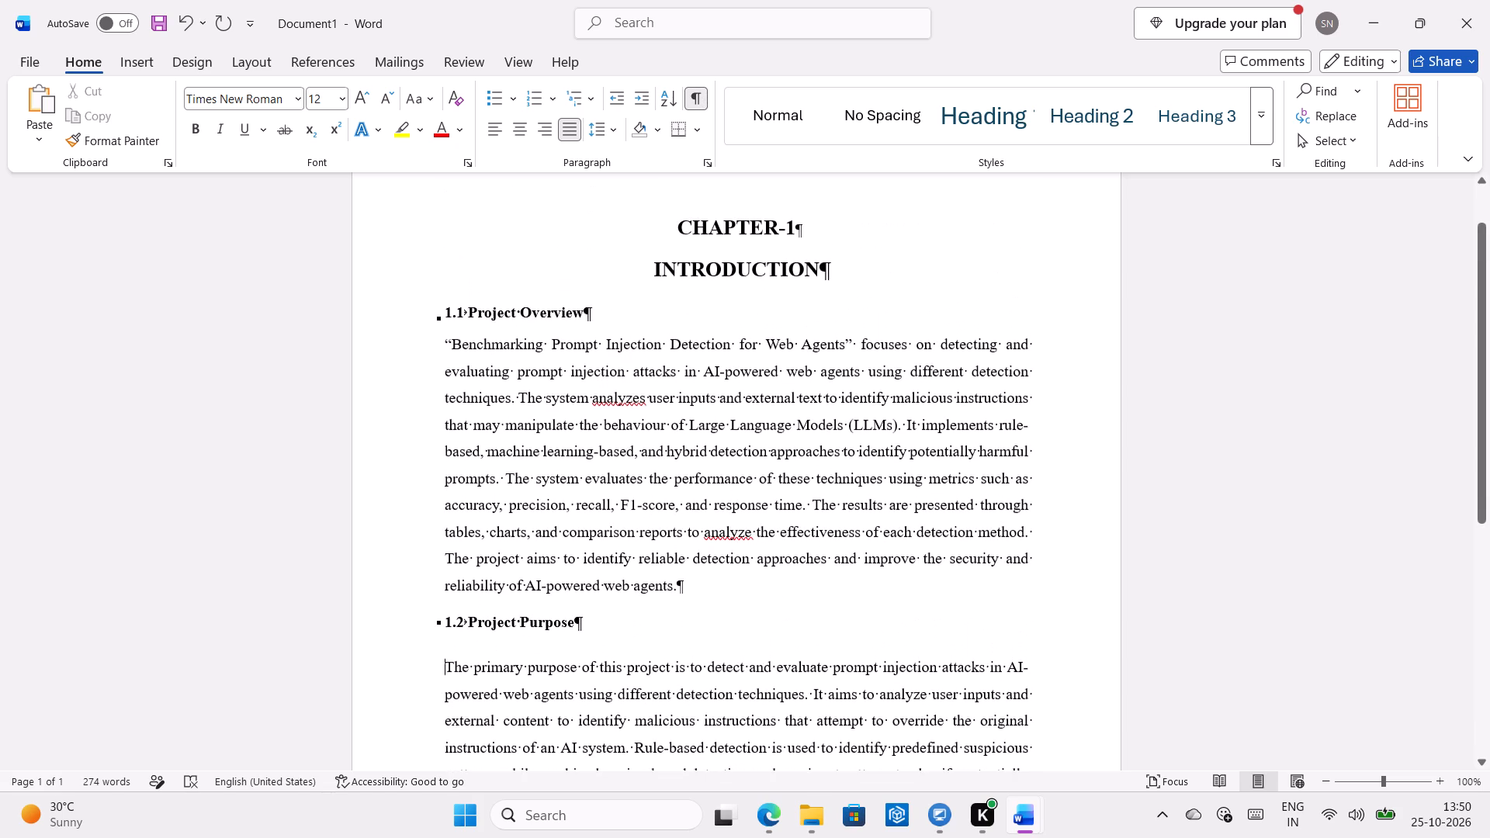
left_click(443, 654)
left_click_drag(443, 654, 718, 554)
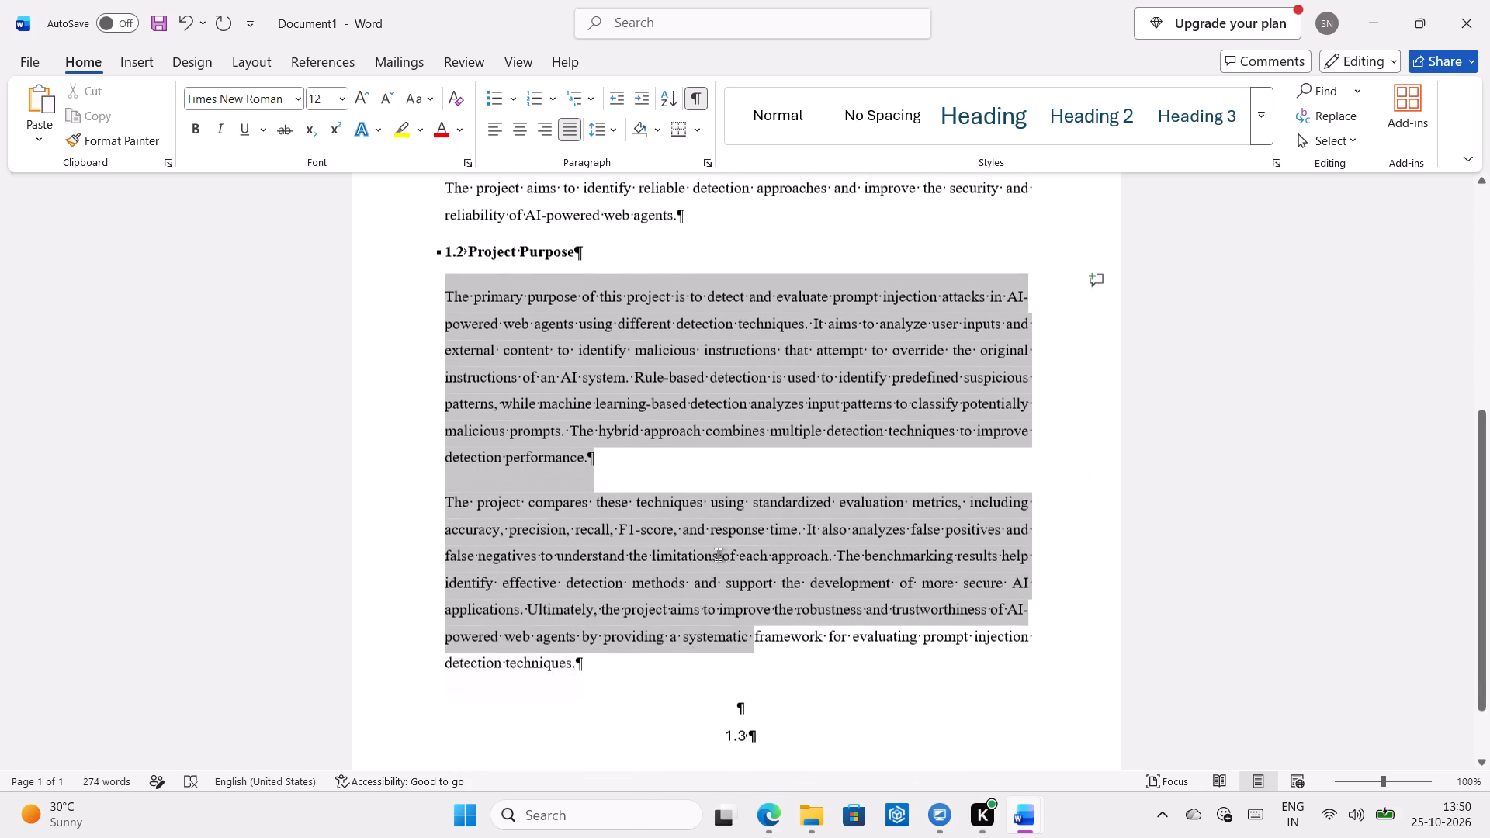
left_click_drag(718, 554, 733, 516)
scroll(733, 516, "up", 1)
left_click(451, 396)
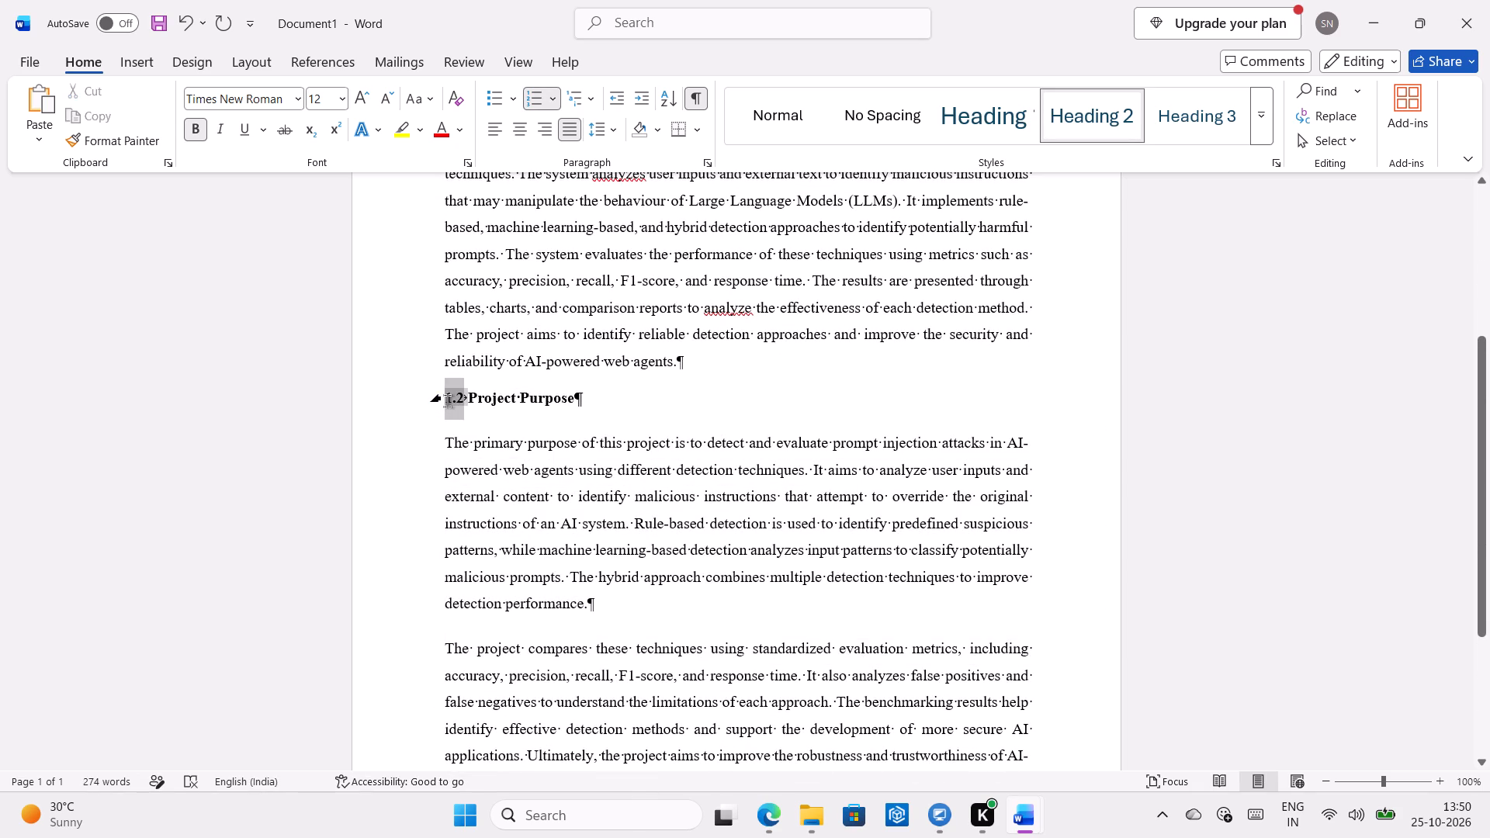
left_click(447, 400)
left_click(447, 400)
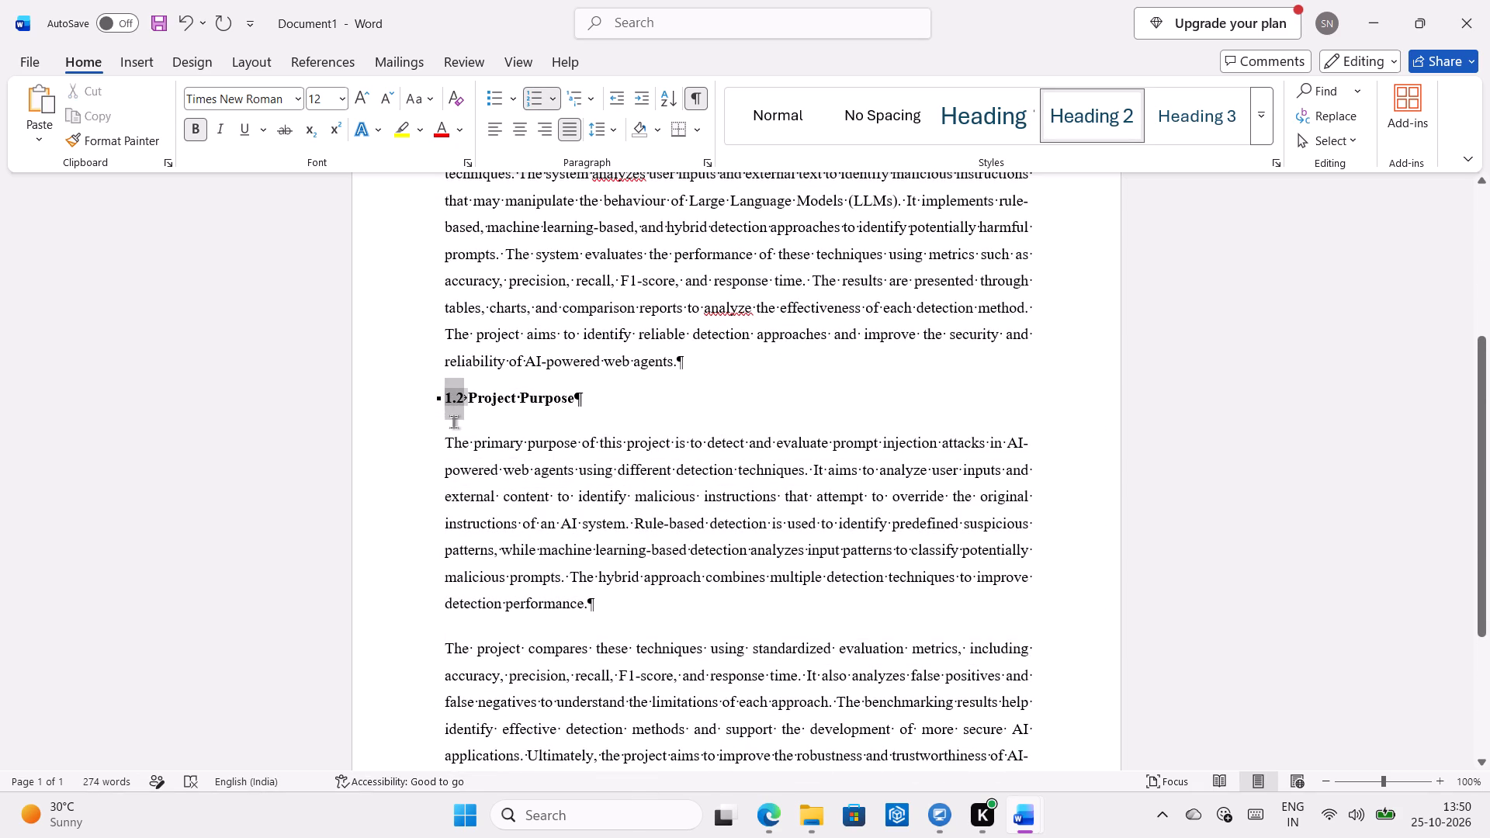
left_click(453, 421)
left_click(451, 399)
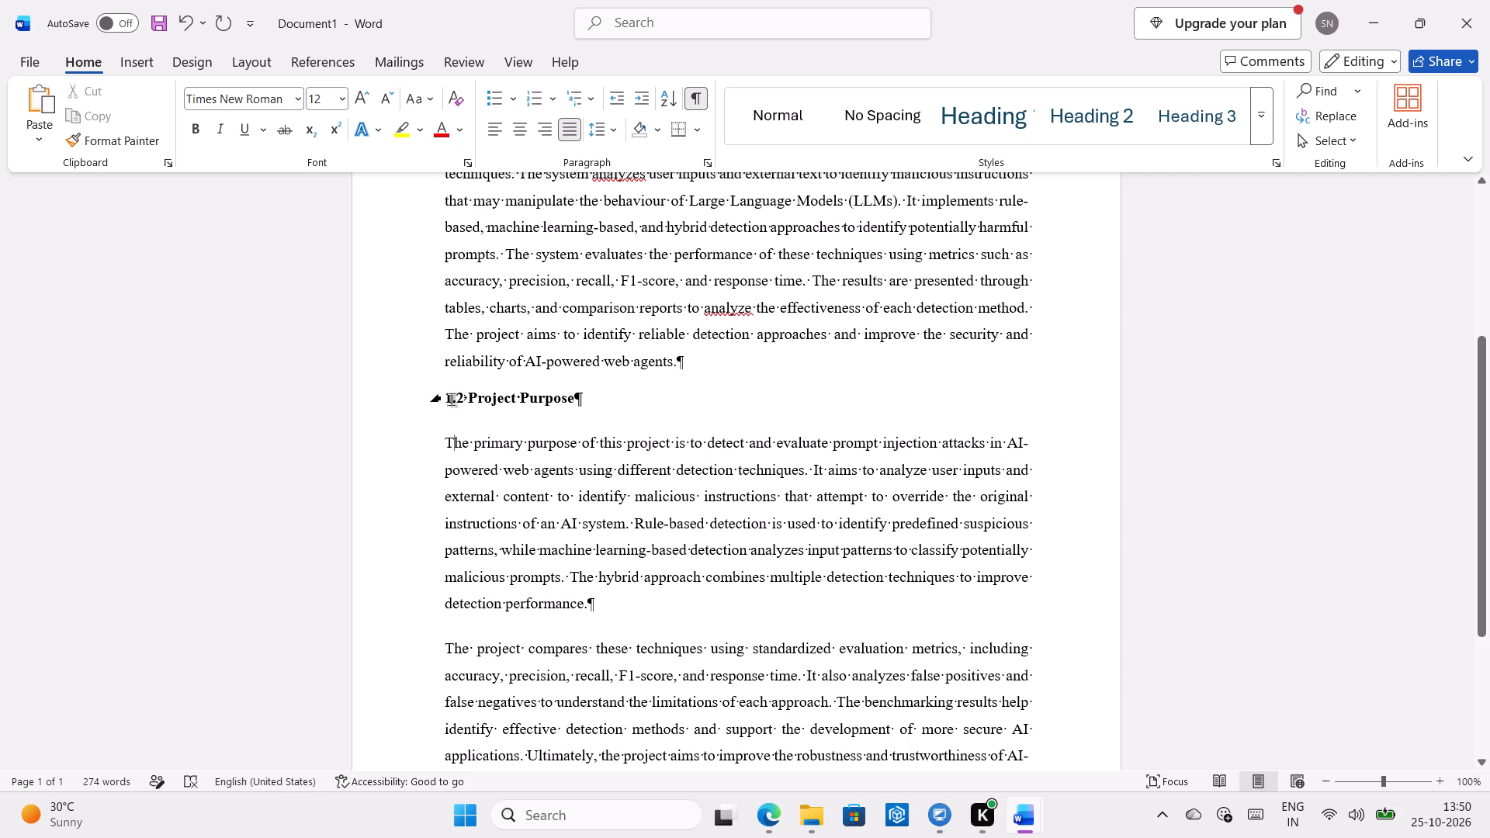
Set the spacing before and after the first body paragraph under 1.2 Project Purpose to 0 pt.
left_click(447, 445)
double_click(447, 445)
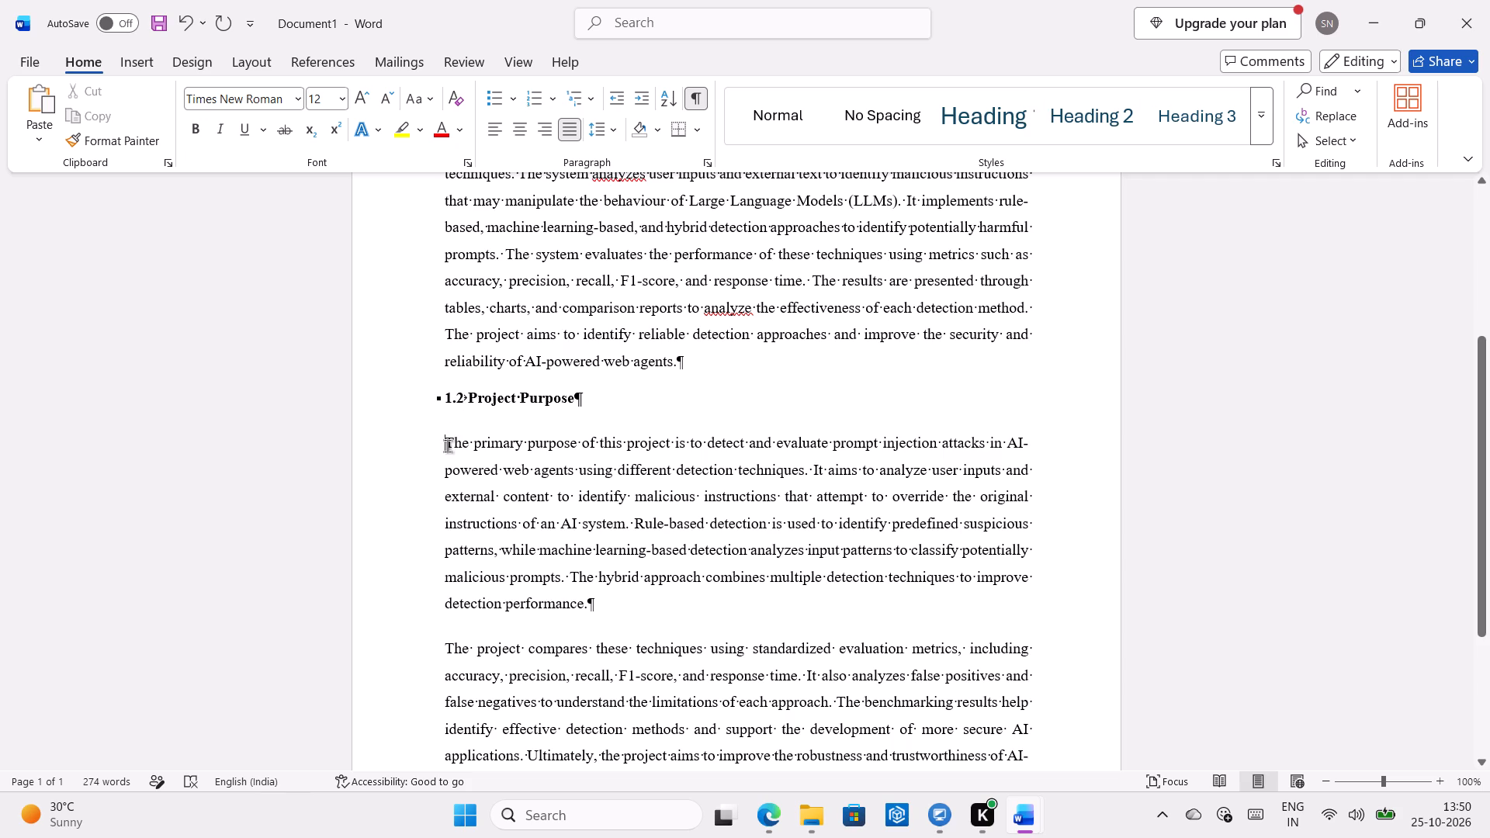
double_click(447, 445)
left_click_drag(447, 445, 468, 442)
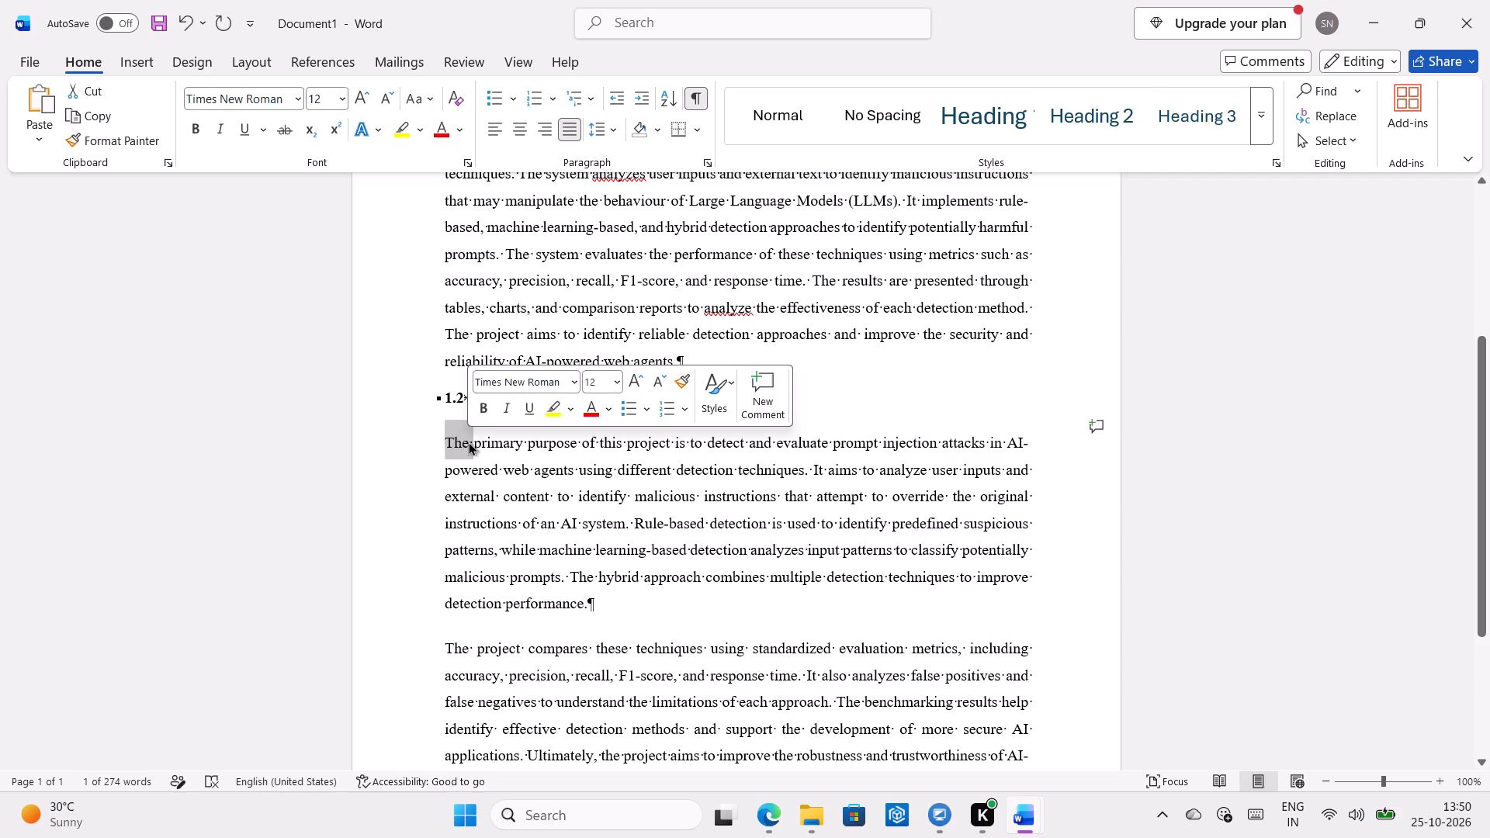
left_click(609, 119)
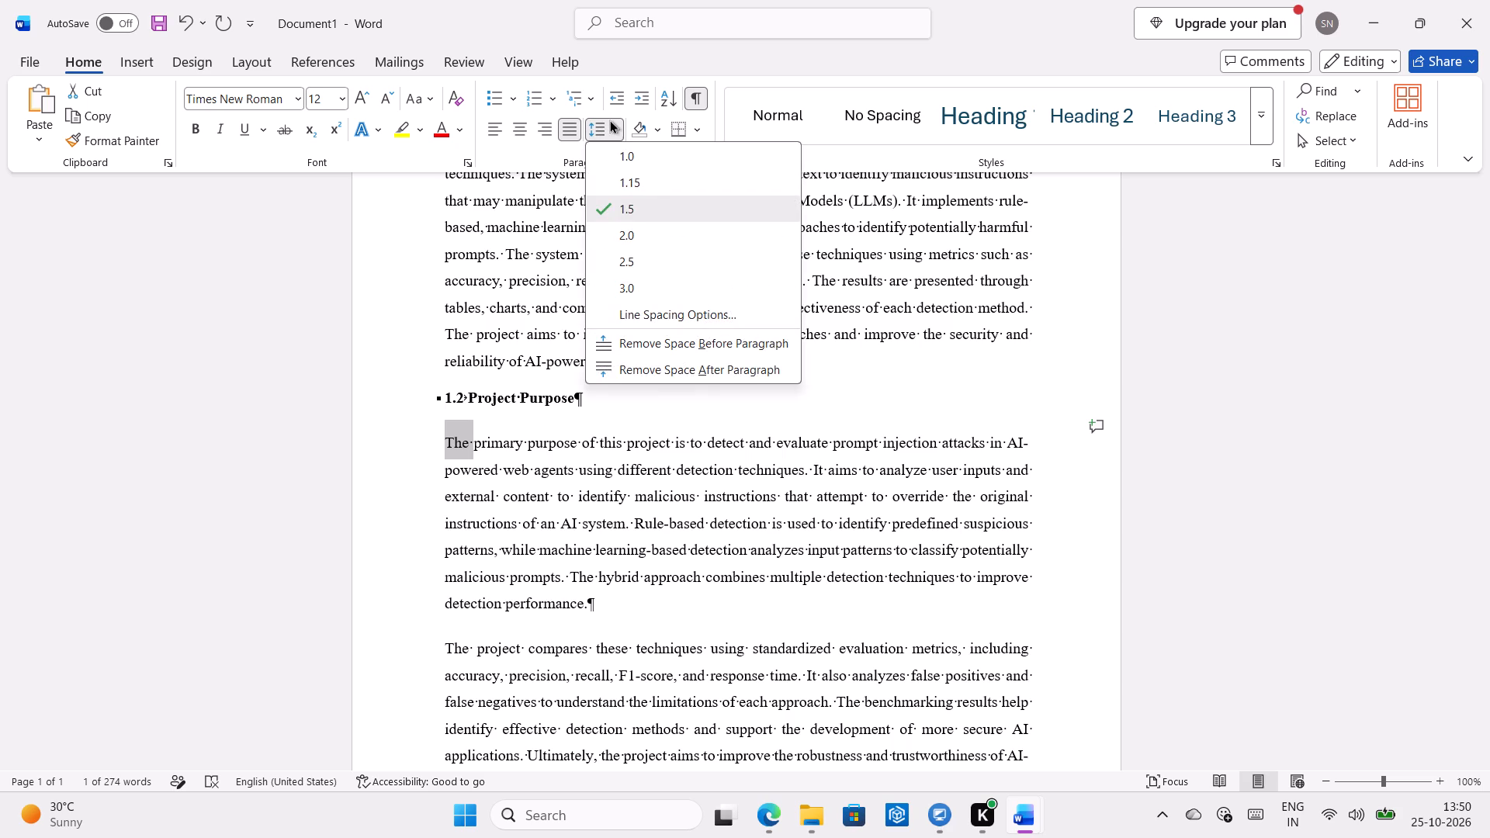
left_click(658, 314)
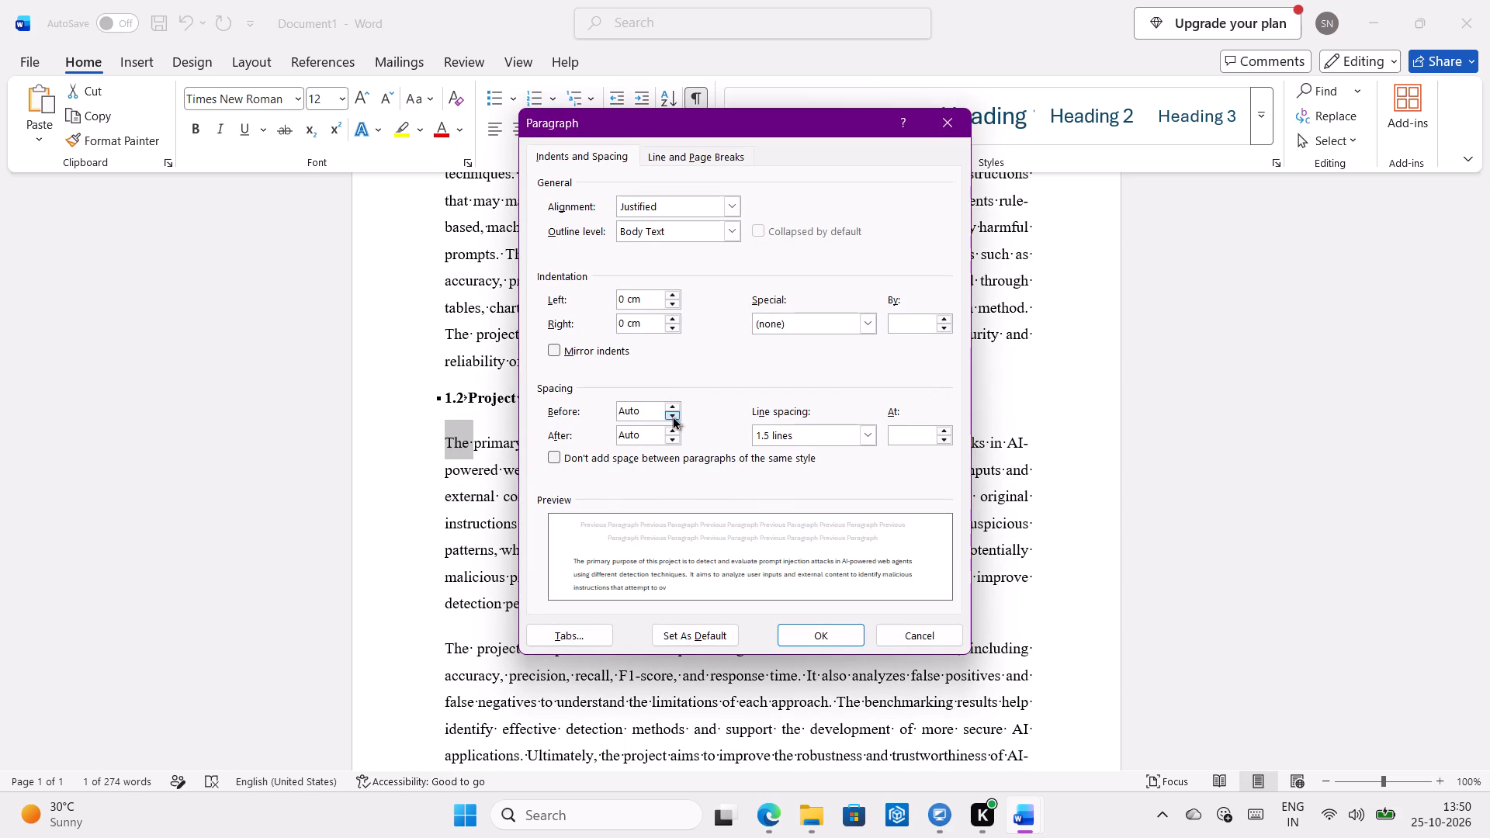
left_click(672, 416)
left_click(672, 417)
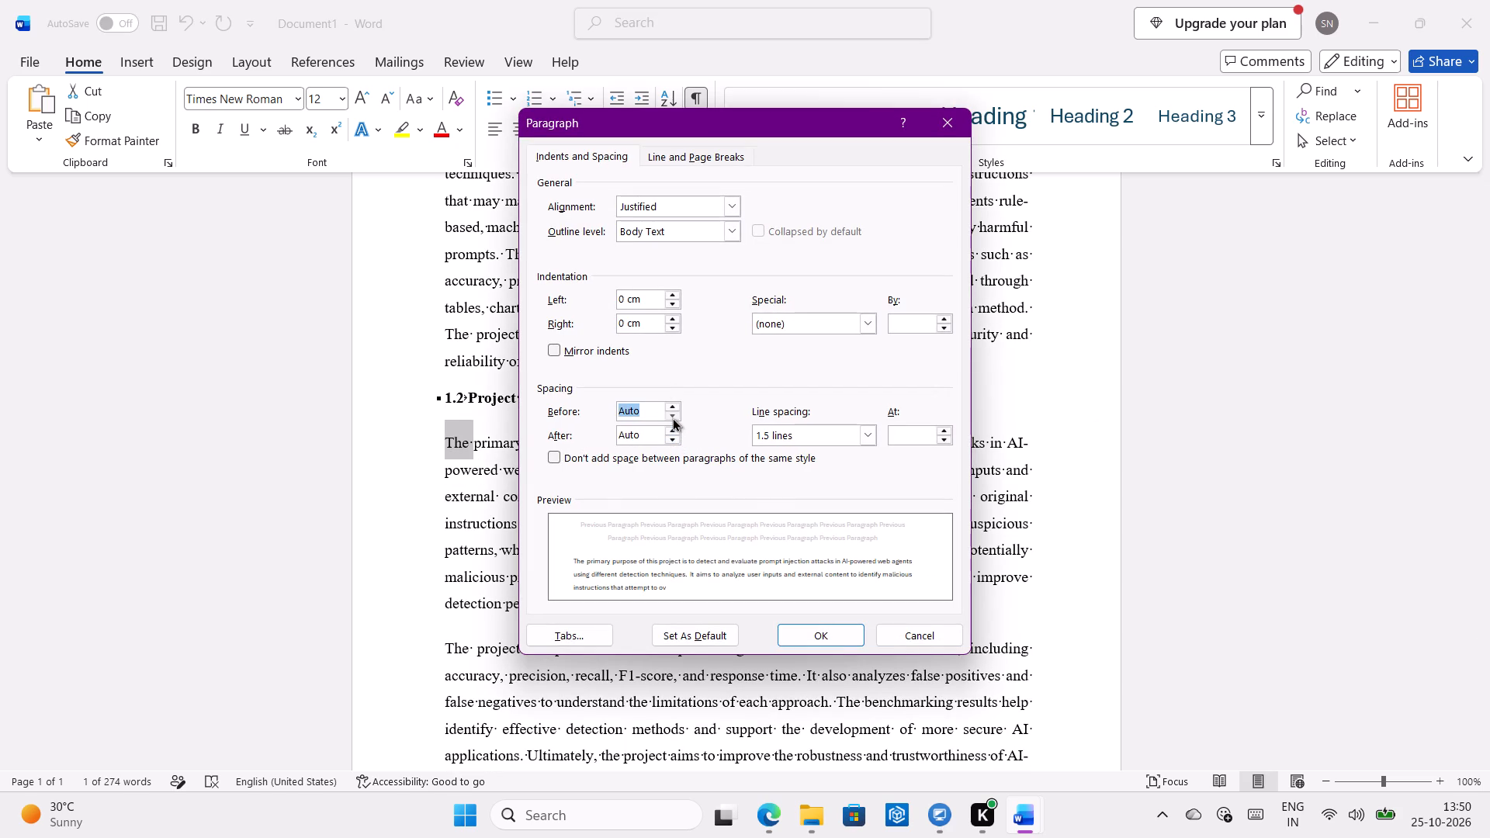
left_click(667, 410)
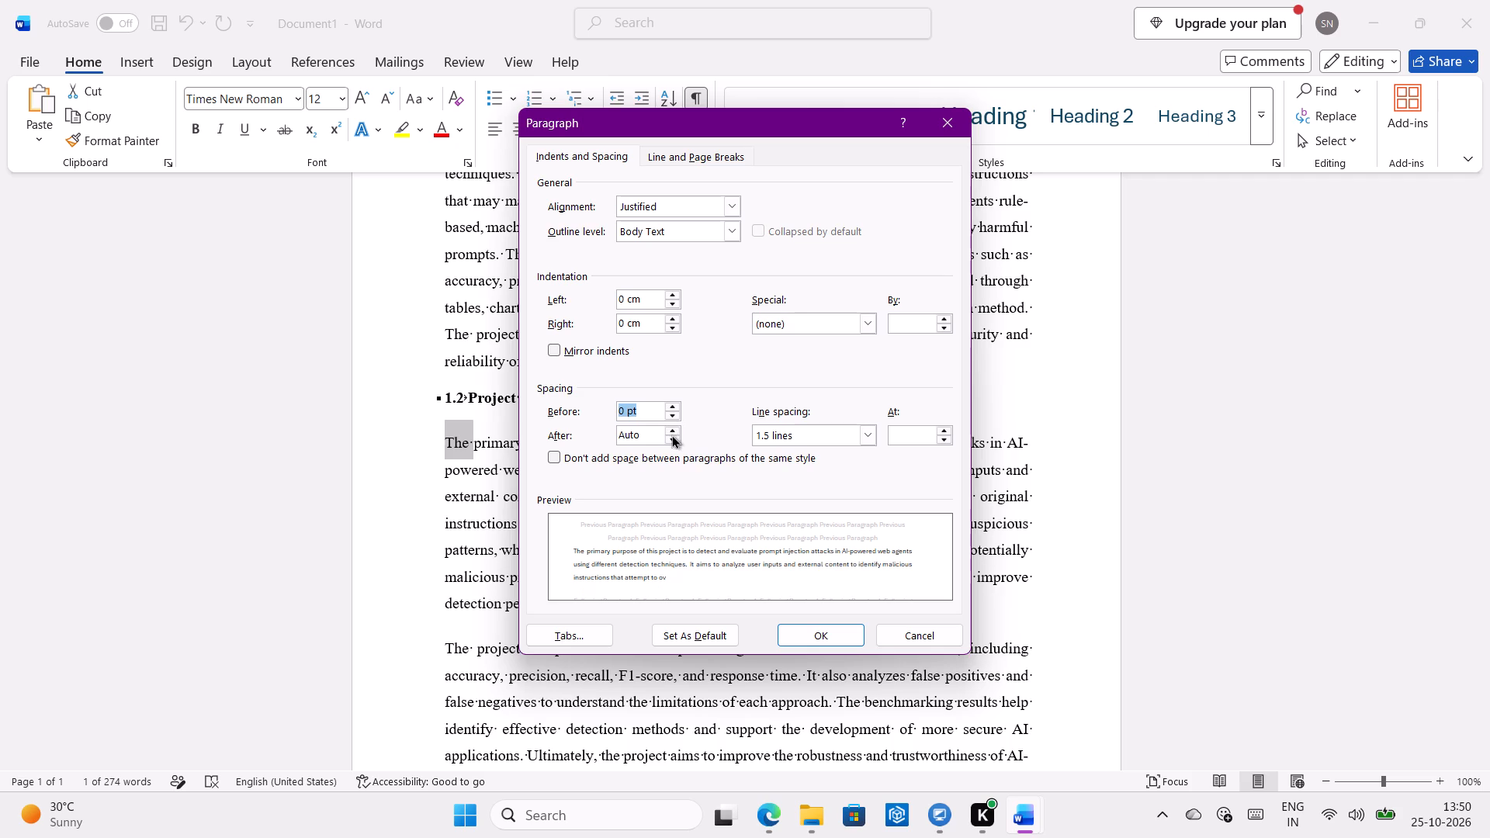
left_click(674, 431)
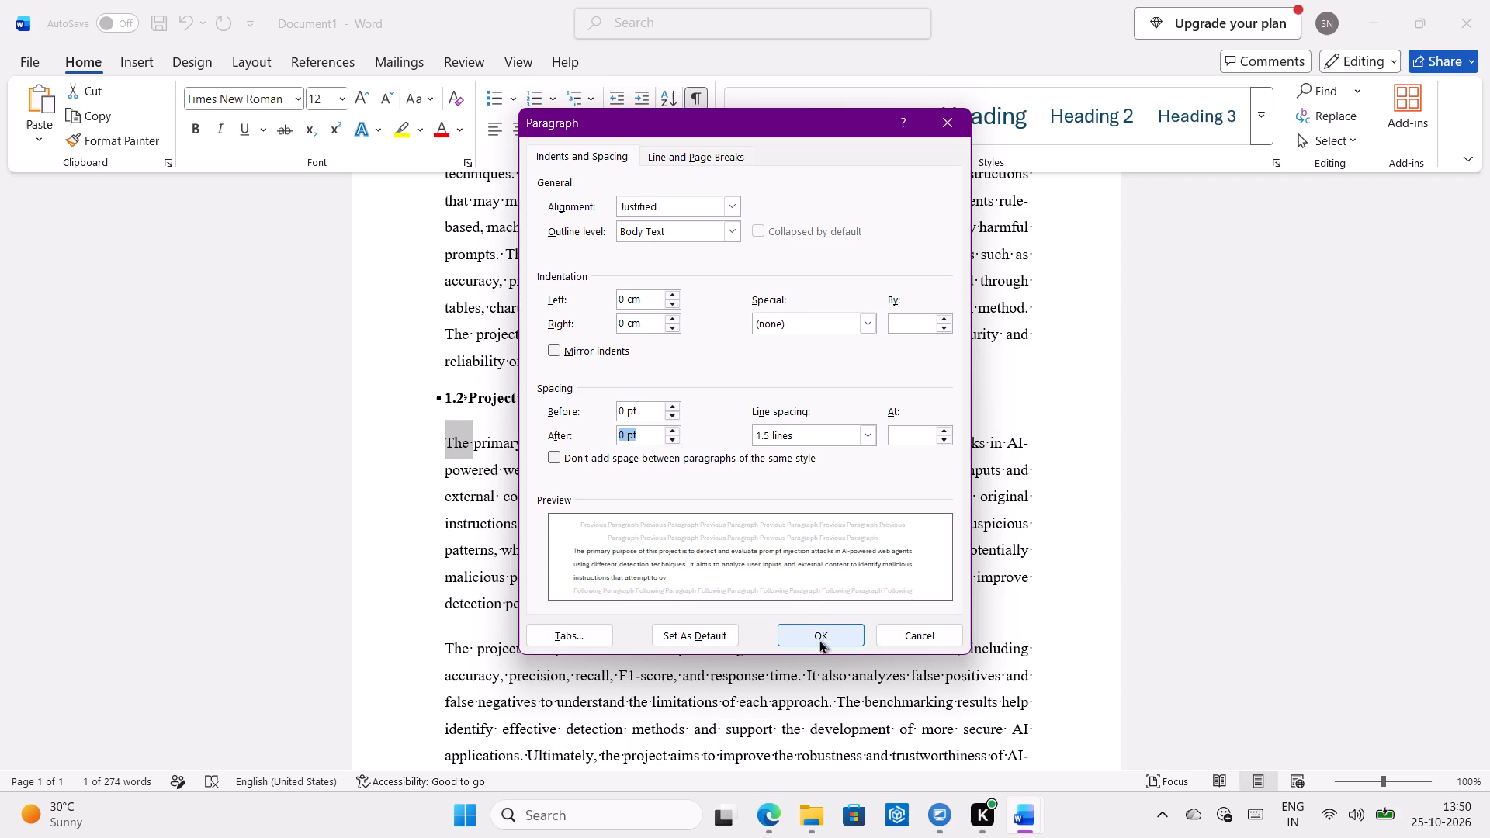
left_click(819, 639)
left_click(658, 593)
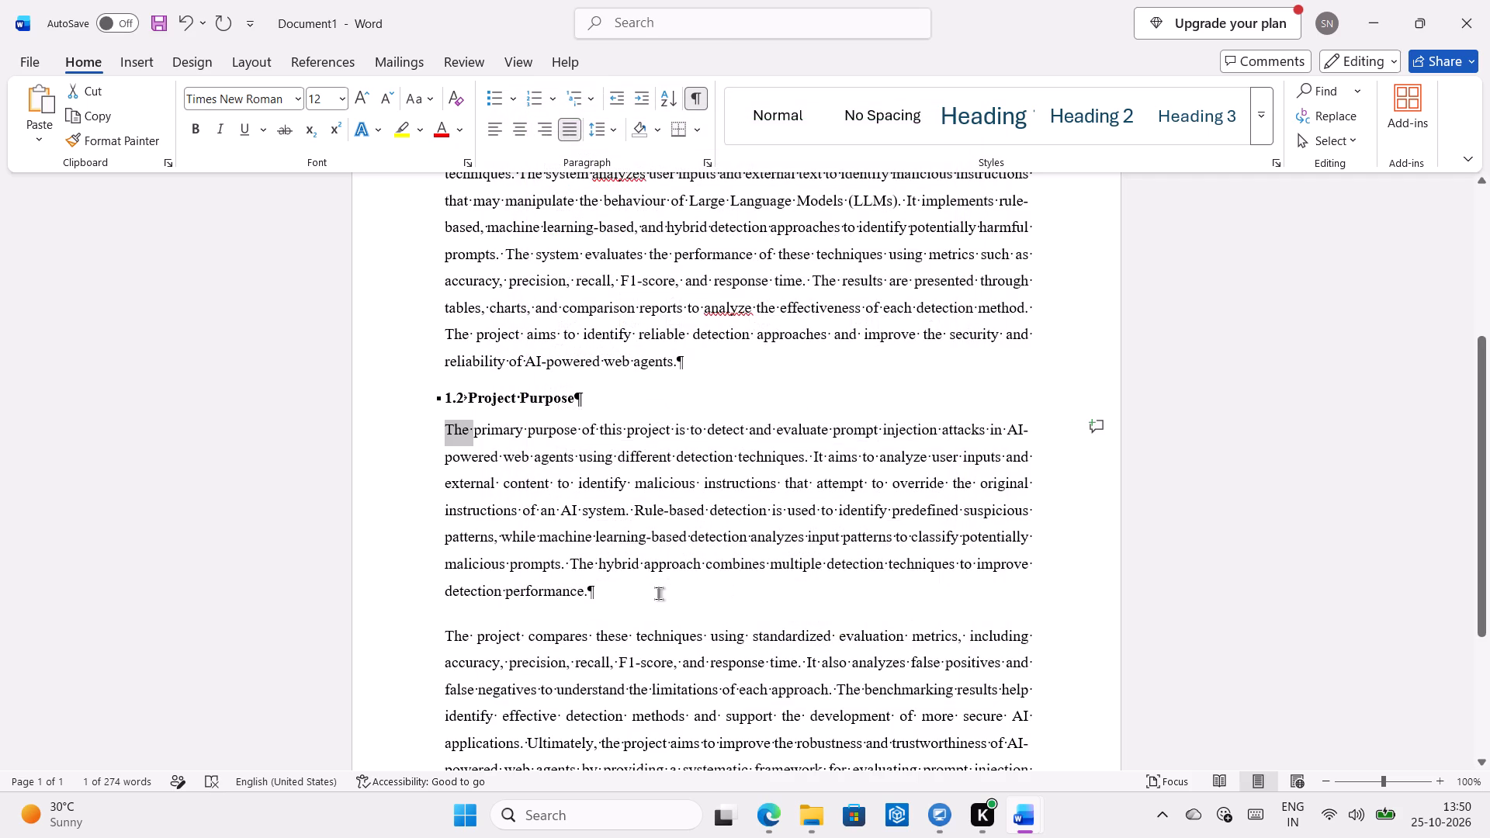
From the second 1.2 Project Purpose paragraph, make 0 pt spacing before and after the default for all documents based on the Normal.dotm template.
scroll(576, 581, "up", 1)
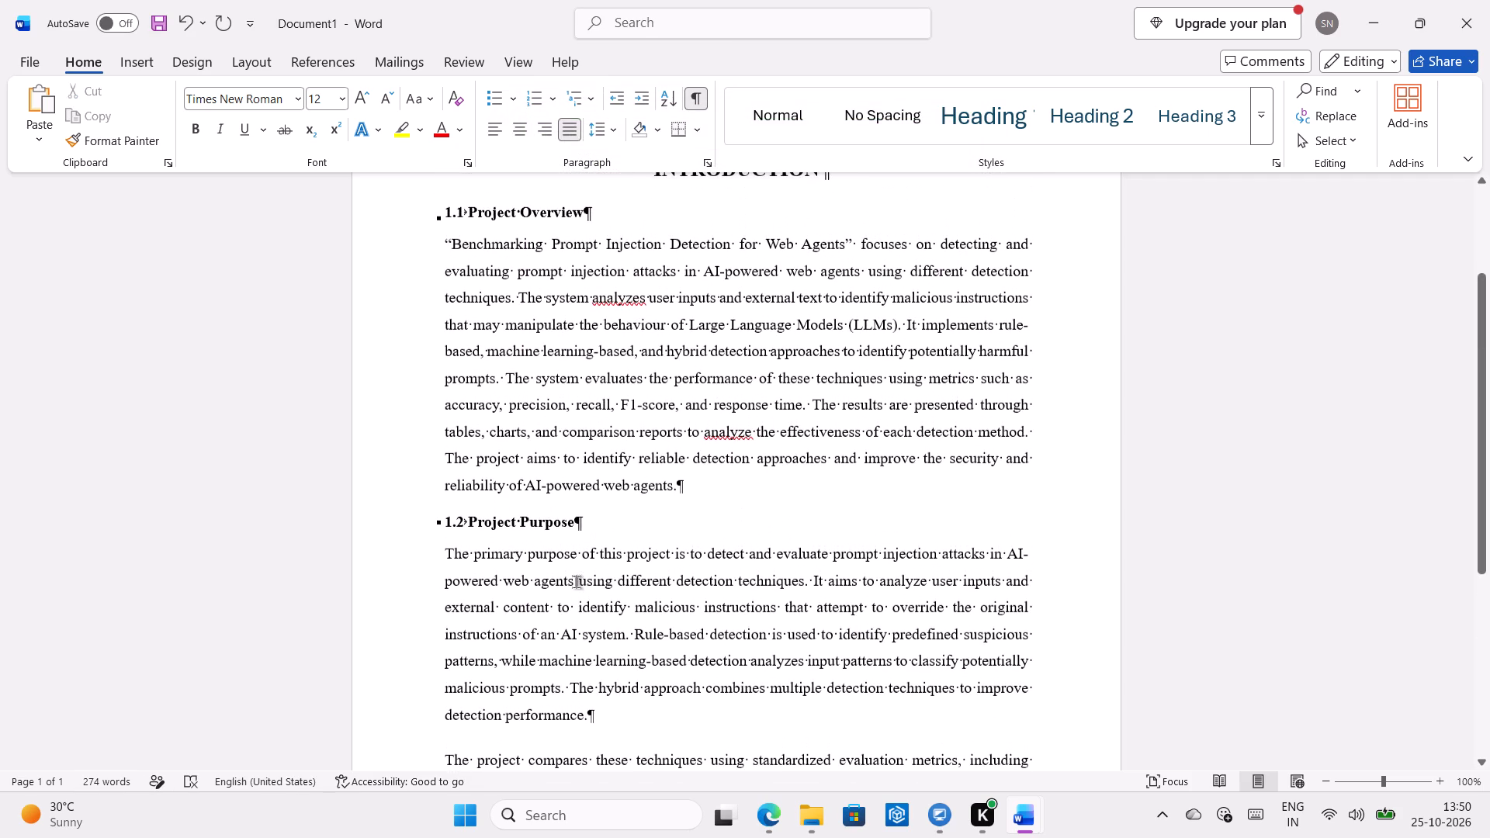
scroll(584, 557, "down", 2)
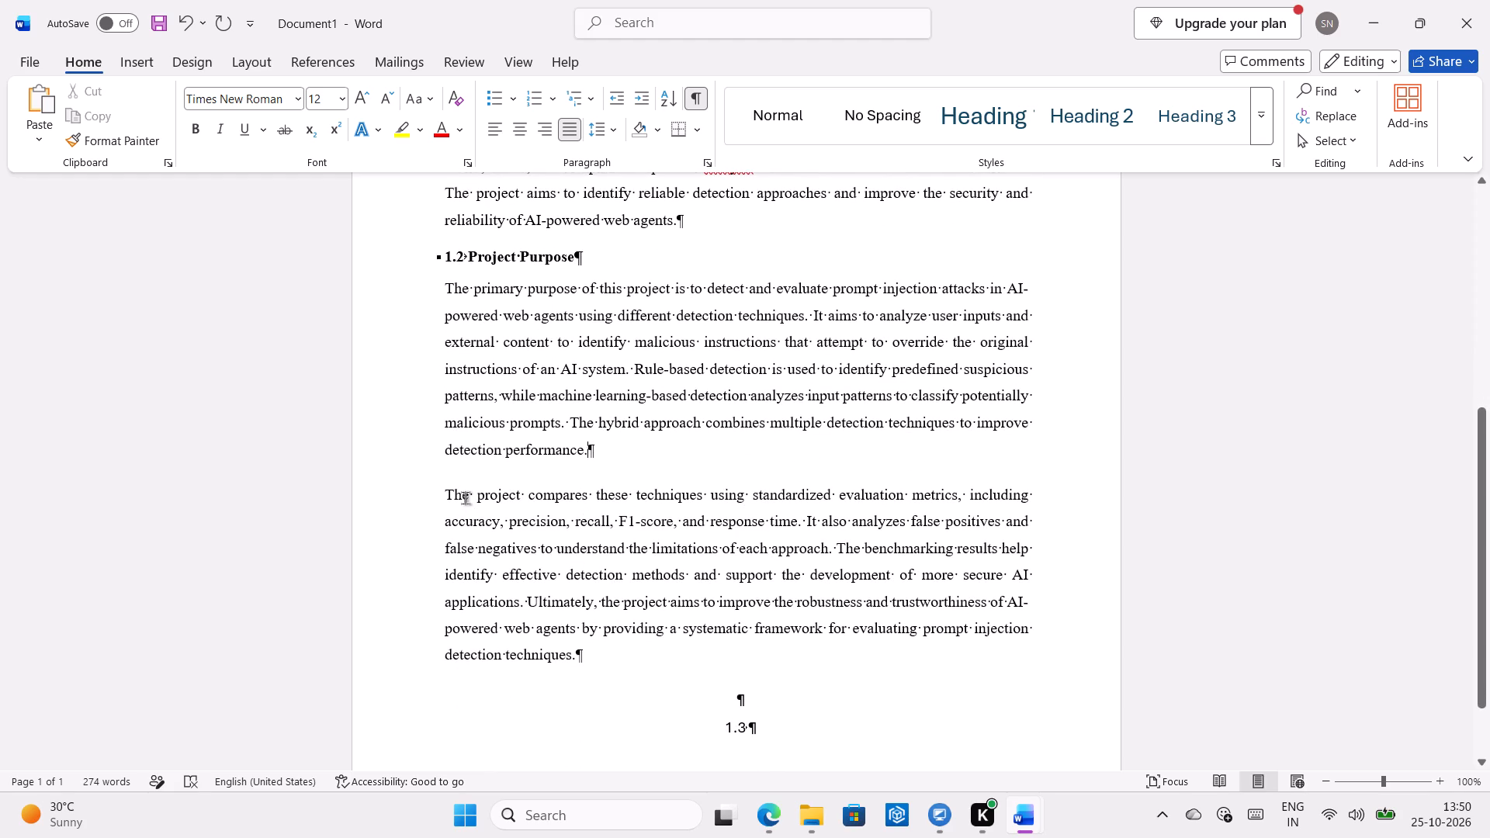
left_click(463, 499)
left_click_drag(454, 498, 462, 498)
left_click_drag(462, 498, 465, 498)
left_click(606, 126)
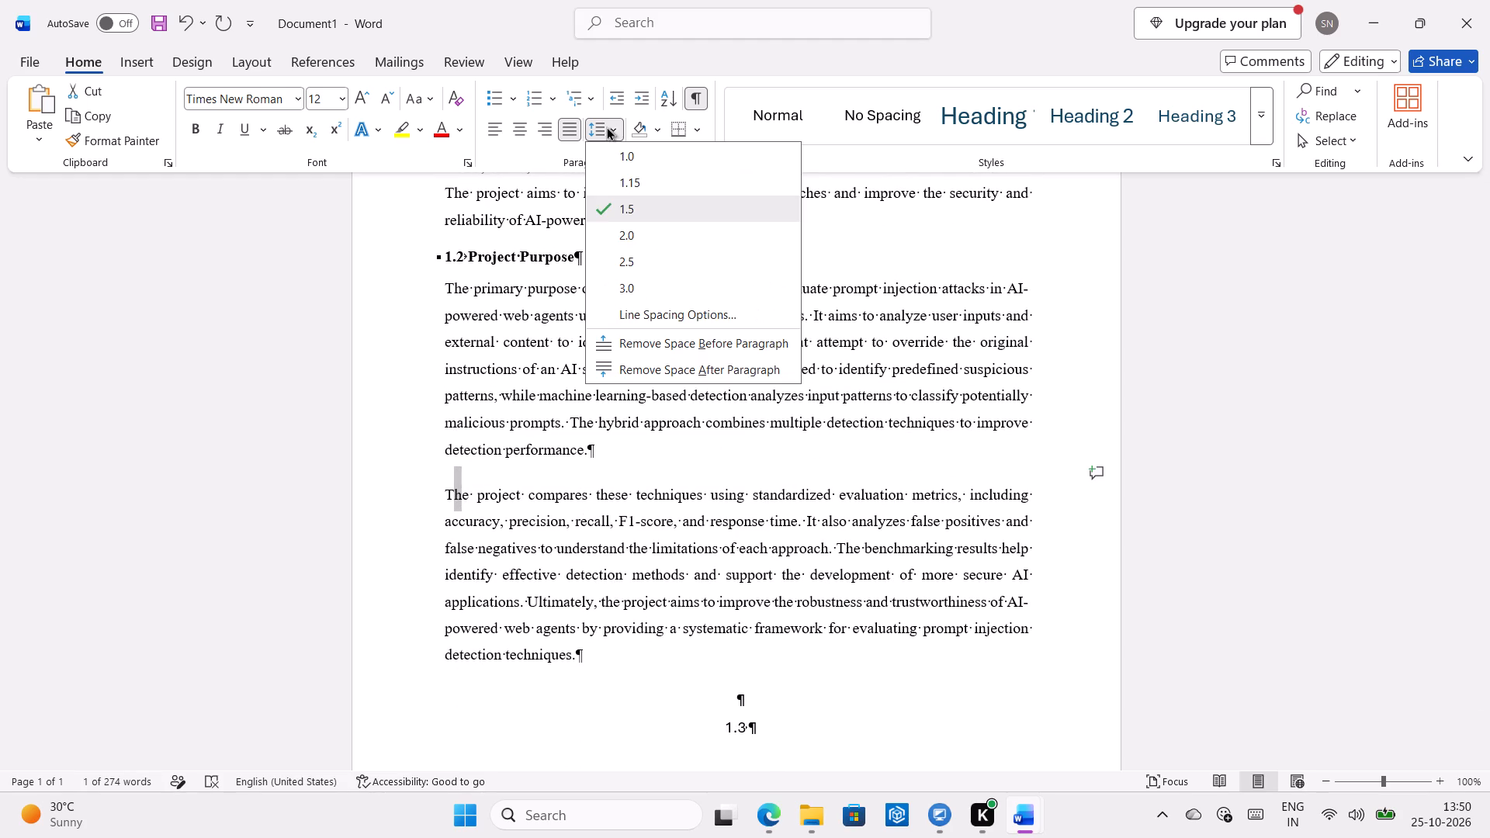
left_click(657, 314)
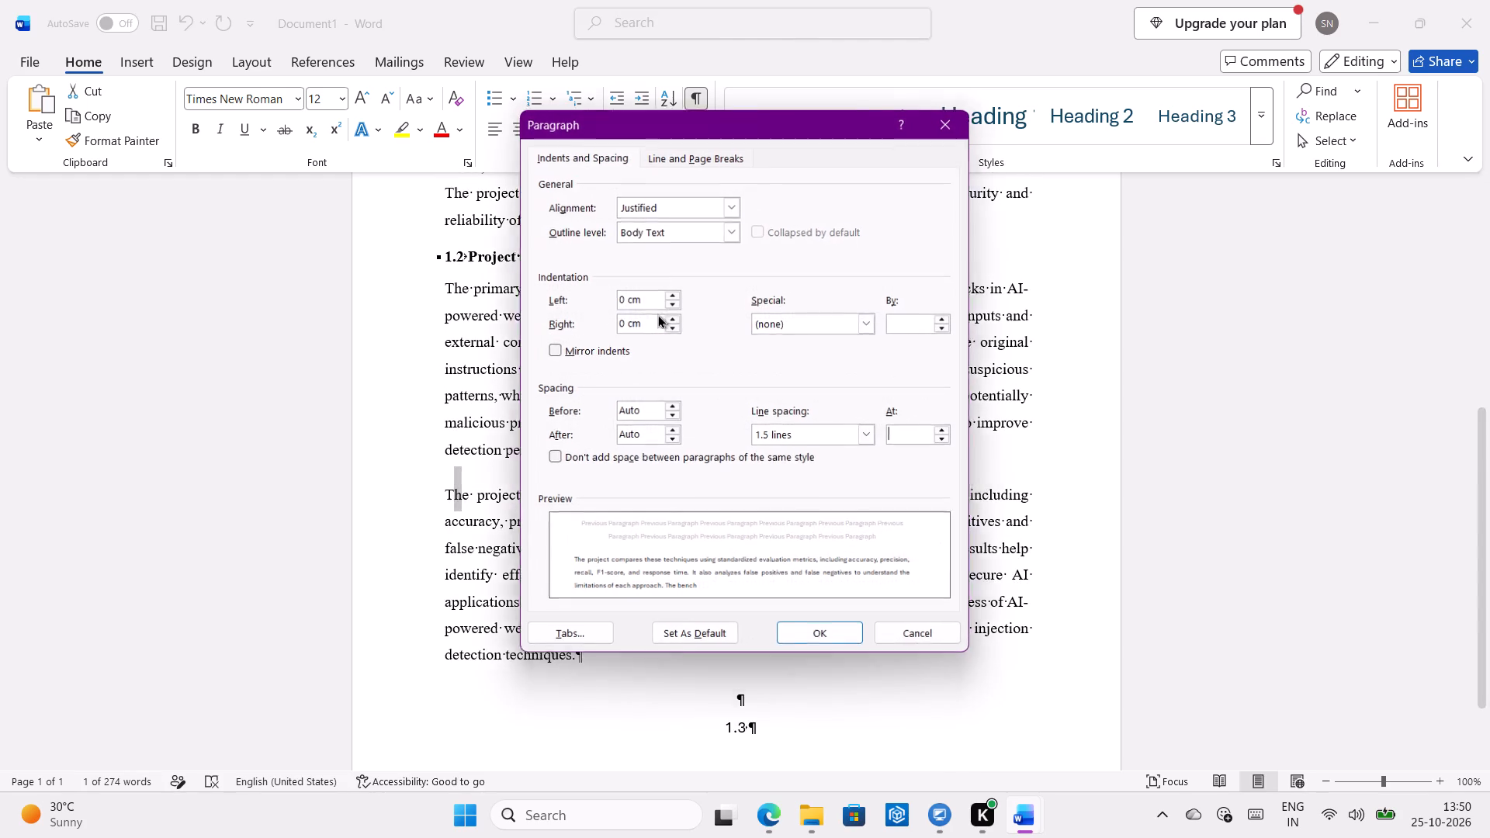
left_click(673, 404)
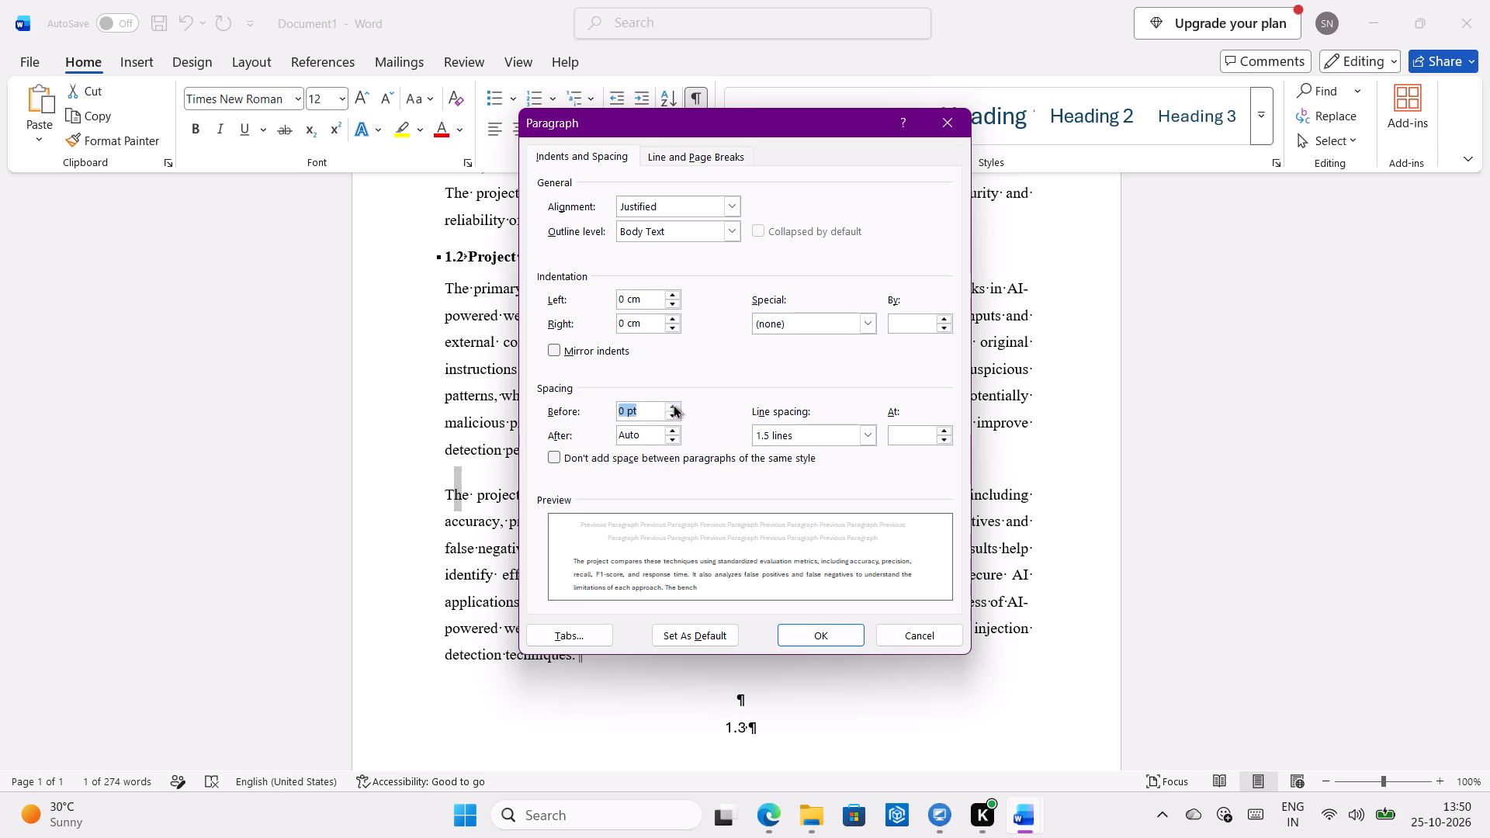
left_click(674, 434)
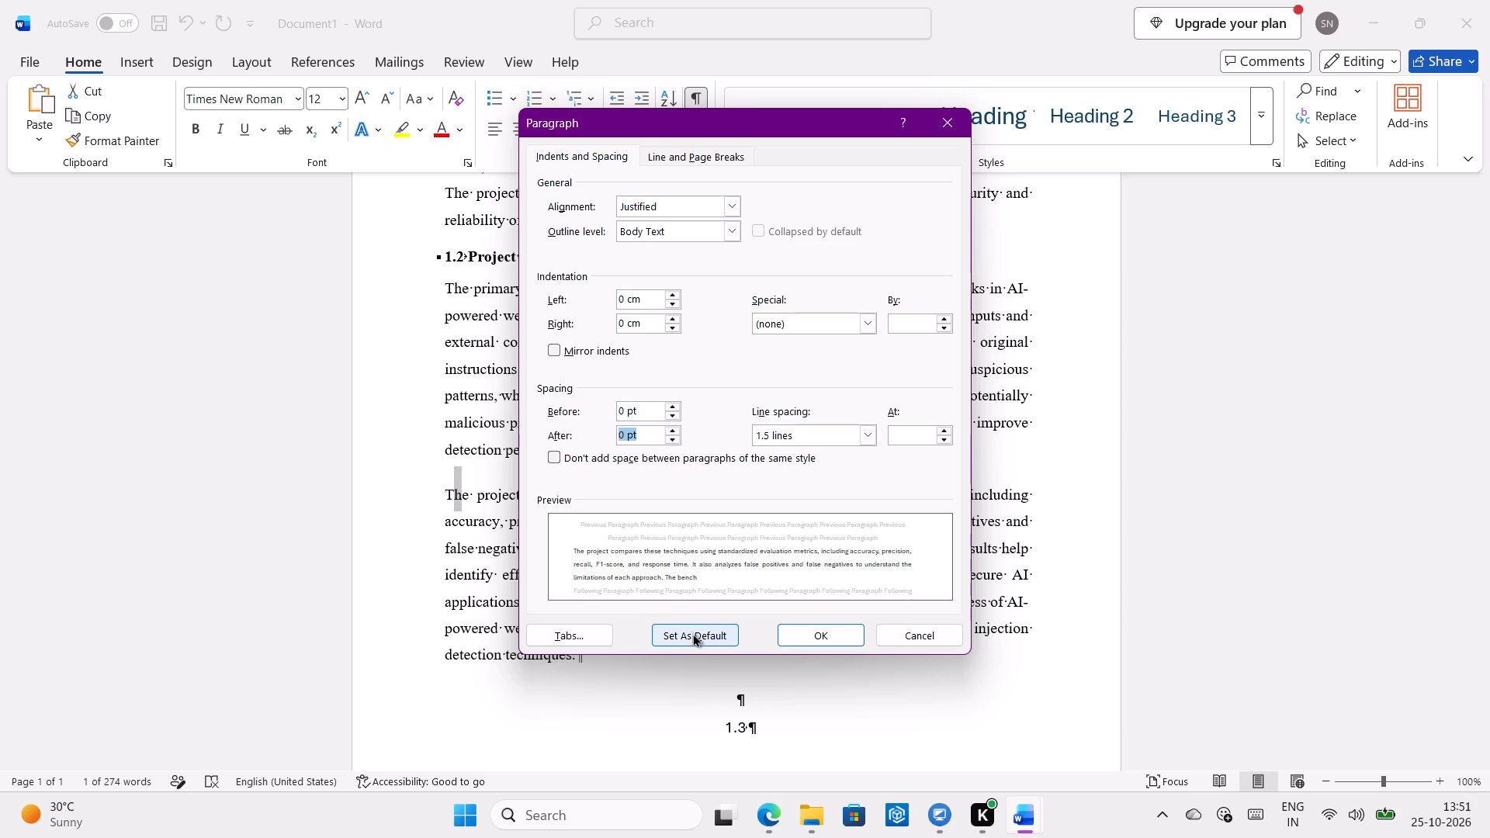
left_click(693, 633)
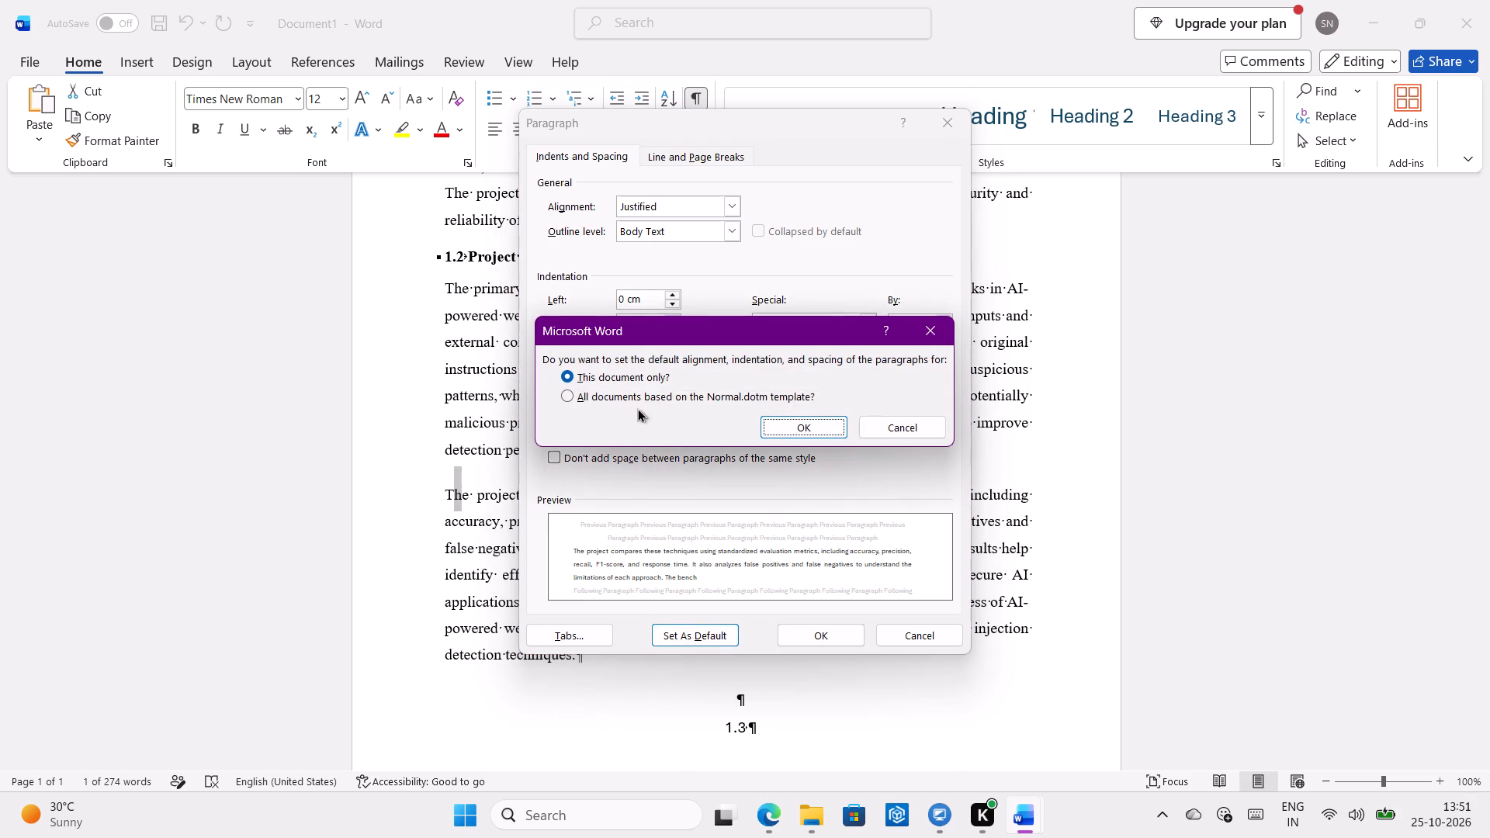
left_click(636, 396)
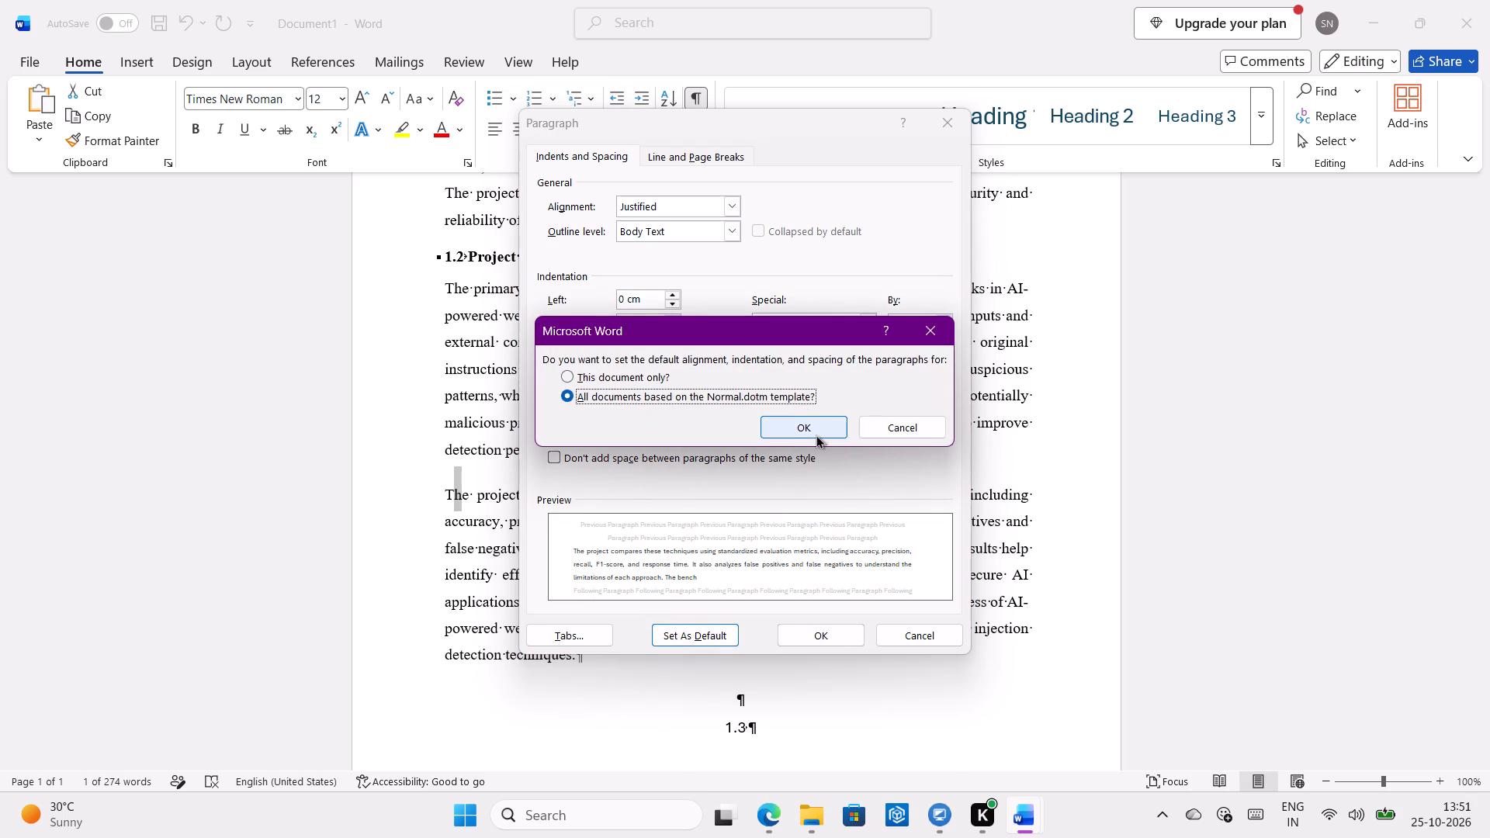
left_click(816, 435)
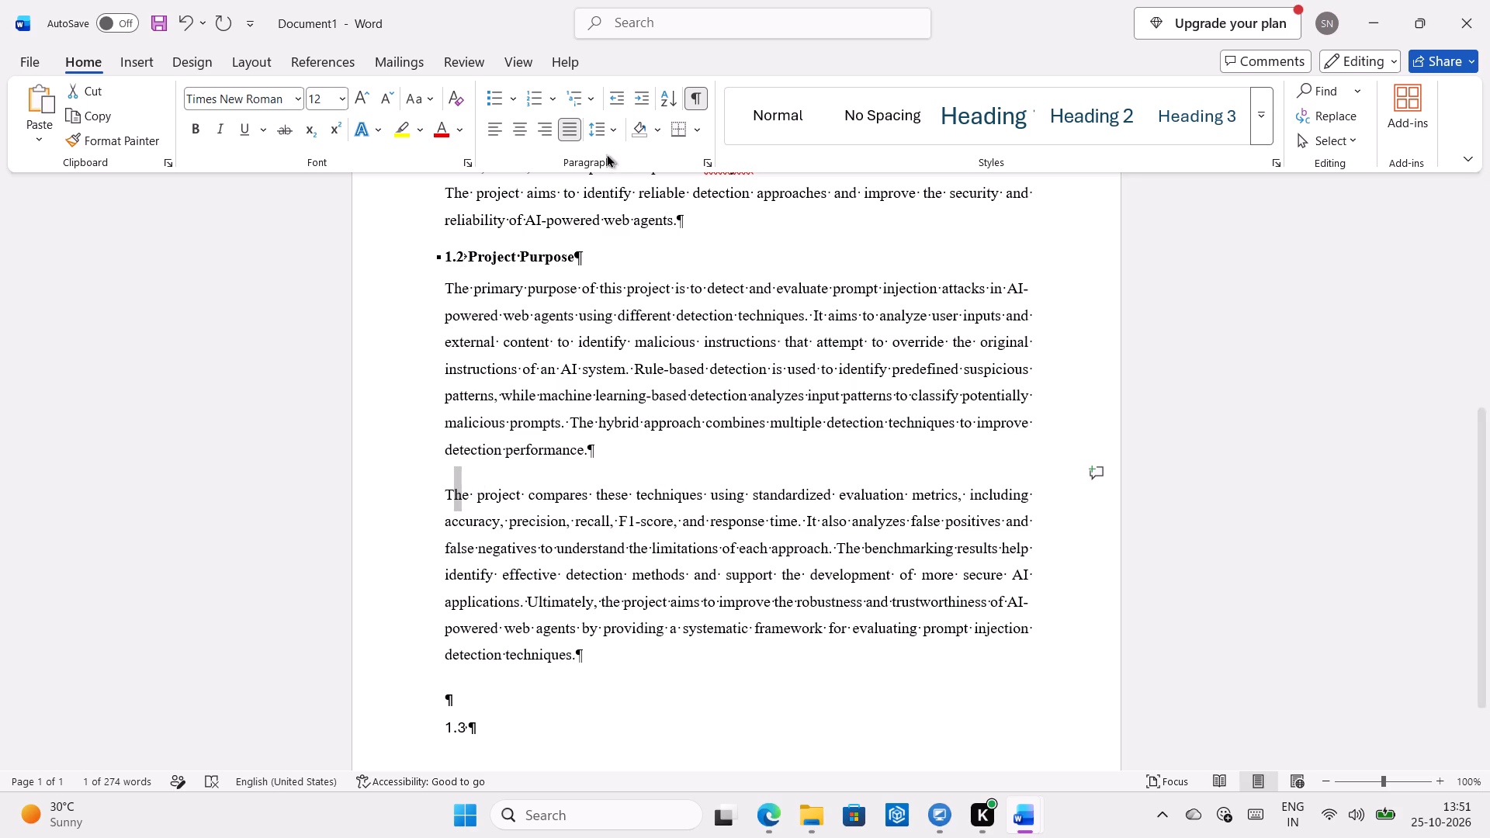
From the same second 1.2 paragraph, make 0 pt spacing before and after the paragraph default for this document only.
left_click(614, 124)
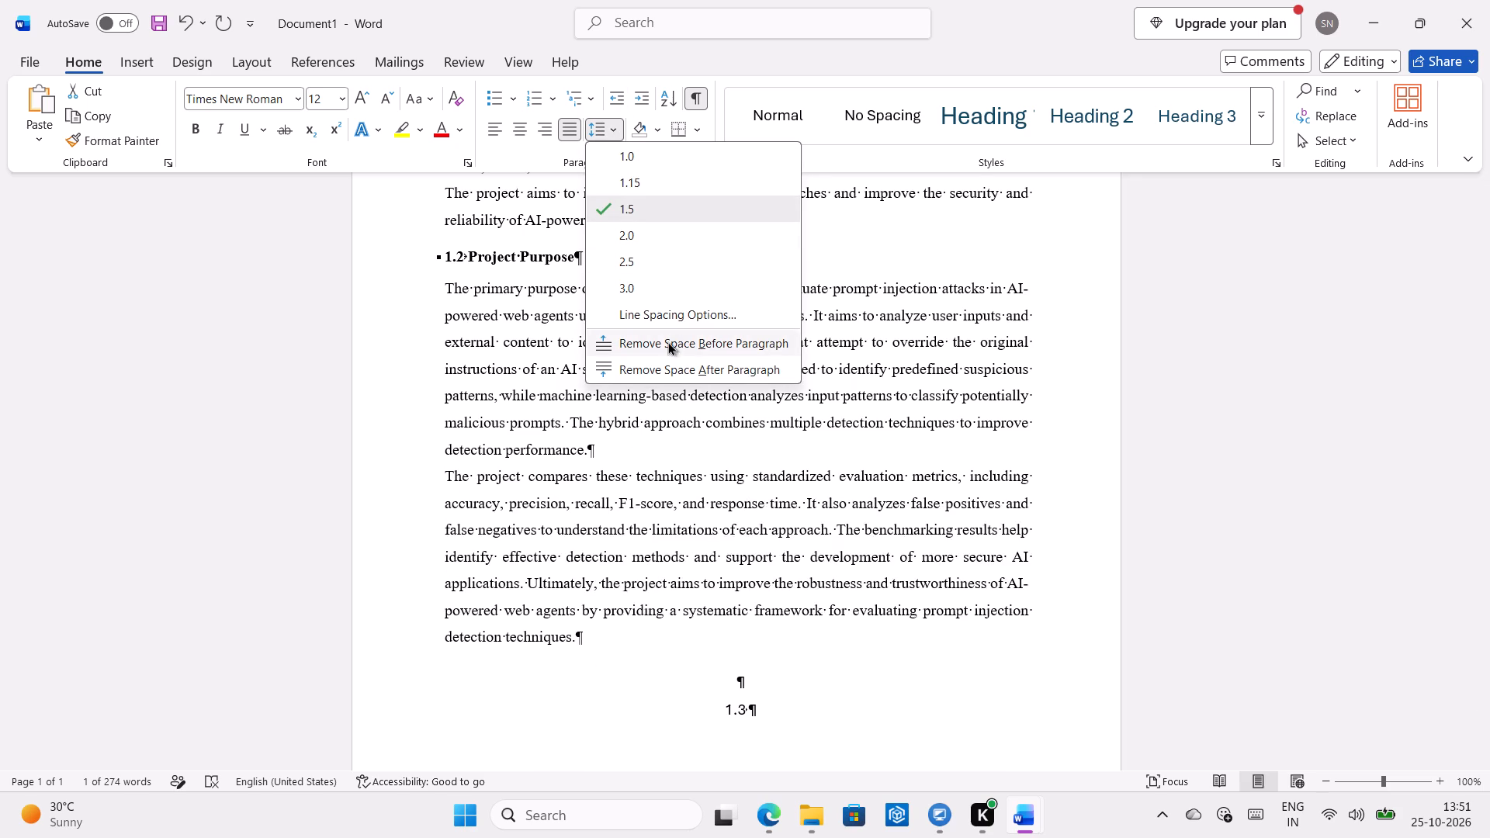
left_click(687, 303)
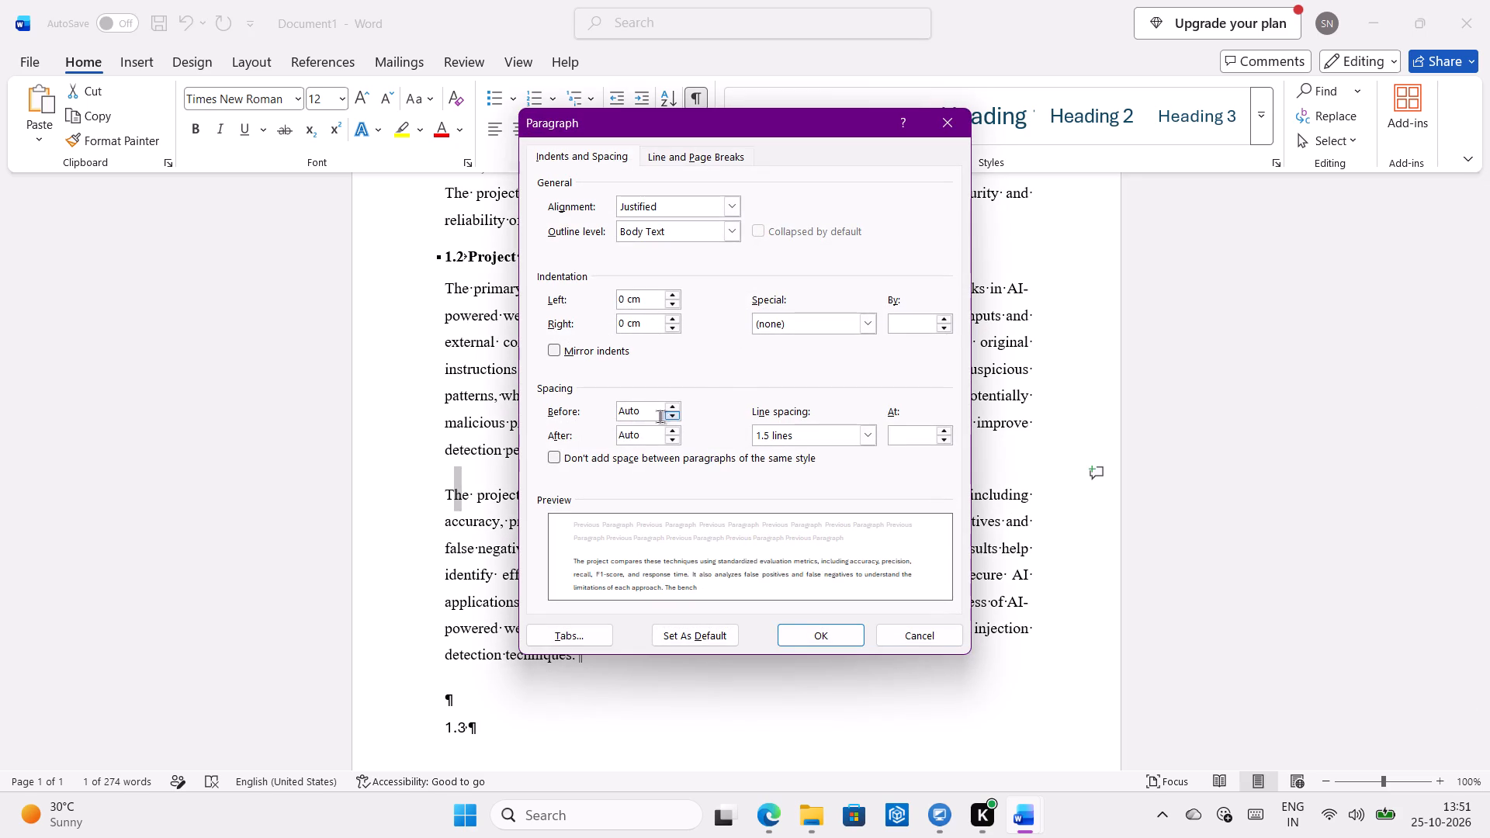
left_click(669, 405)
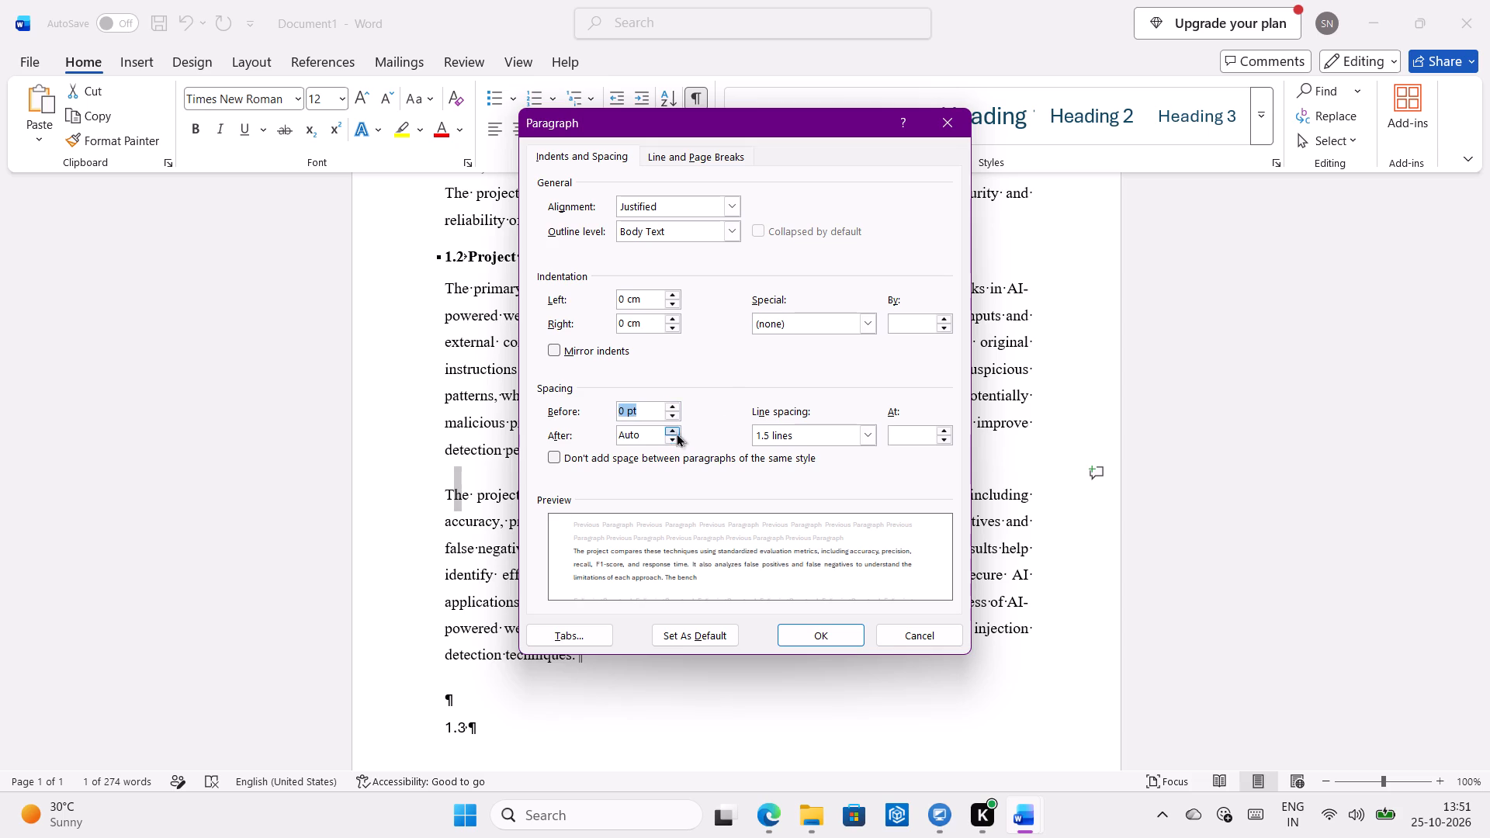
left_click(676, 428)
left_click(710, 625)
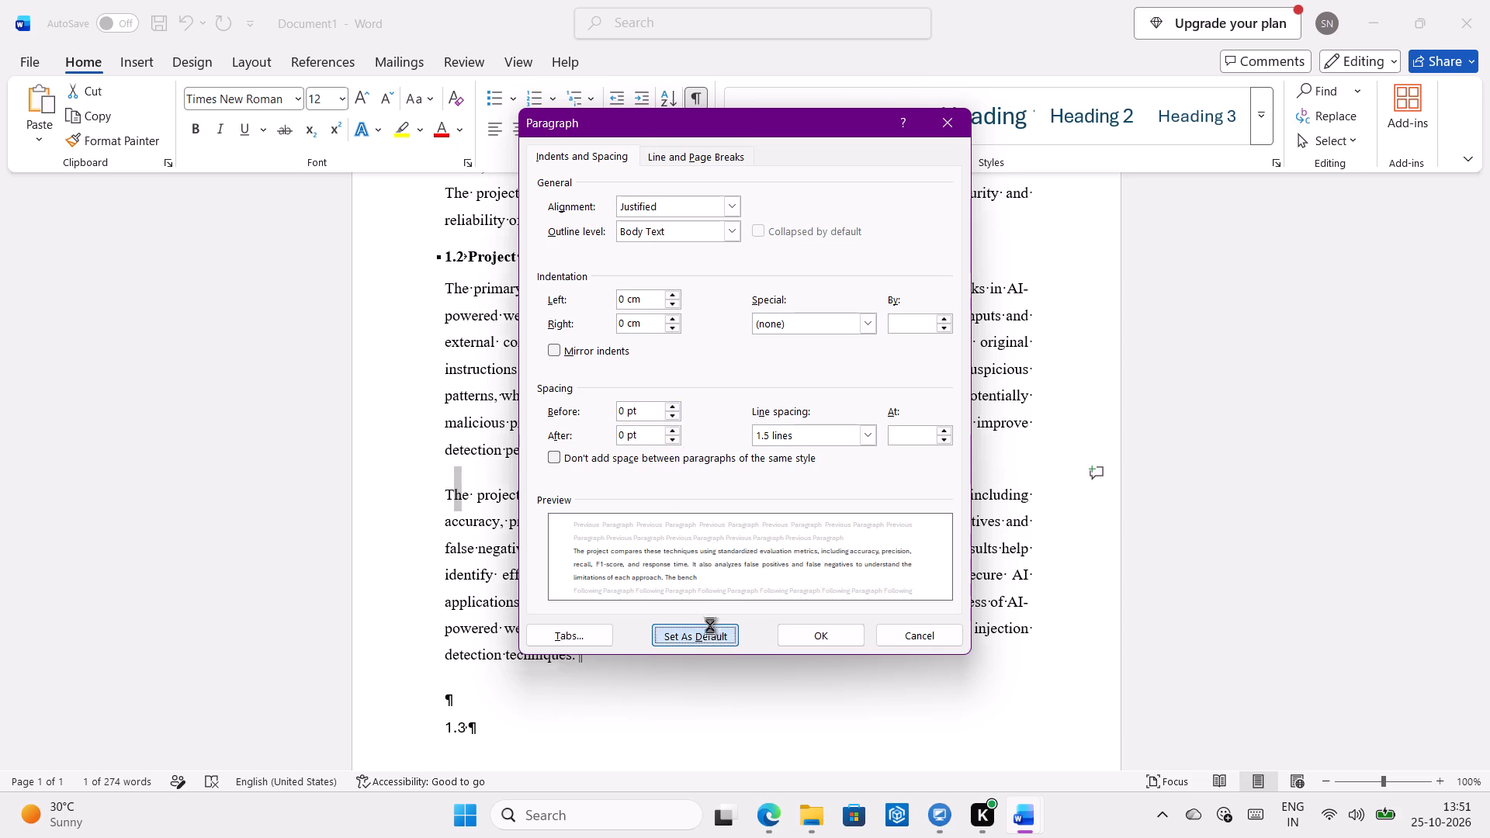
left_click(576, 396)
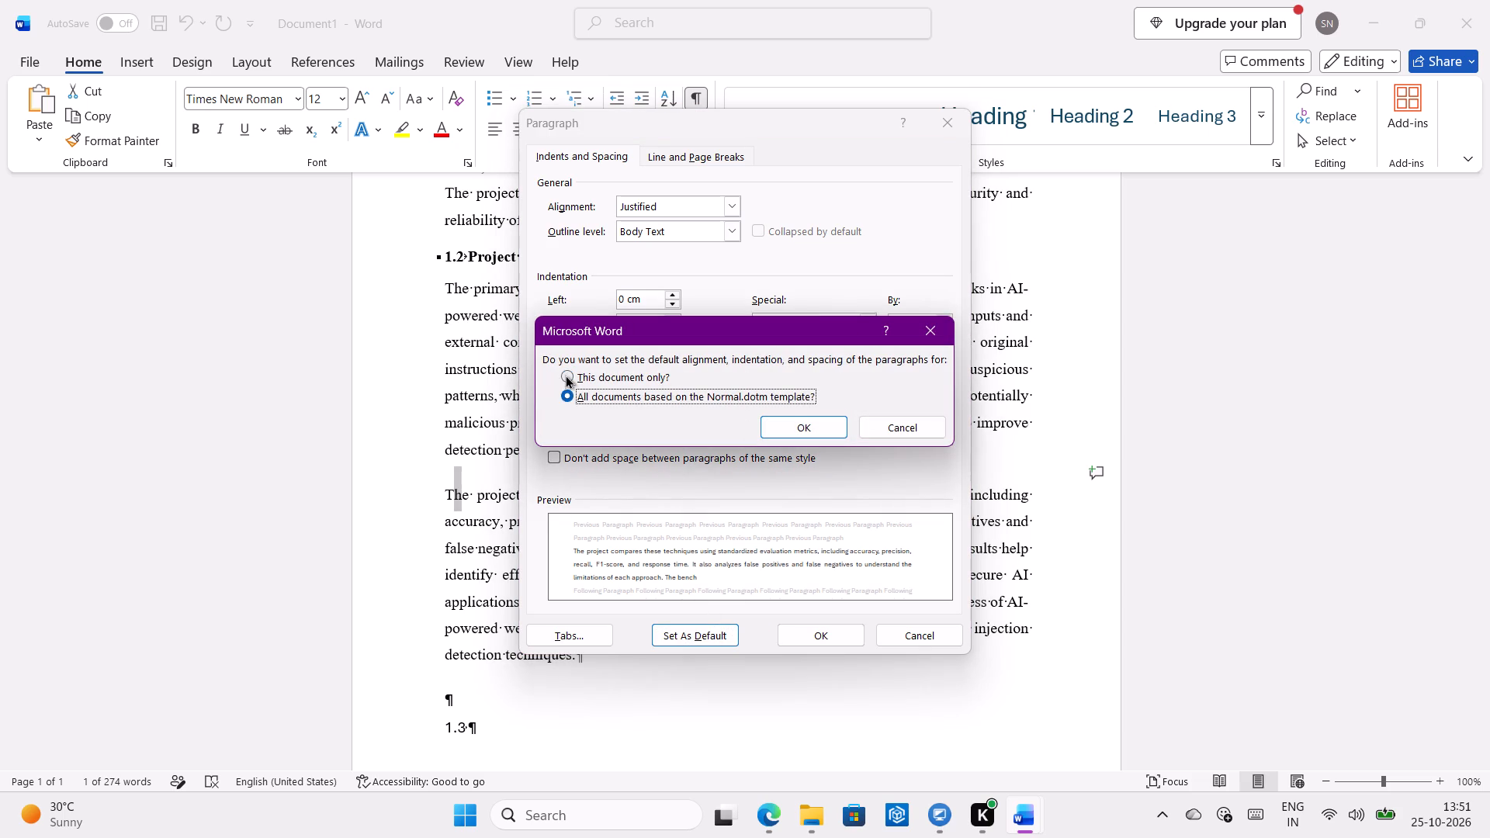
left_click(565, 375)
left_click(787, 428)
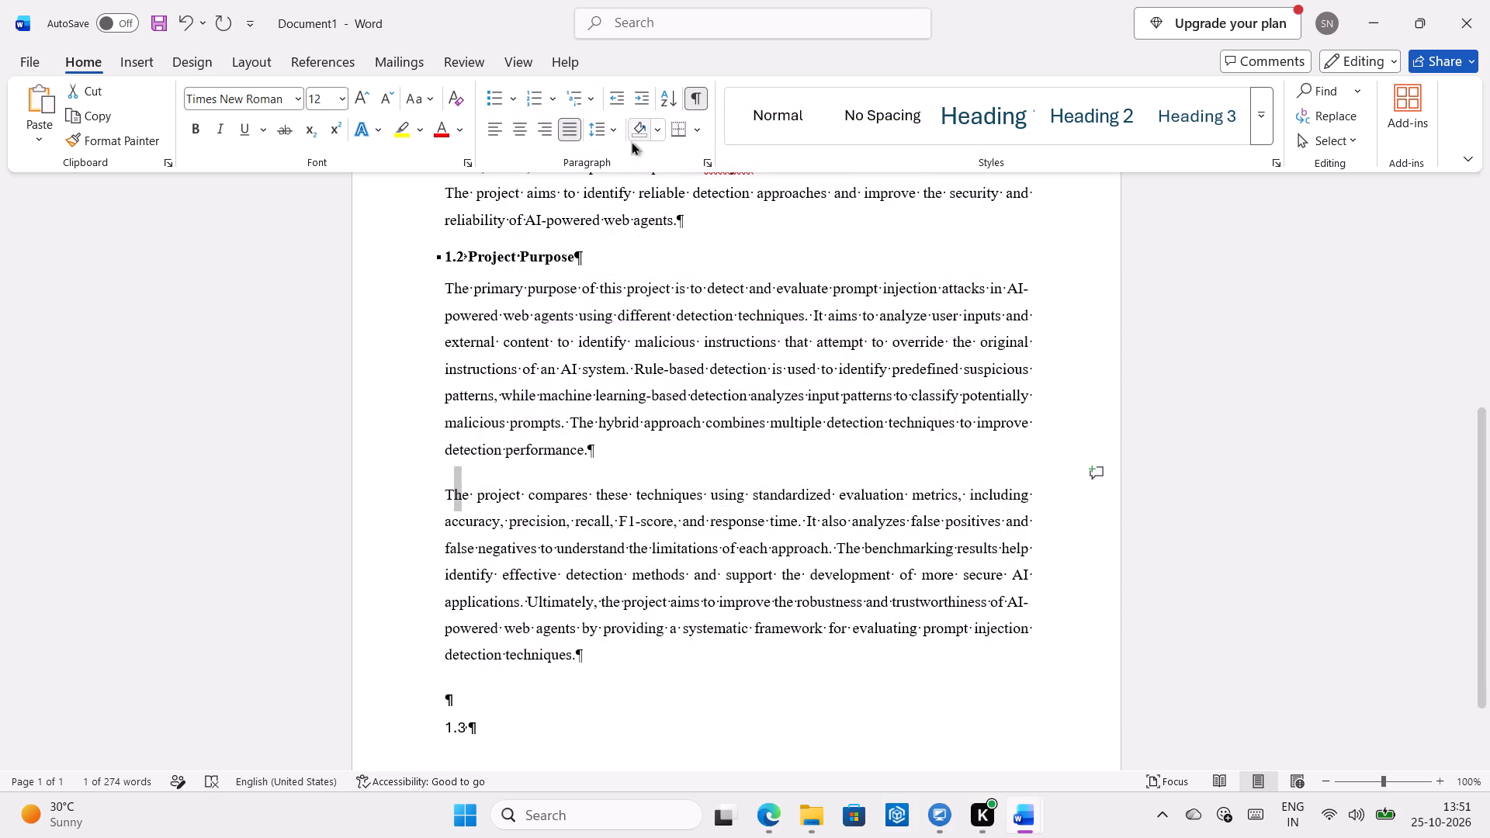
Set the spacing before and after the second body paragraph under 1.2 Project Purpose to 0 pt.
left_click(609, 117)
left_click(611, 134)
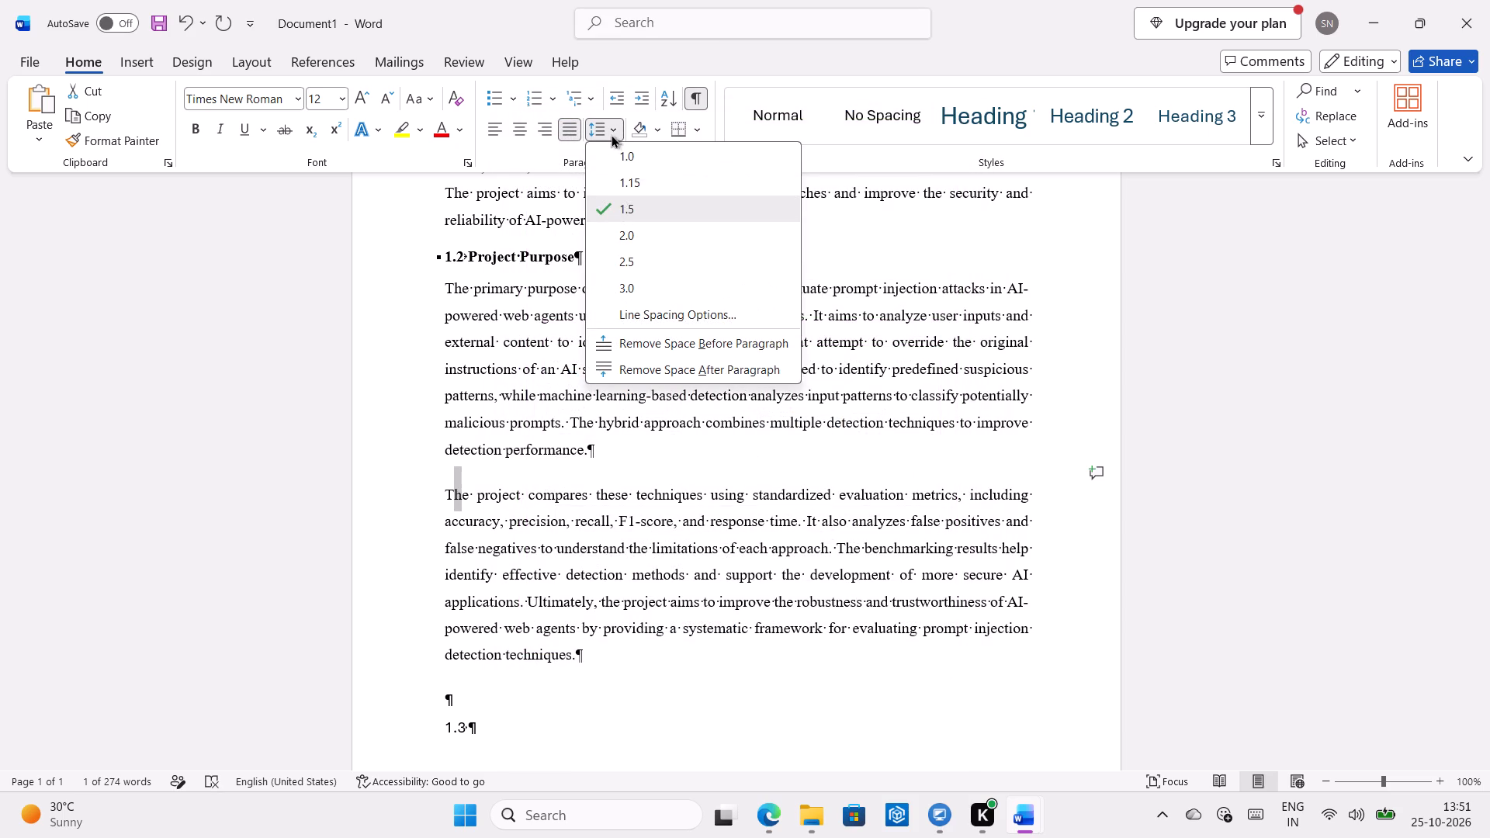
left_click(649, 317)
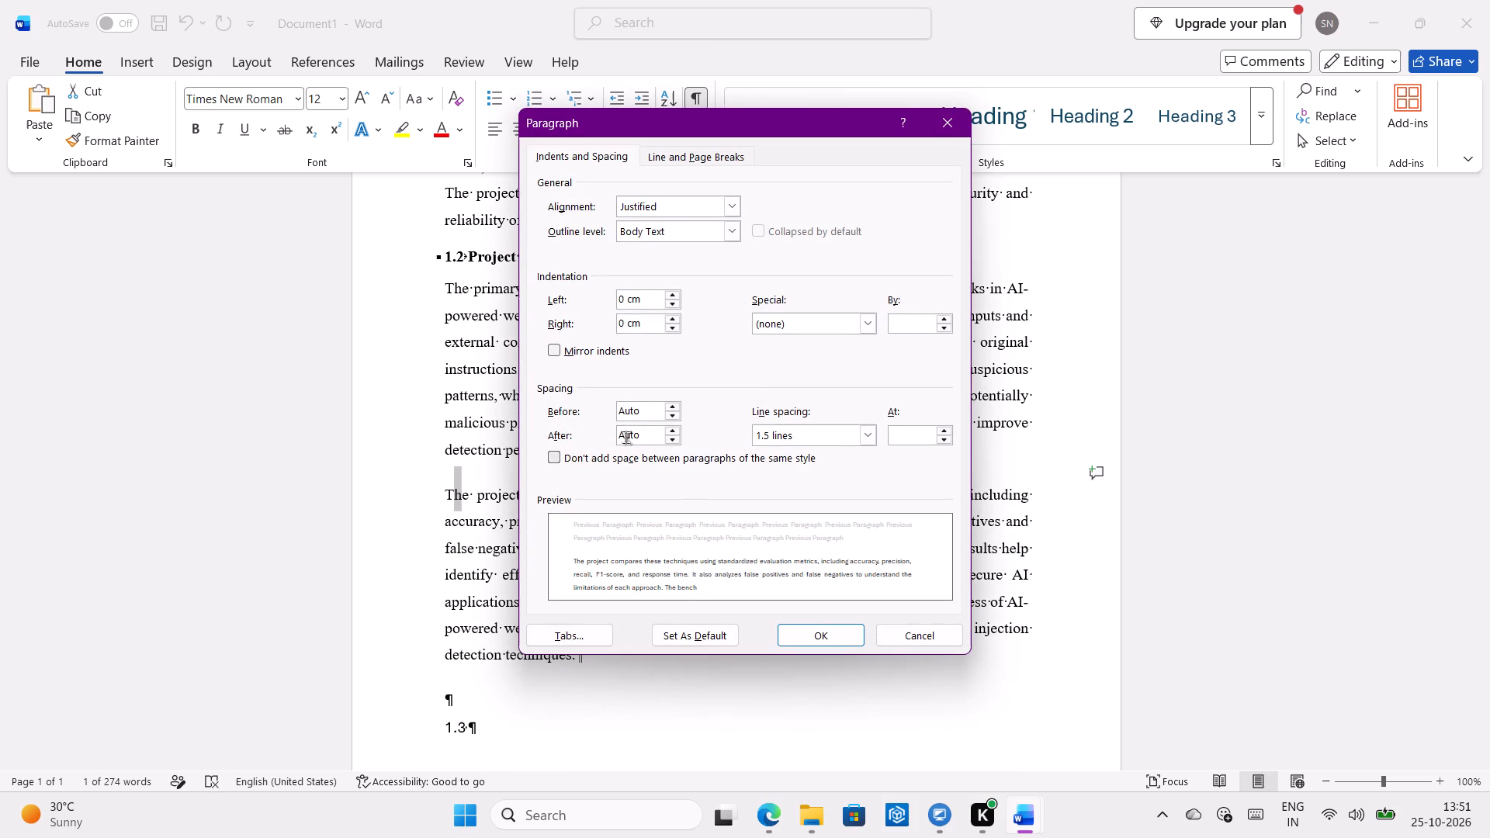
left_click(671, 426)
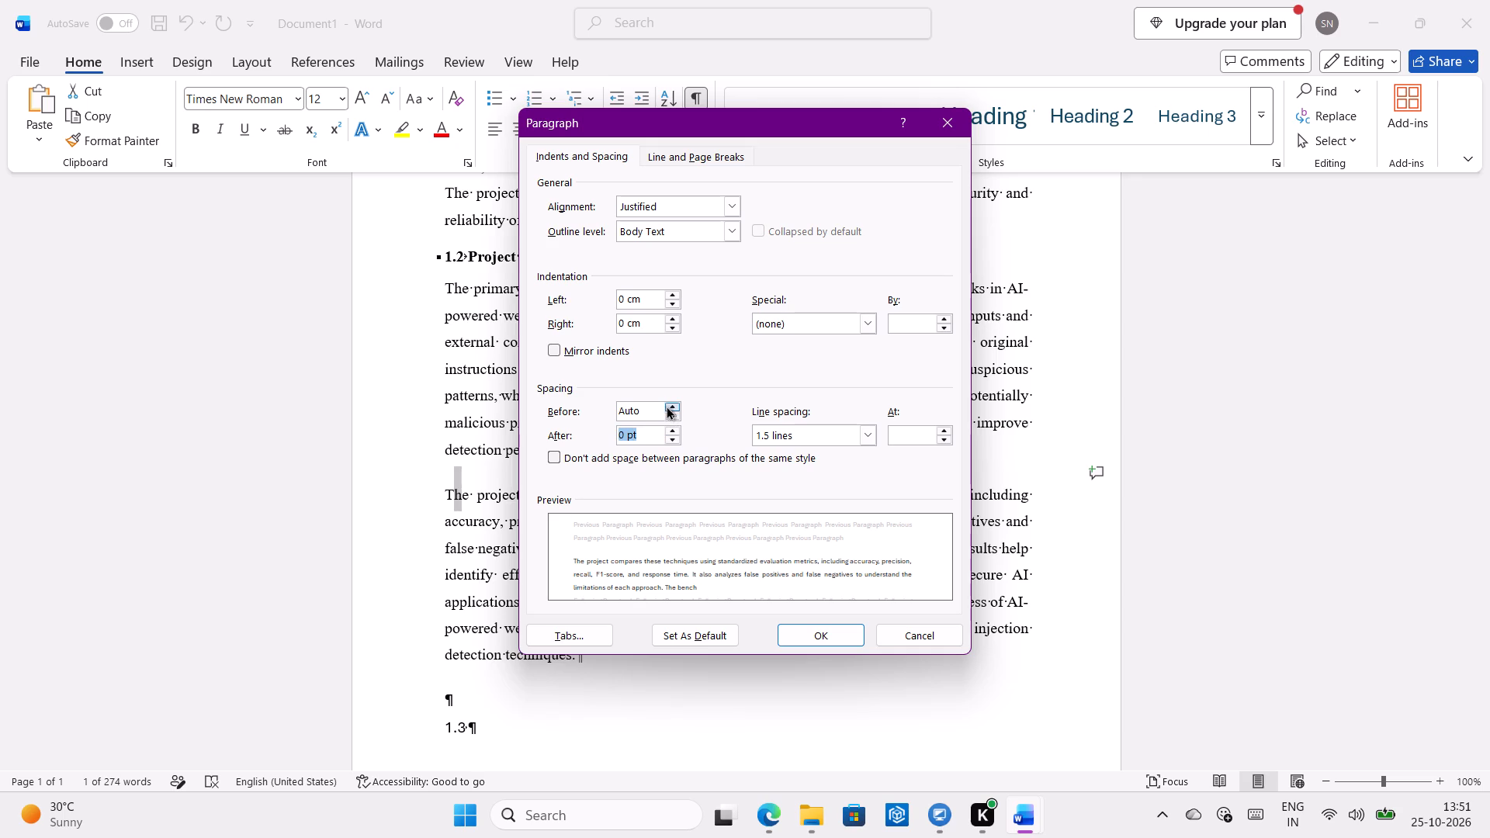
left_click(668, 402)
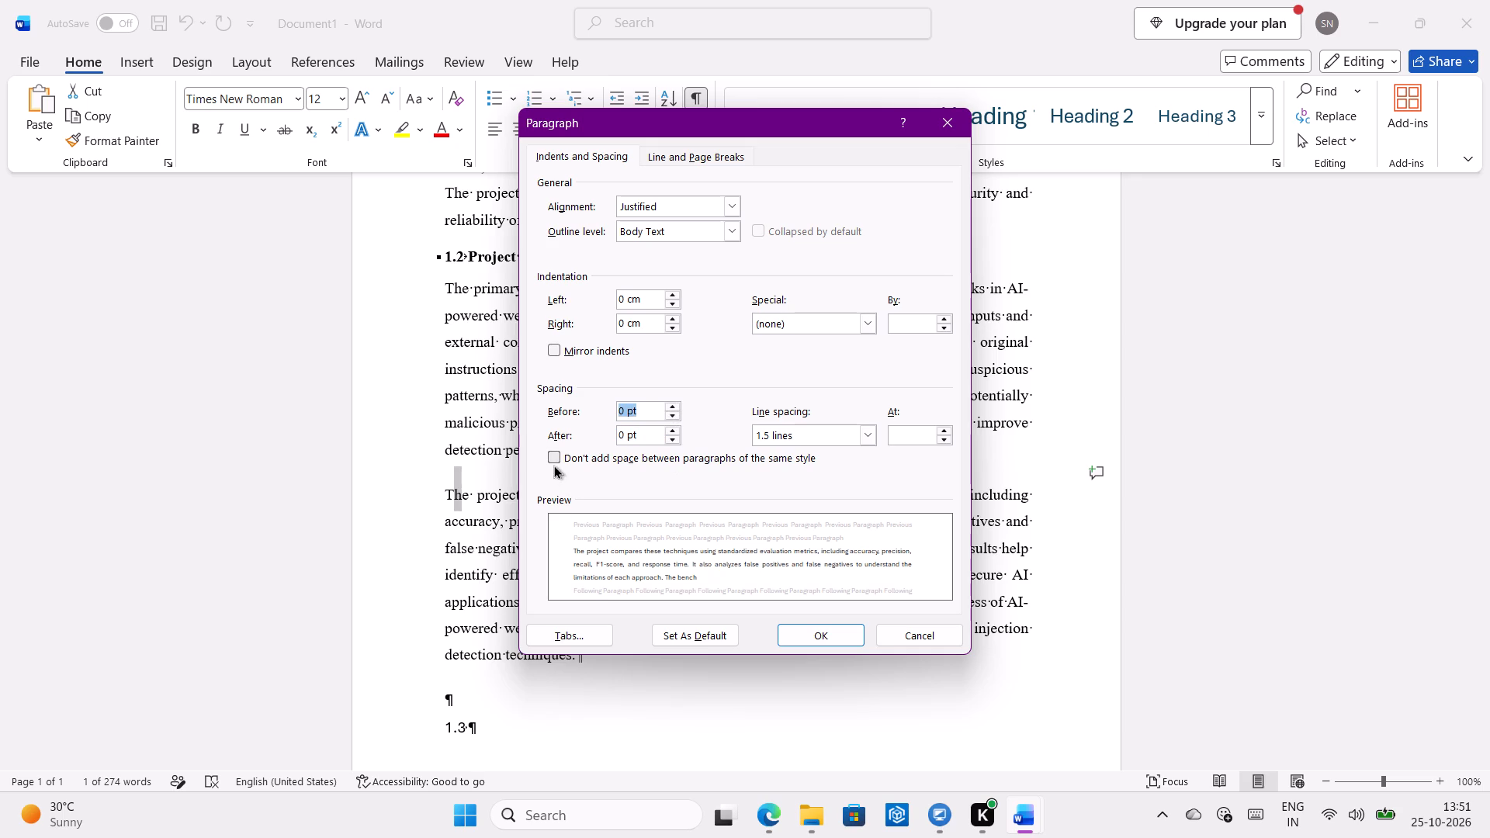
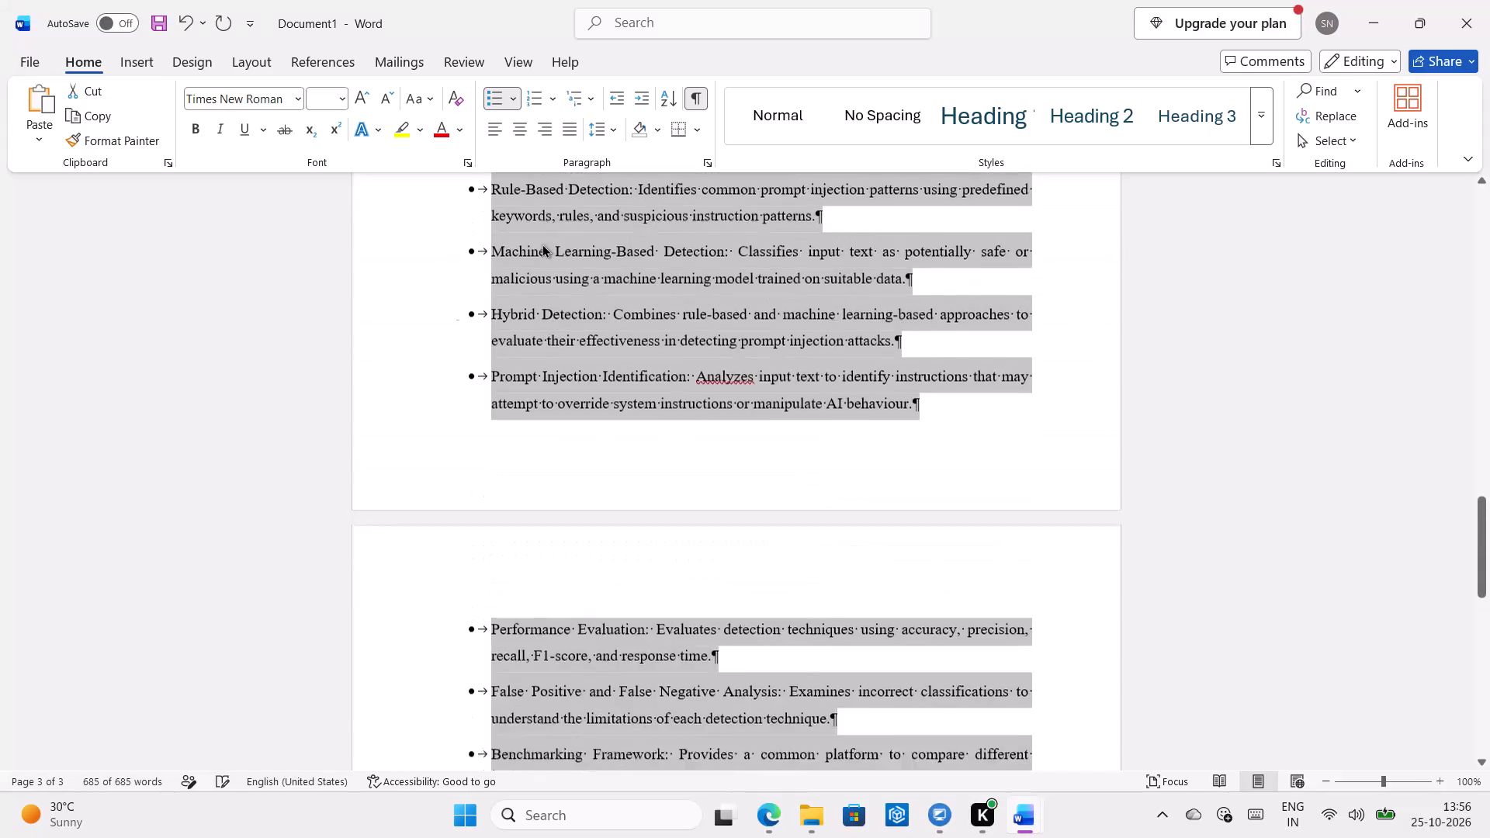
Undo the bullet formatting applied across the whole document.
scroll(542, 244, "up", 3)
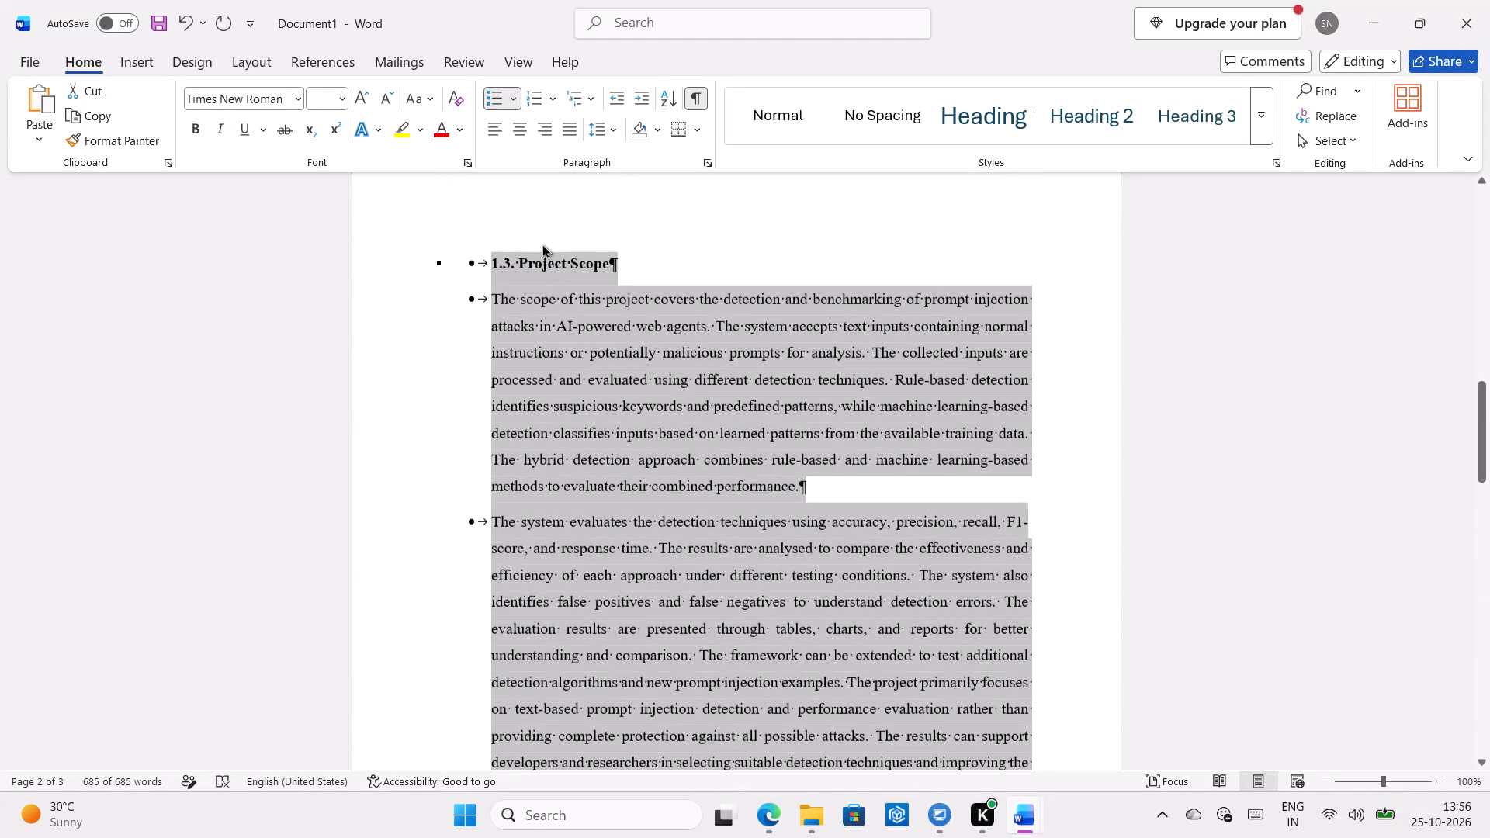
scroll(537, 324, "up", 3)
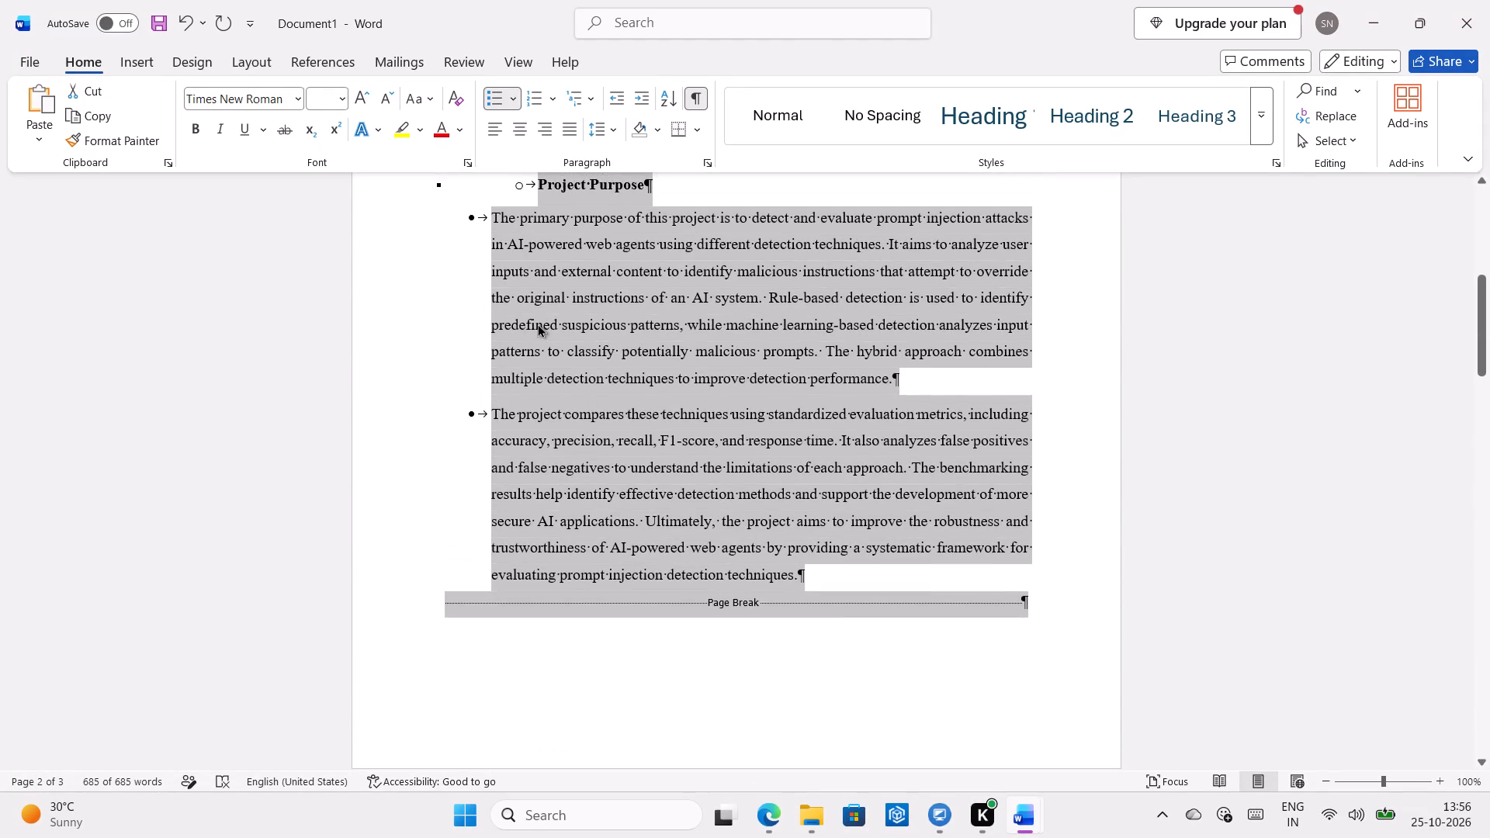
key("ctrl+z")
Format all the feature paragraphs under 1.4 Project Features, from Input Processing through Extensibility, as a round-bulleted list.
scroll(543, 476, "up", 2)
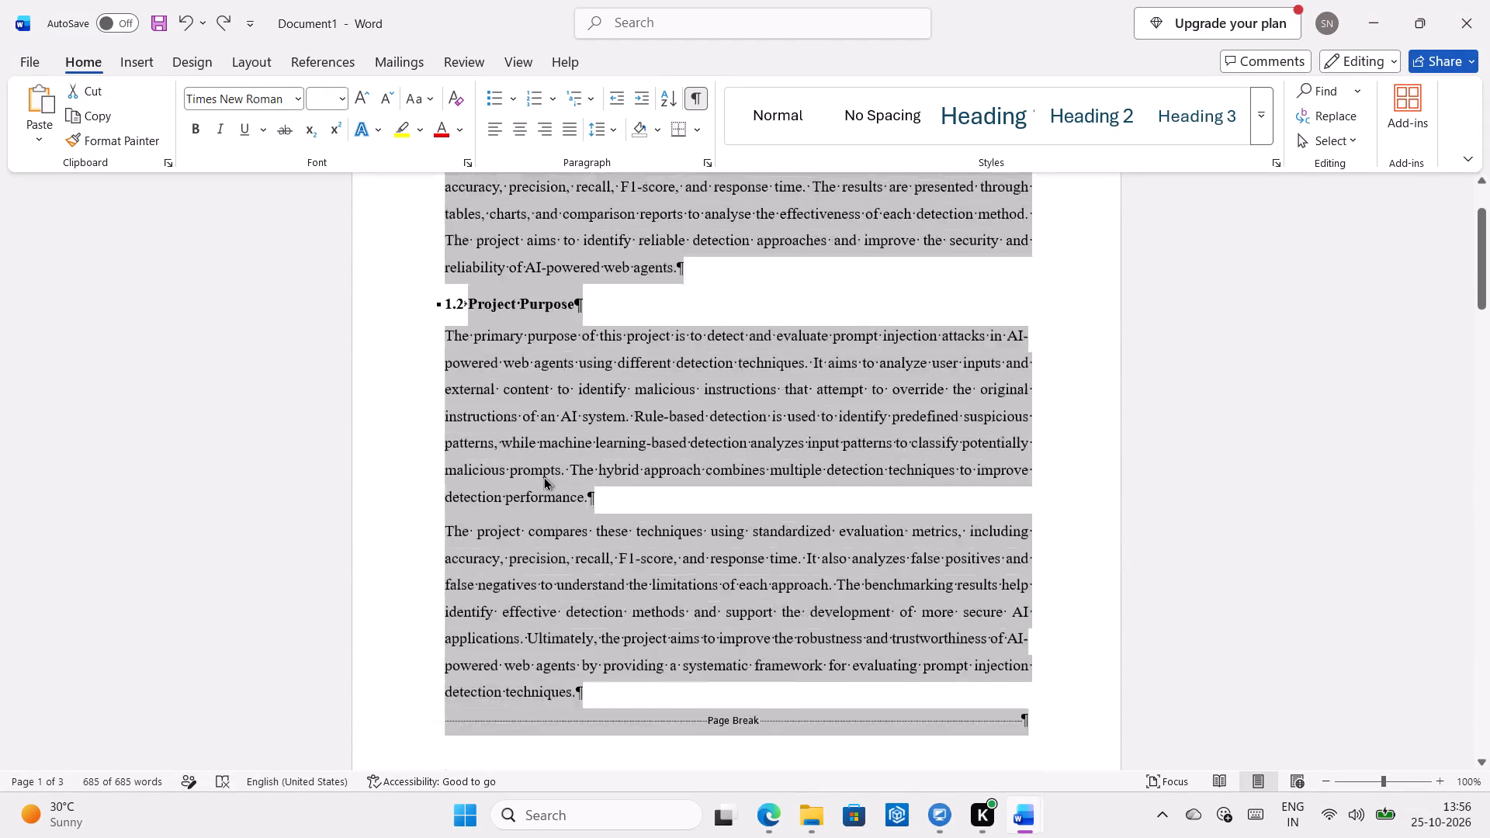
scroll(543, 476, "up", 4)
scroll(543, 476, "down", 1)
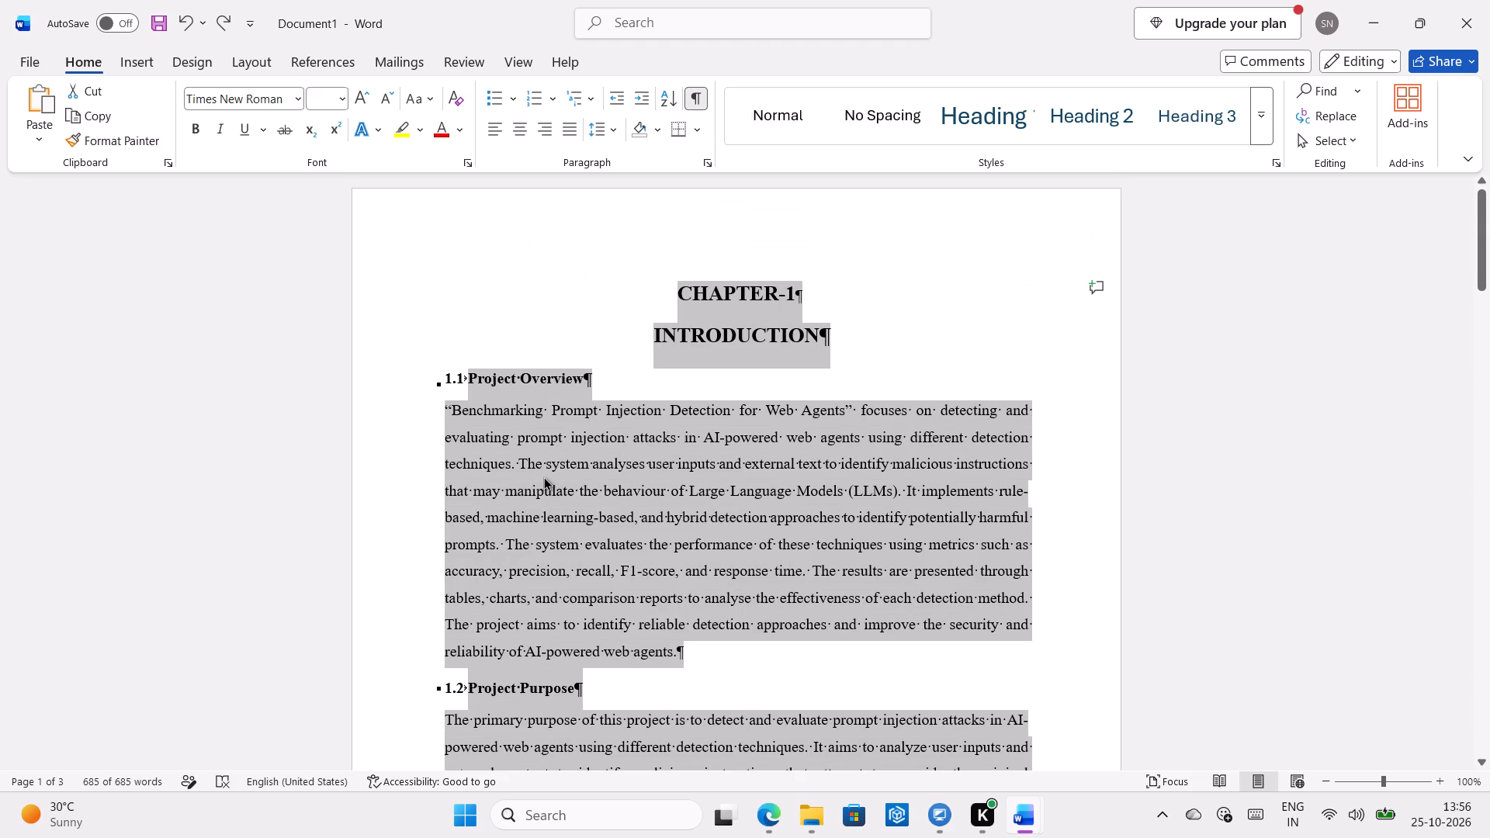
scroll(543, 476, "down", 7)
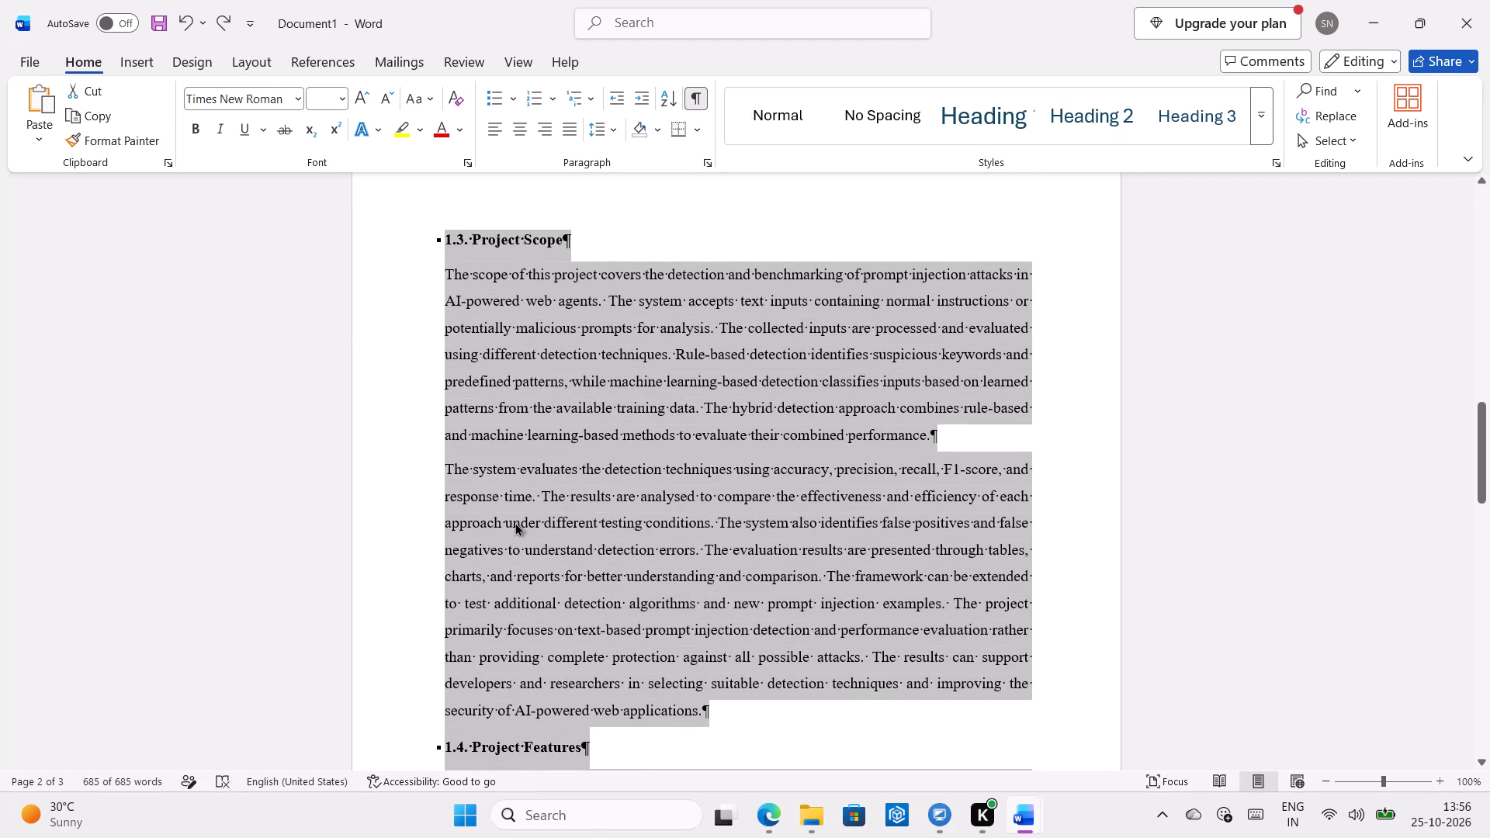
scroll(515, 522, "down", 2)
left_click(529, 671)
scroll(529, 671, "down", 3)
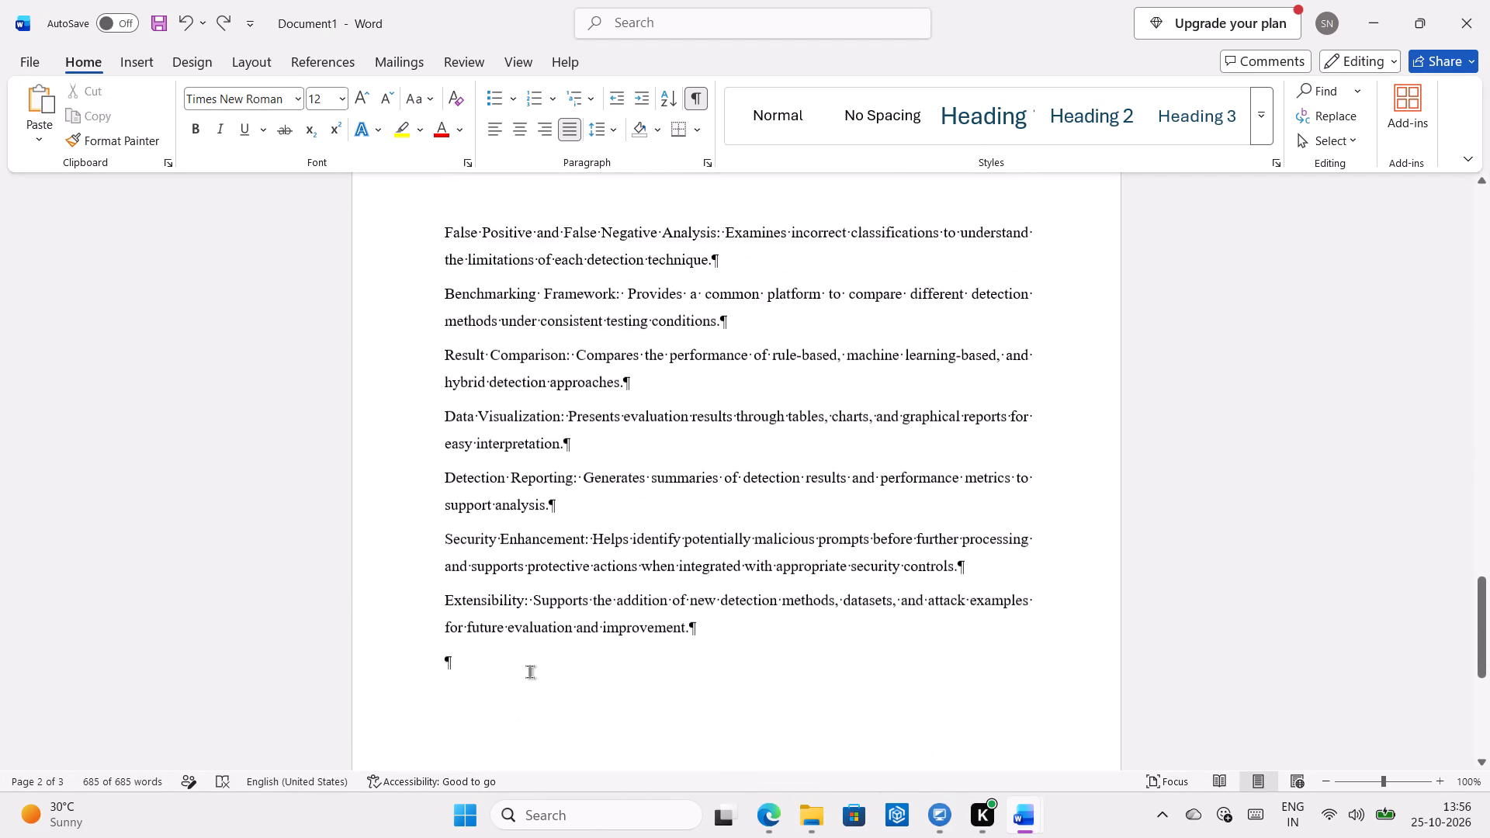
scroll(491, 442, "up", 3)
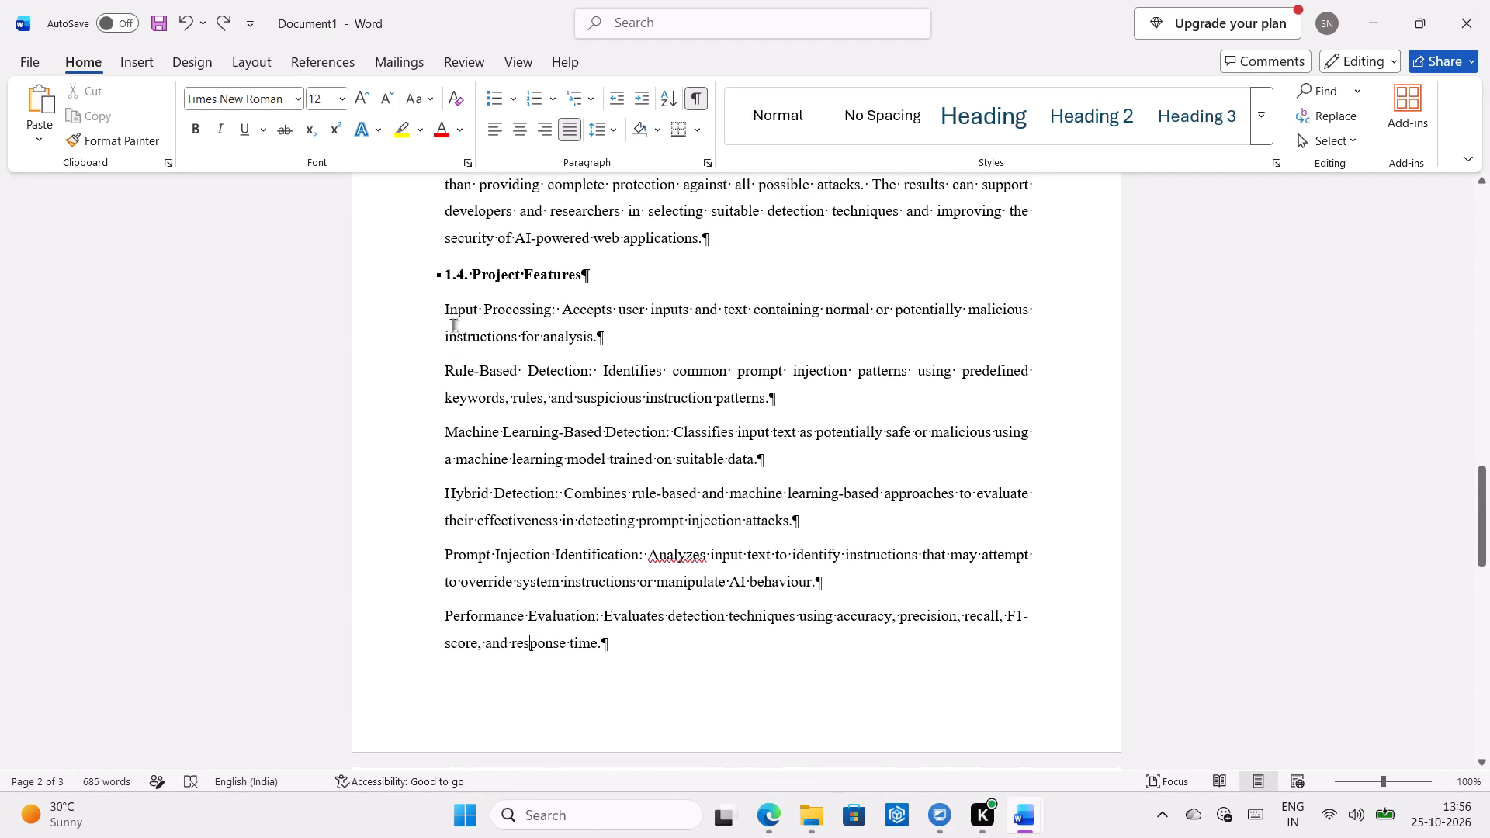
left_click_drag(442, 316, 758, 396)
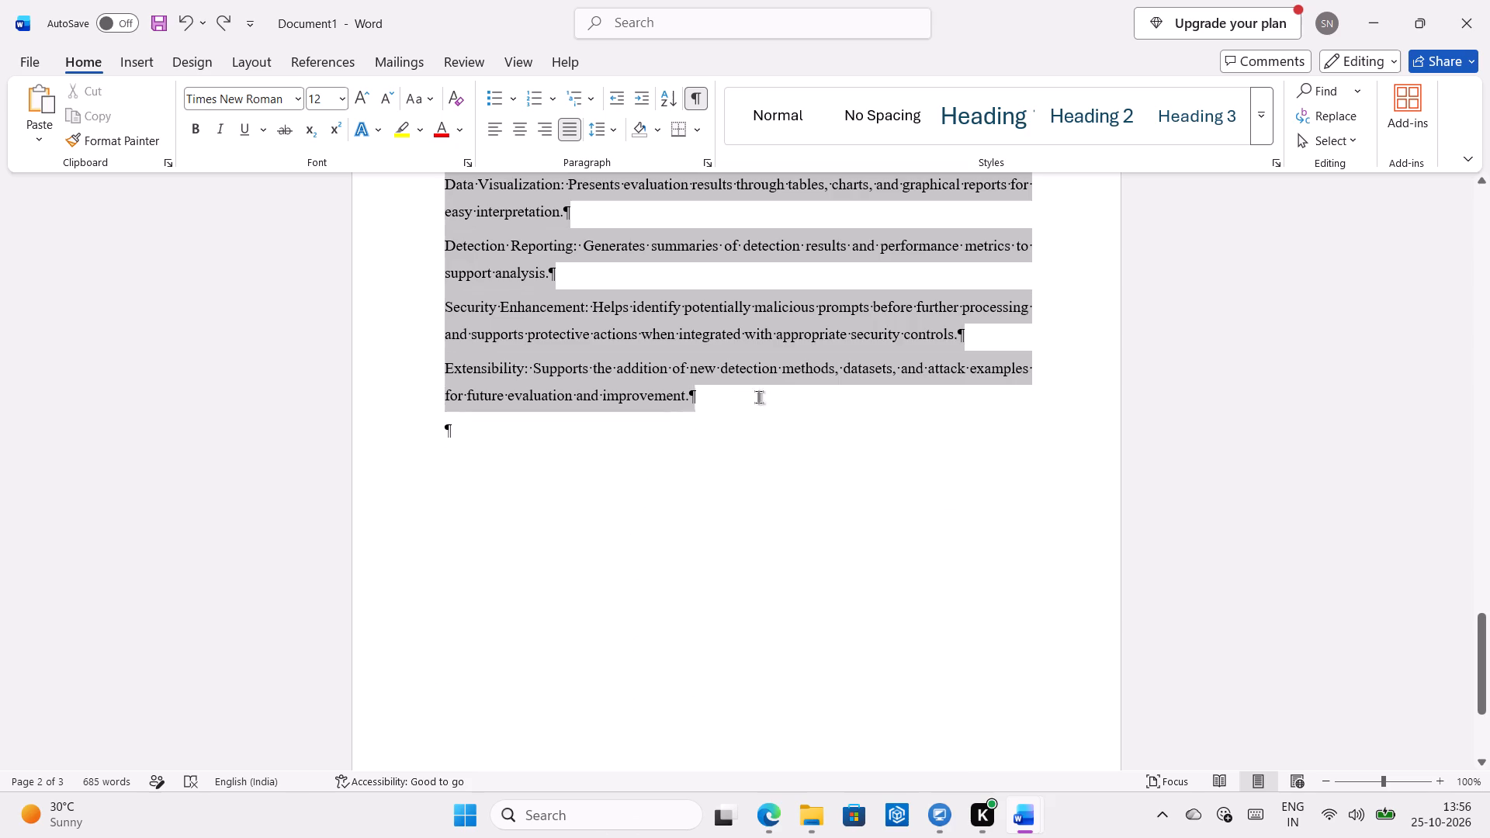
left_click_drag(758, 396, 803, 396)
left_click(490, 95)
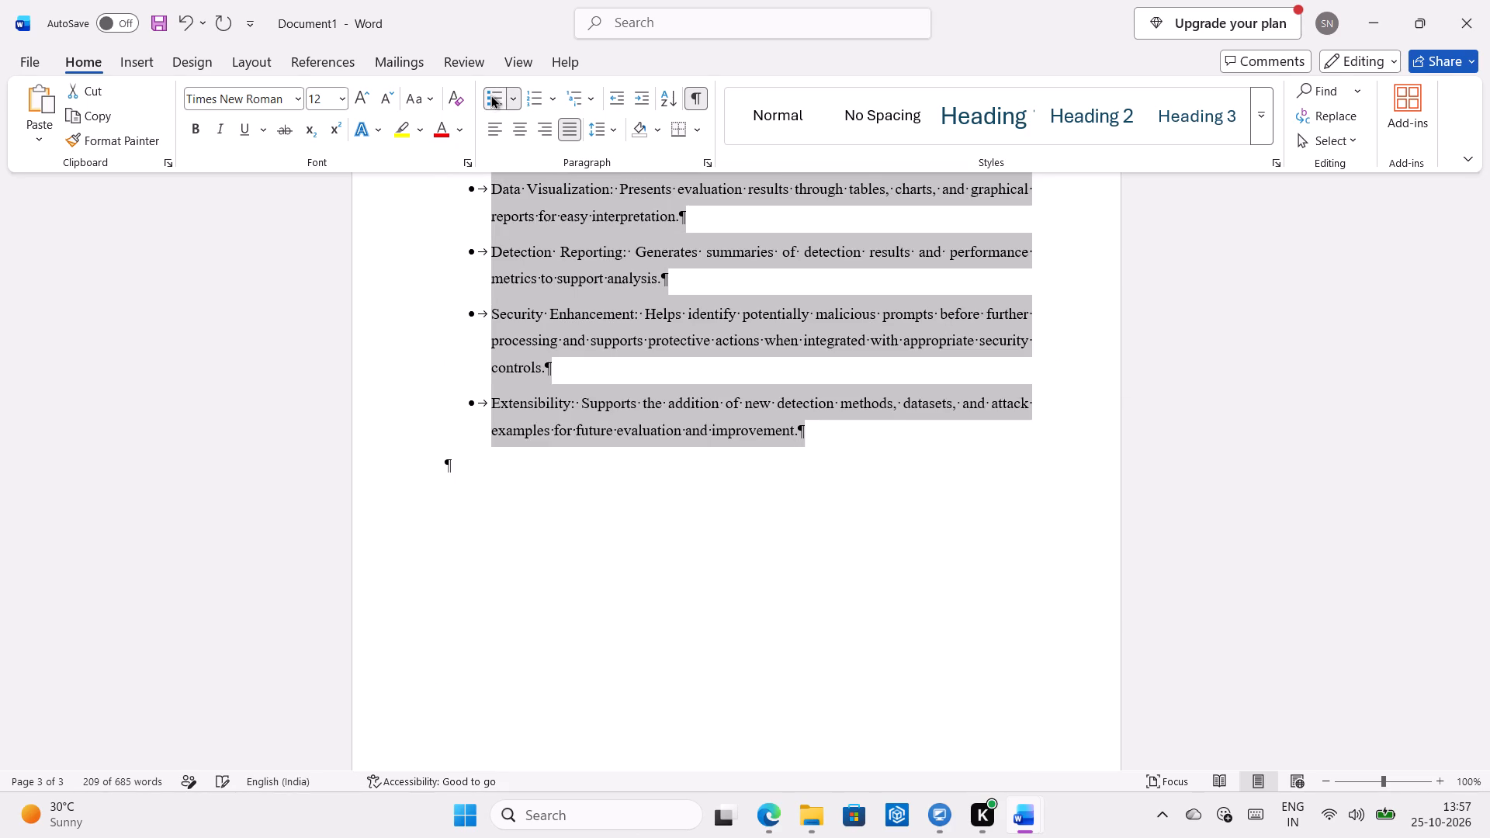
Reduce the indent of the 1.4 Project Features list so its bullets align with the body text margin.
scroll(554, 529, "up", 5)
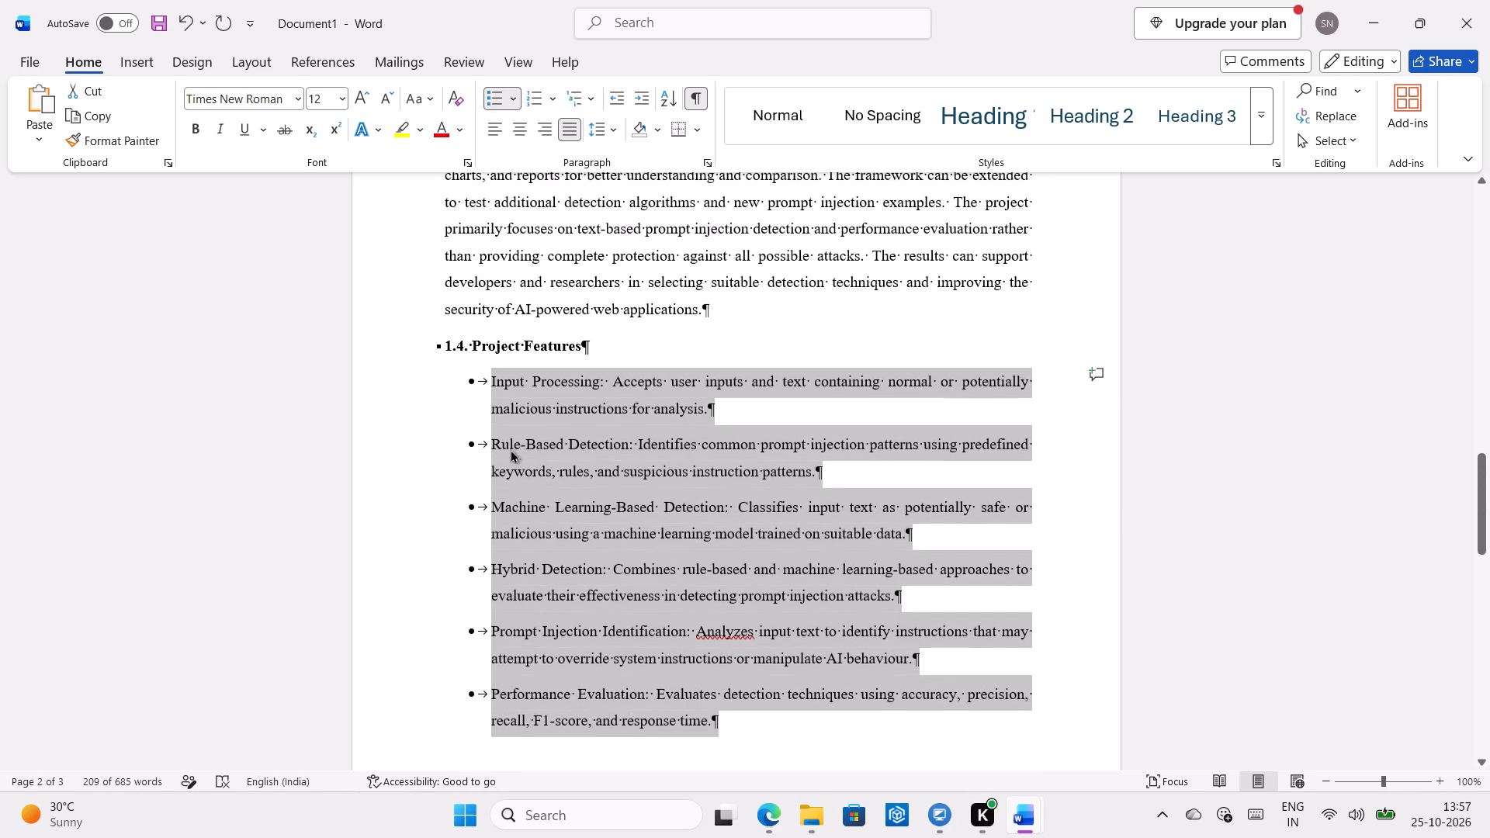
left_click(470, 441)
left_click(470, 441)
left_click_drag(470, 441, 392, 448)
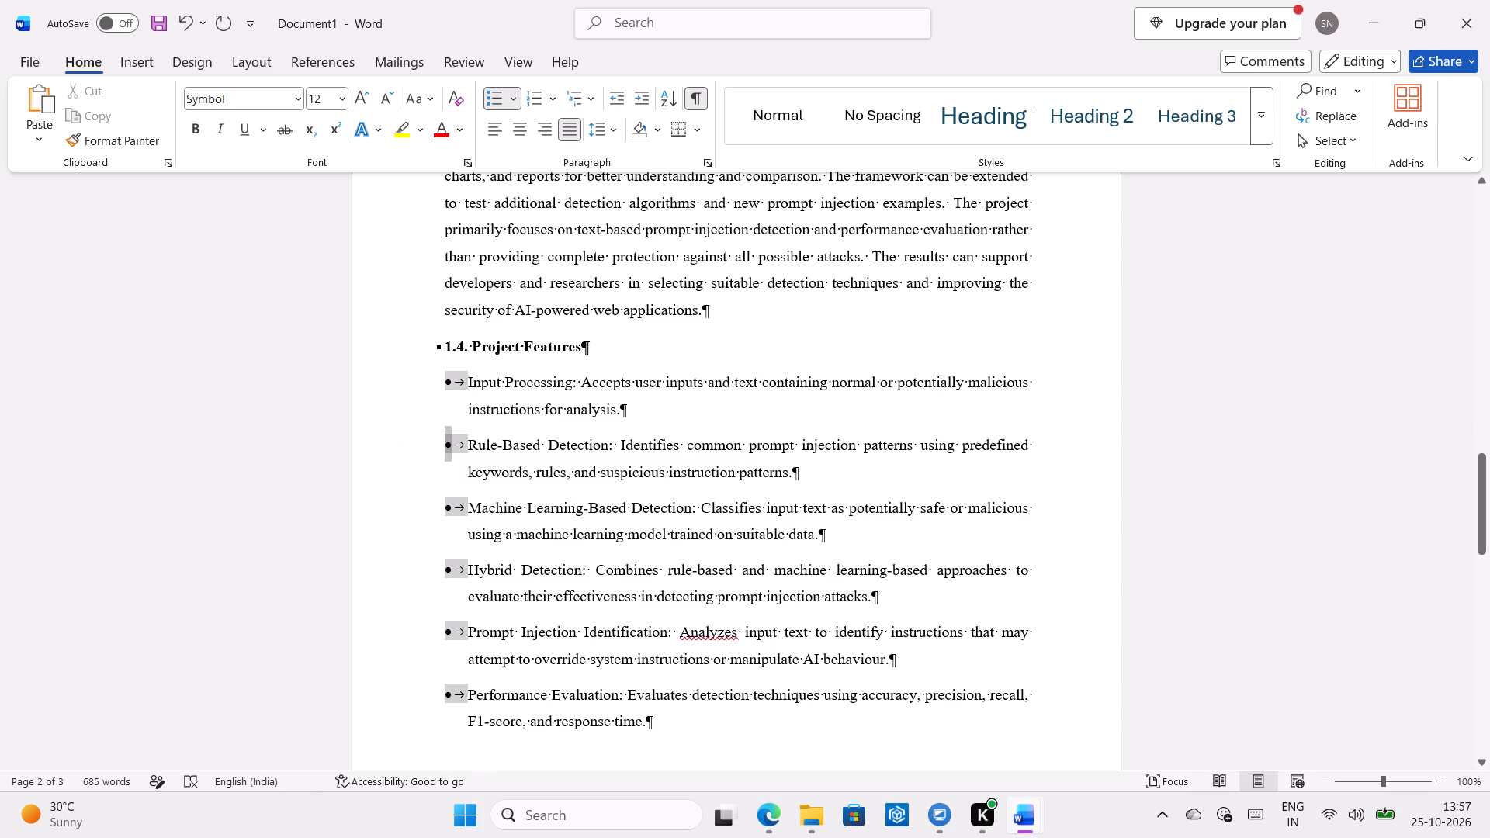
left_click(418, 481)
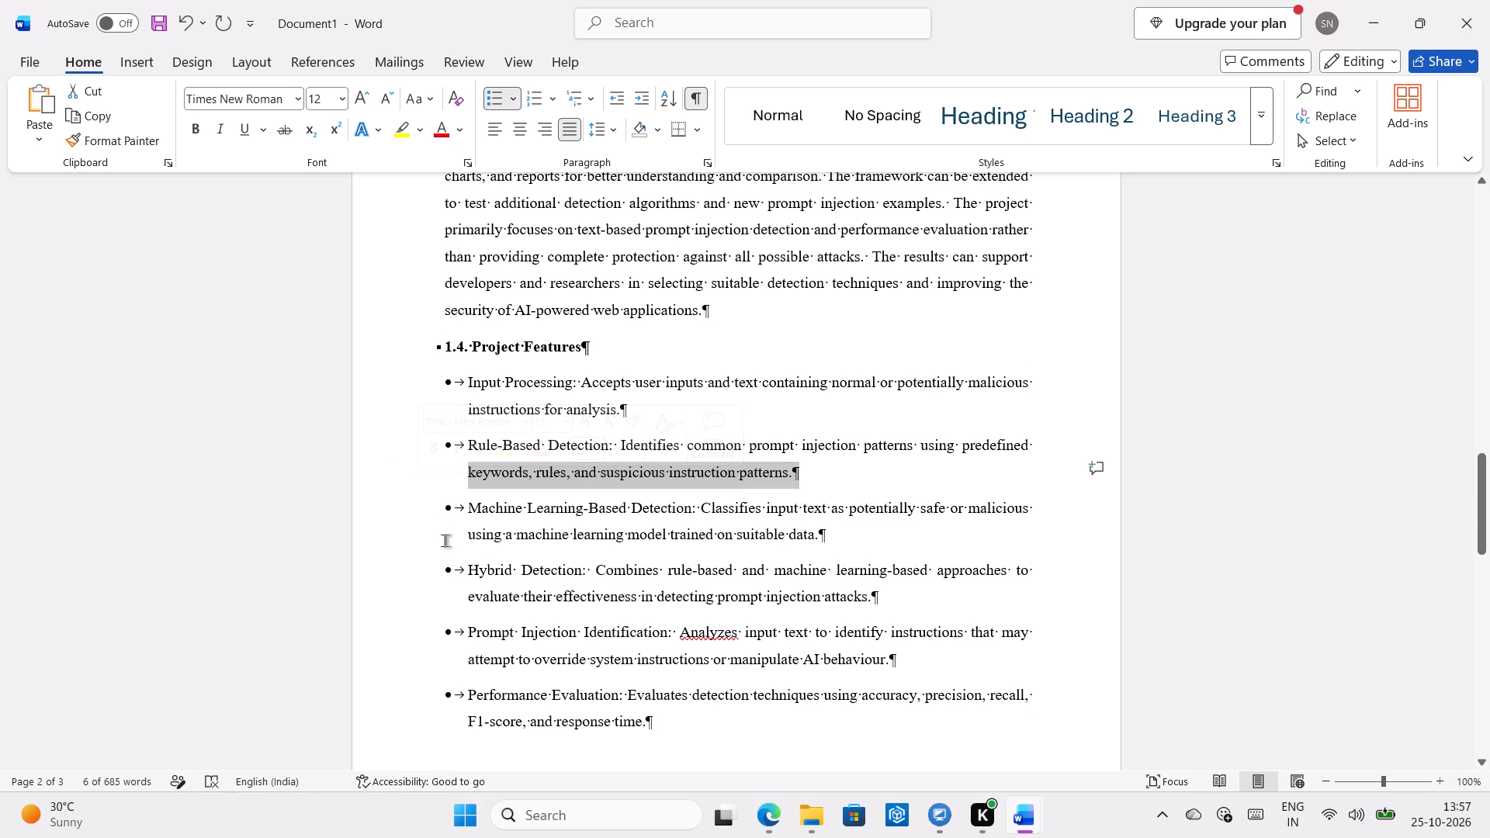
left_click(413, 544)
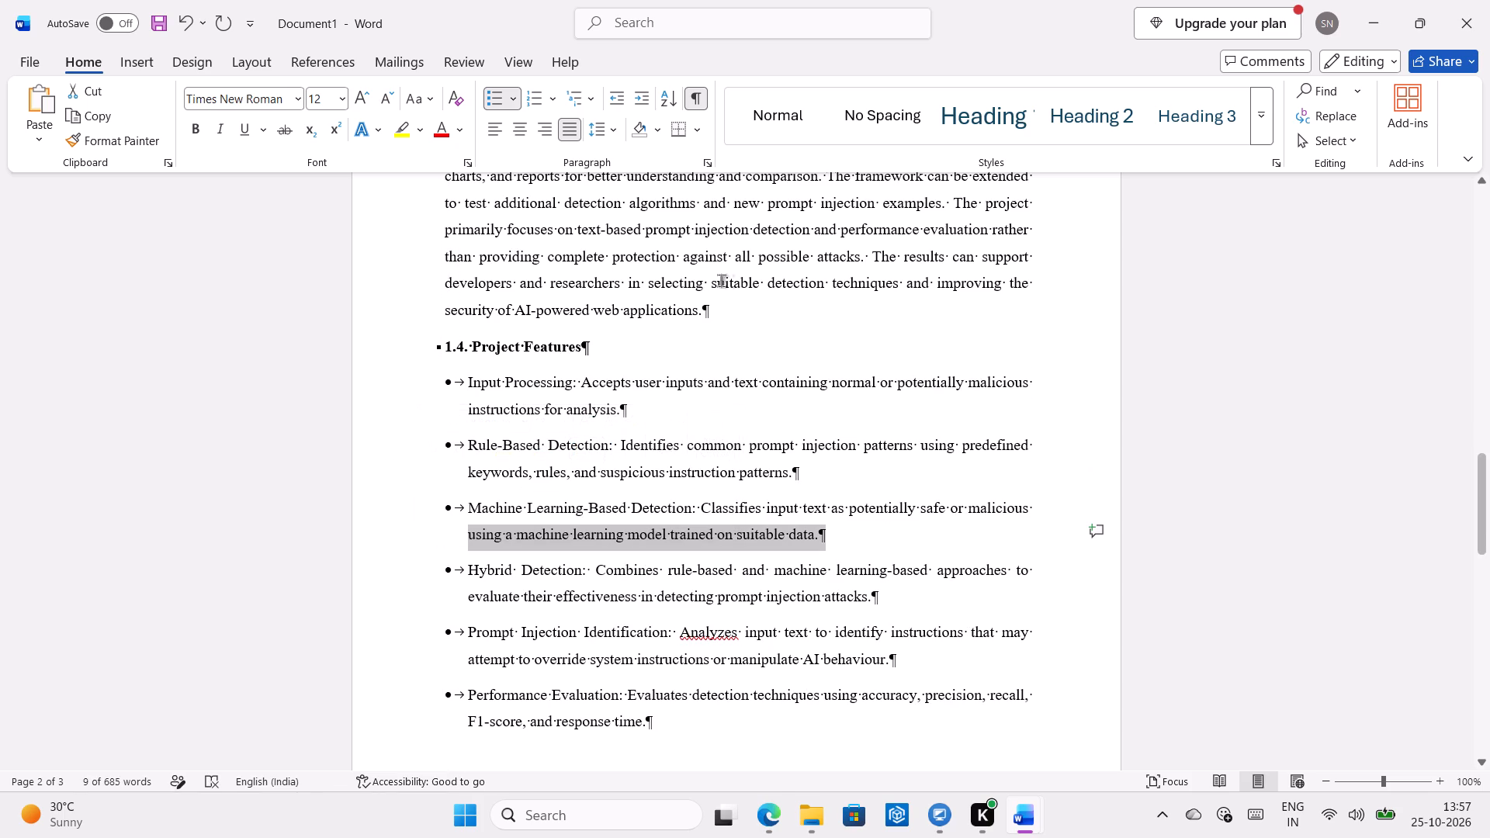
left_click(728, 409)
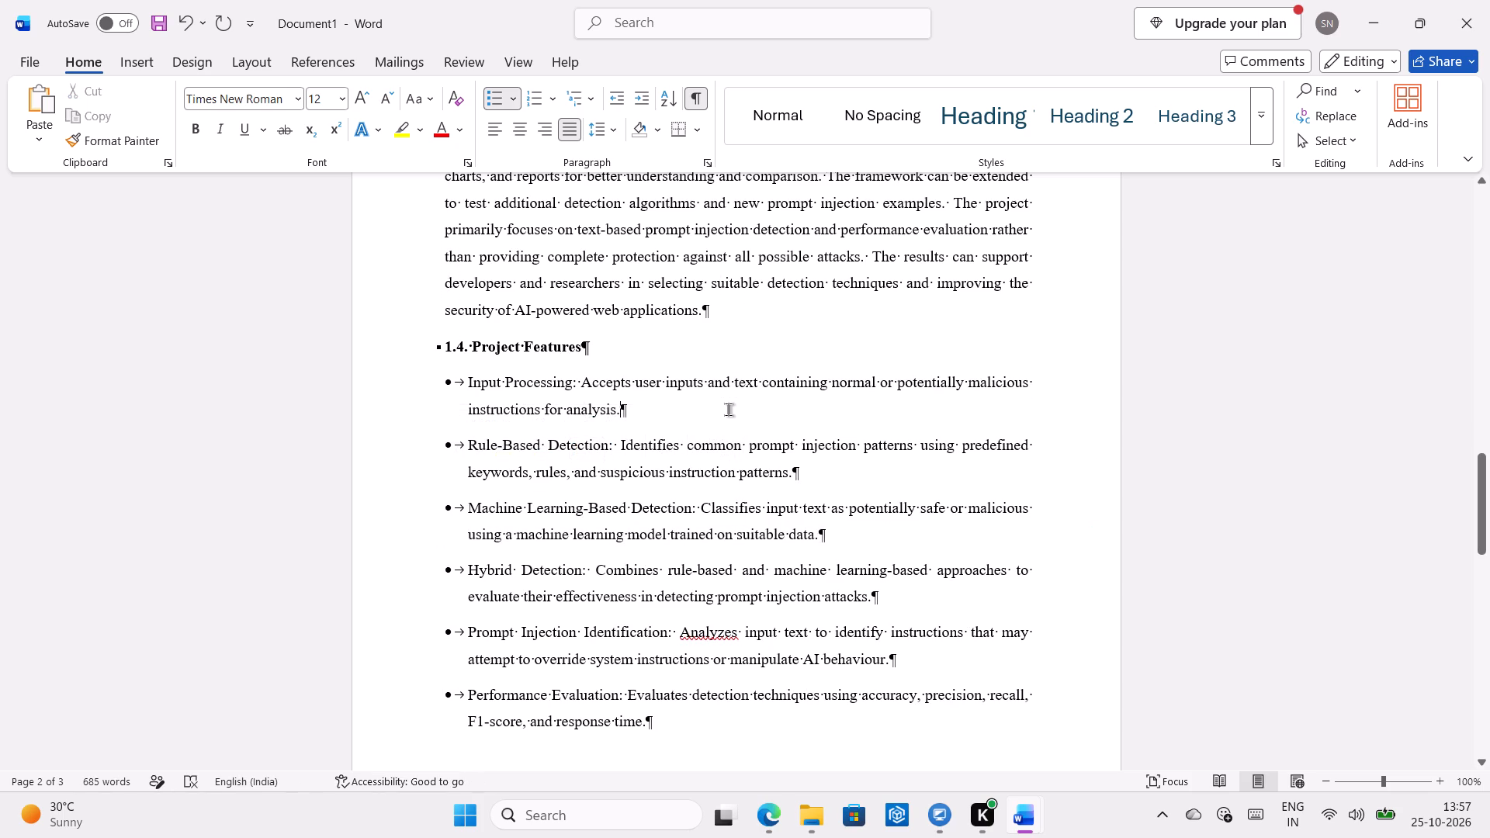
Zoom in on 1.4 Project Features and select the opening word "Input" of the first bullet's label.
double_click(475, 390)
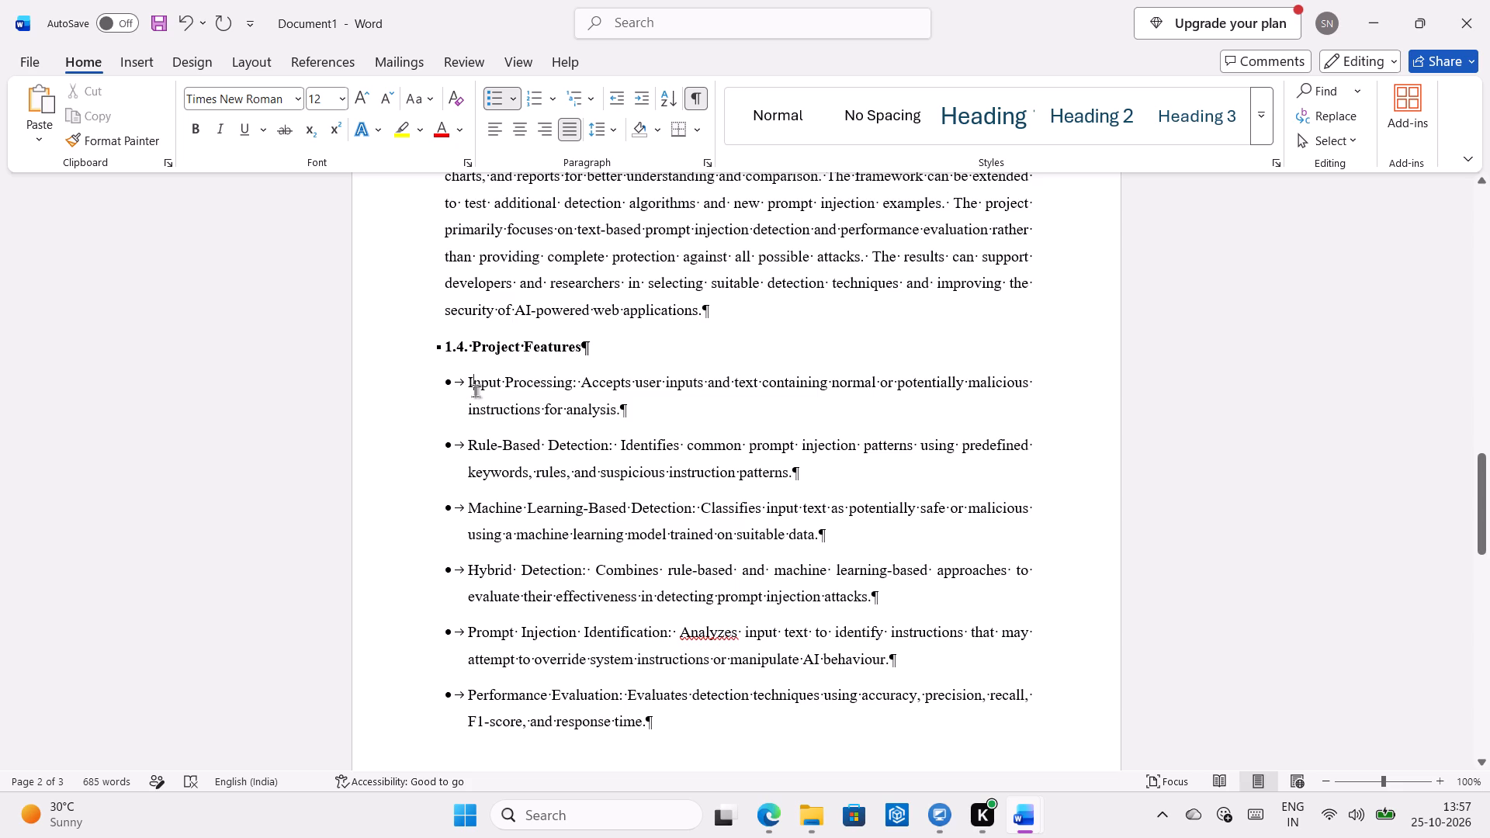
triple_click(472, 388)
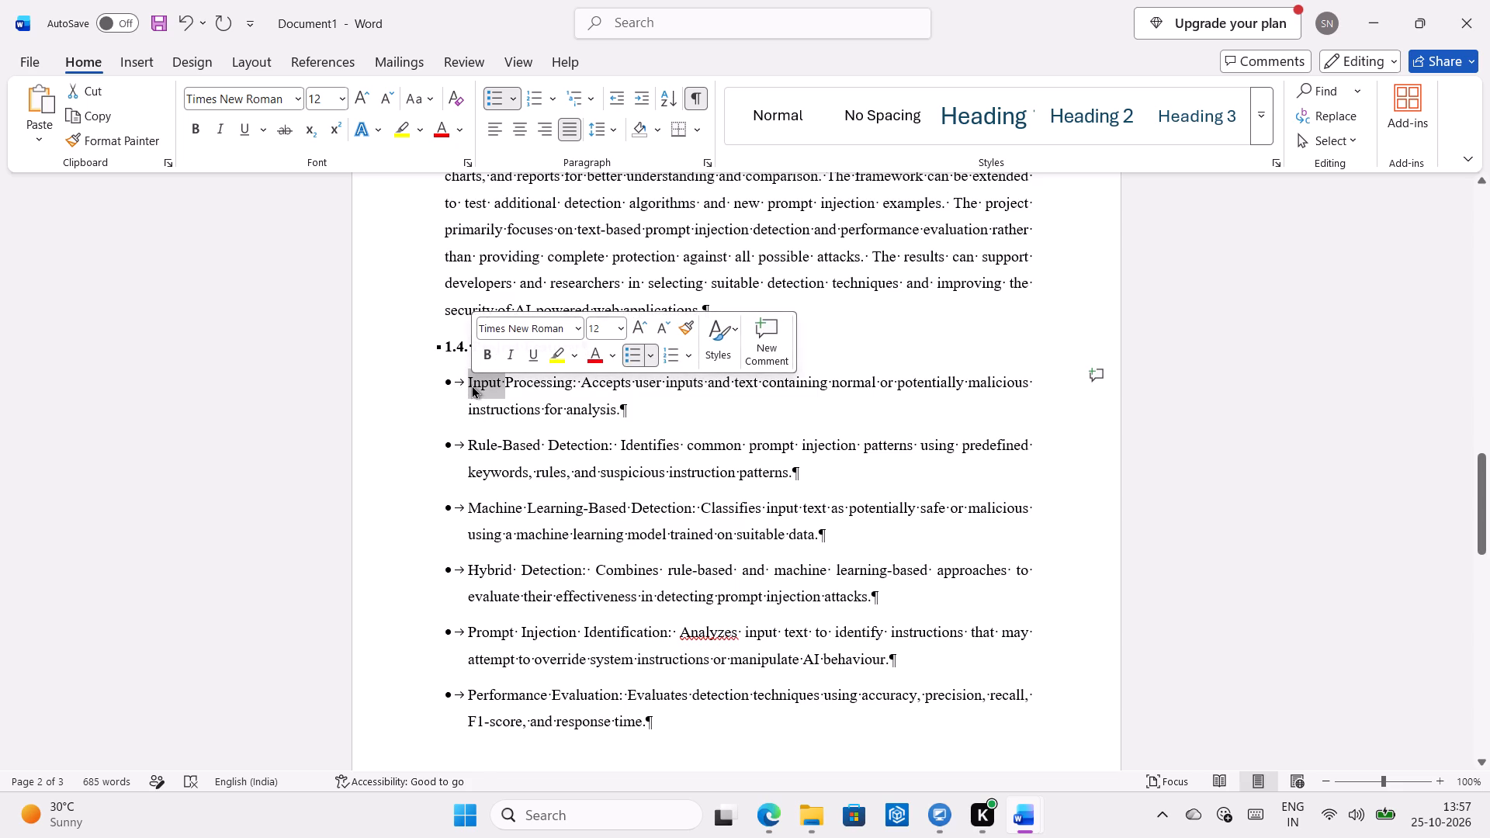
scroll(471, 385, "up", 3, "ctrl")
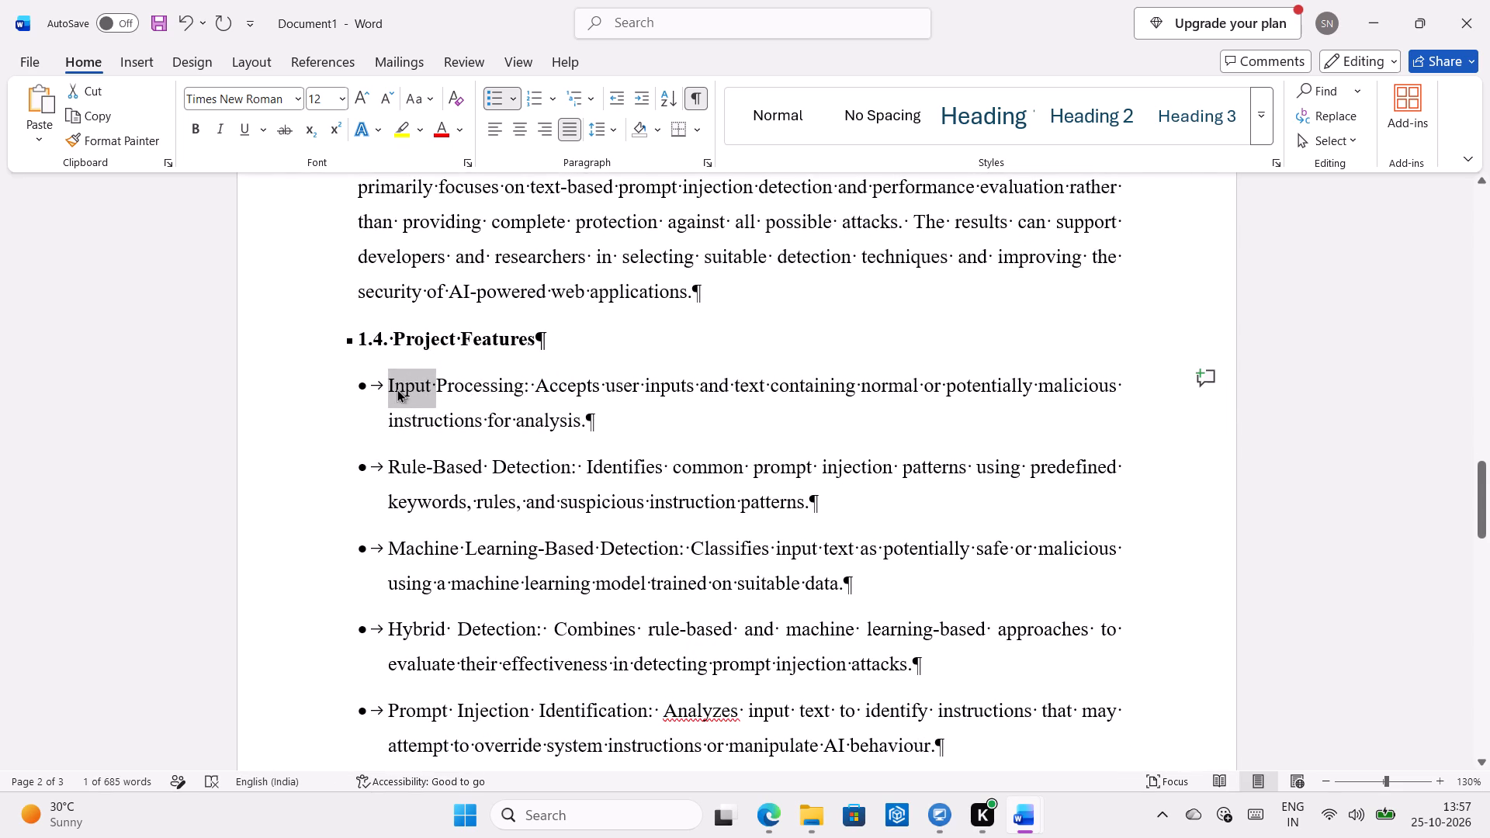
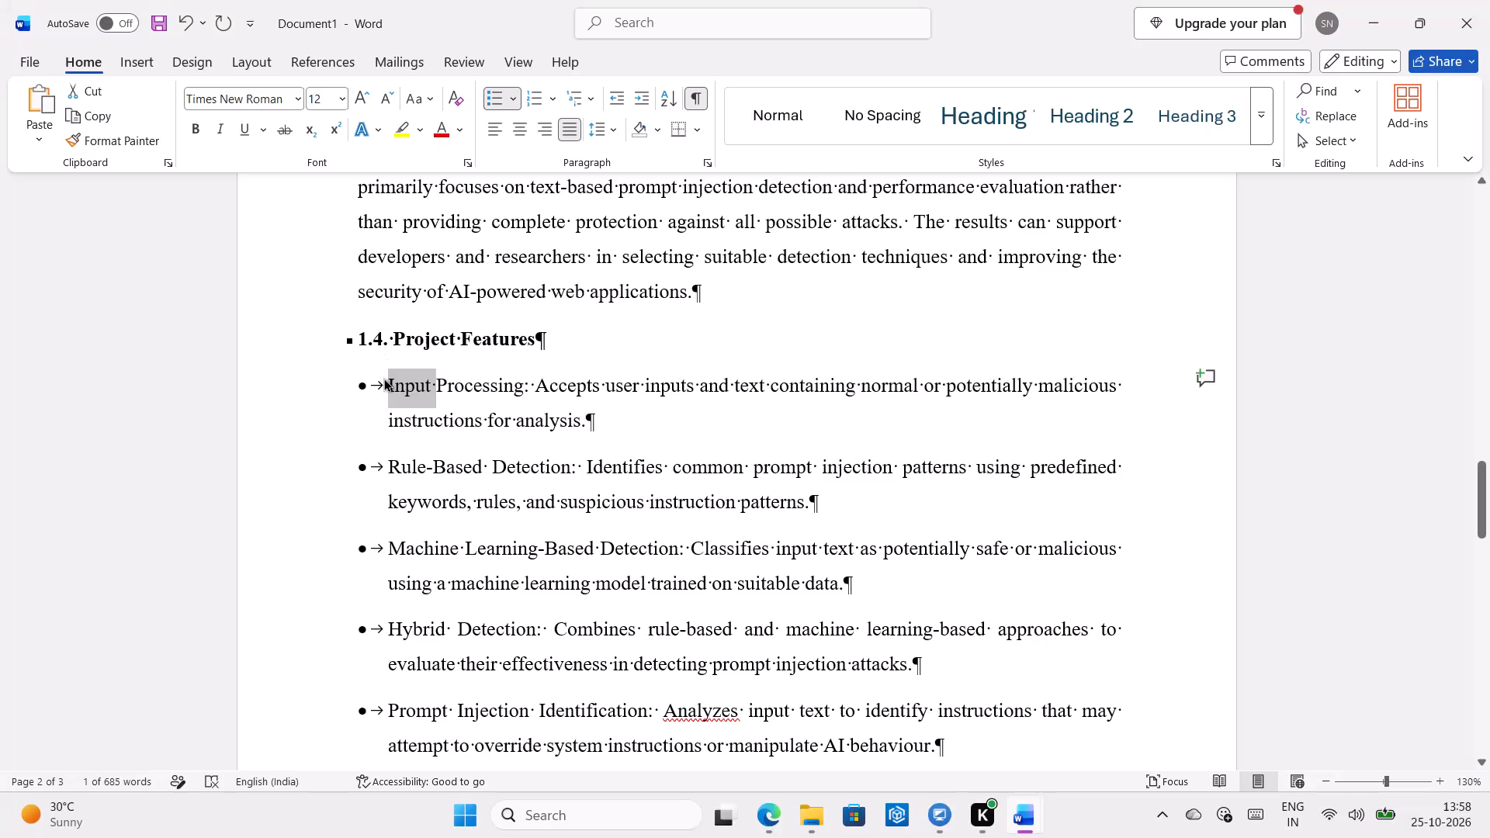
Bold the labels "Input Processing:" and "Rule-Based Detection:" in the first two Project Features bullets.
left_click(387, 383)
left_click(387, 383)
left_click_drag(387, 383, 425, 383)
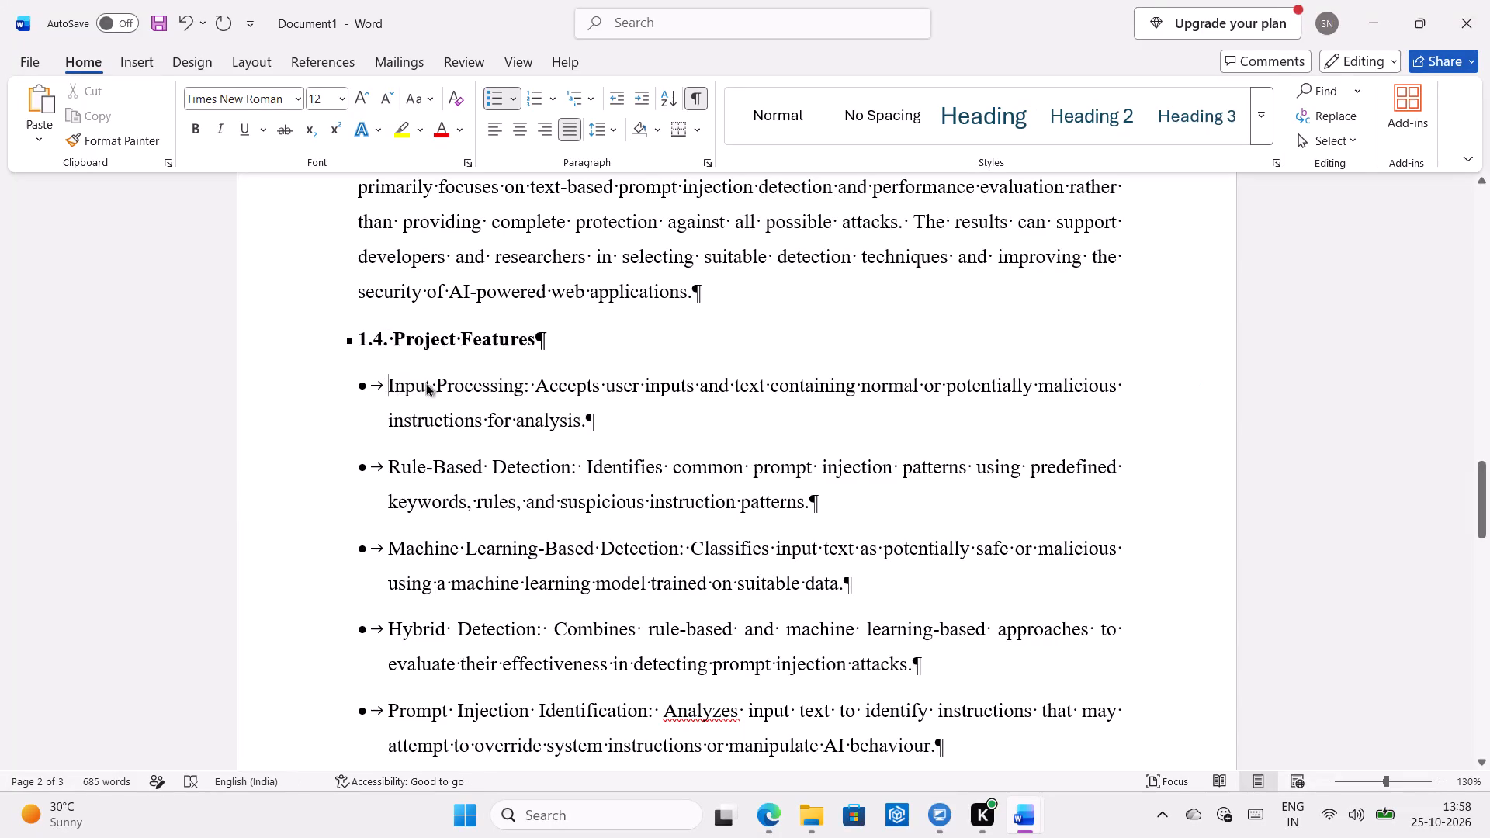
left_click_drag(425, 383, 532, 387)
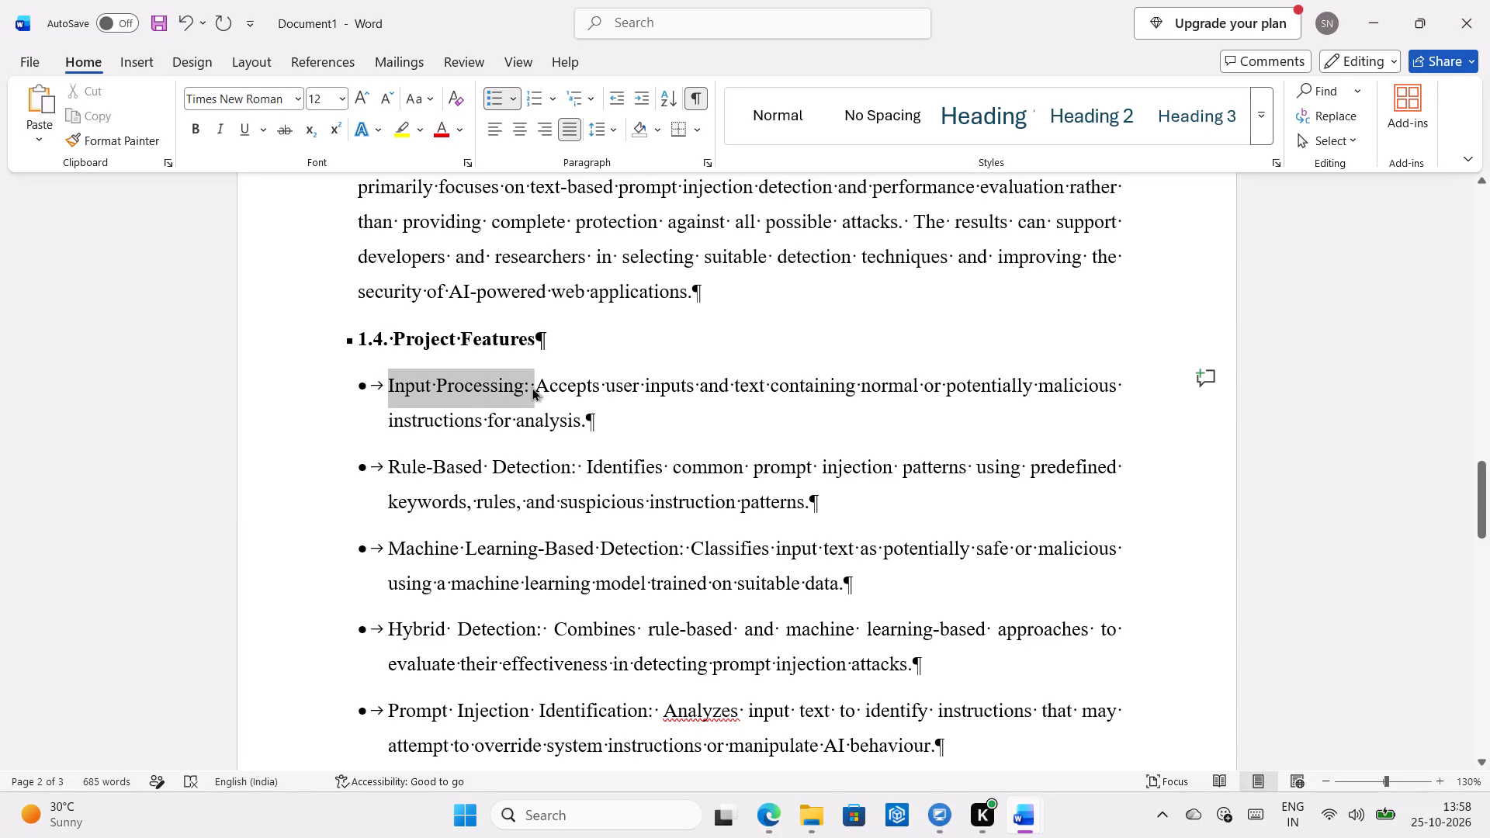
left_click_drag(532, 387, 532, 386)
key("ctrl+b")
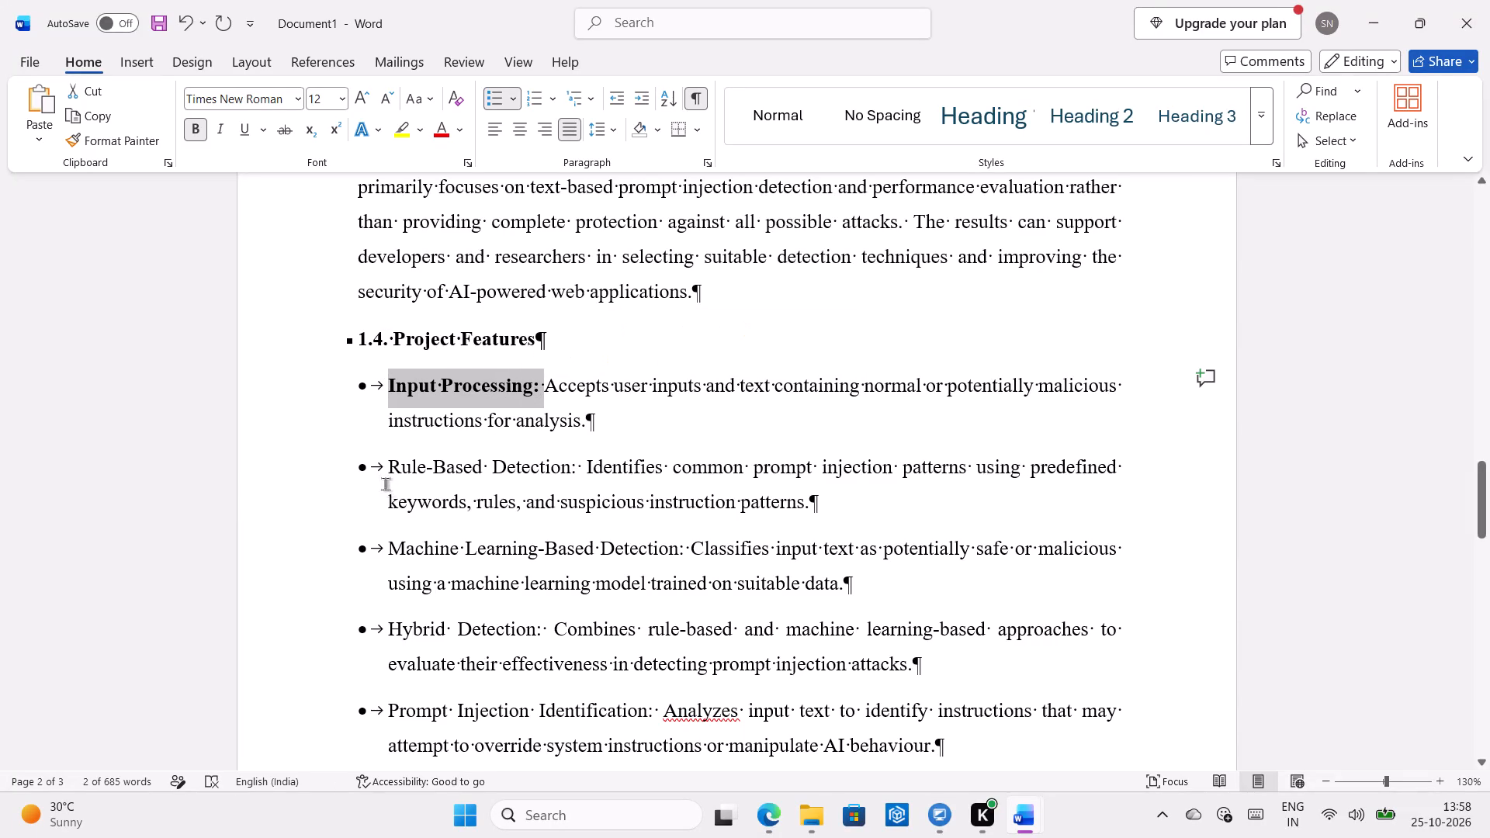
left_click_drag(386, 471, 554, 472)
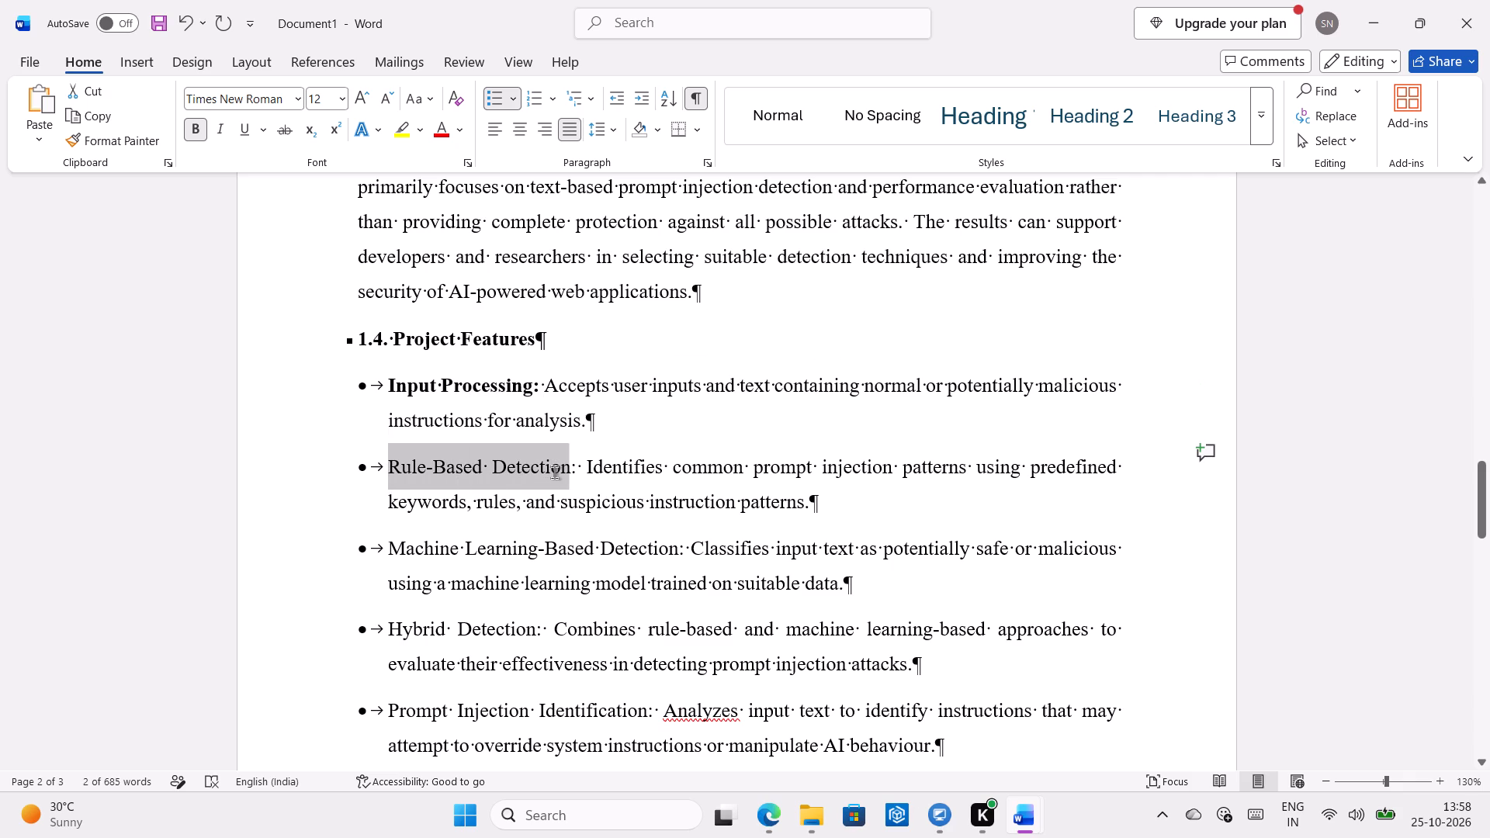
left_click_drag(554, 472, 578, 473)
key("ctrl+b")
Bold the labels "Machine Learning-Based Detection:" and "Hybrid Detection:" in the Project Features list.
scroll(578, 473, "down", 1)
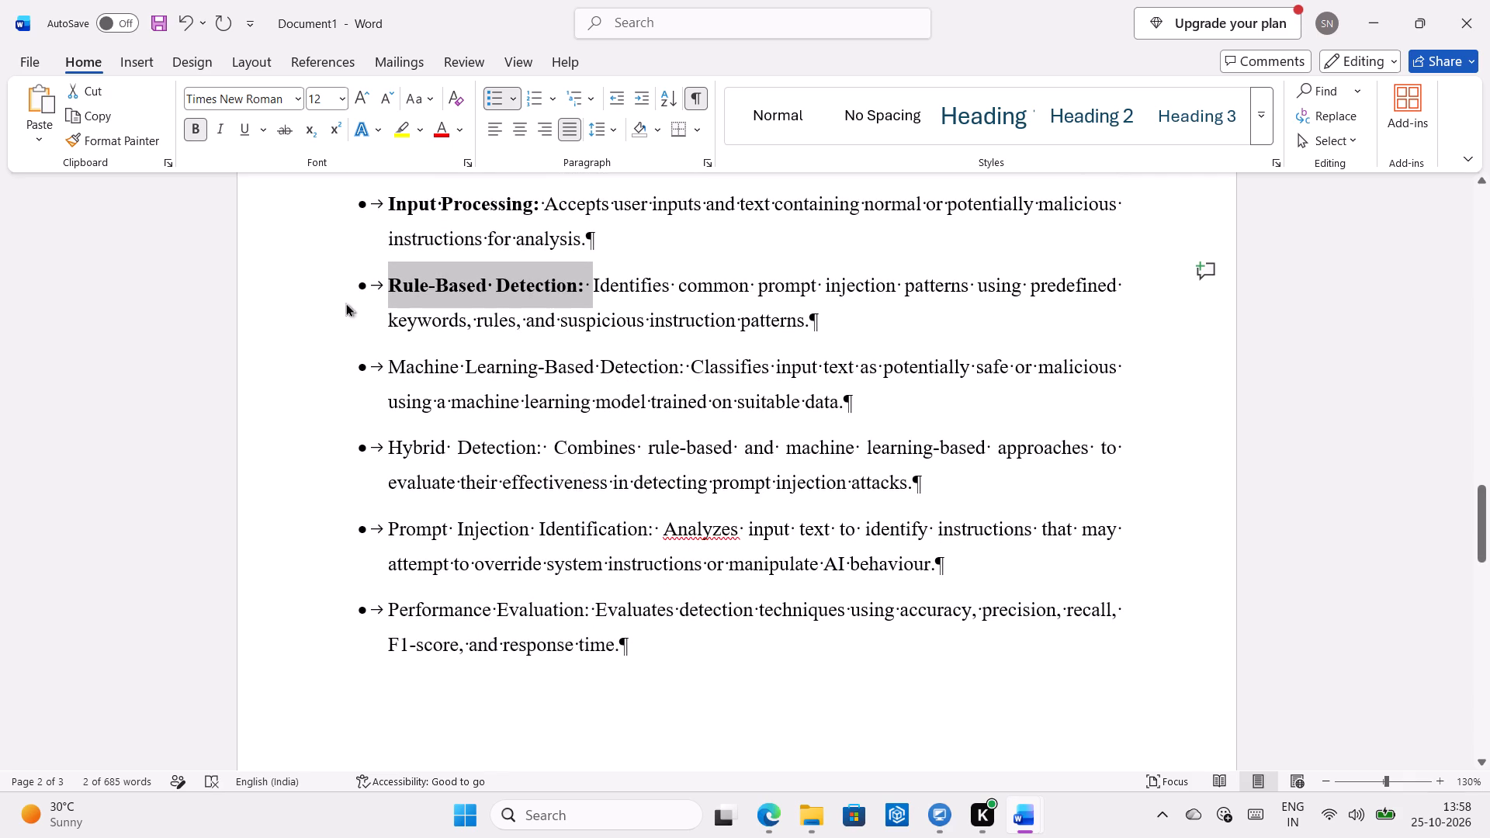
left_click_drag(390, 366, 643, 359)
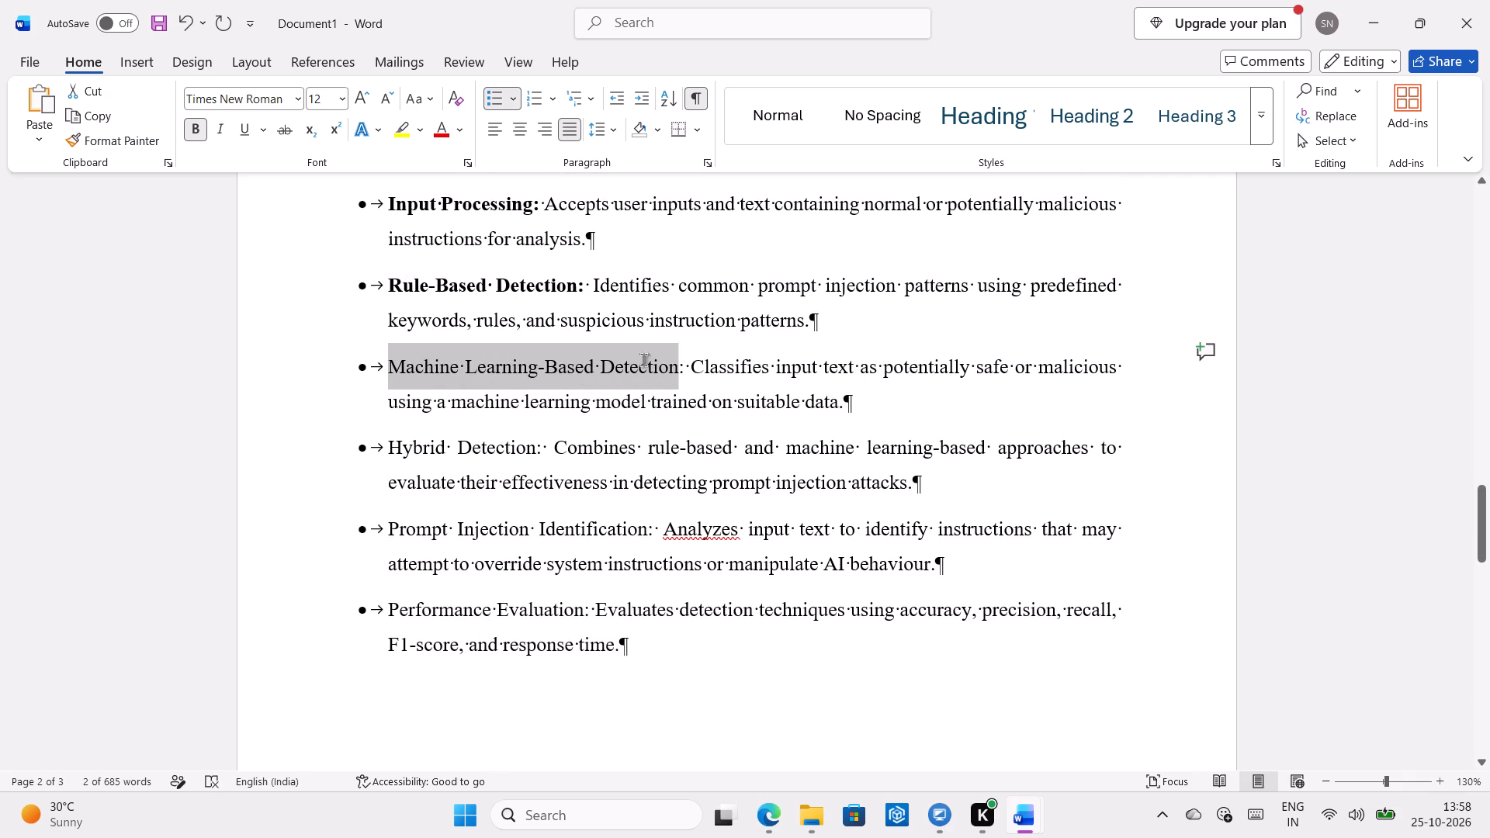
left_click_drag(643, 359, 664, 361)
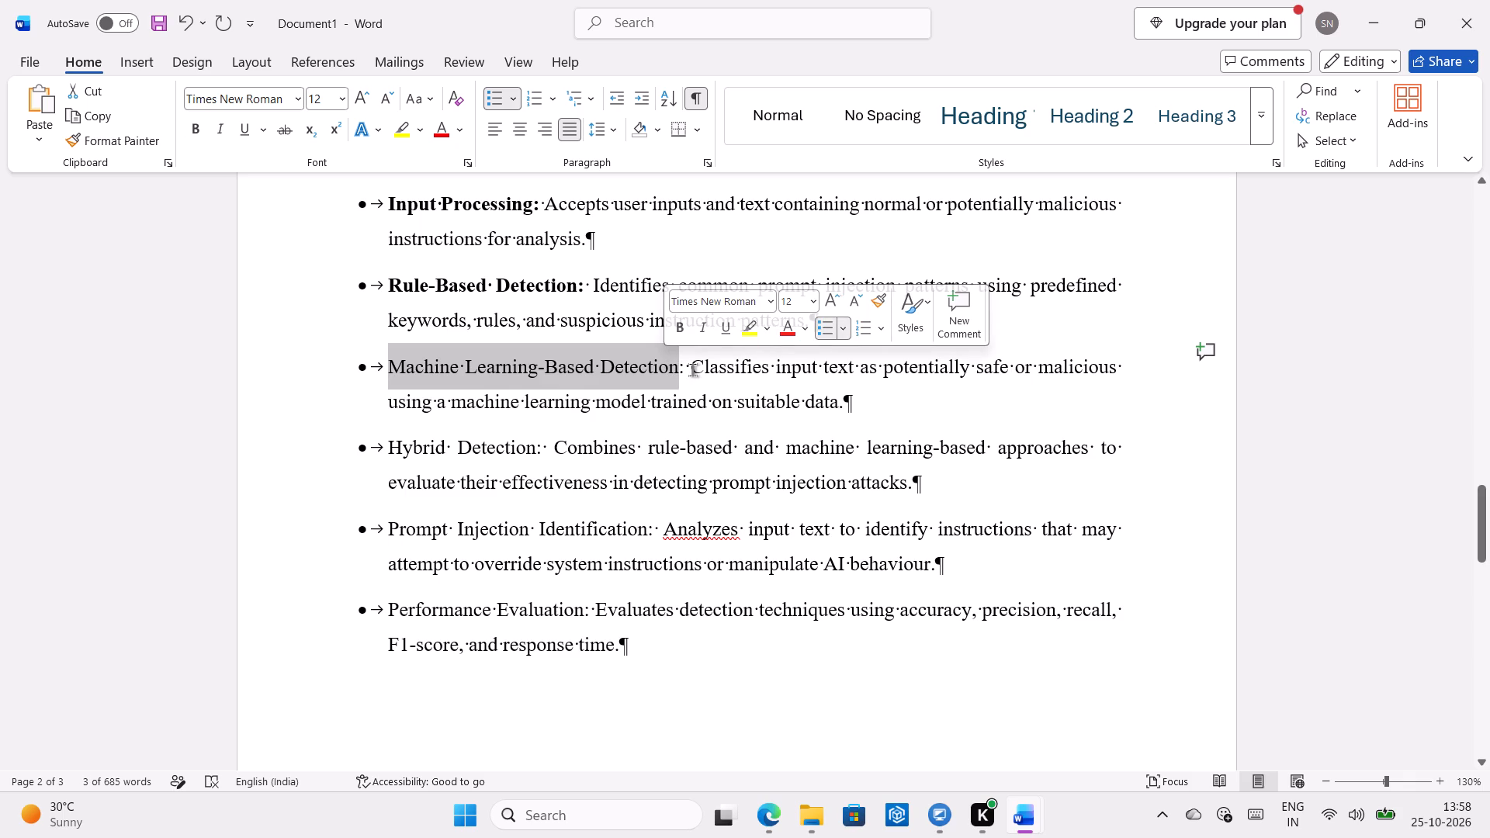
left_click_drag(685, 369, 640, 373)
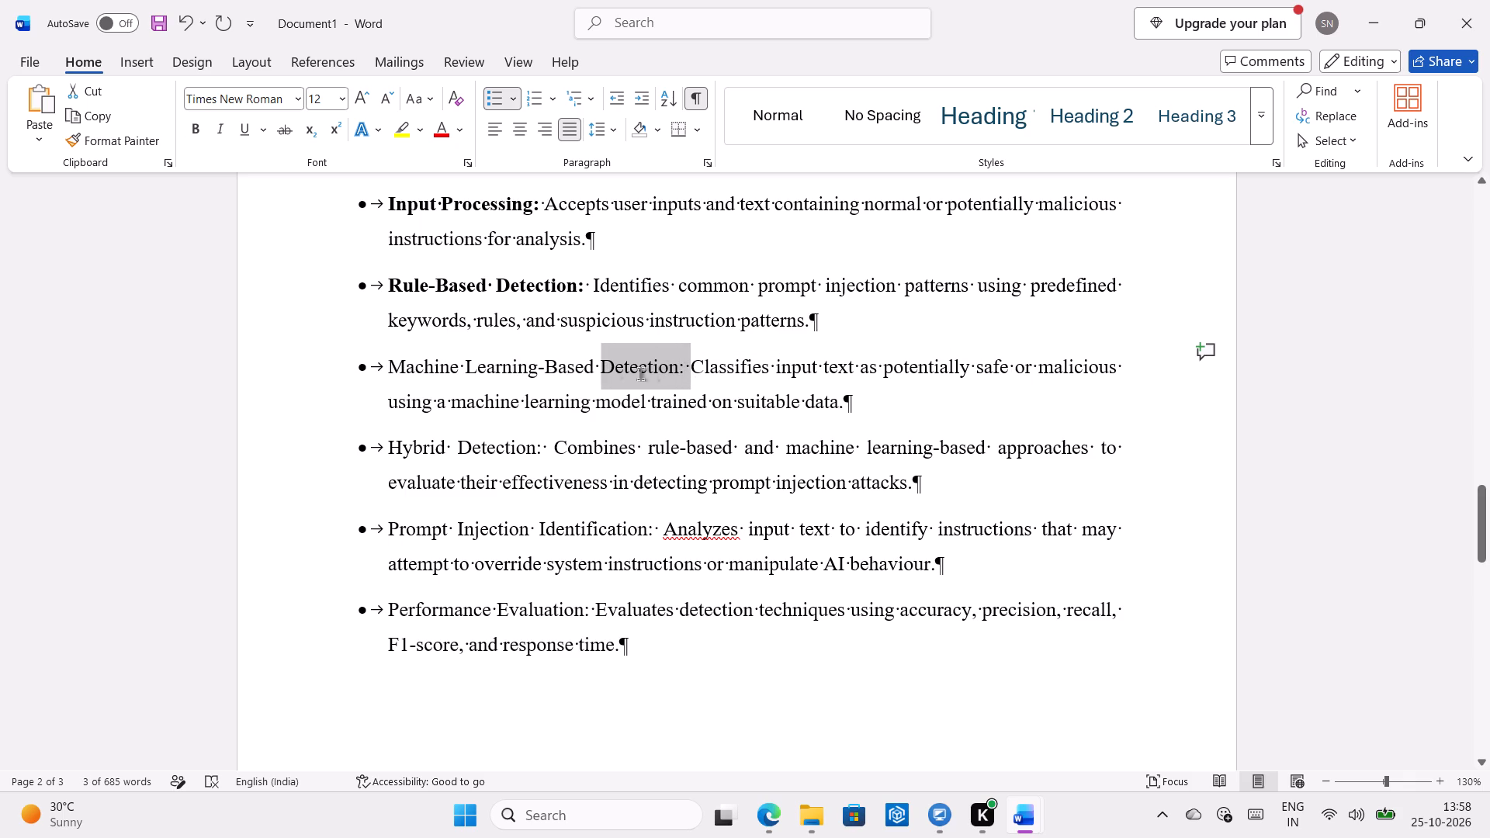
left_click_drag(640, 373, 418, 375)
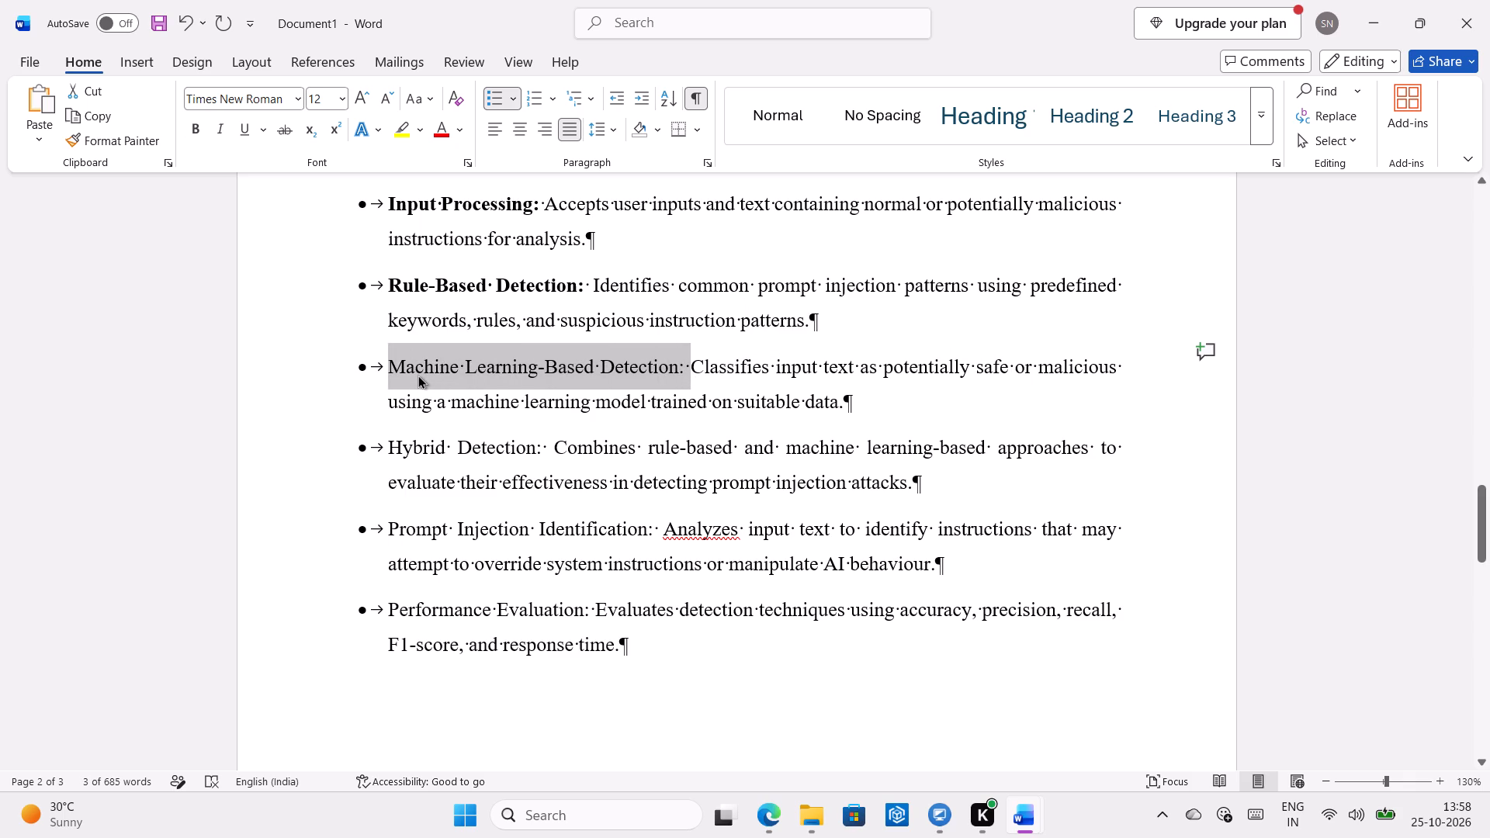
key("ctrl+b")
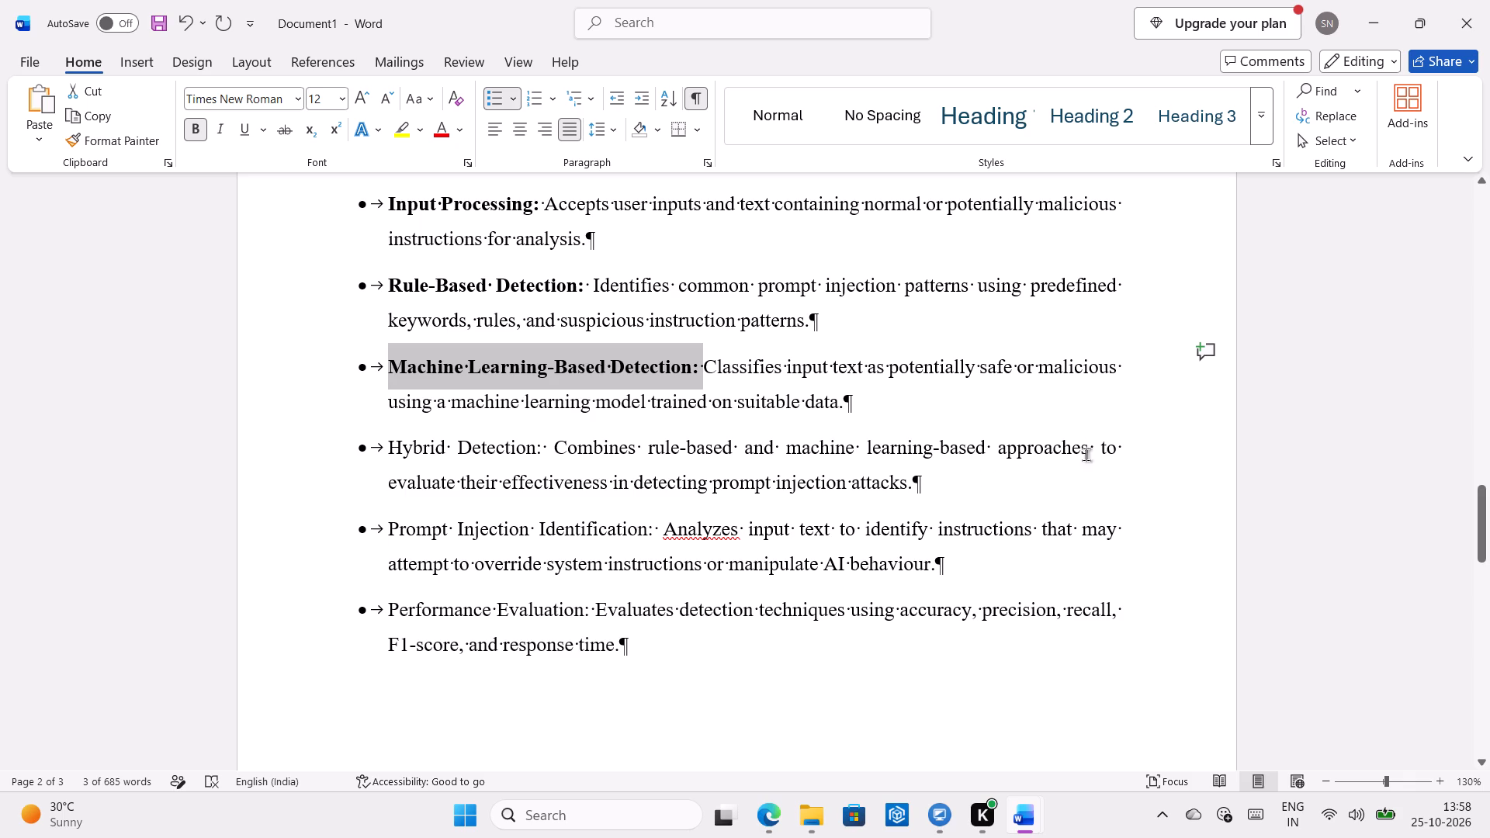
left_click_drag(546, 449, 409, 462)
key("ctrl+b")
Bold the labels "Prompt Injection Identification" and "Performance Evaluation:" in the Project Features list.
scroll(409, 462, "down", 1)
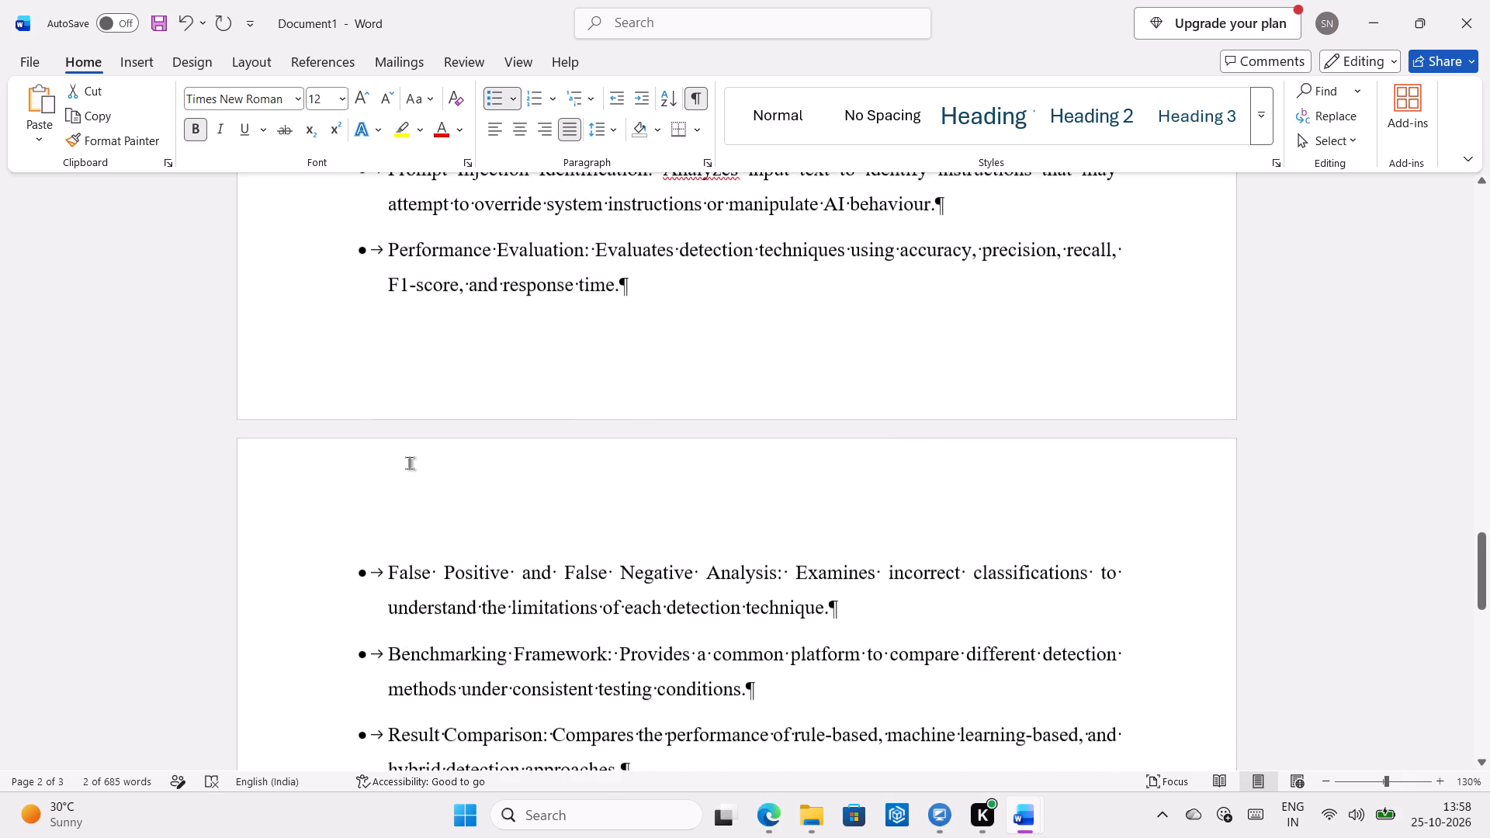
scroll(409, 462, "up", 1)
left_click_drag(651, 248, 400, 247)
key("ctrl+b")
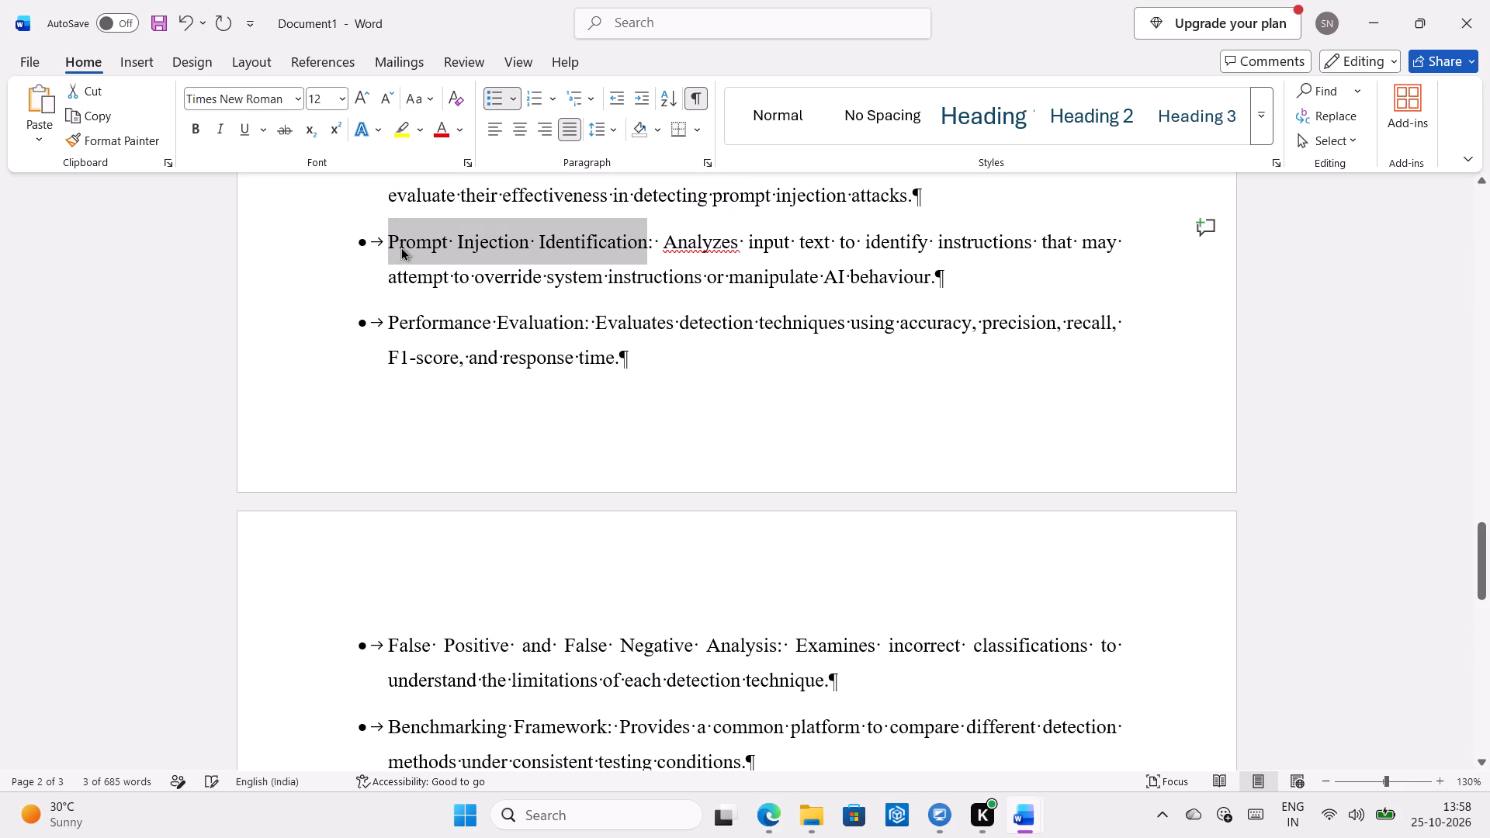
scroll(400, 247, "down", 1)
scroll(400, 247, "up", 1)
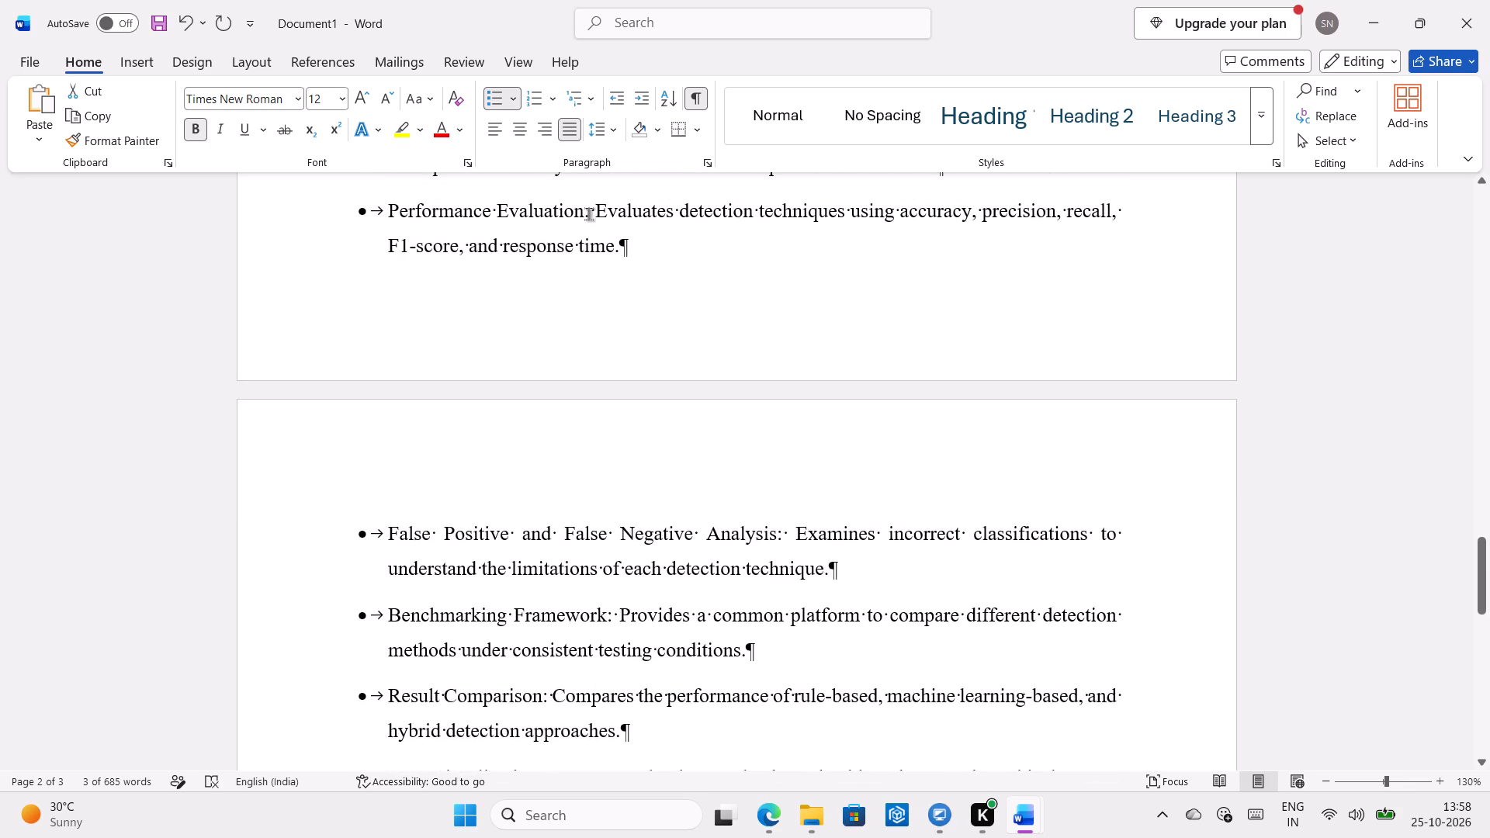
left_click_drag(588, 213, 436, 213)
key("ctrl+b")
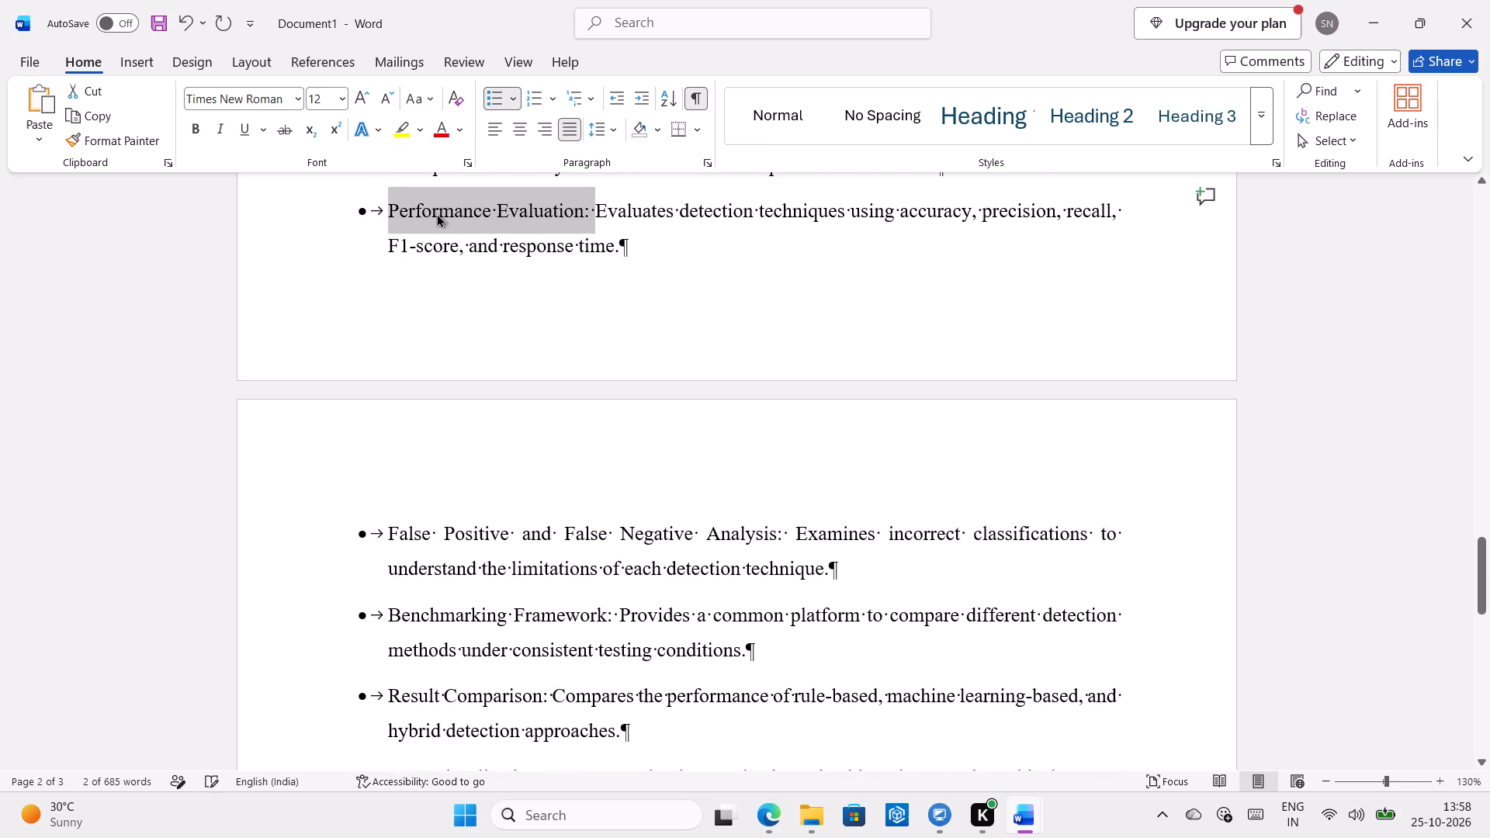
Bold the labels "False Positive and False Negative Analysis:" and "Benchmarking Framework" in the Project Features list.
scroll(436, 213, "down", 1)
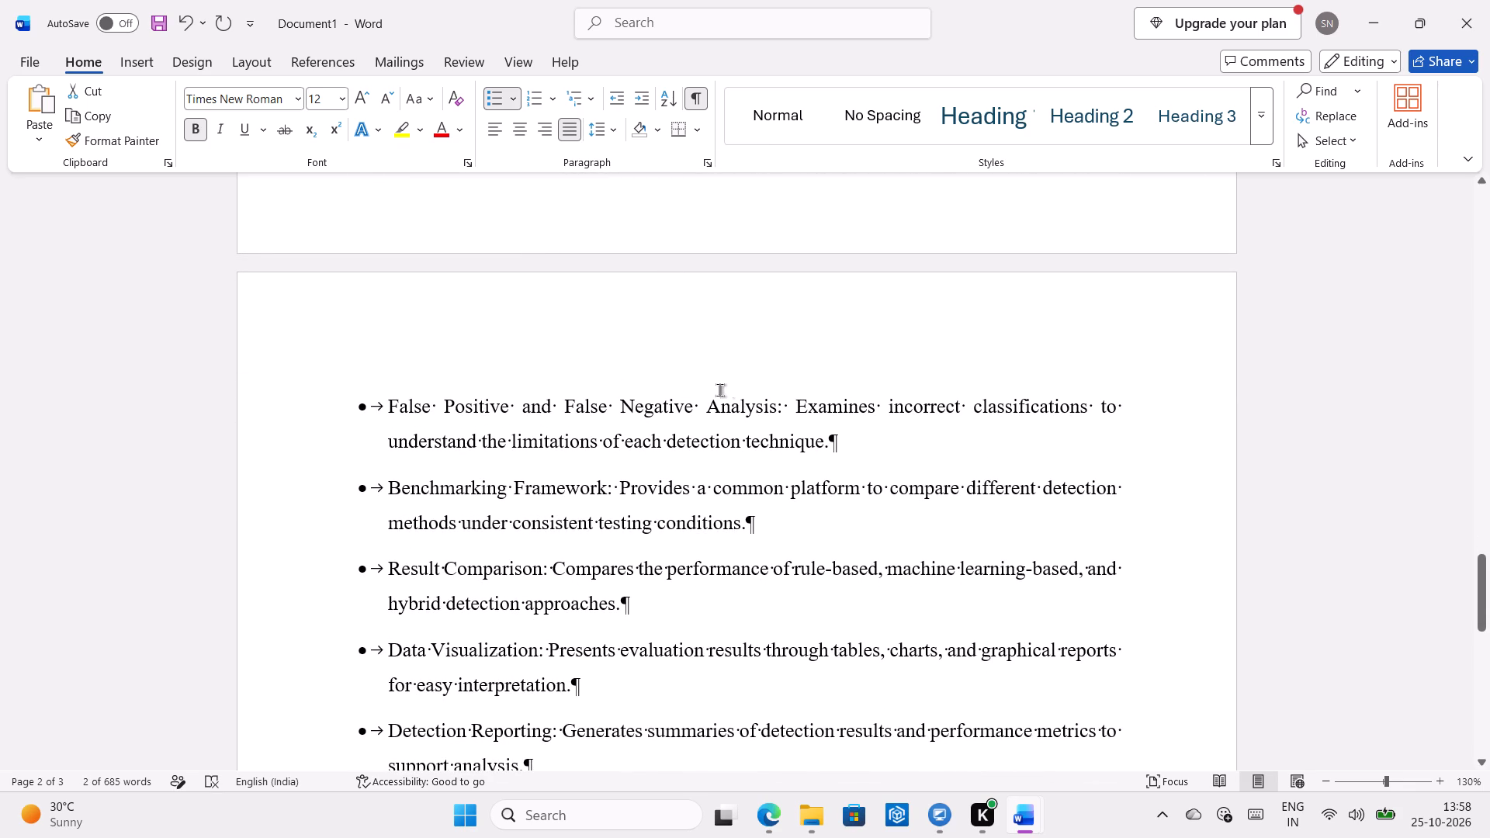
left_click_drag(781, 407, 404, 413)
key("ctrl+b")
scroll(404, 413, "down", 1)
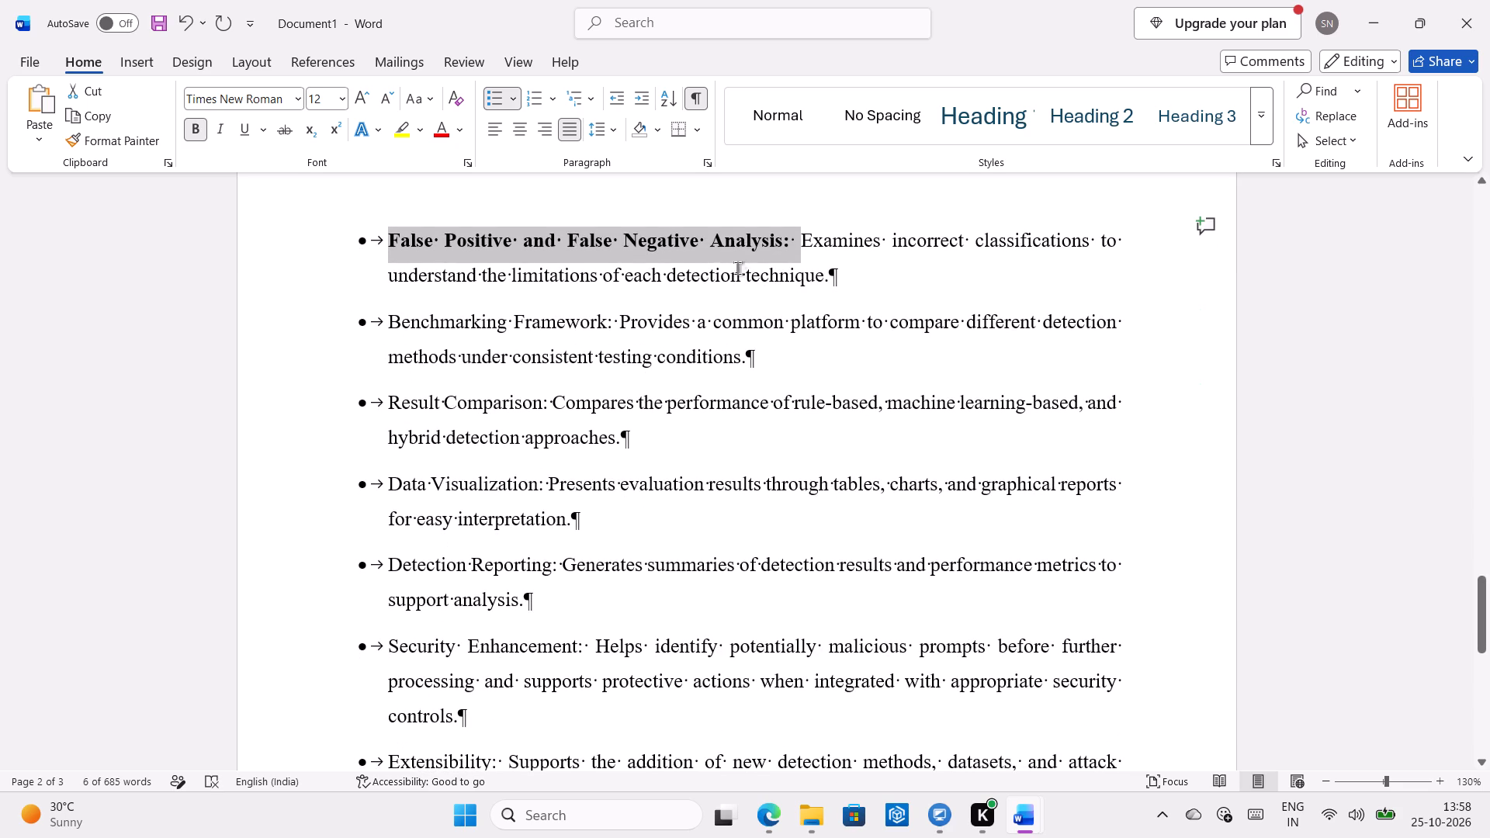
left_click_drag(609, 317, 395, 341)
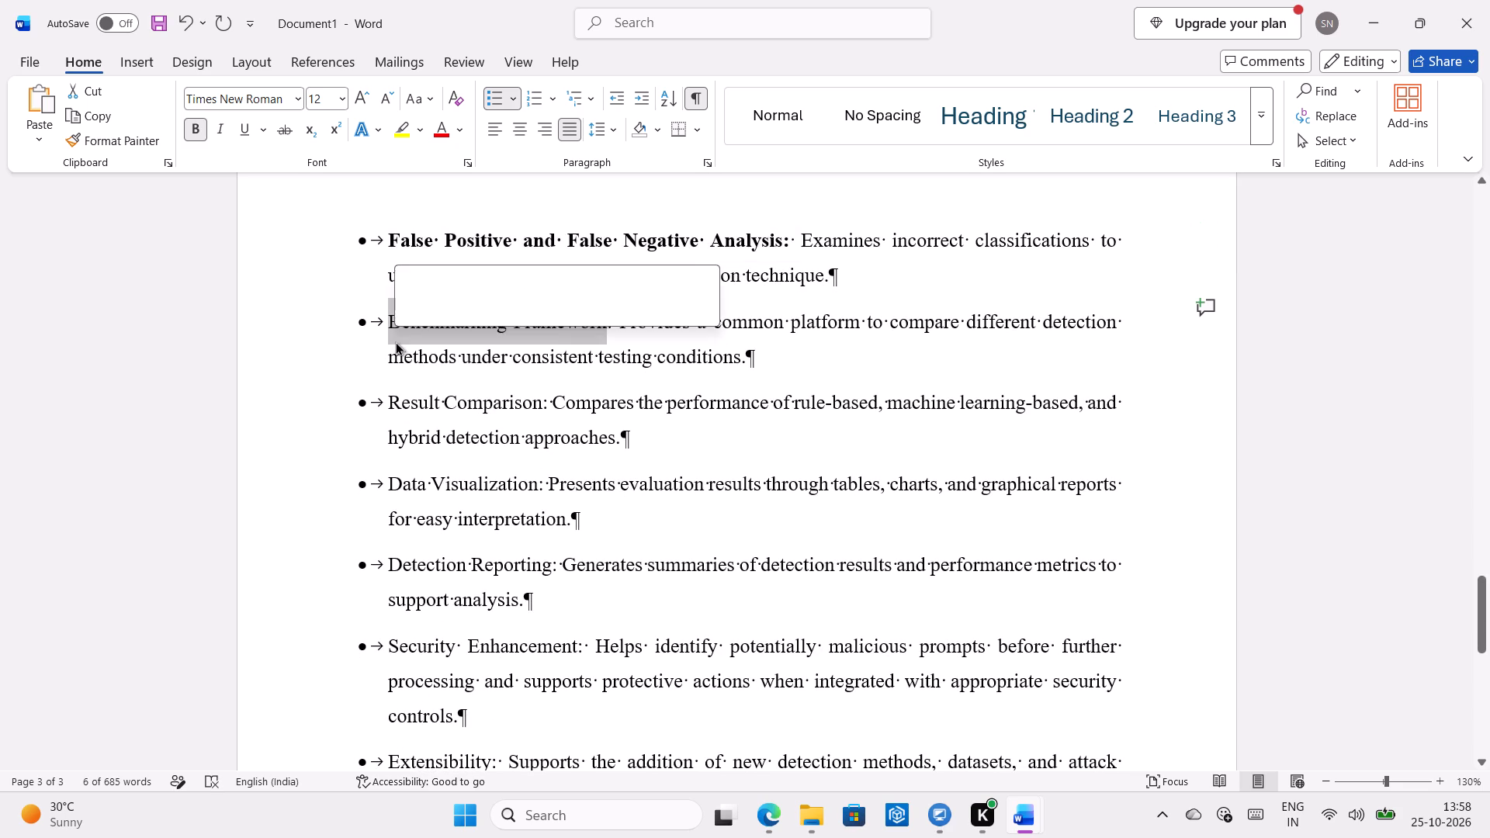
key("ctrl+b")
Bold the labels "Result Comparison:" and "Data Visualization:" in the Project Features list.
scroll(395, 341, "down", 1)
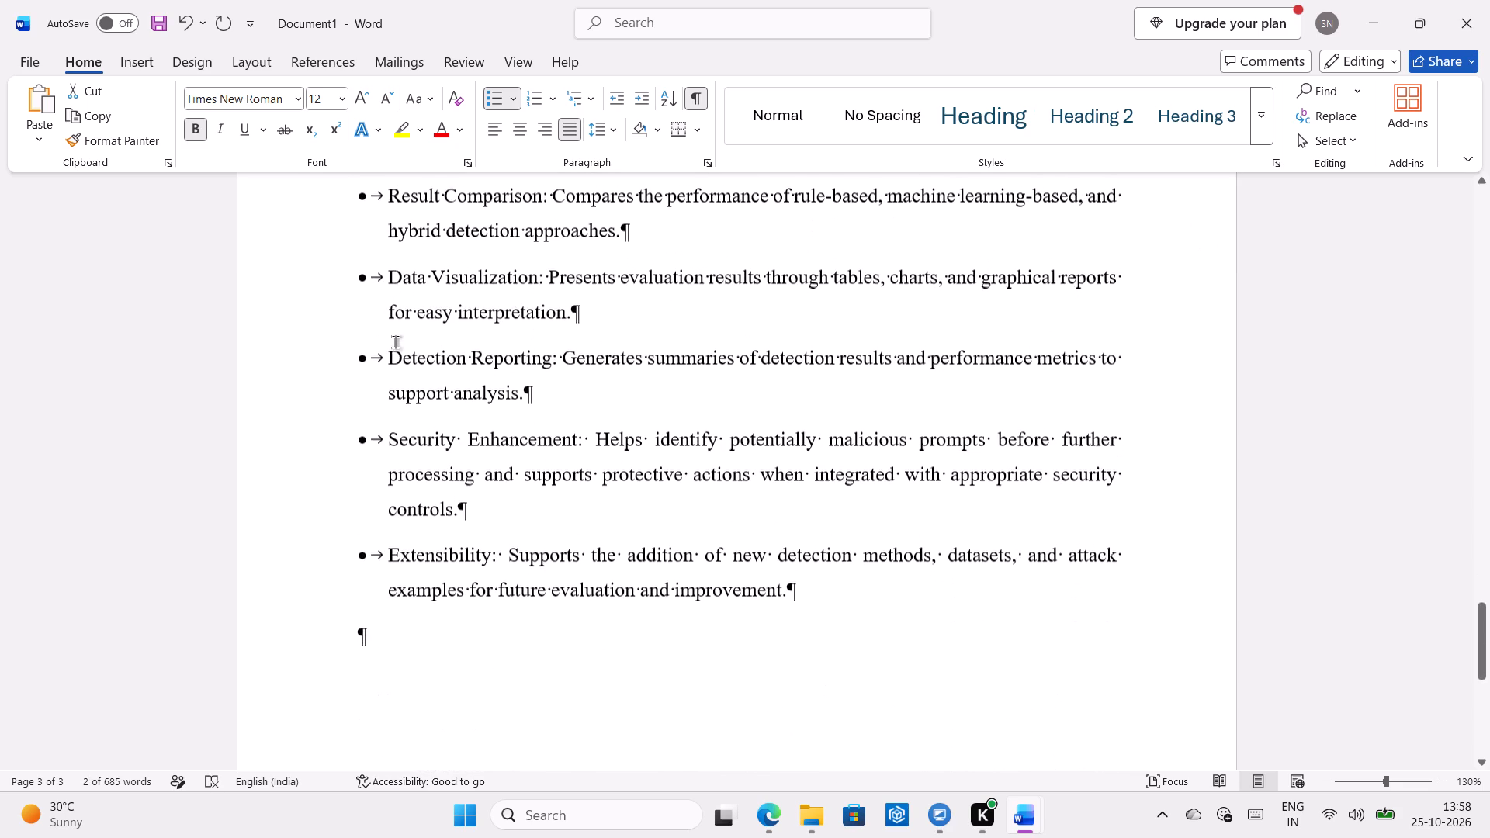
left_click_drag(550, 202, 416, 217)
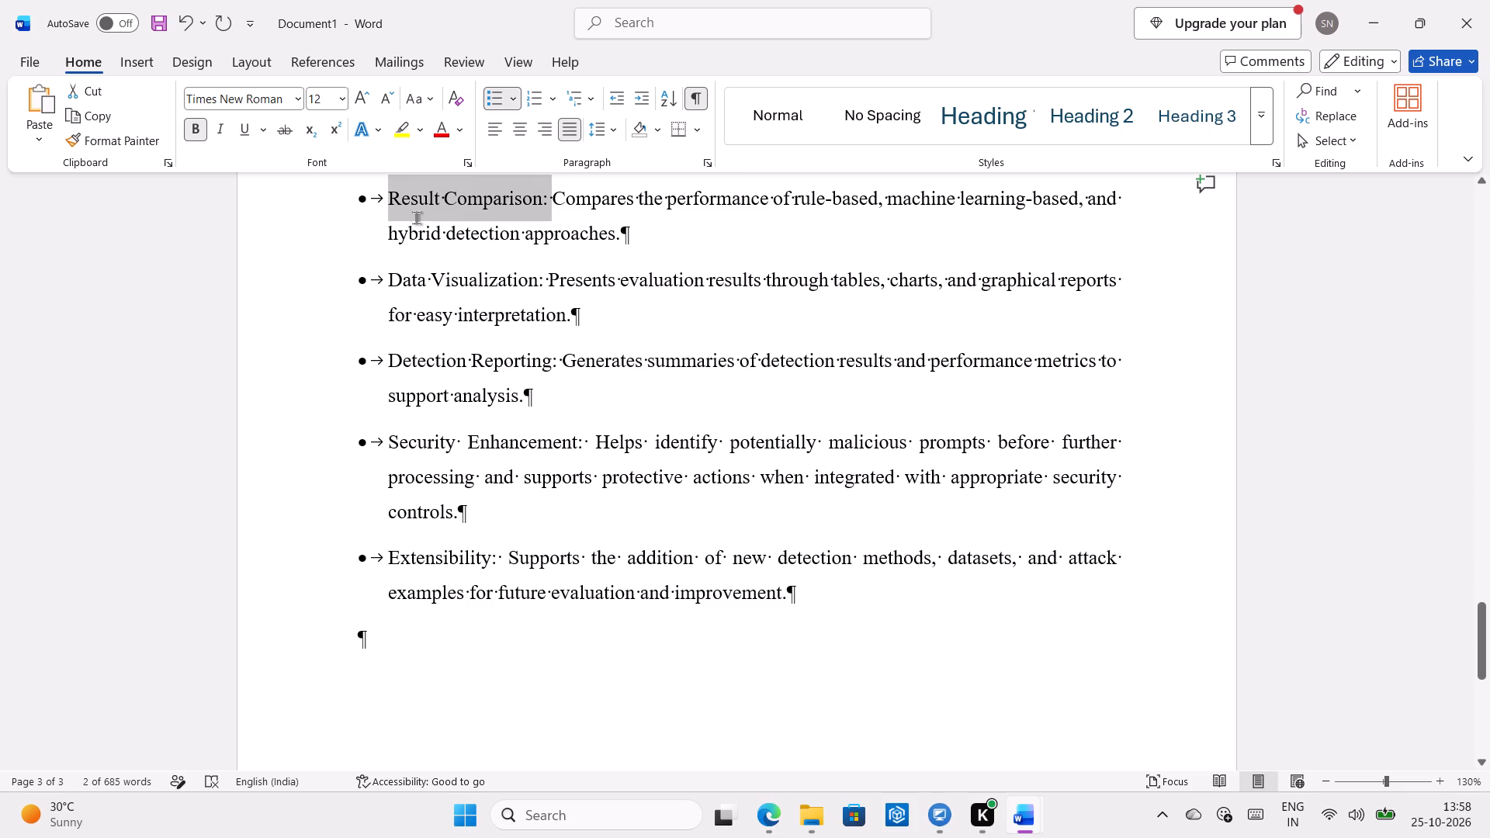
left_click_drag(416, 217, 415, 217)
key("ctrl+b")
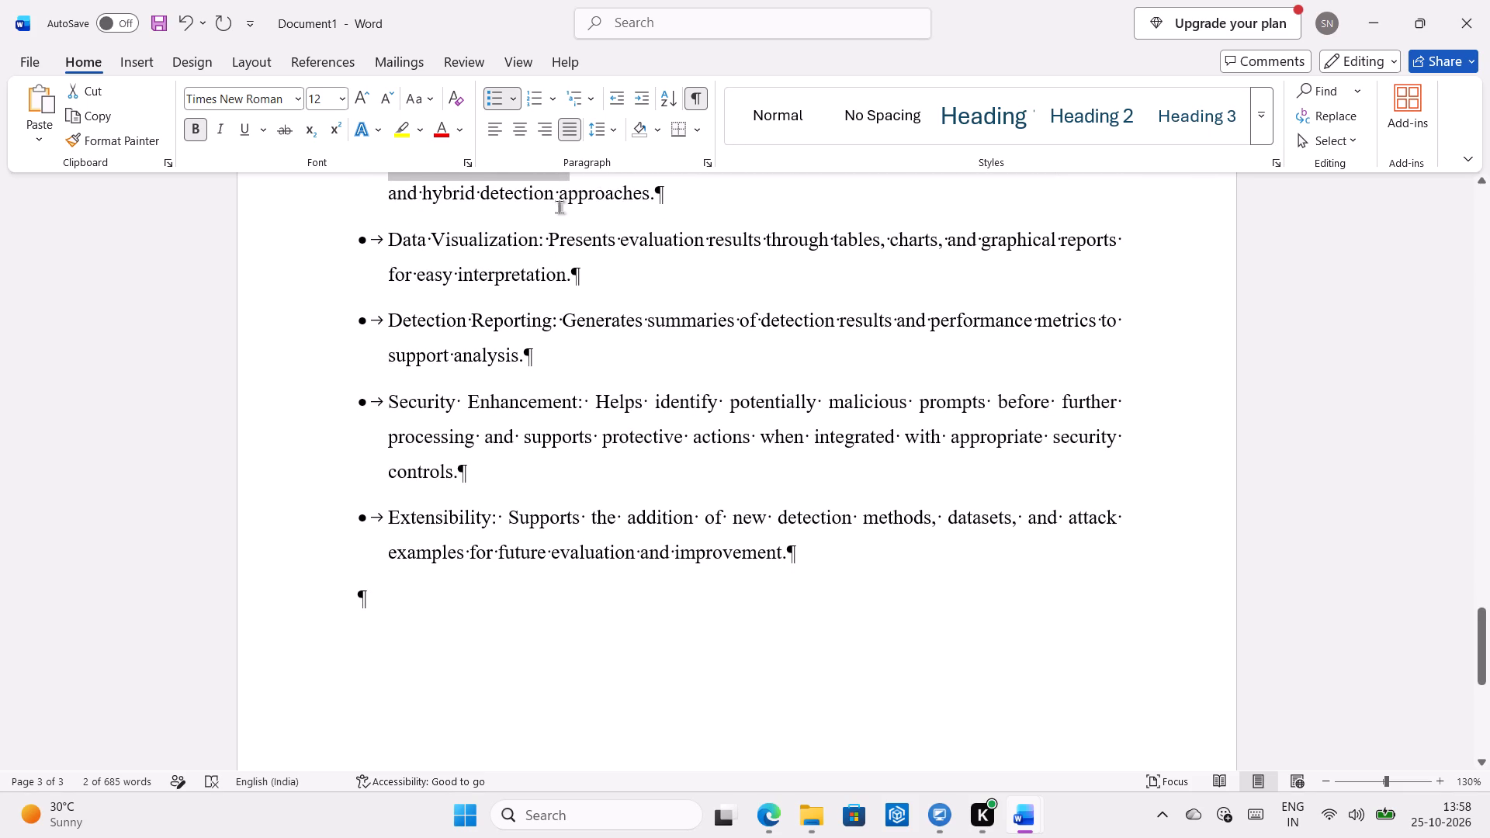
left_click(539, 247)
left_click_drag(539, 247, 489, 245)
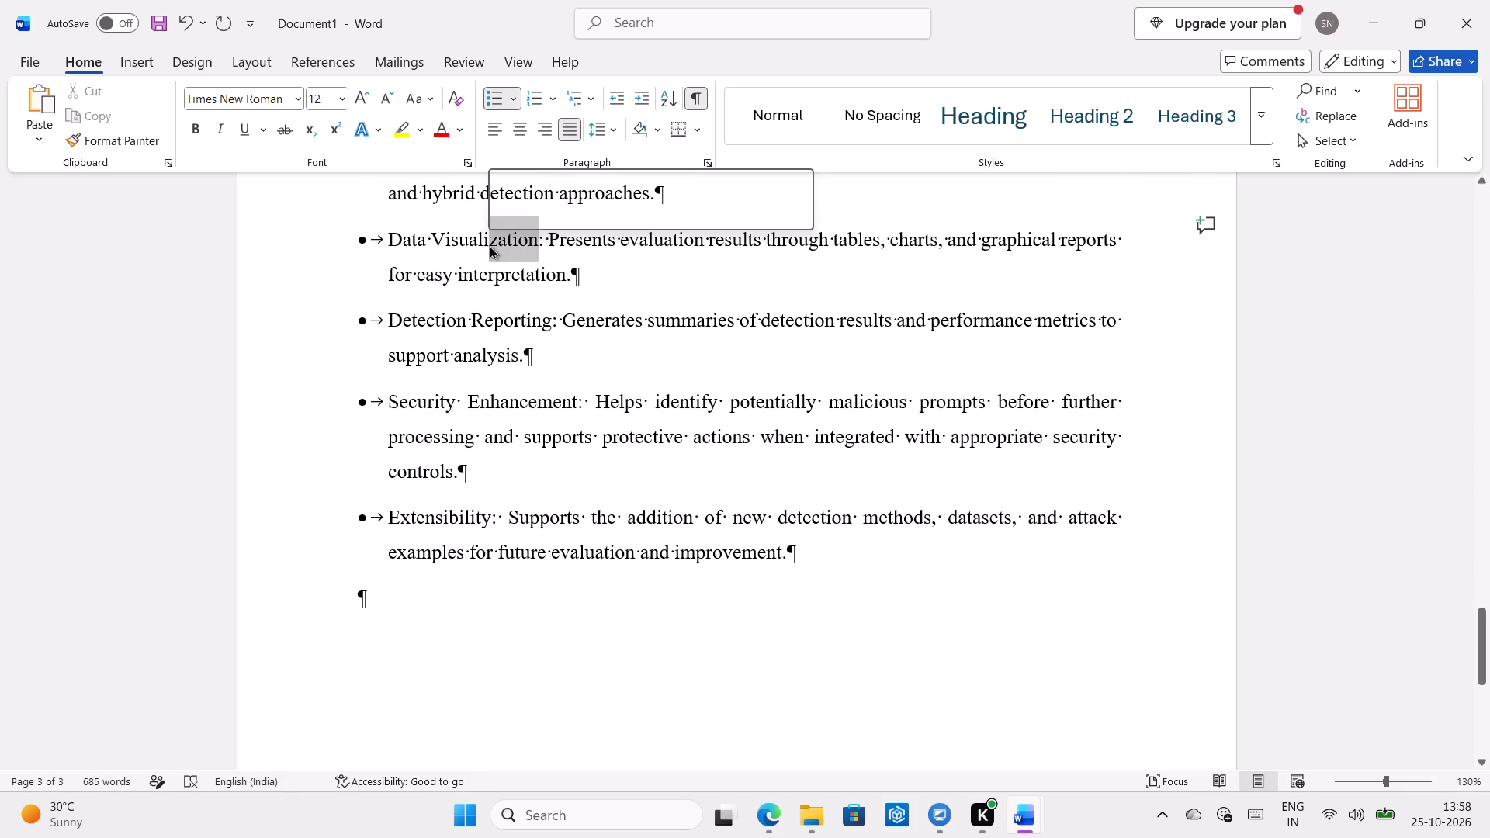
left_click(545, 243)
left_click_drag(545, 243, 409, 255)
key("ctrl+b")
Bold the labels "Detection Reporting:", "Security Enhancement:" and "Extensibility:" in the last three Project Features bullets.
scroll(409, 255, "down", 1)
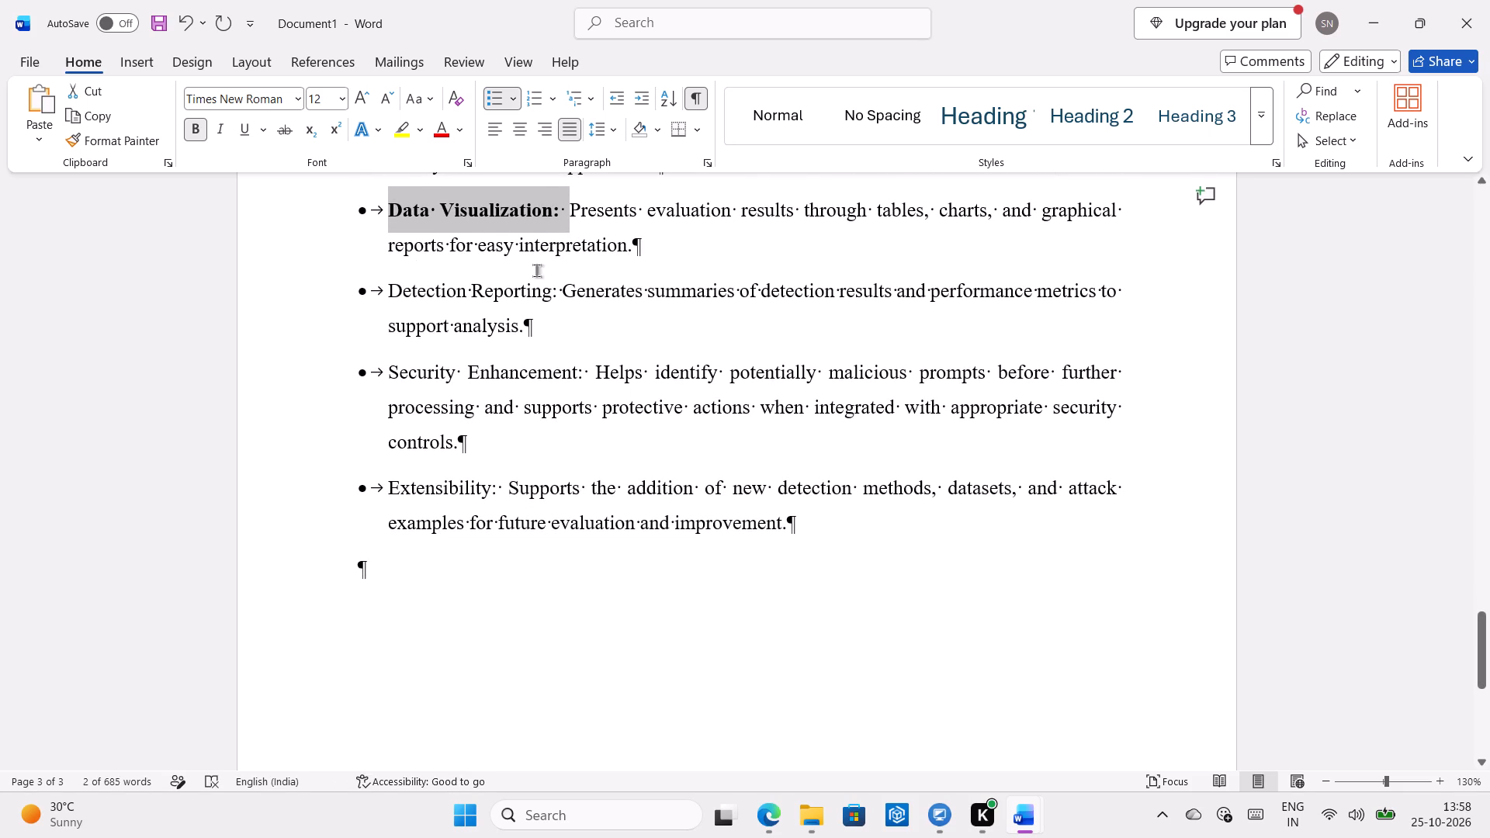
left_click_drag(562, 294, 393, 303)
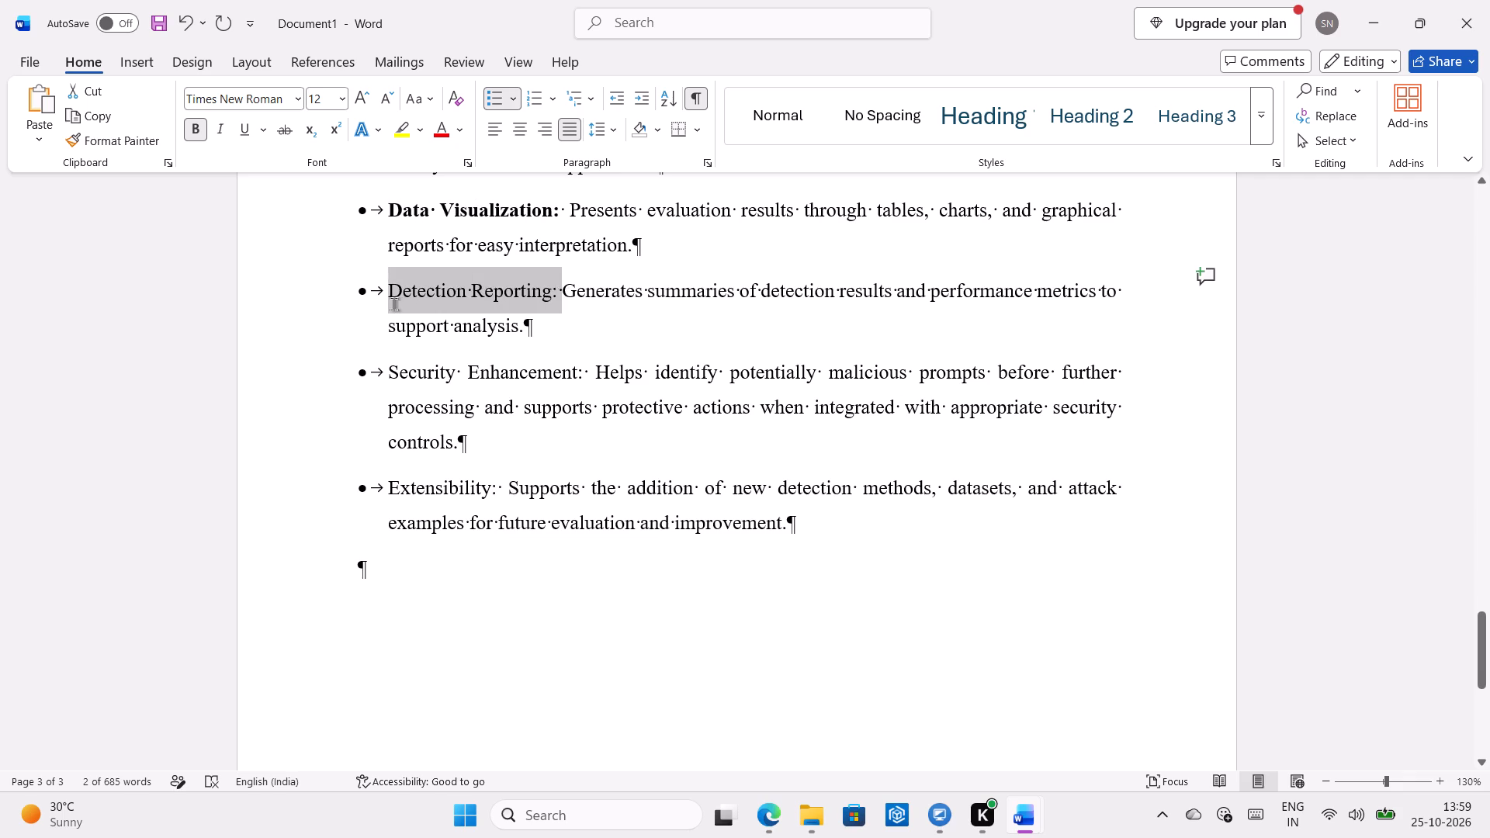
left_click_drag(393, 303, 393, 302)
key("ctrl+b")
scroll(393, 302, "down", 1)
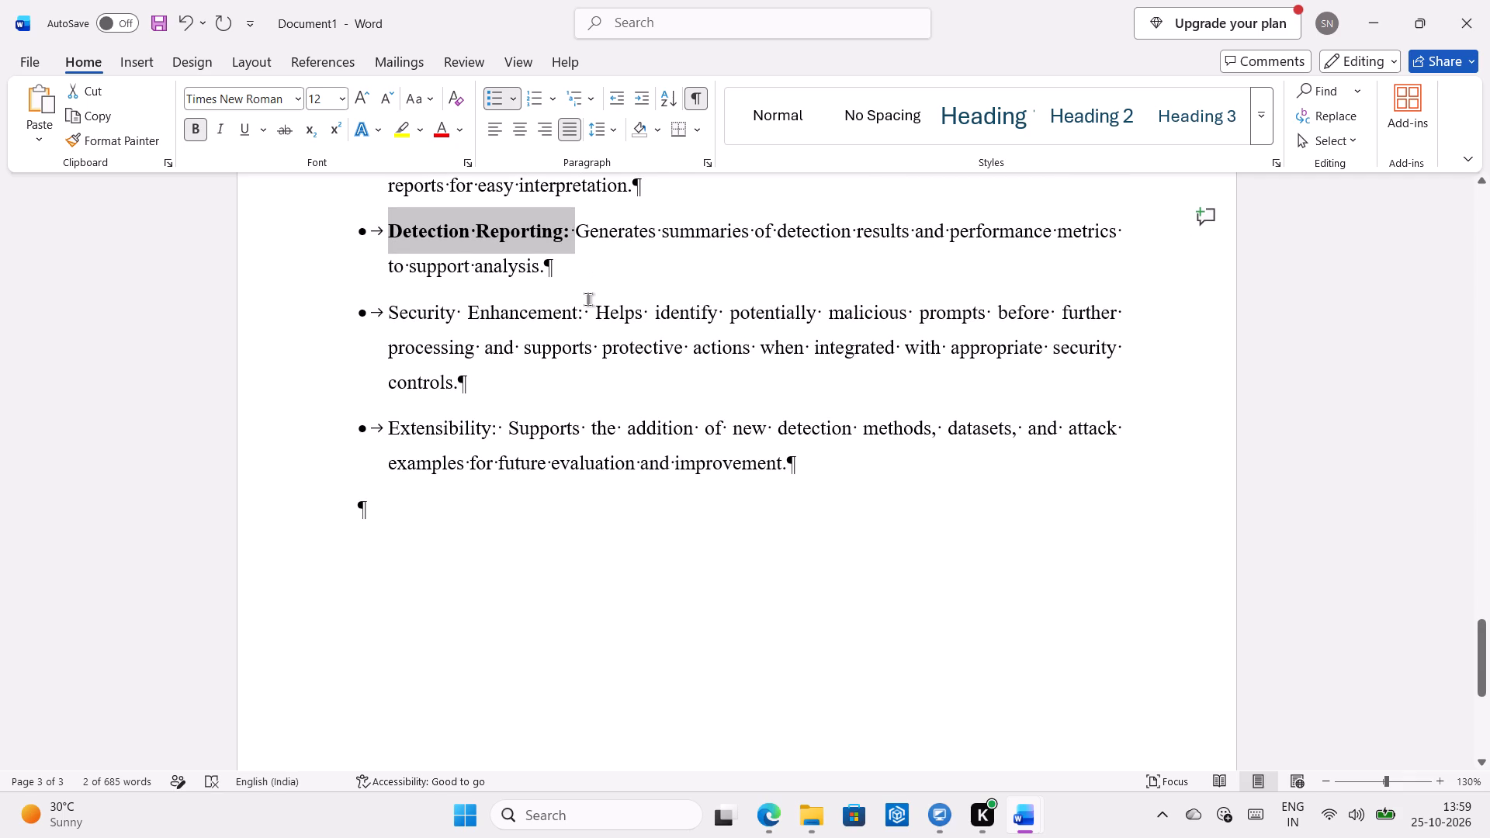
left_click(585, 302)
left_click(585, 302)
left_click_drag(585, 302, 400, 320)
key("ctrl+b")
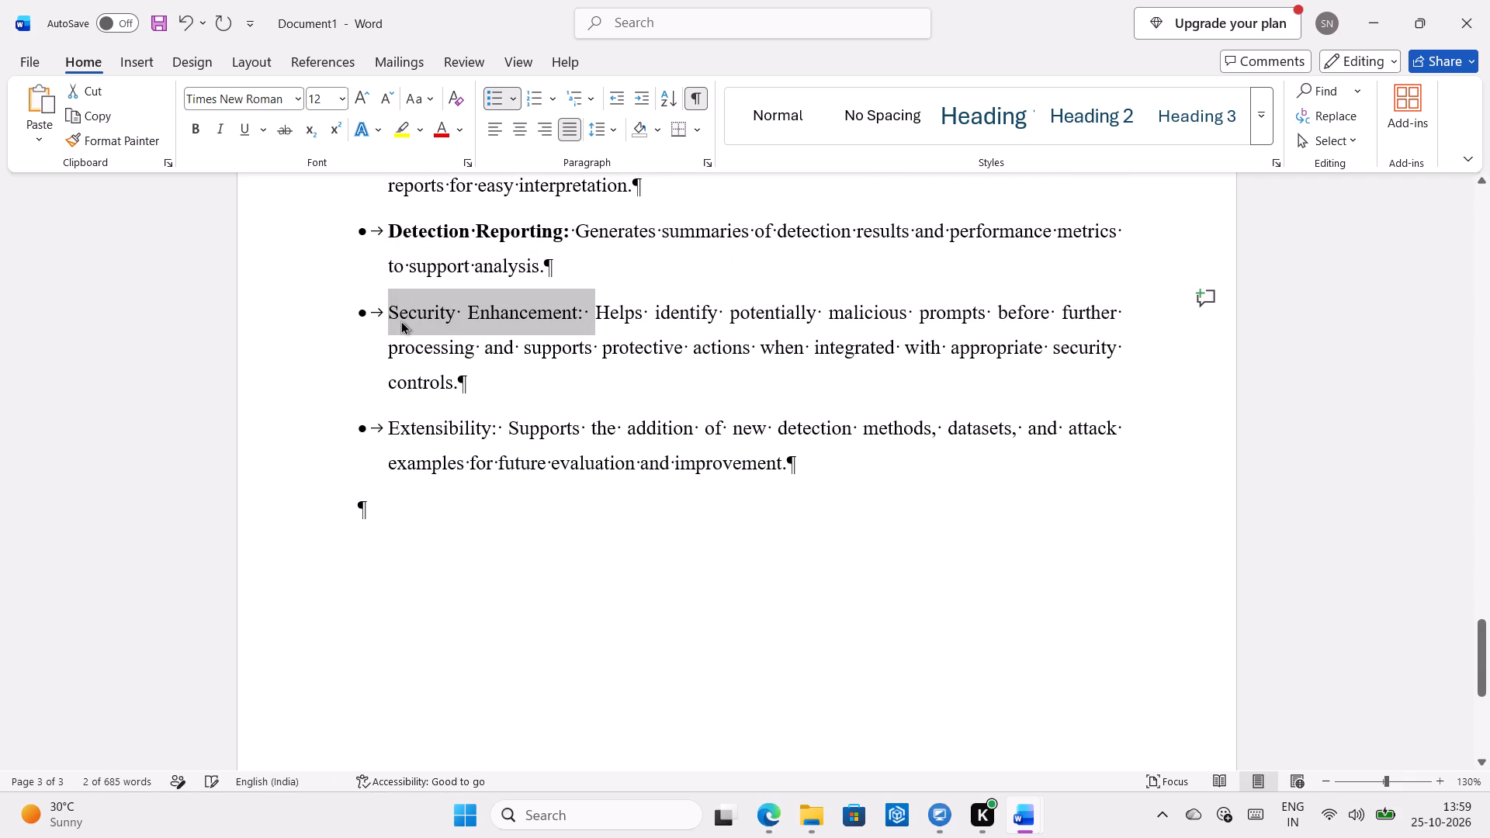
scroll(400, 320, "down", 1)
left_click_drag(498, 432, 446, 444)
key("ctrl+b")
Delete the empty paragraph after the Extensibility bullet at the end of the document.
scroll(446, 444, "up", 1)
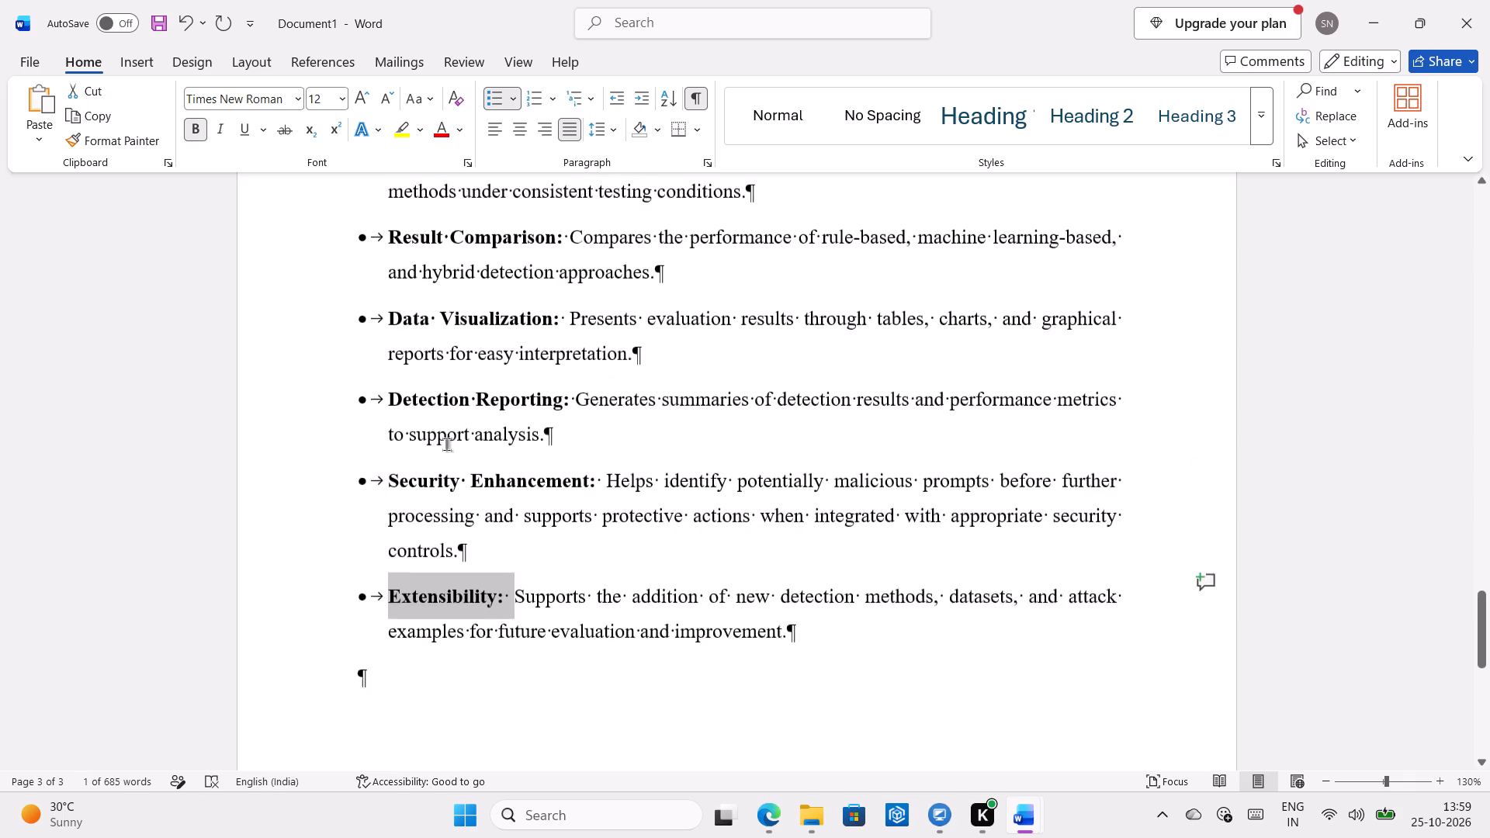
scroll(446, 444, "up", 1)
left_click(413, 721)
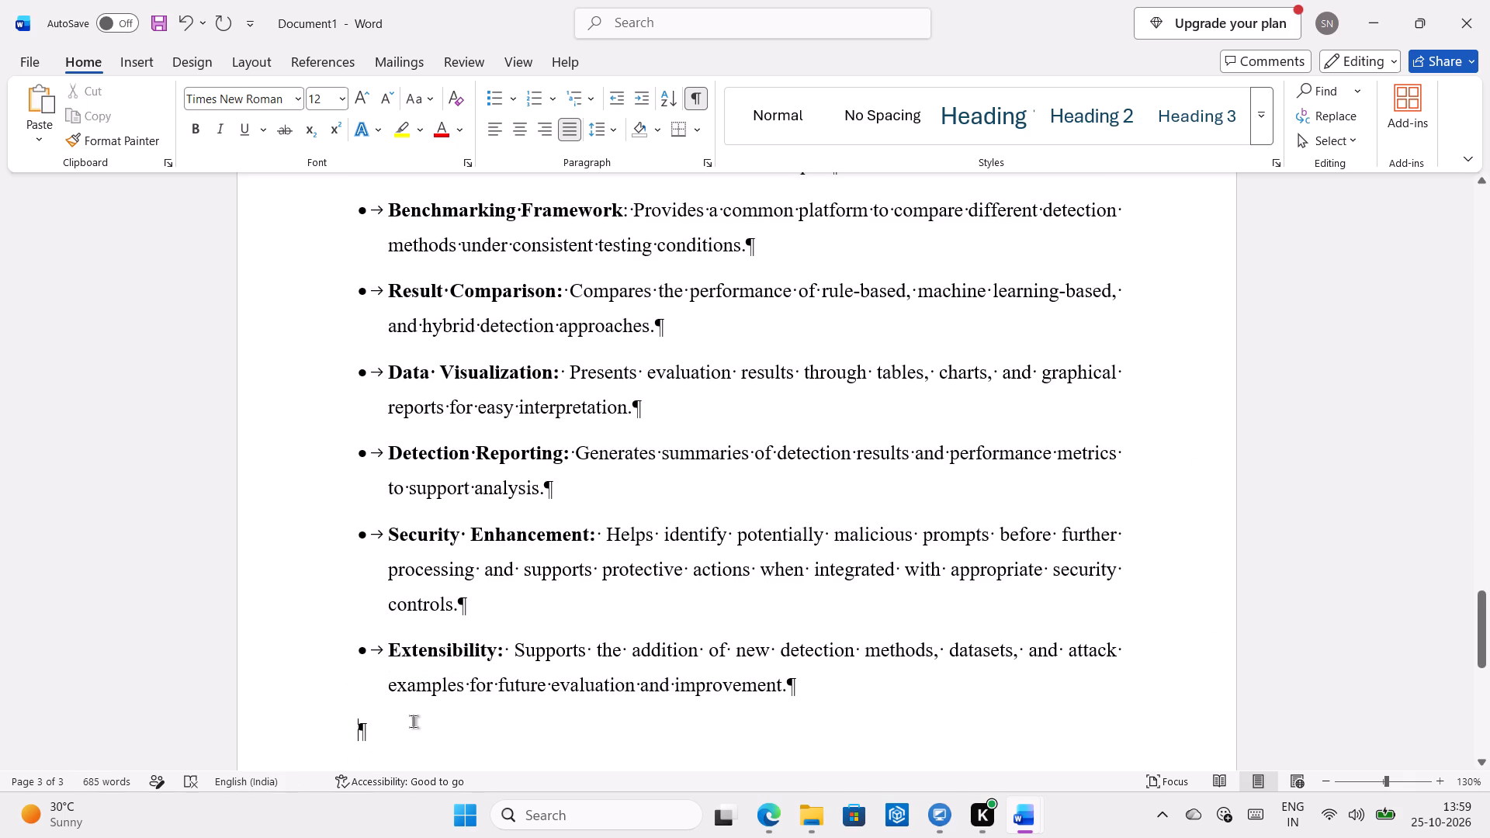
key("BackSpace")
Review the formatting of the whole chapter, from the CHAPTER-1 title through the end of the Project Features list.
scroll(413, 721, "up", 6)
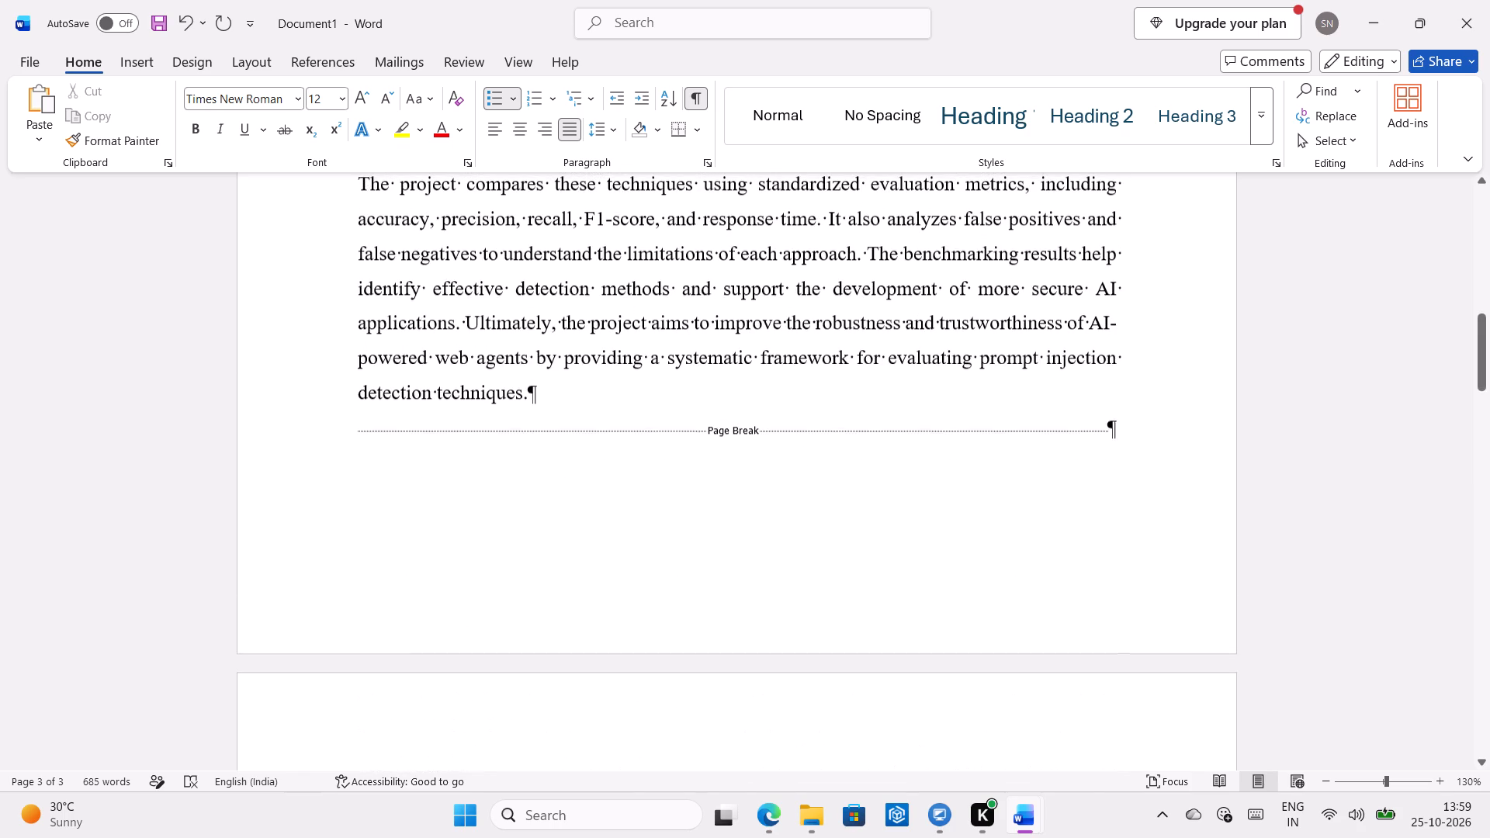
scroll(413, 721, "down", 5, "ctrl")
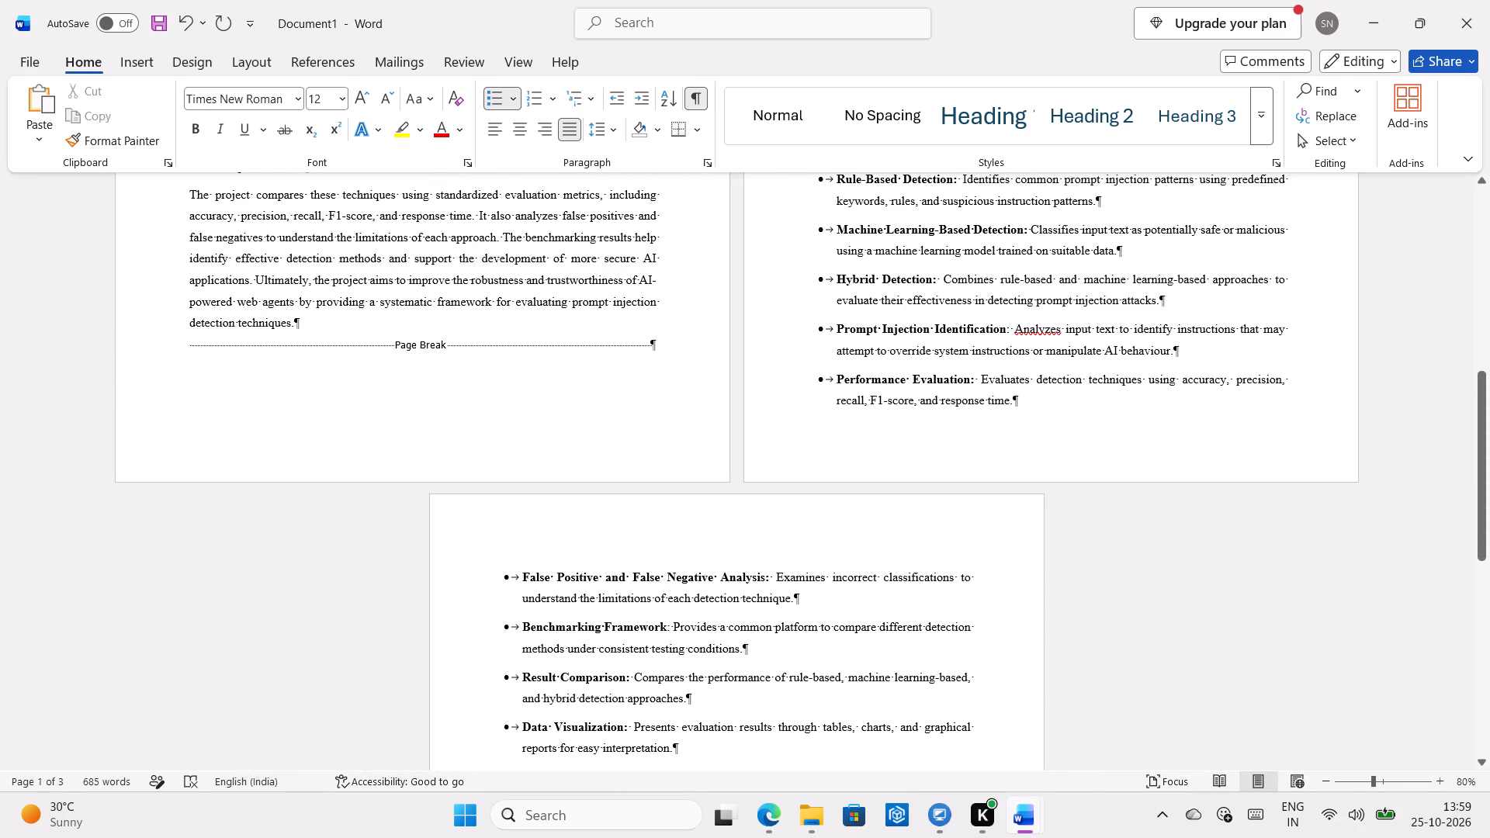
scroll(413, 722, "up", 2, "ctrl")
scroll(413, 722, "up", 4)
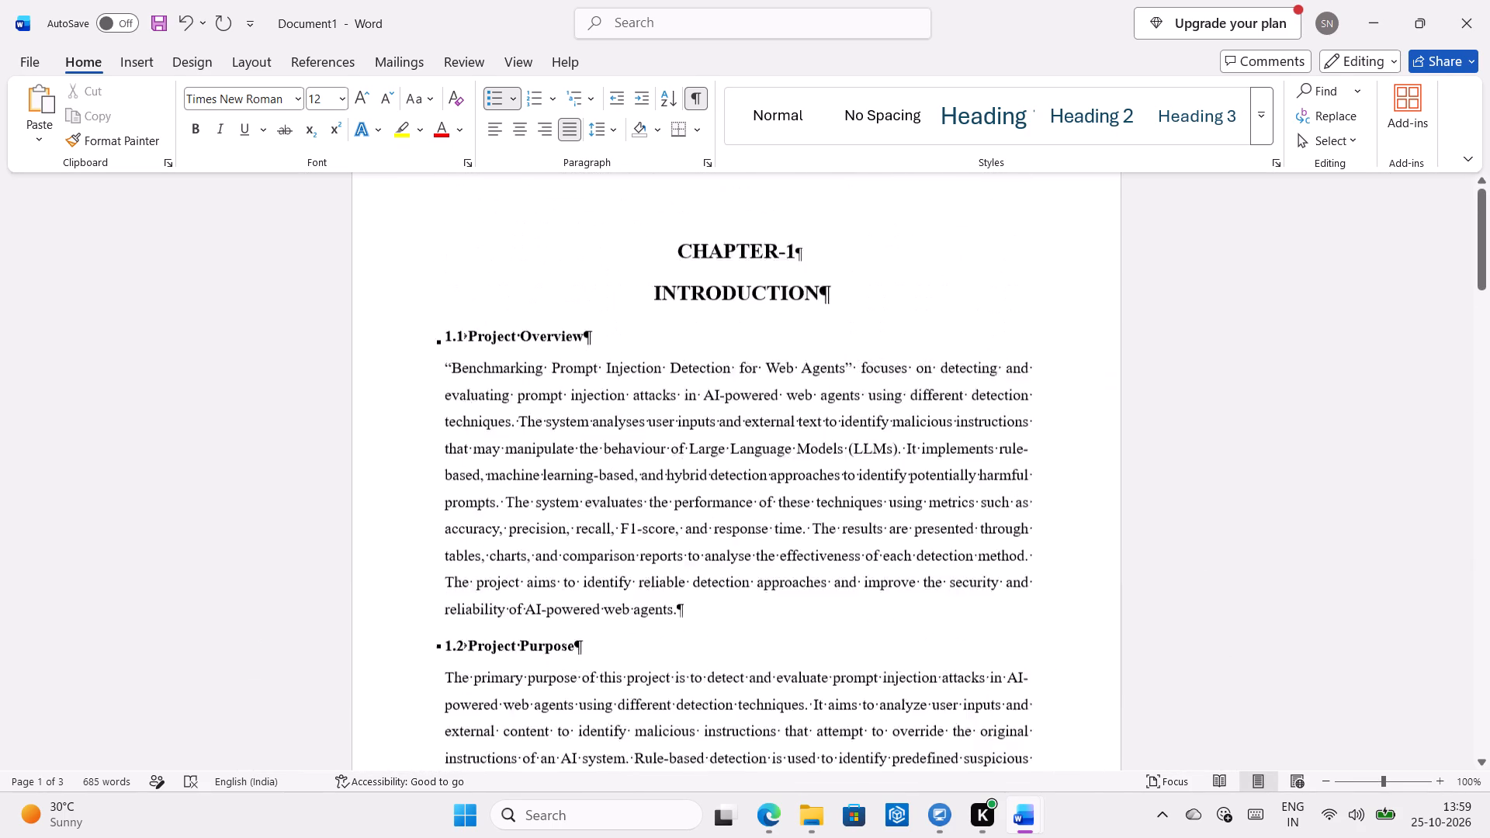
scroll(413, 722, "down", 3)
scroll(594, 557, "down", 3)
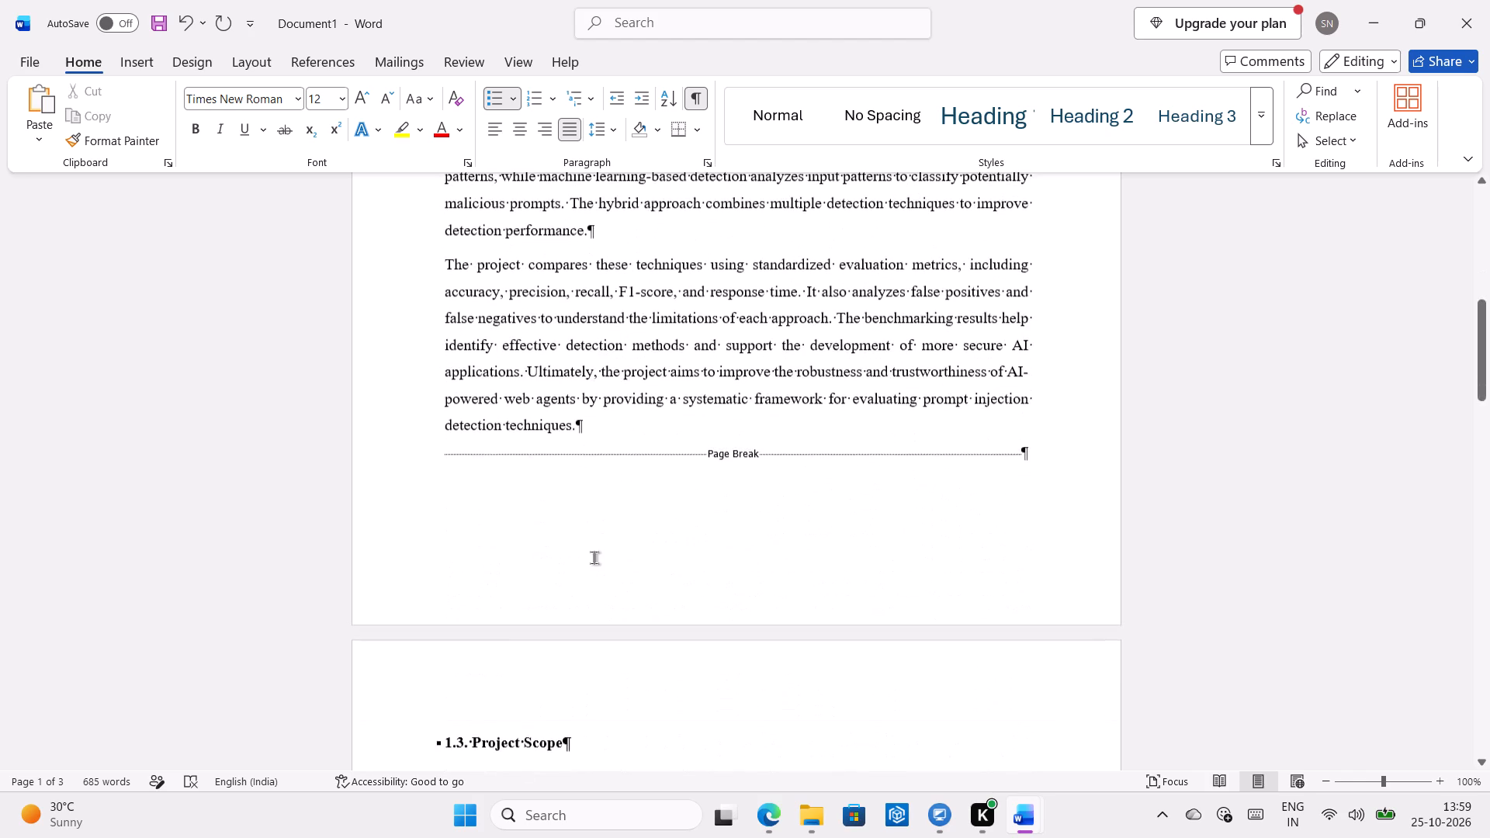
scroll(594, 557, "down", 4)
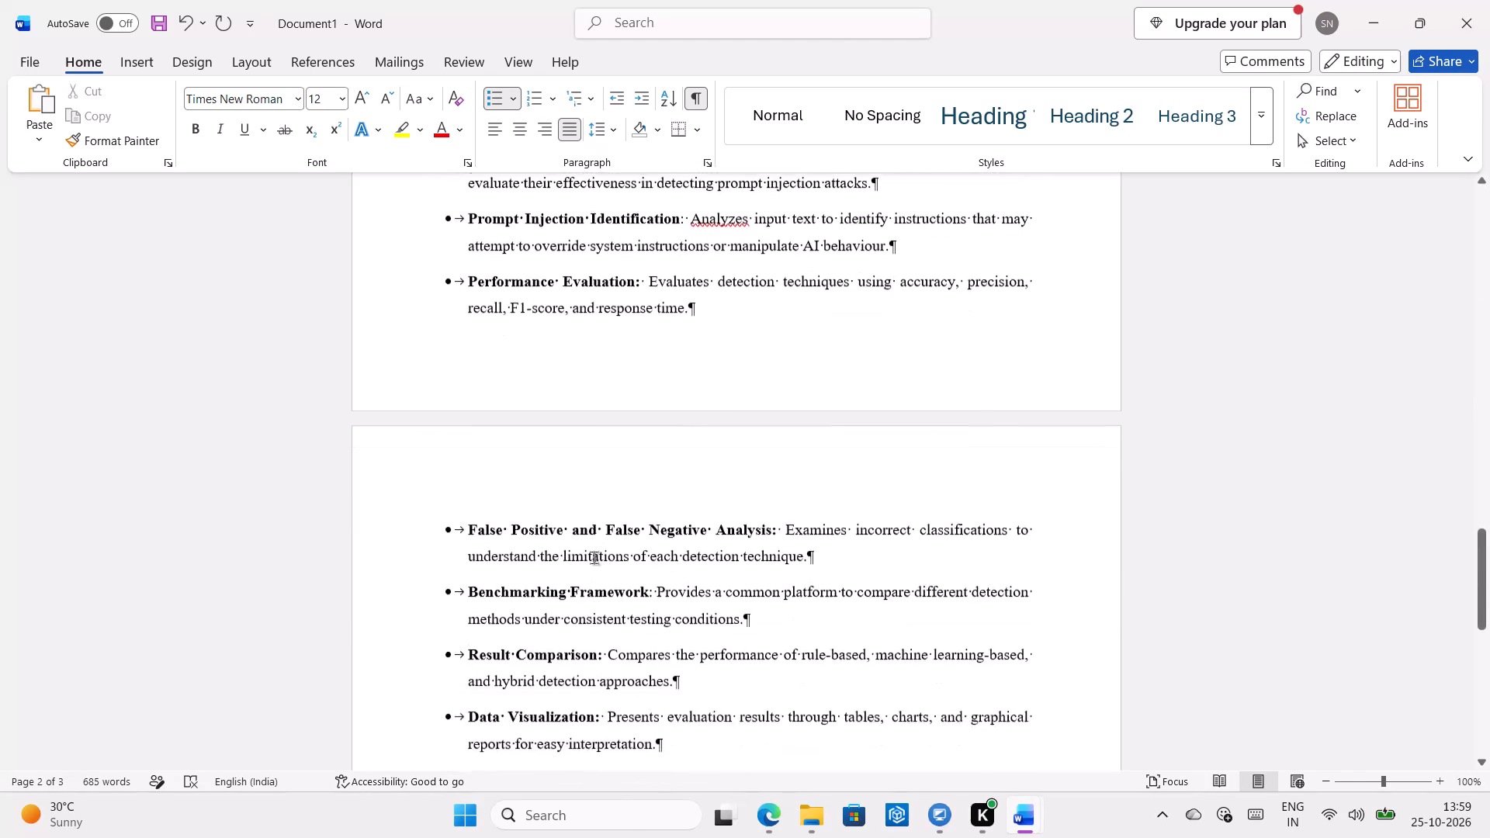
scroll(594, 557, "down", 4)
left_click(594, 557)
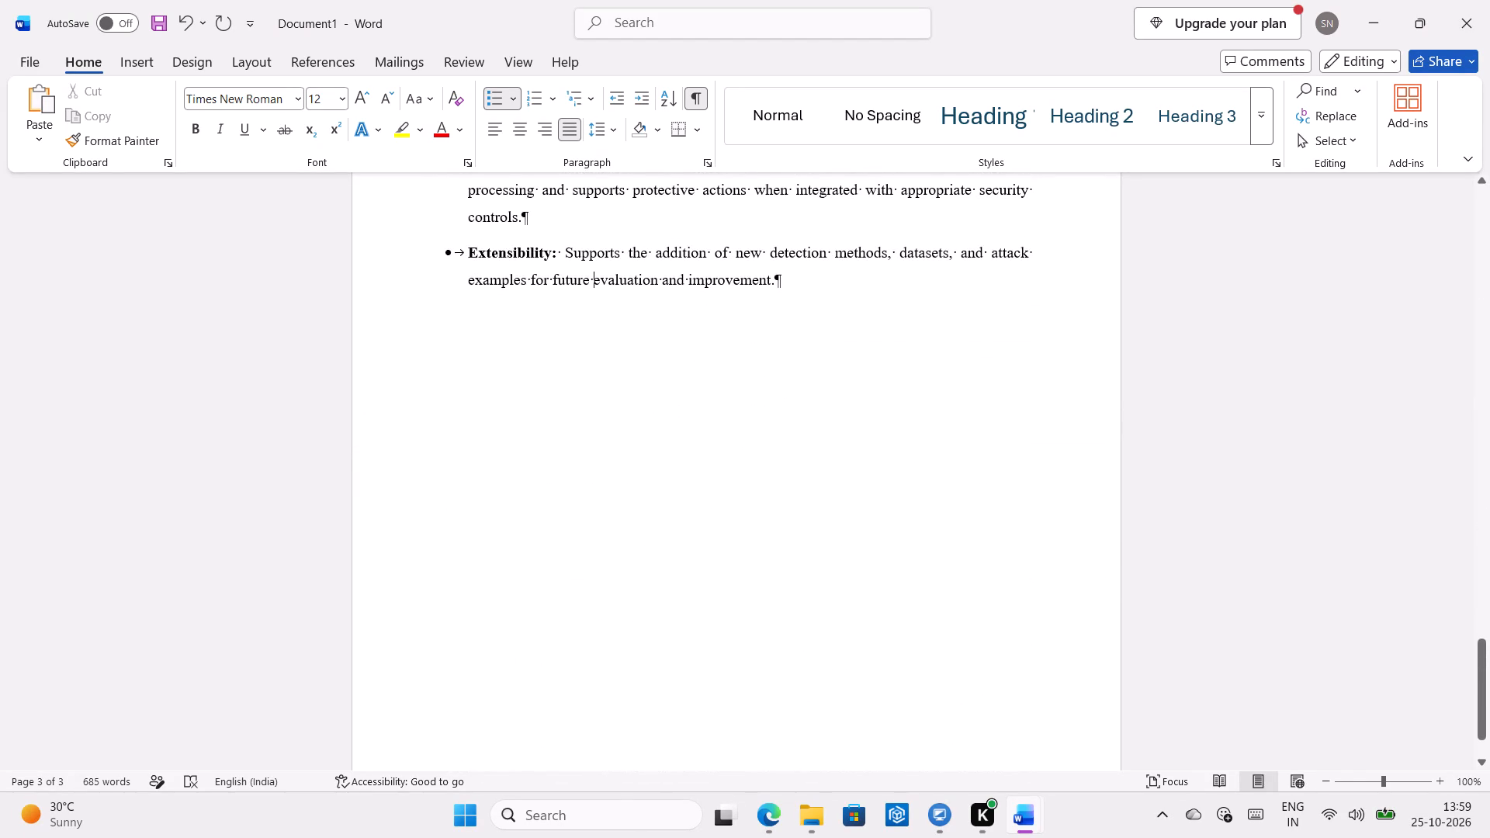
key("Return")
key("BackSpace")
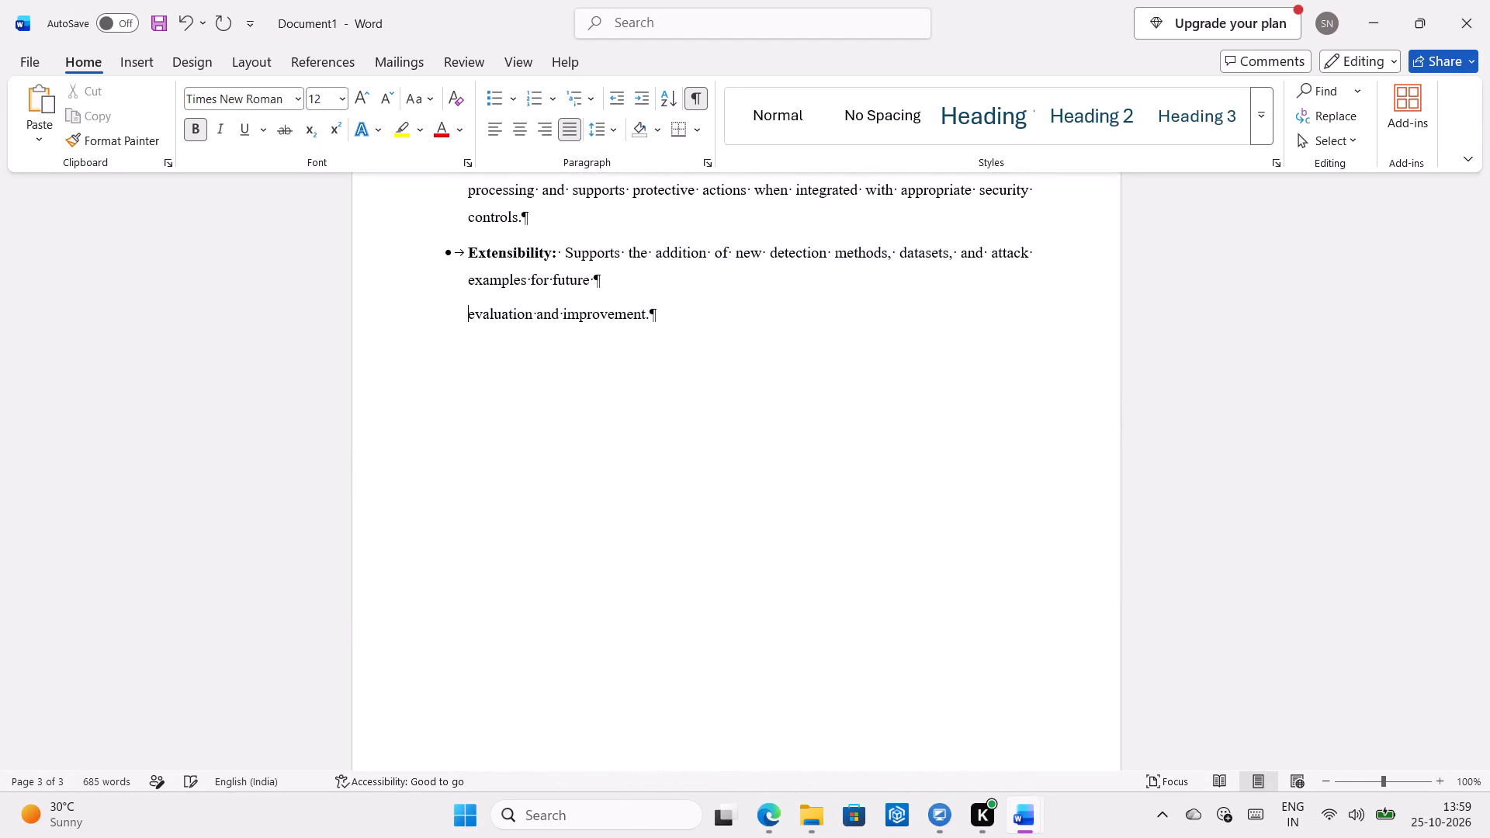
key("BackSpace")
Start a new page after the Extensibility bullet, with its first paragraph free of bullet formatting.
key("Right")
key("Right")
key("Right")
key("Right")
key("Right")
key("Right")
key("Right")
key("Right")
key("Right")
key("Right")
key("Right")
key("Right")
key("Right")
key("Right")
key("Right")
key("Right")
key("Right")
key("Right")
key("Right")
key("Right")
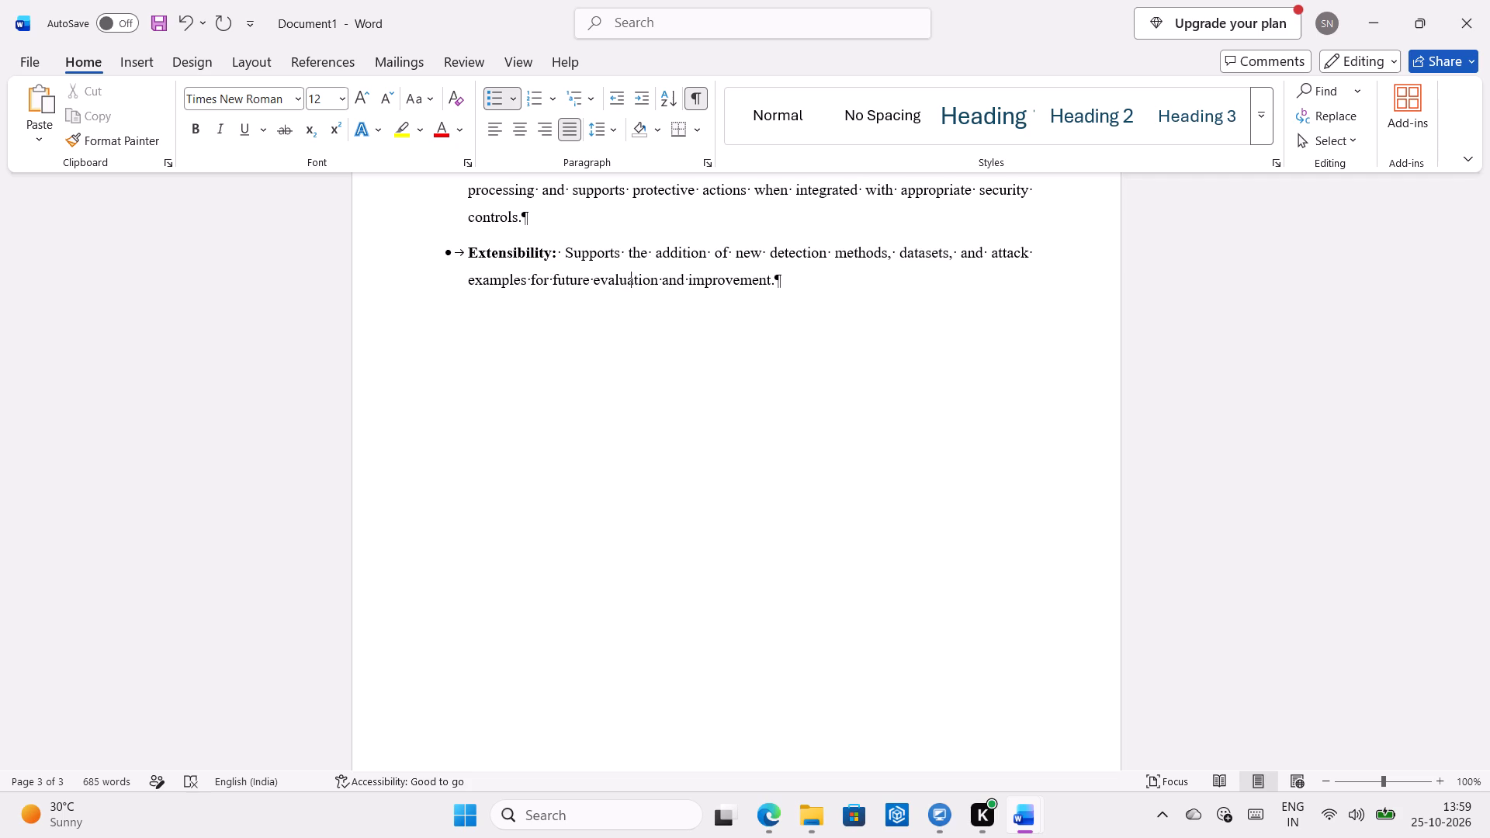
key("Return")
key("BackSpace")
key("ctrl+Return")
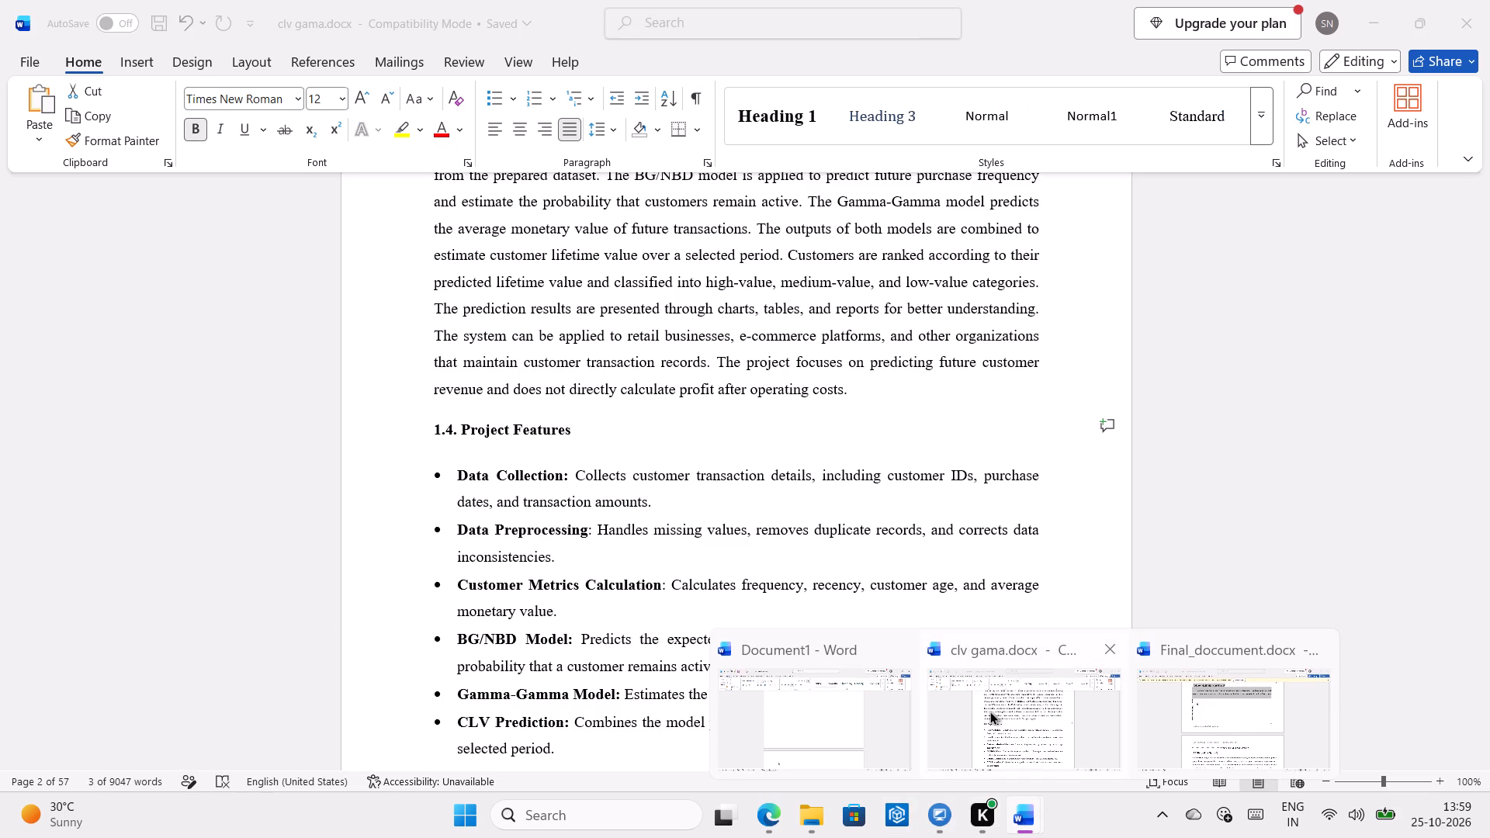
Copy the CHAPTER-2 and LITERATURE SURVEY titles from clv gama.docx onto the new page of Document1.
left_click(989, 711)
scroll(827, 701, "down", 6)
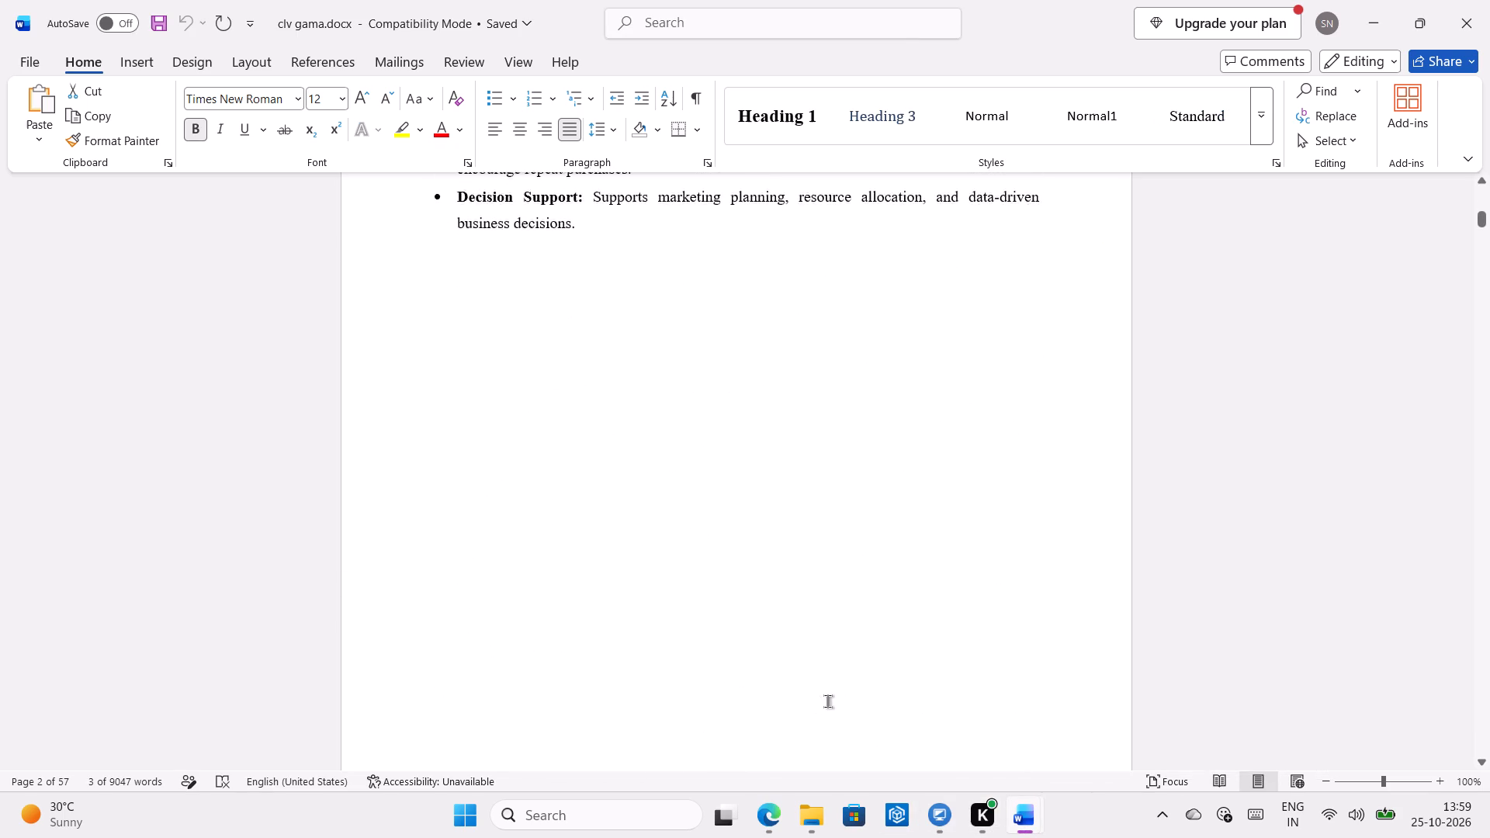
scroll(827, 701, "down", 3)
scroll(722, 541, "up", 1)
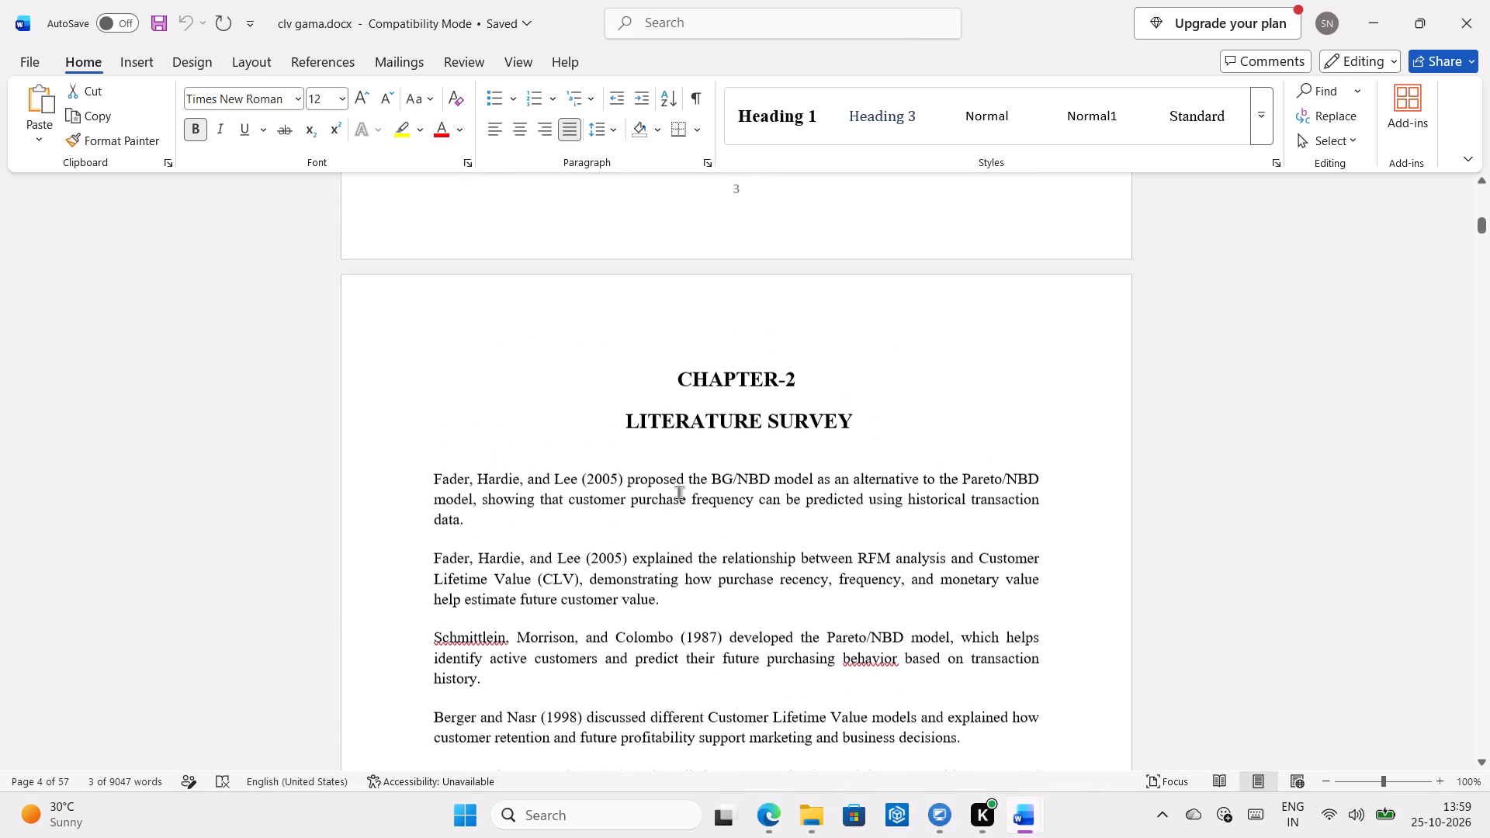
left_click_drag(673, 384, 871, 439)
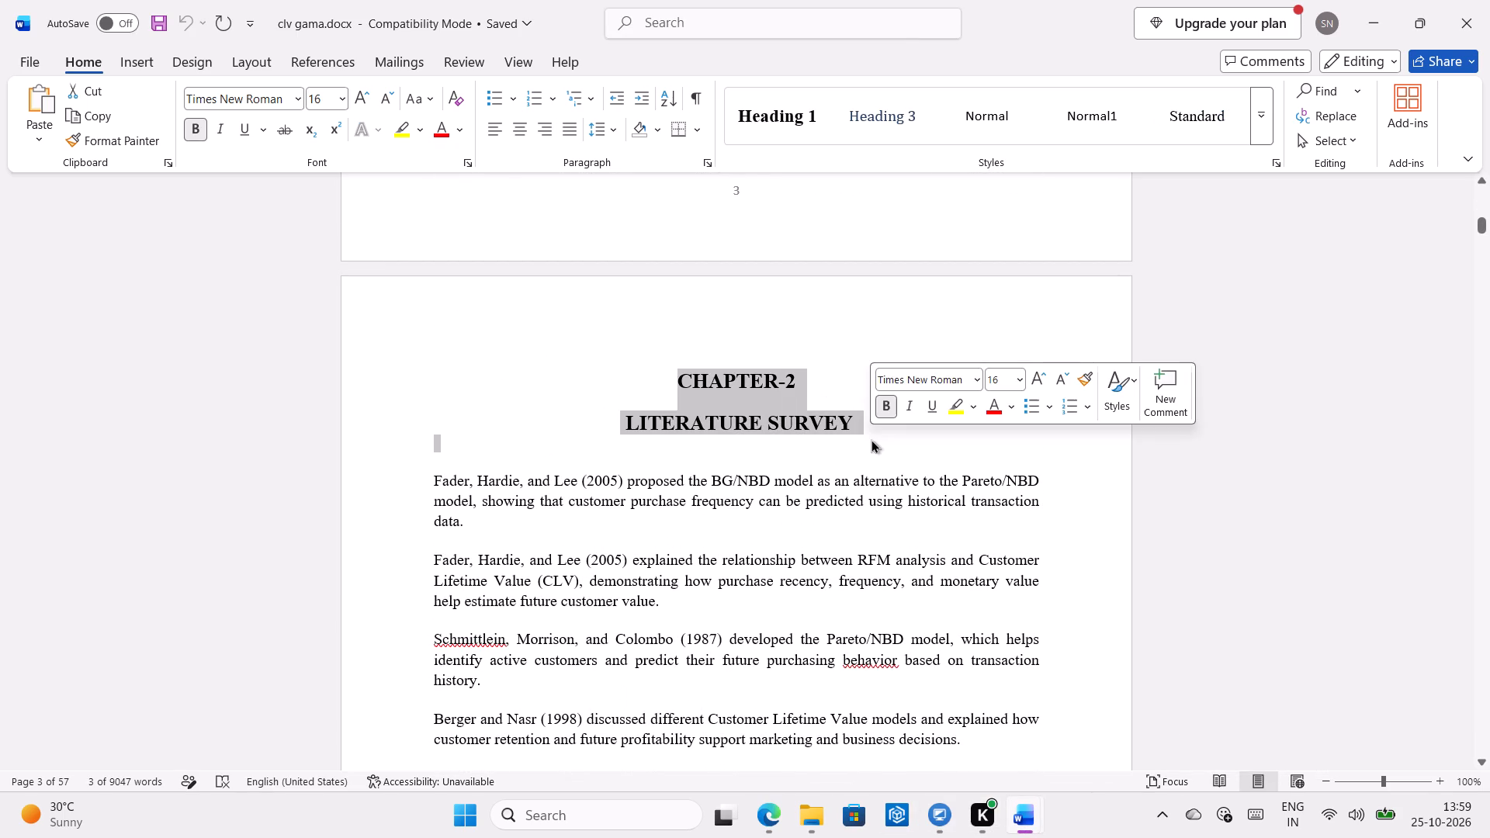
key("ctrl+c")
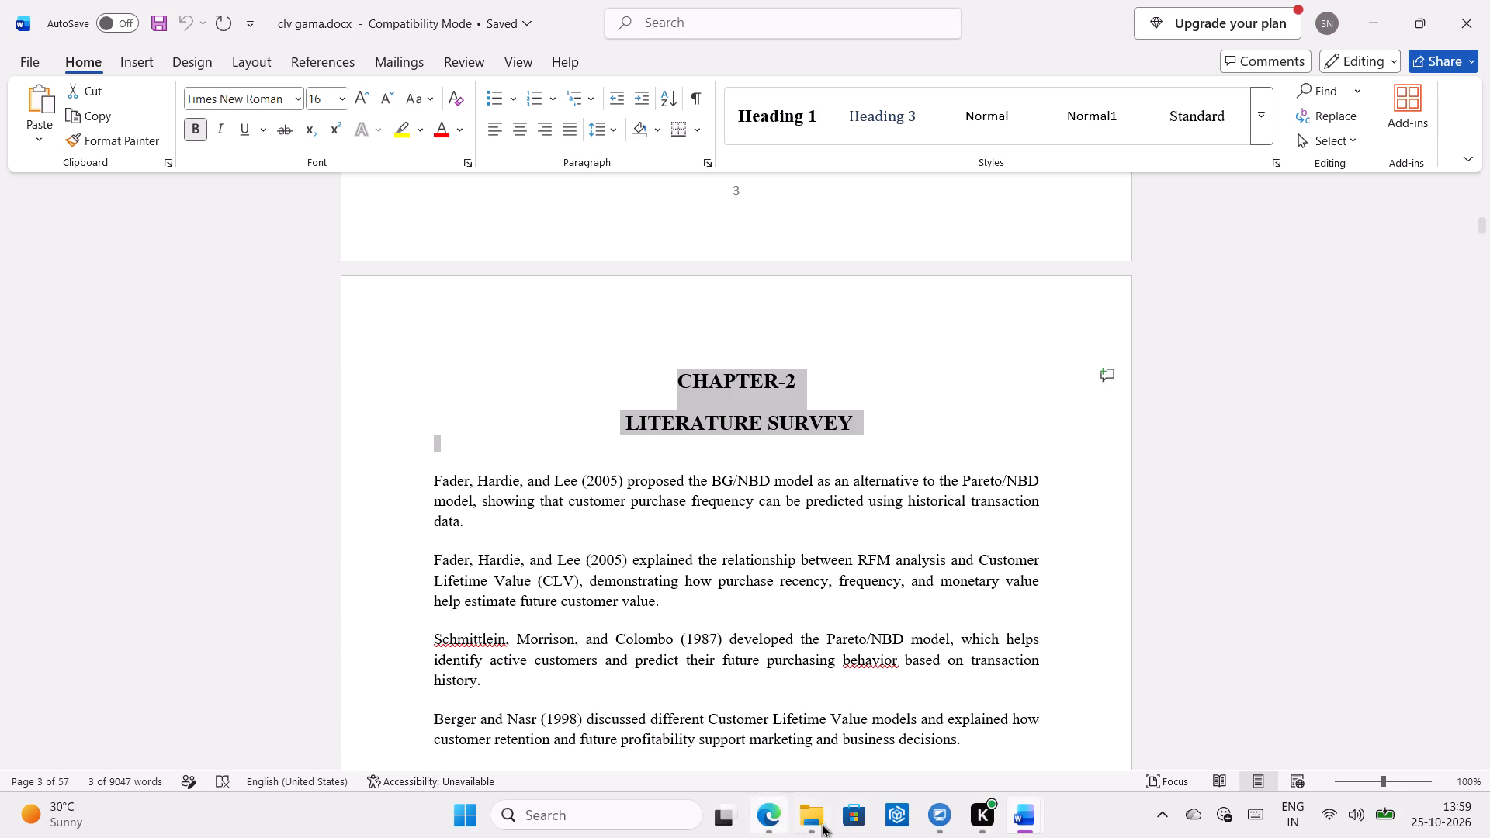
left_click(844, 744)
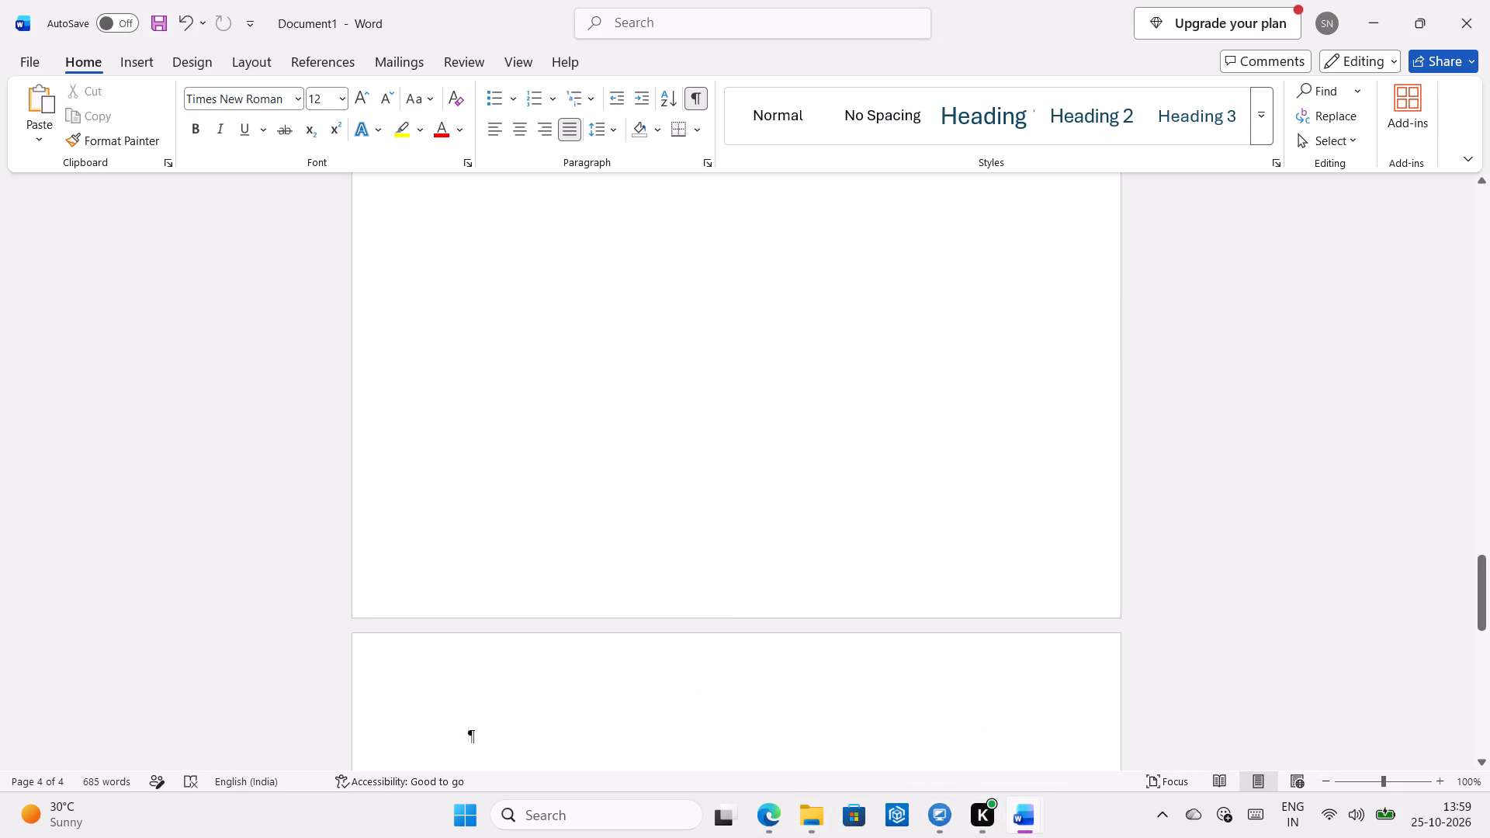
key("ctrl+v")
left_click(673, 639)
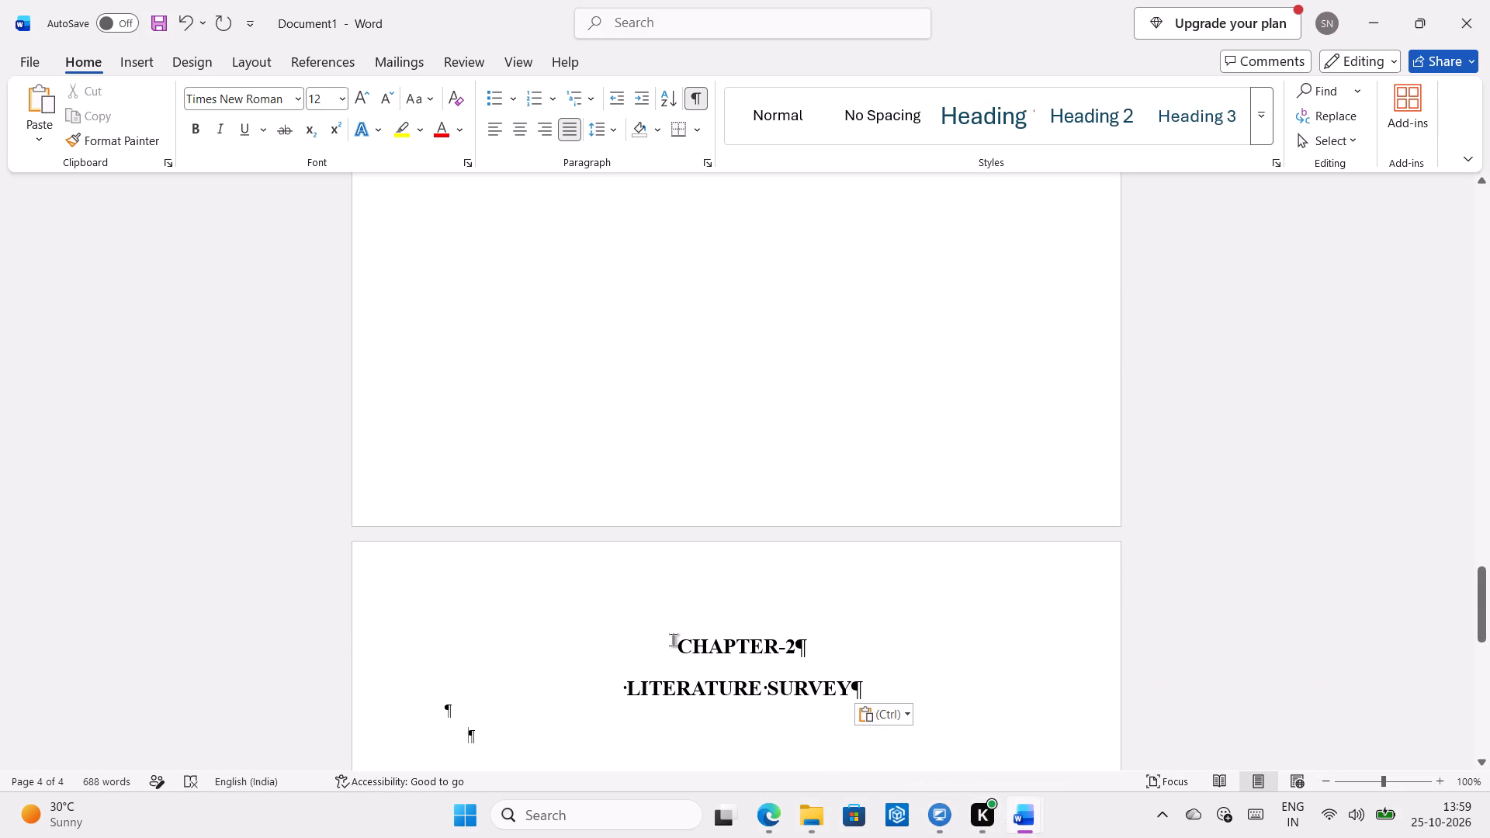
left_click_drag(673, 639, 888, 685)
left_click(888, 685)
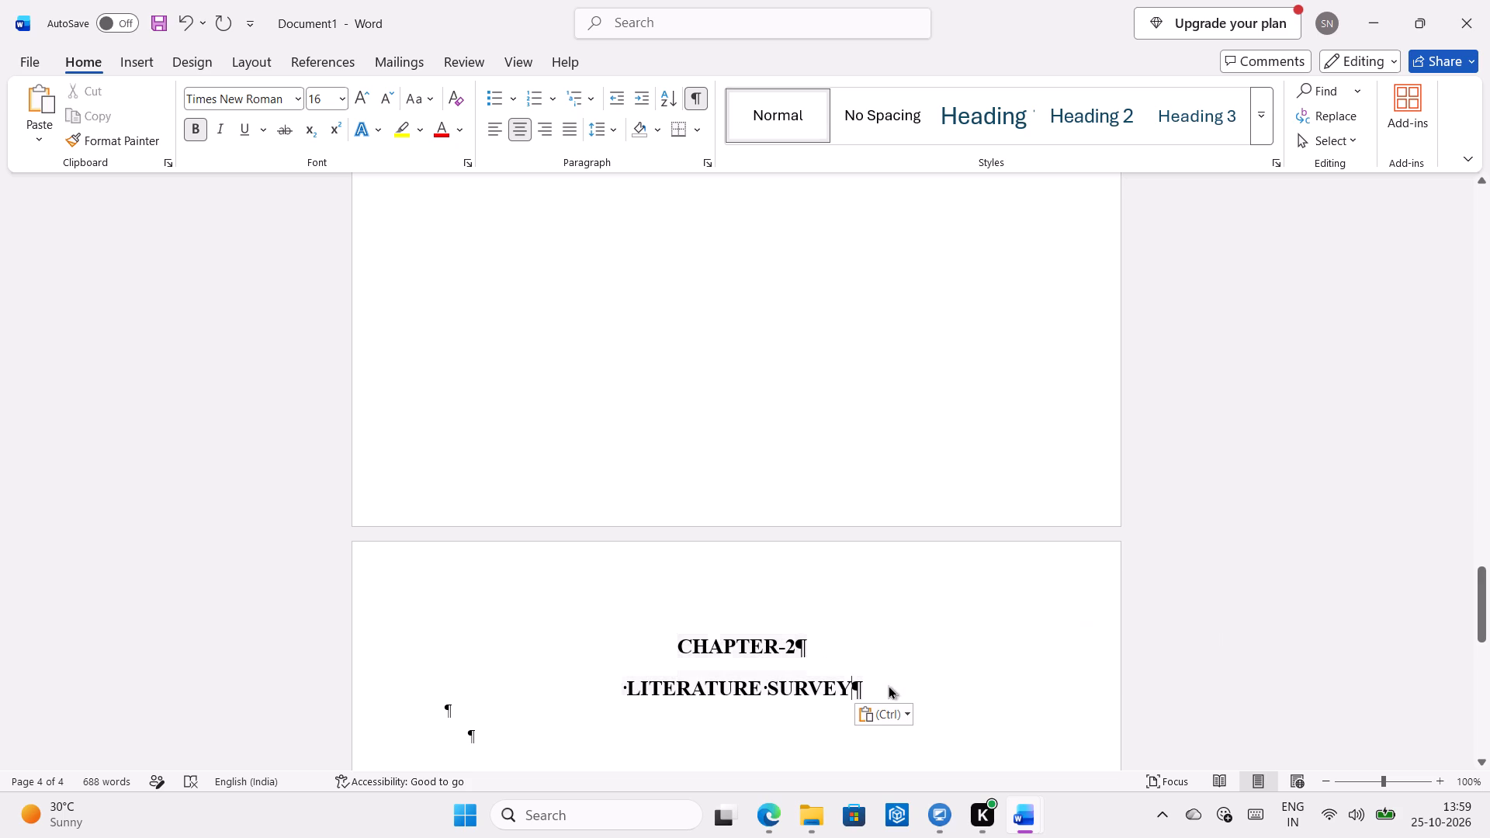
Set the line spacing of the CHAPTER-1 and INTRODUCTION titles to 1.0.
scroll(888, 685, "up", 11)
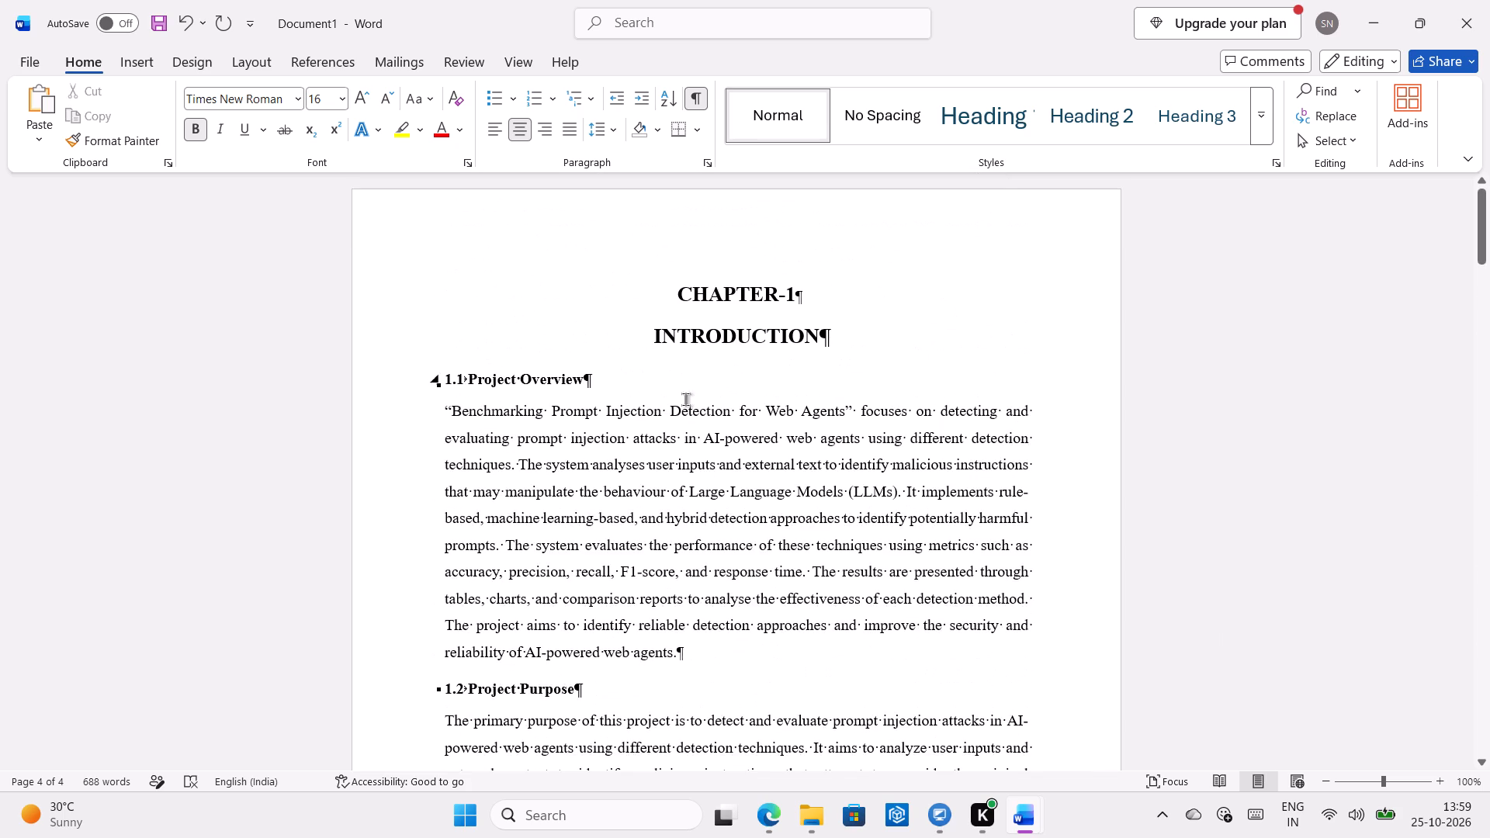
left_click(673, 301)
left_click_drag(673, 301, 835, 340)
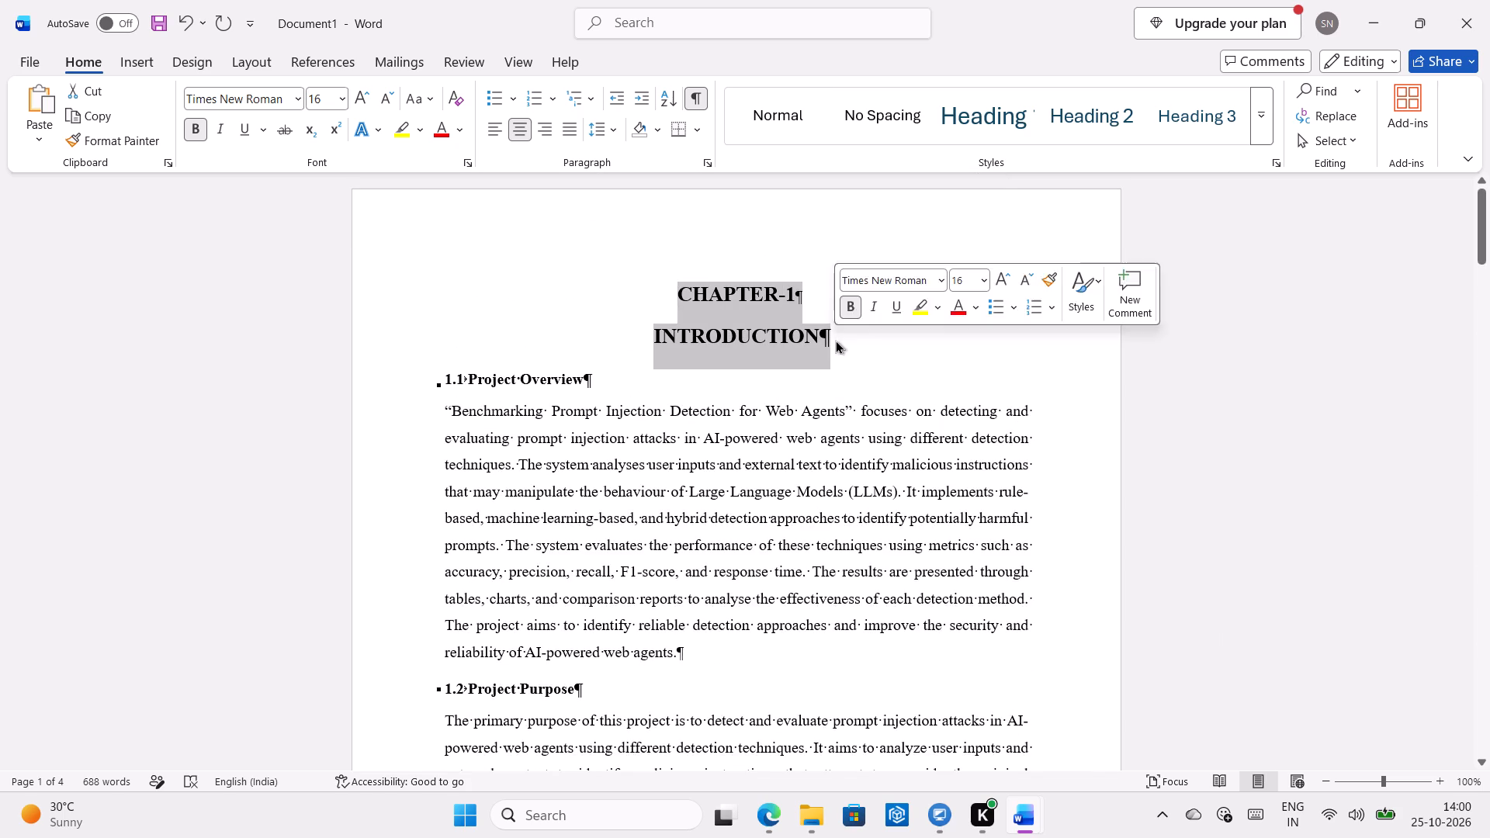
left_click(608, 126)
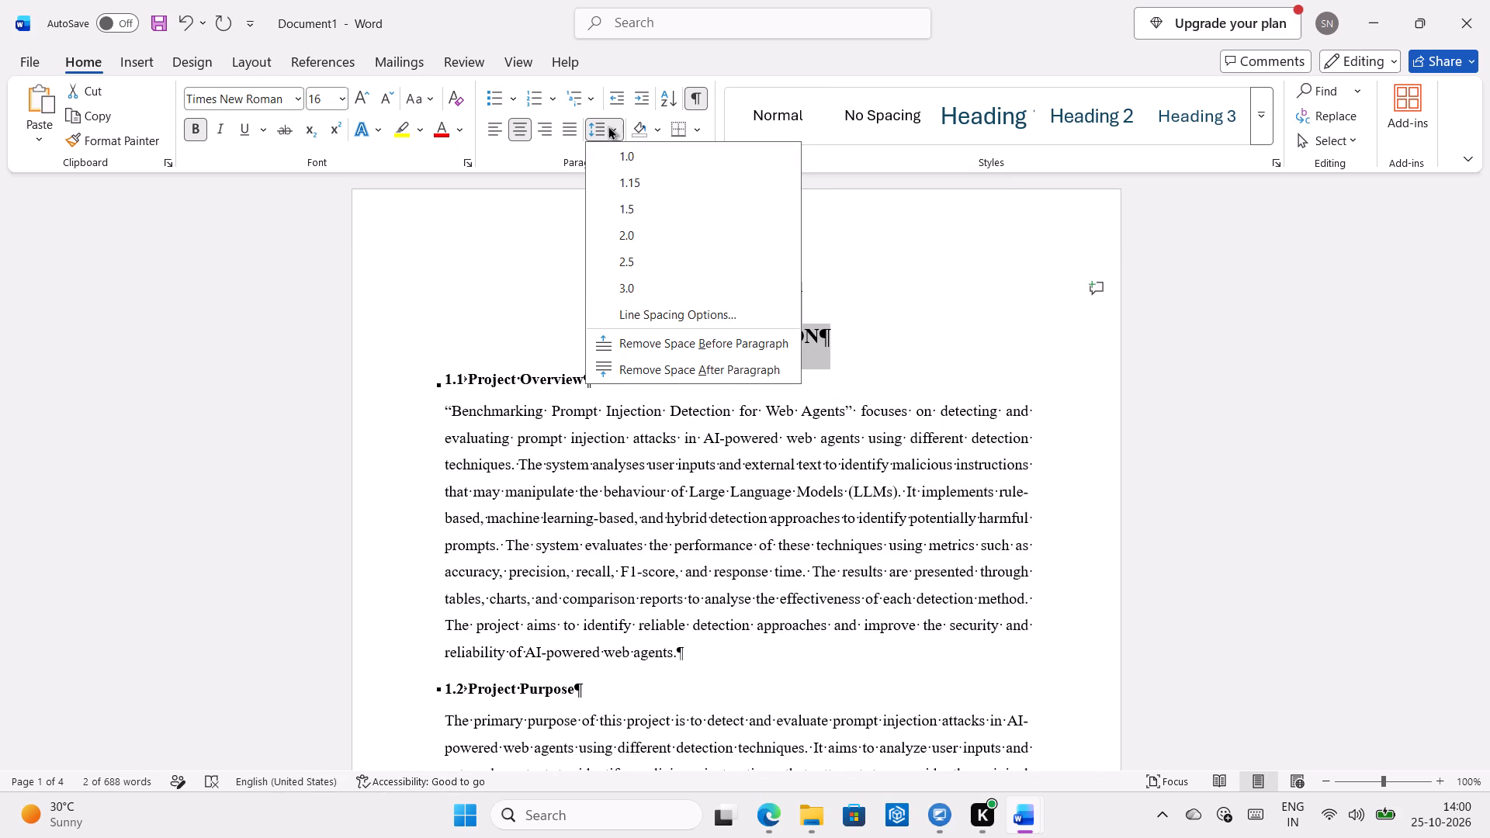
left_click(638, 182)
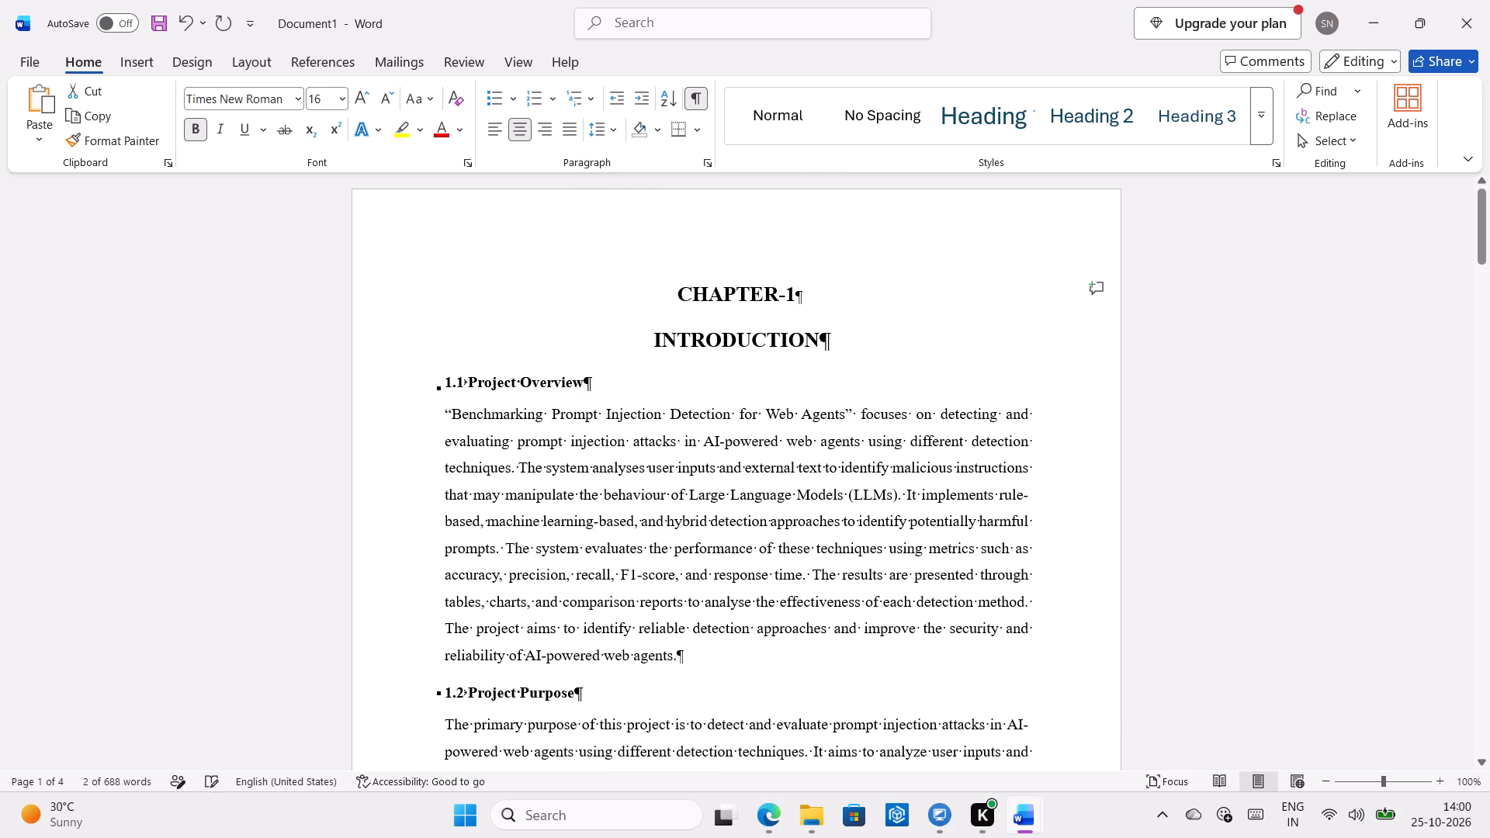
left_click(608, 124)
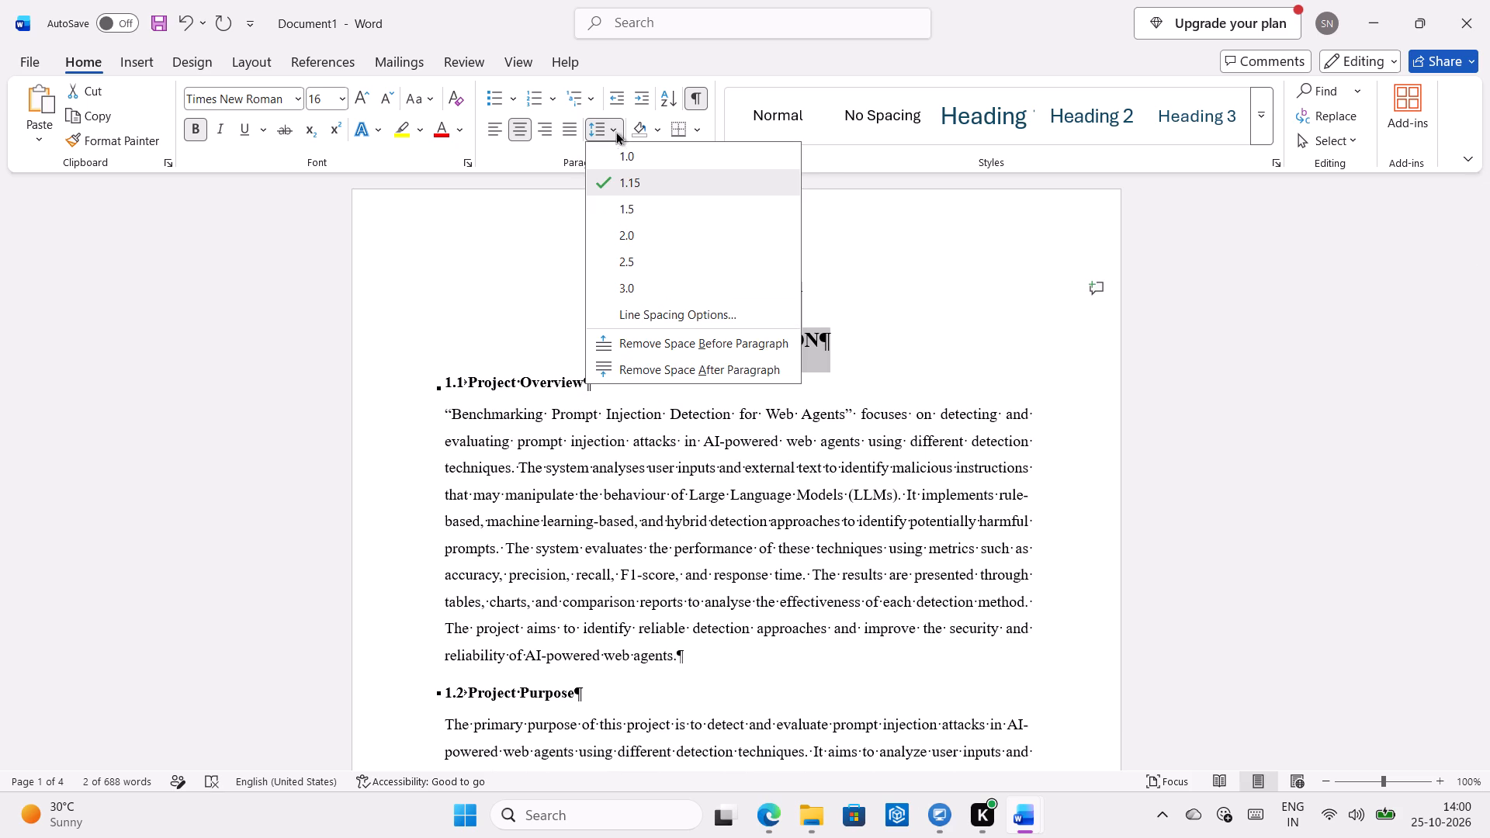
left_click(628, 150)
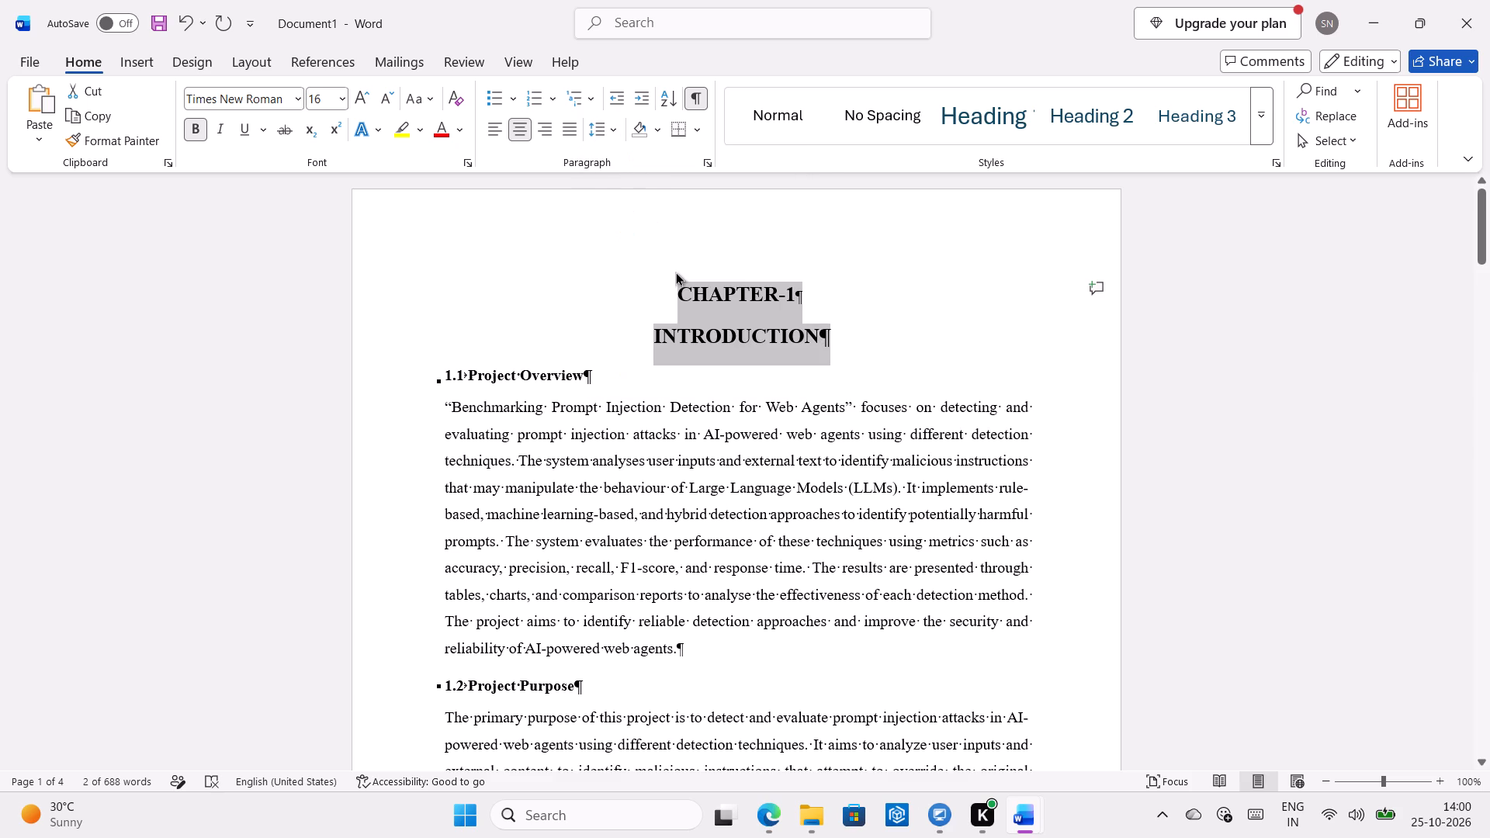
Set the CHAPTER-1 title's paragraph spacing to 0 pt before and 12 pt after, keeping single line spacing.
left_click(675, 273)
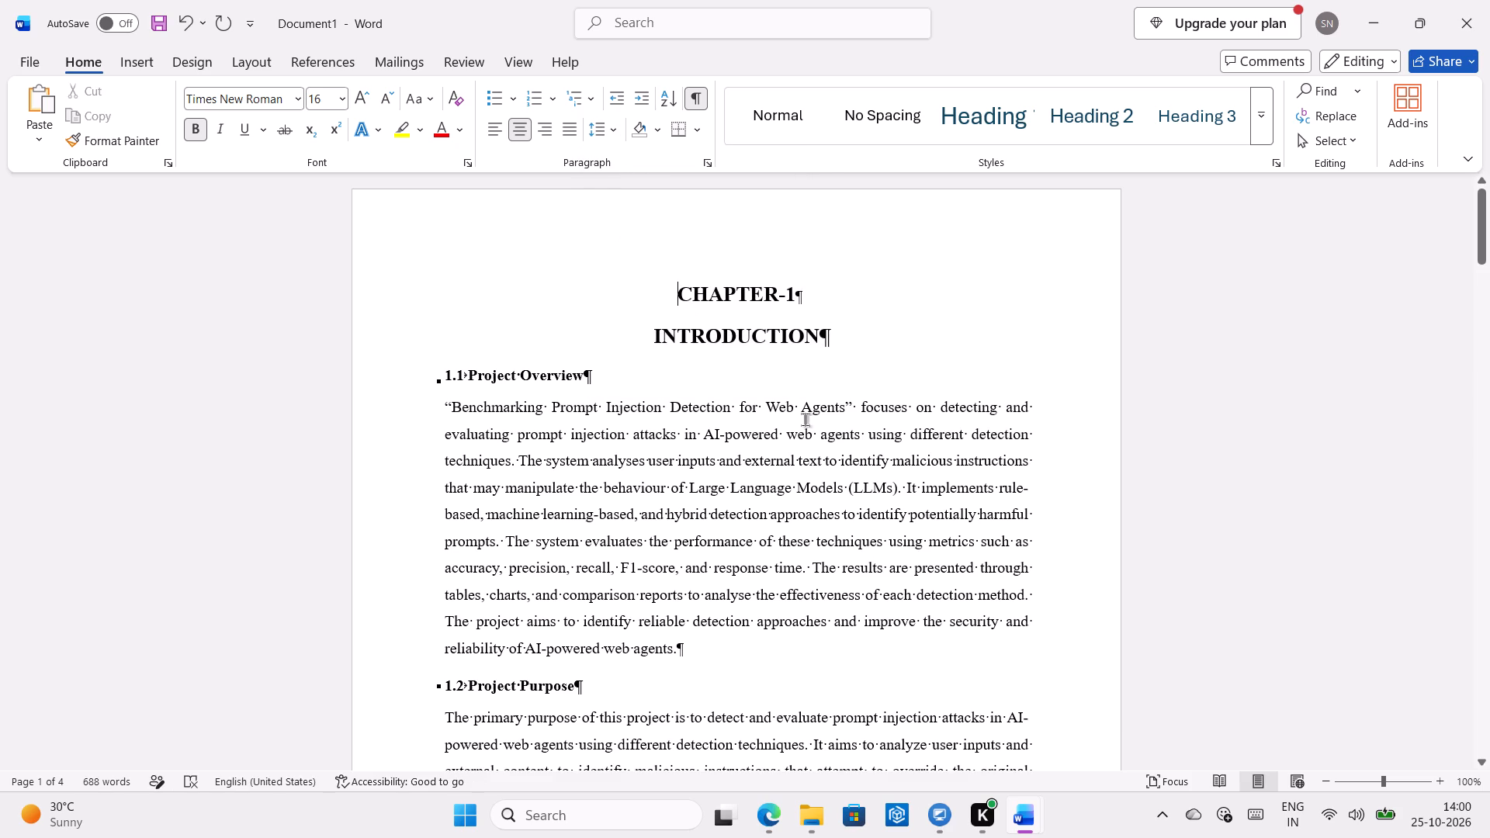
left_click_drag(657, 289, 847, 321)
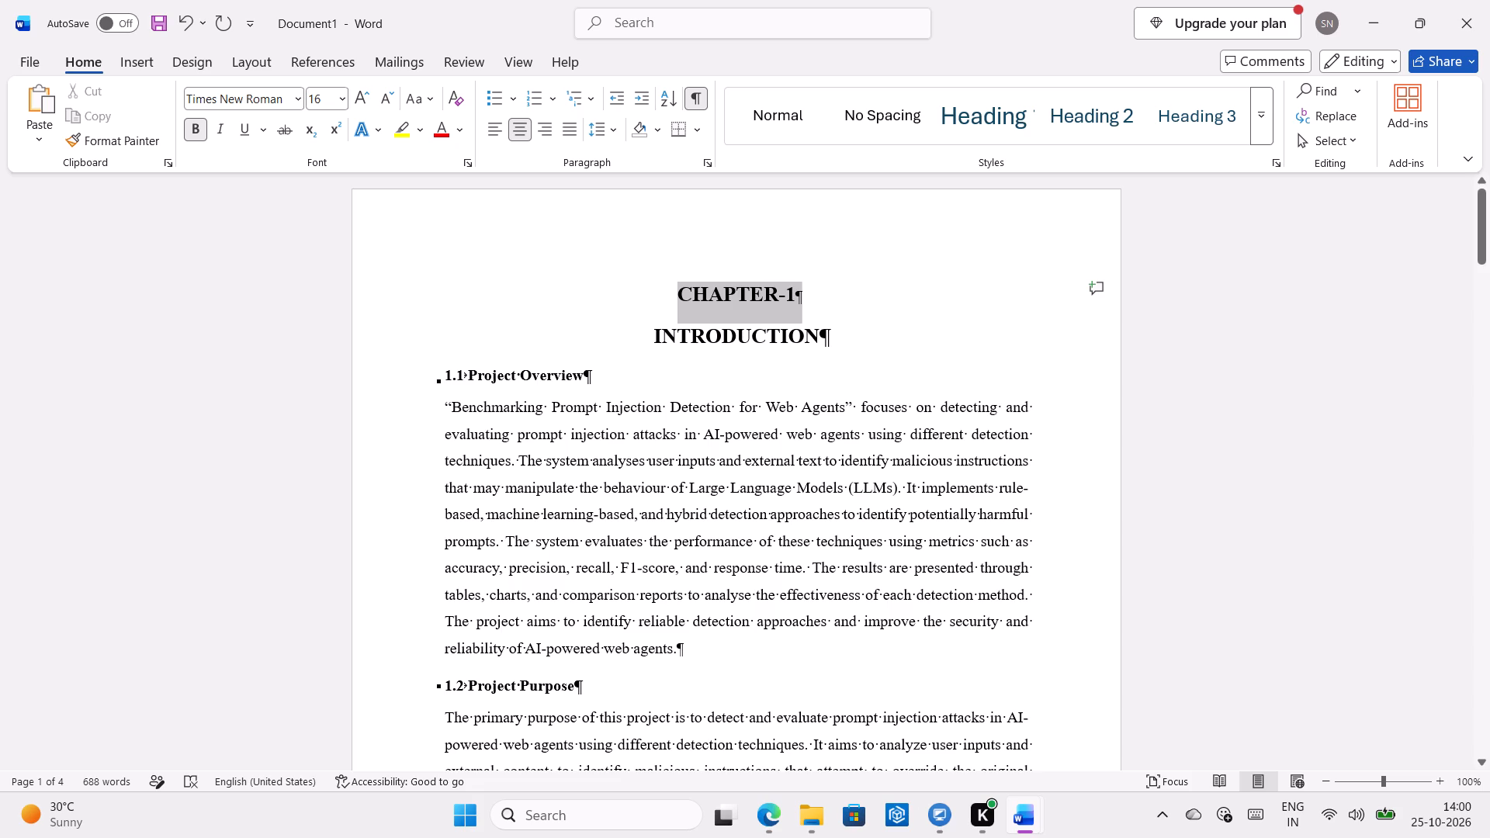
left_click_drag(847, 321, 847, 332)
left_click(764, 335)
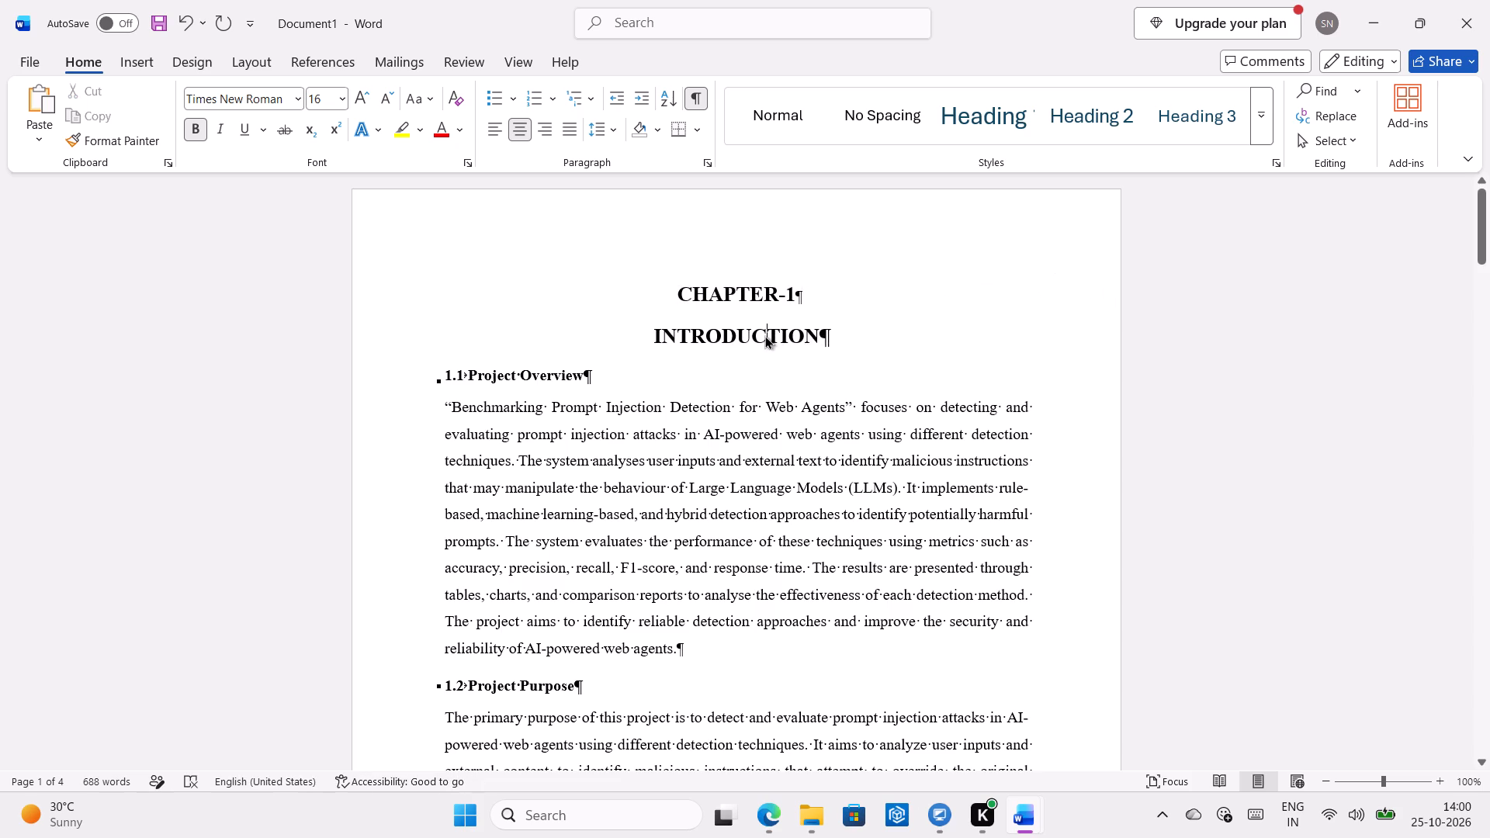
triple_click(764, 335)
left_click(764, 335)
triple_click(764, 335)
triple_click(744, 302)
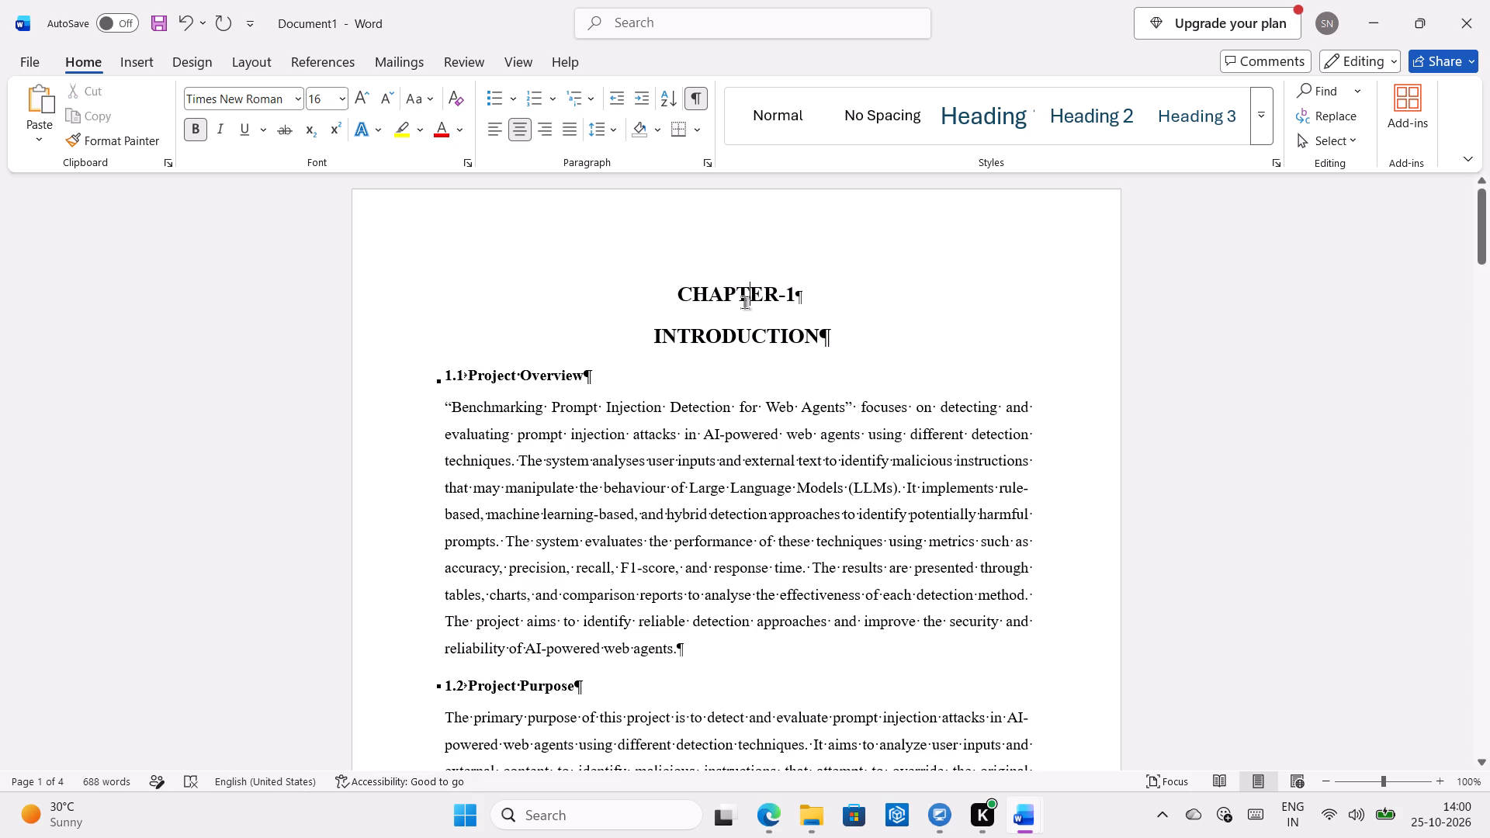
triple_click(744, 302)
left_click(744, 302)
left_click_drag(664, 296, 853, 287)
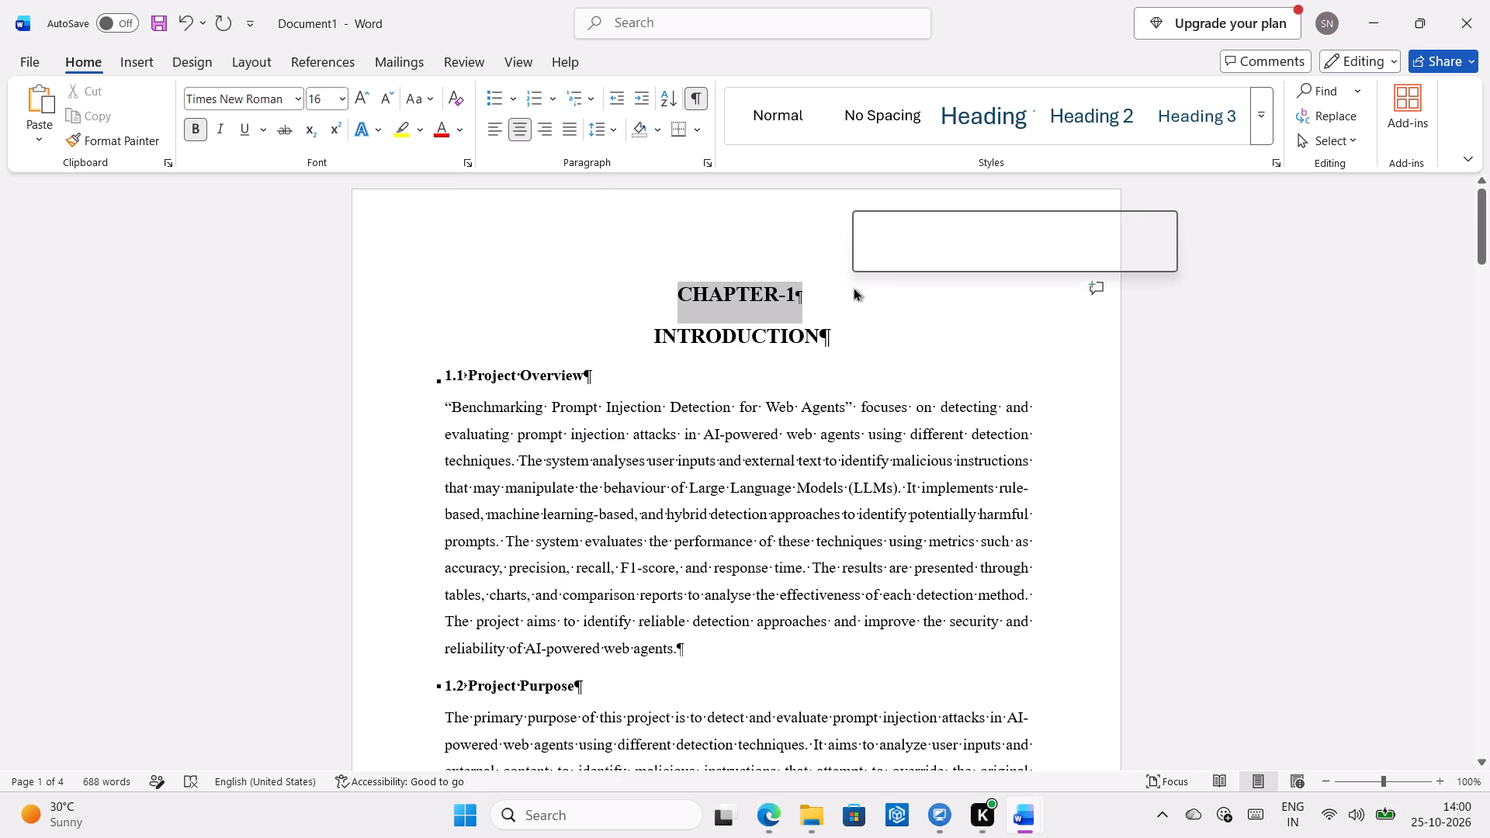
left_click(607, 127)
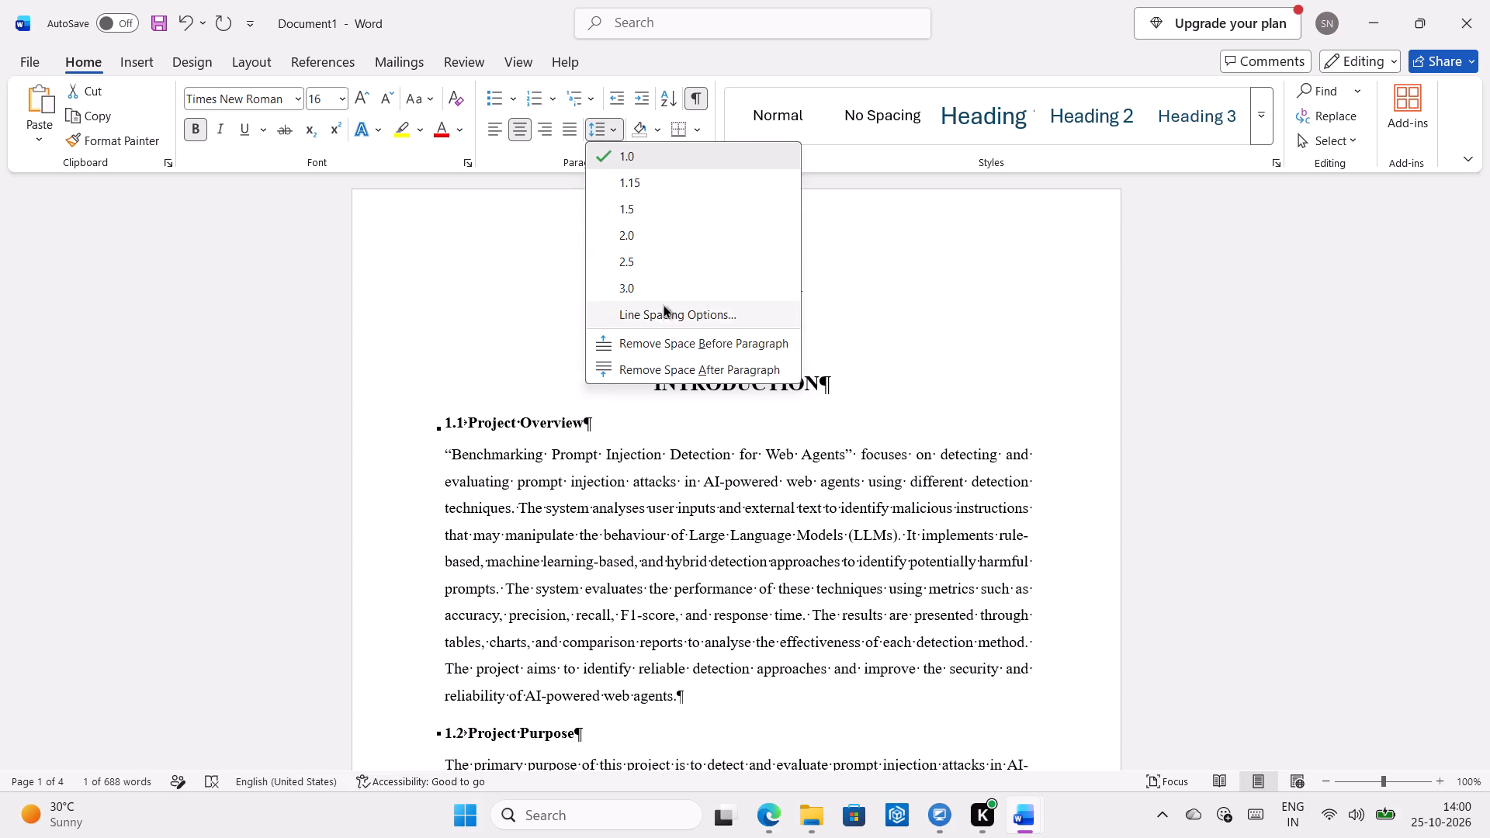
left_click(664, 317)
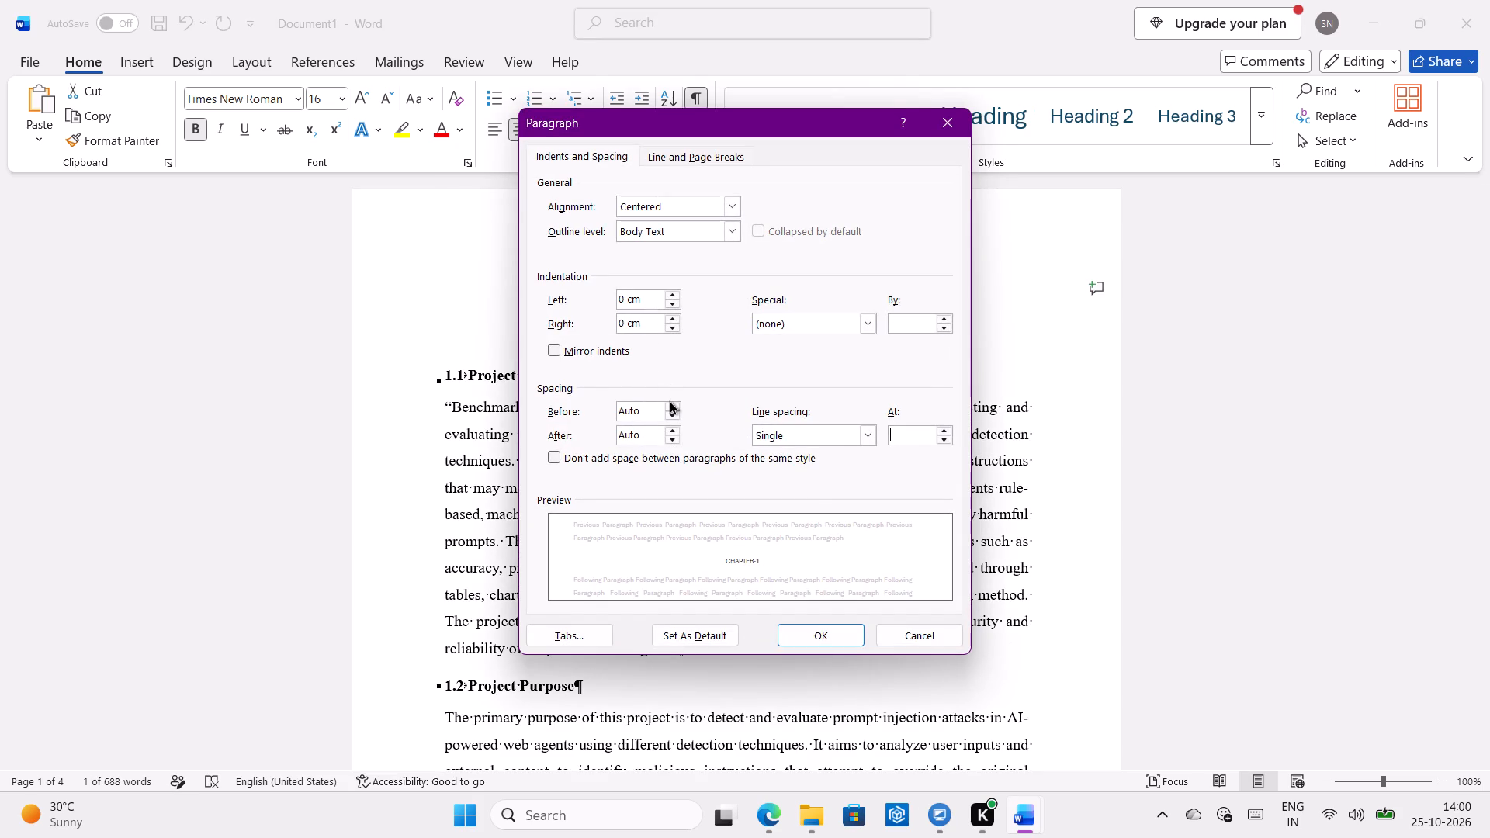
left_click(670, 403)
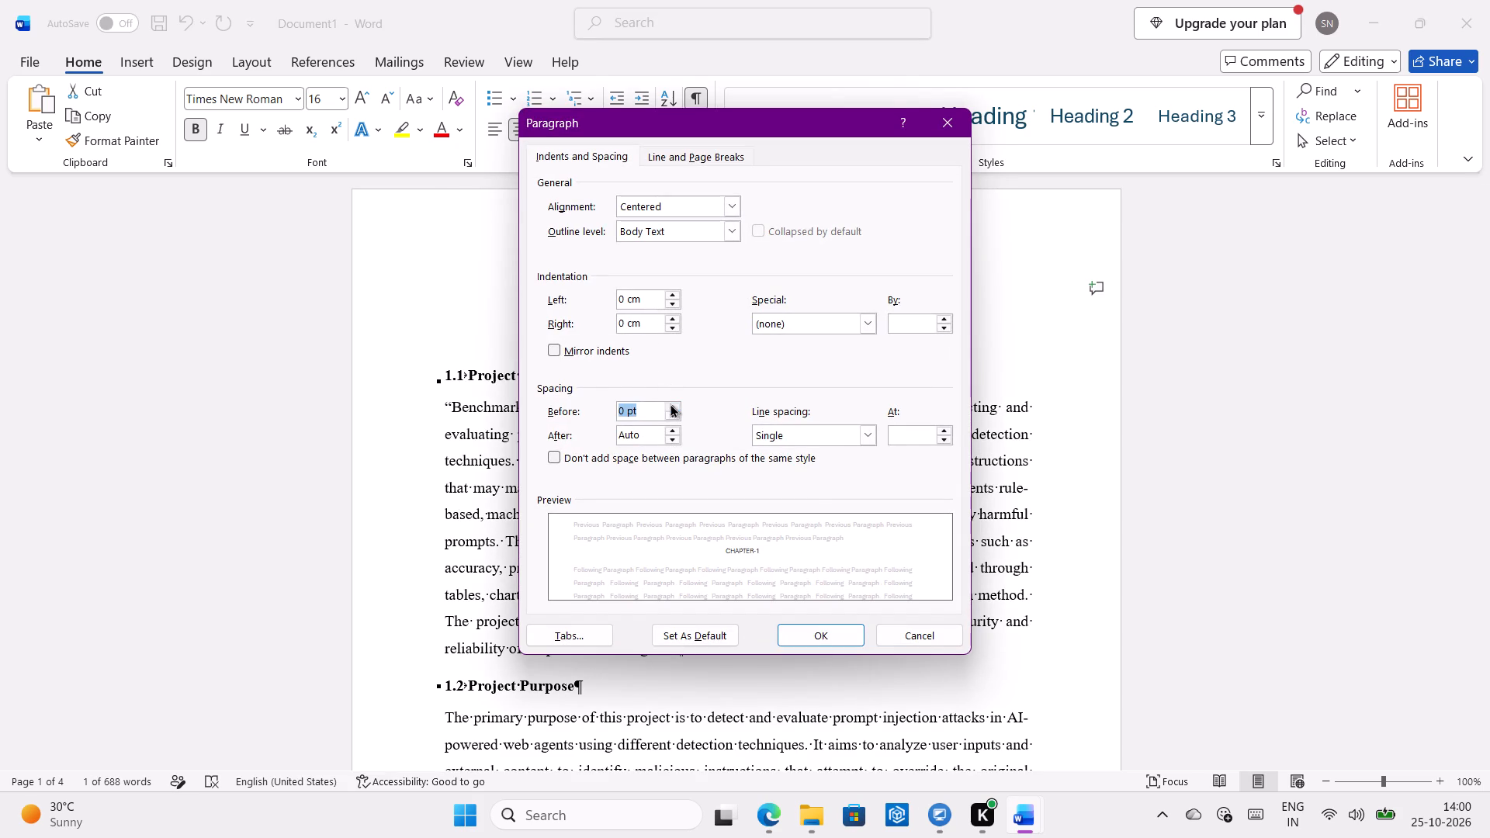
left_click(674, 432)
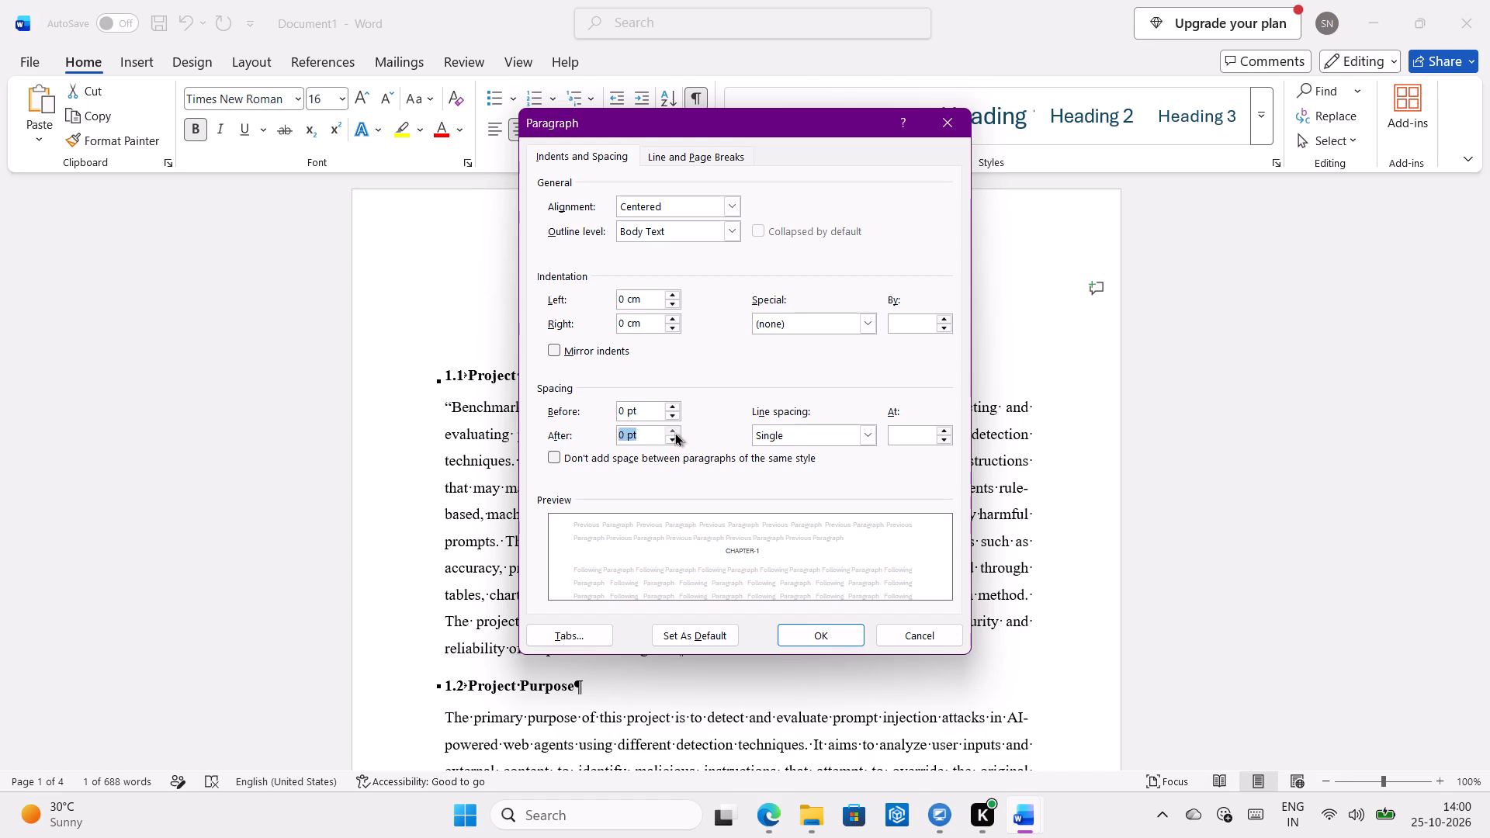
left_click(670, 442)
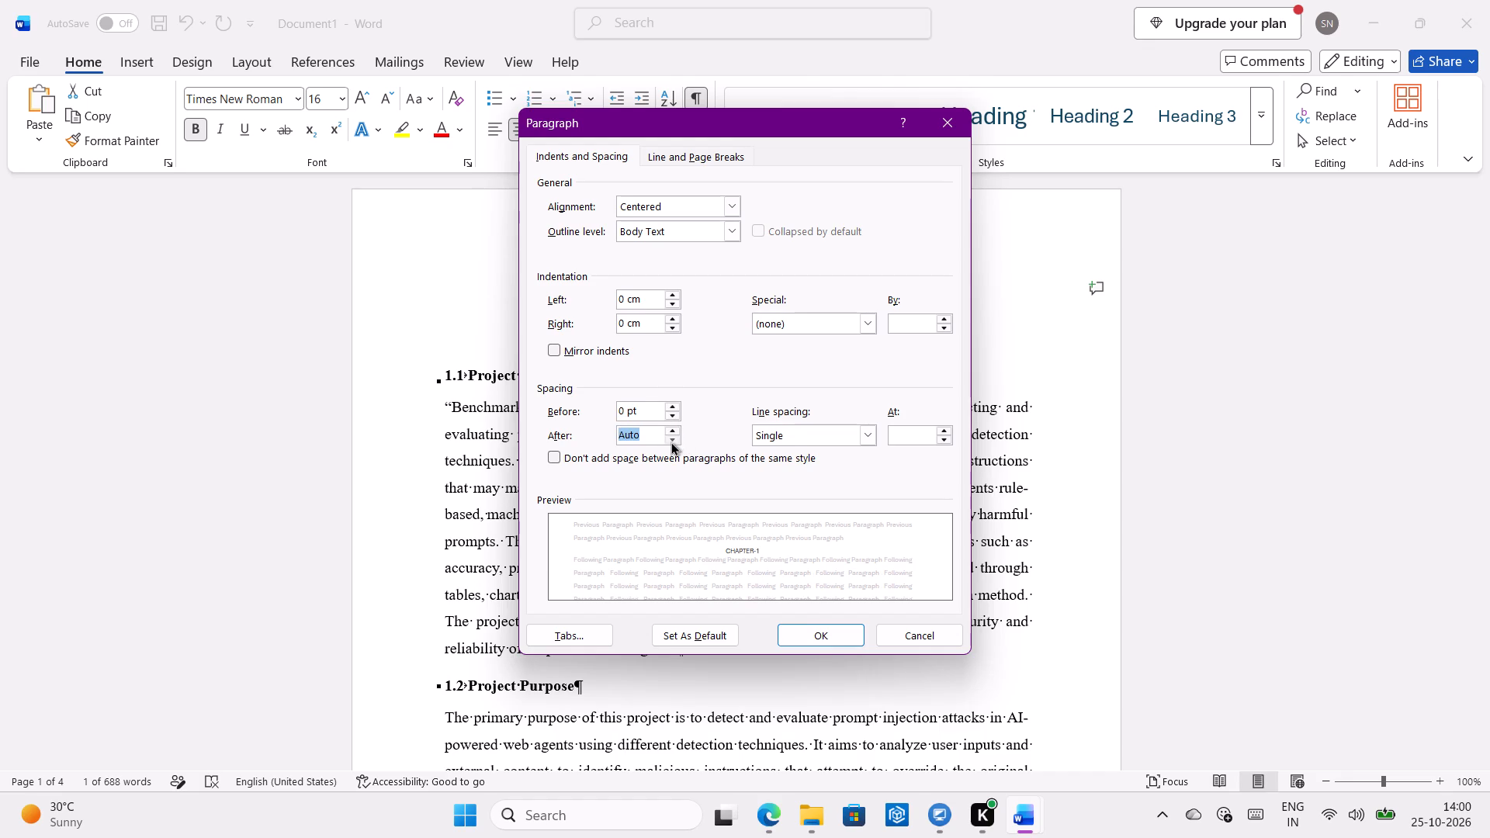
left_click_drag(670, 442, 670, 427)
double_click(670, 427)
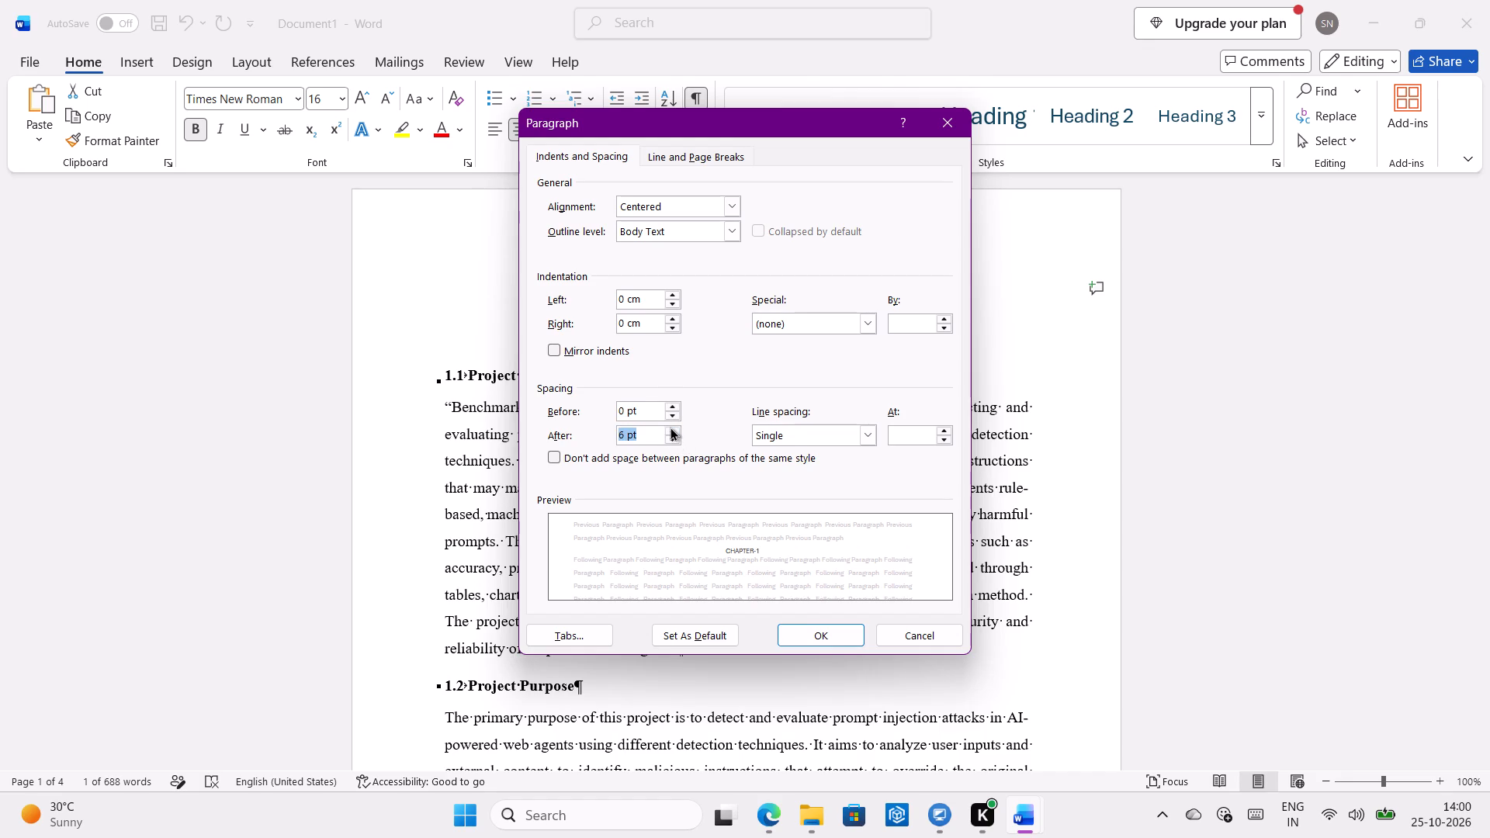
left_click(670, 427)
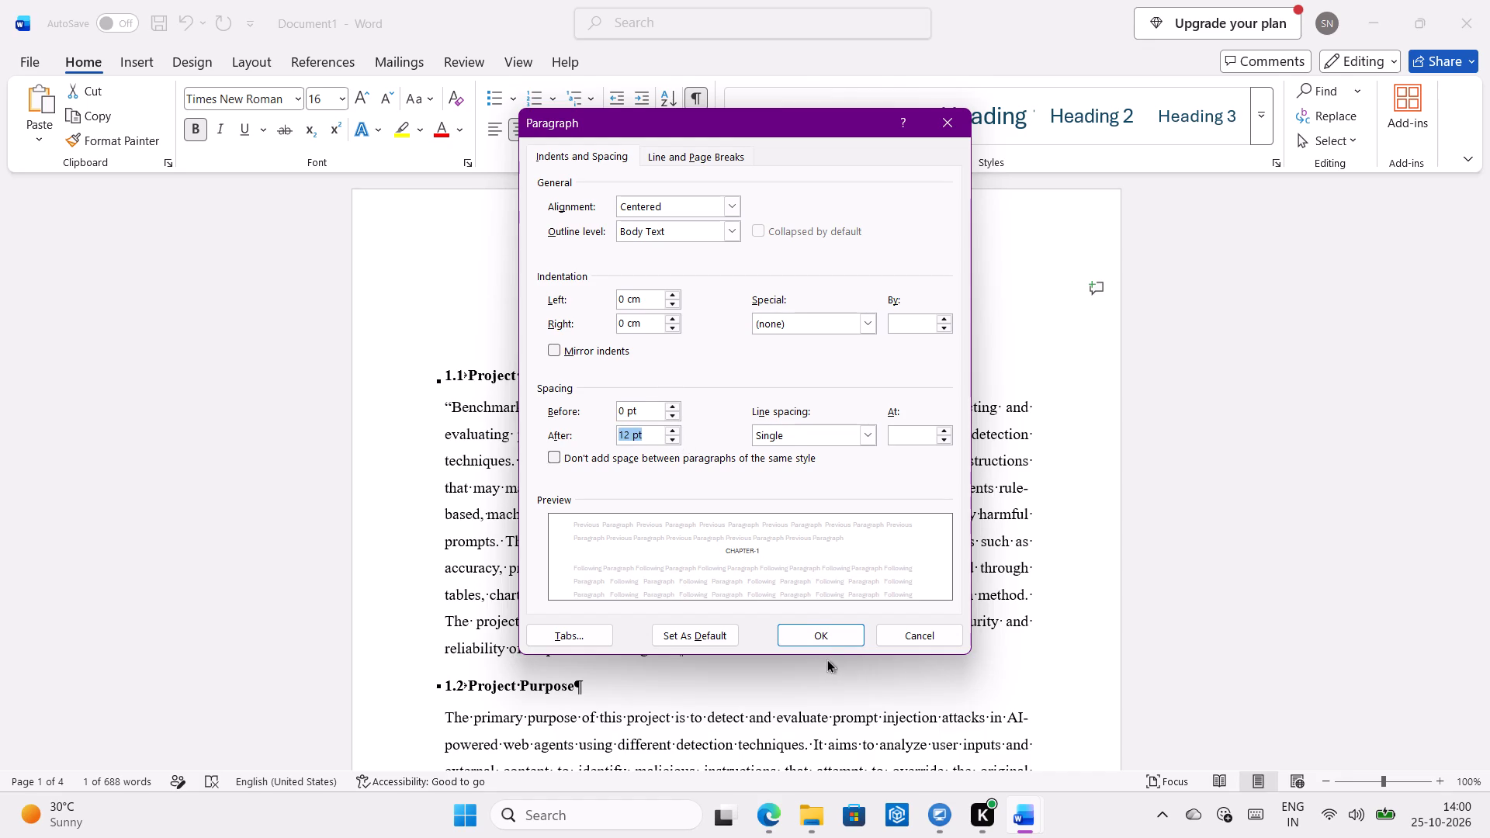
left_click(820, 634)
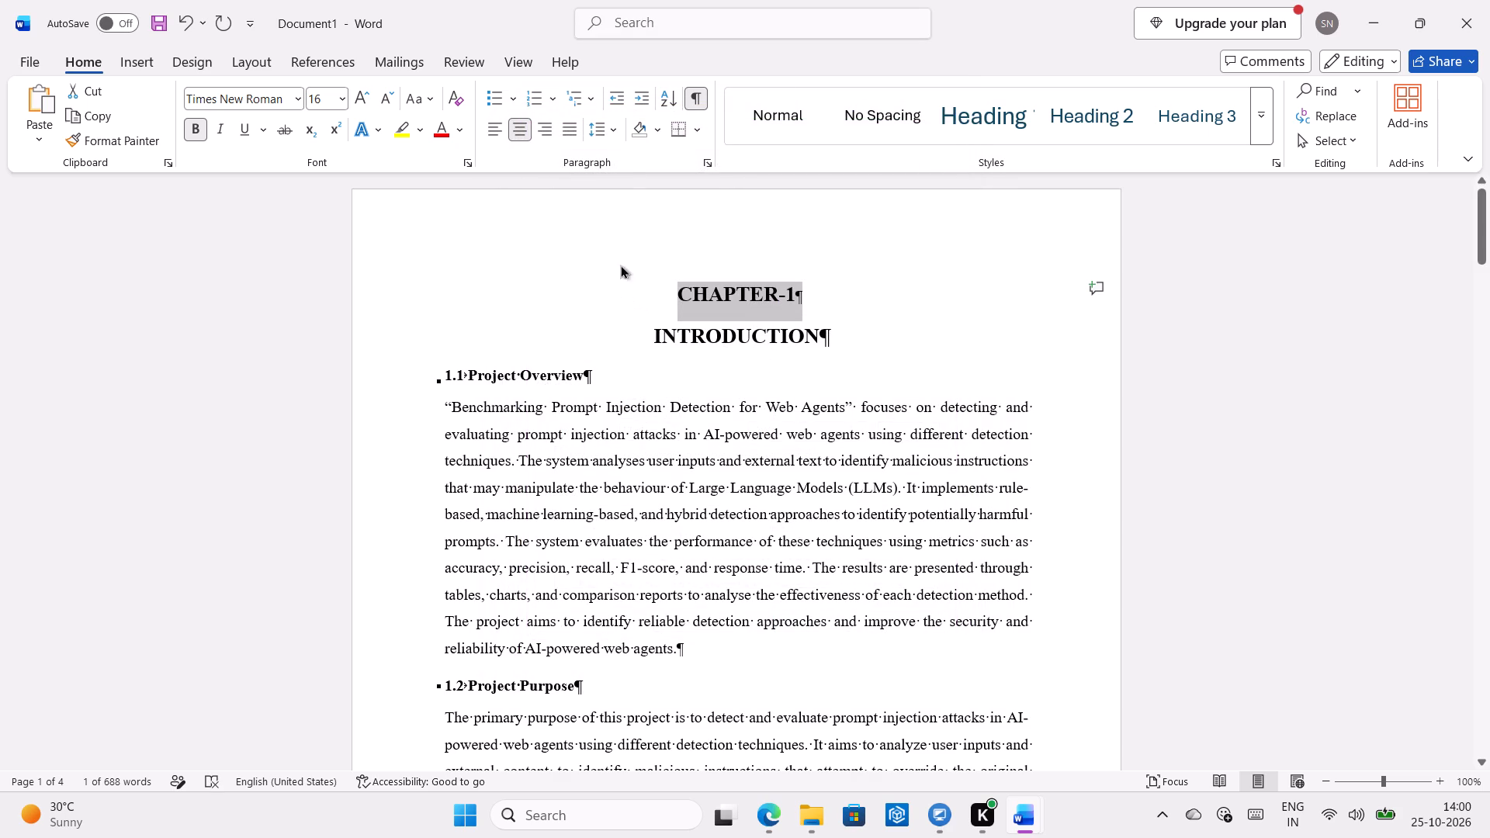
Set the CHAPTER-1 title's spacing after the paragraph to 6 pt.
left_click(609, 128)
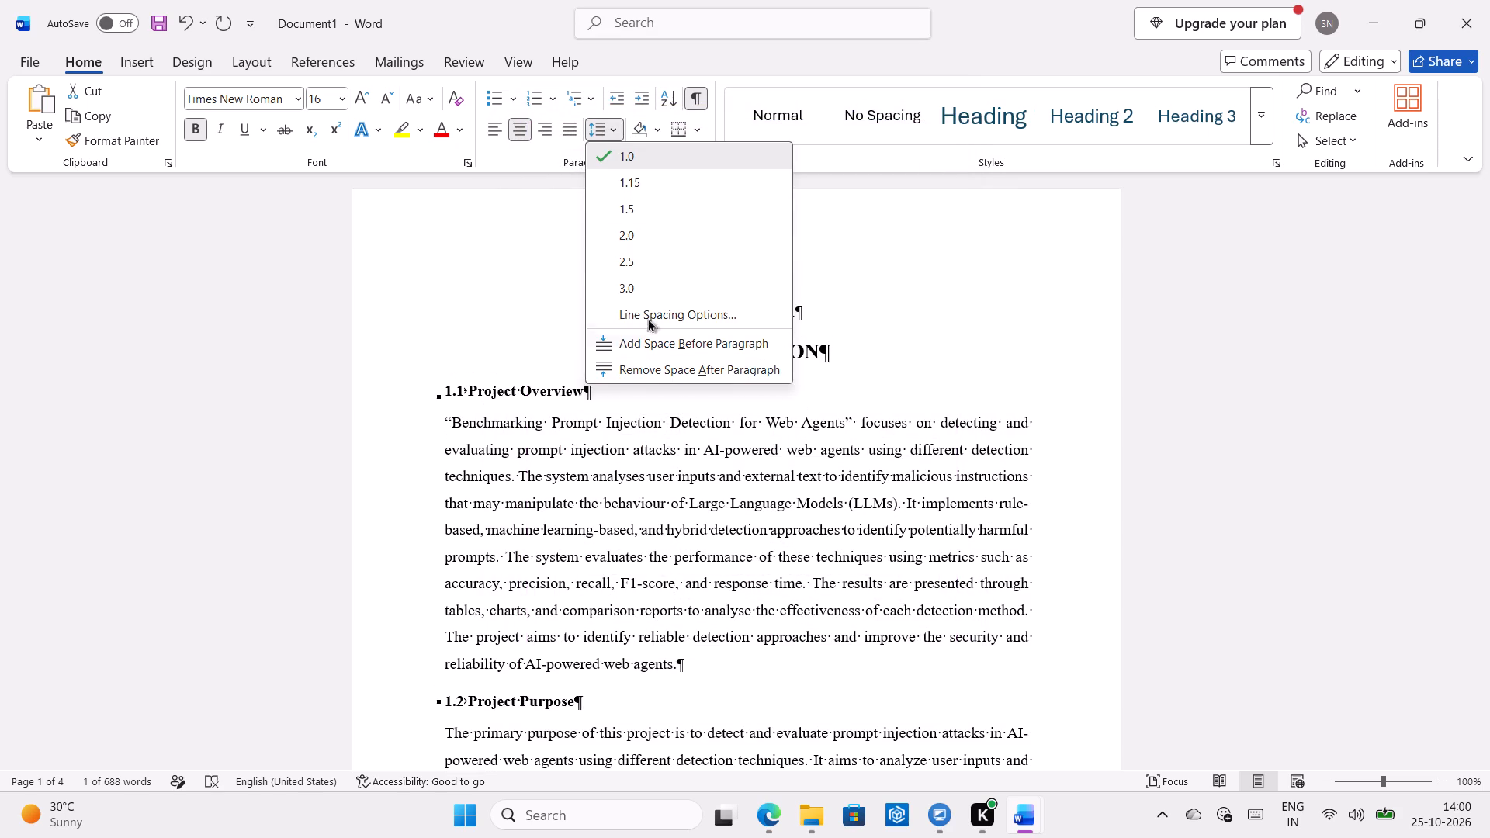
left_click(654, 306)
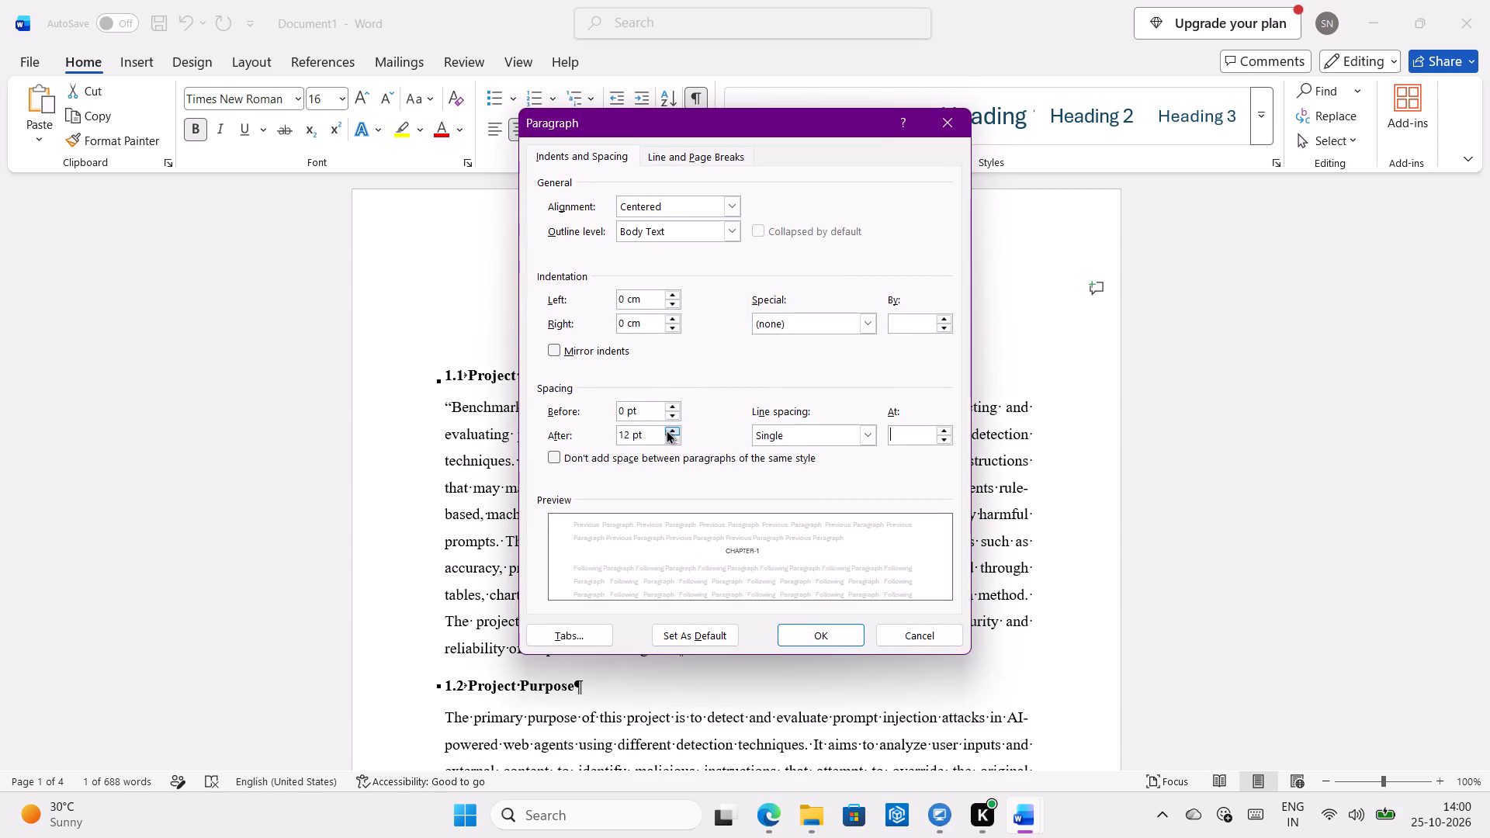
left_click(668, 438)
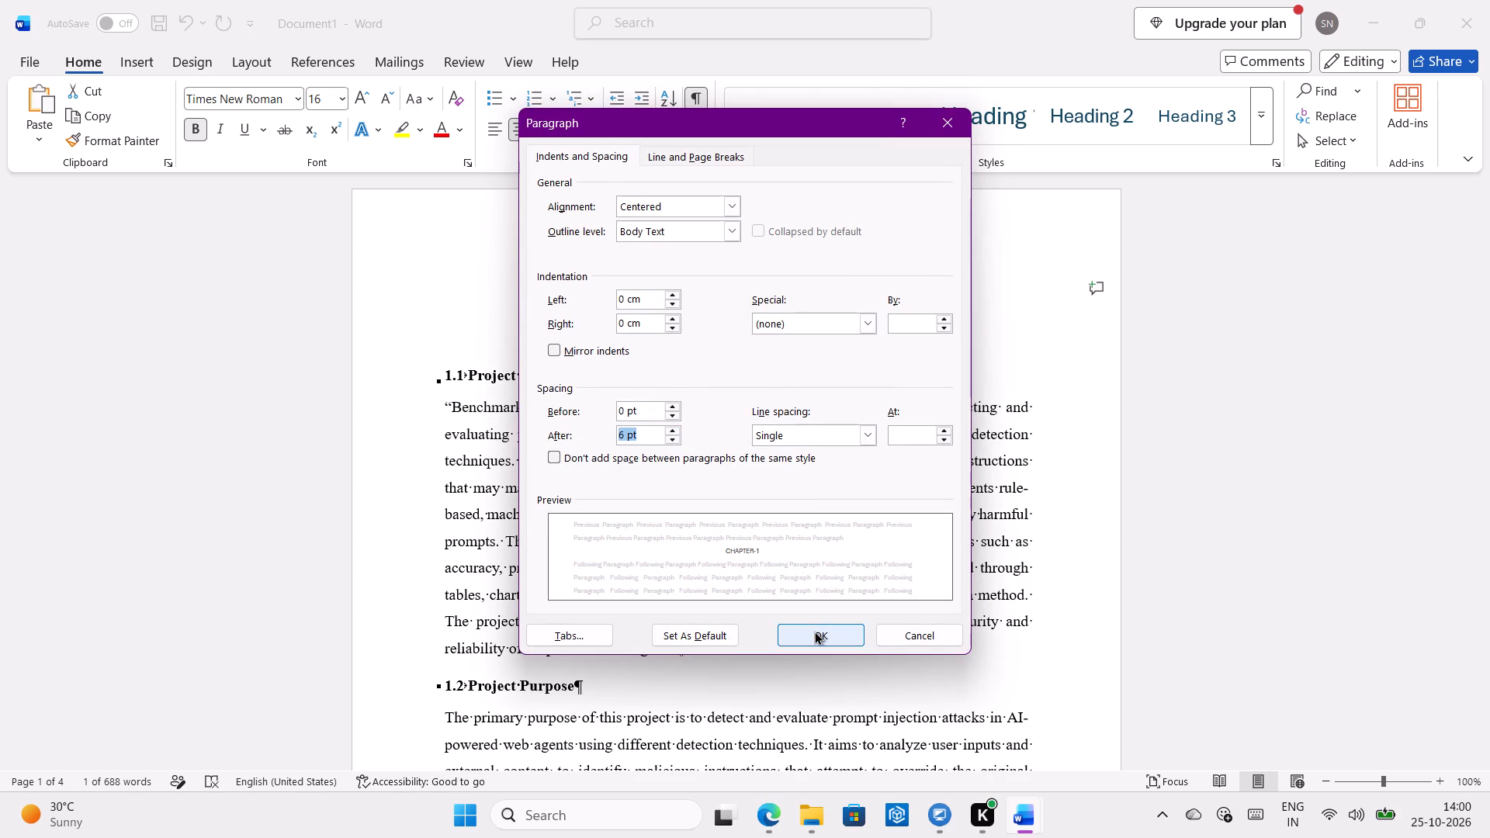
left_click(814, 631)
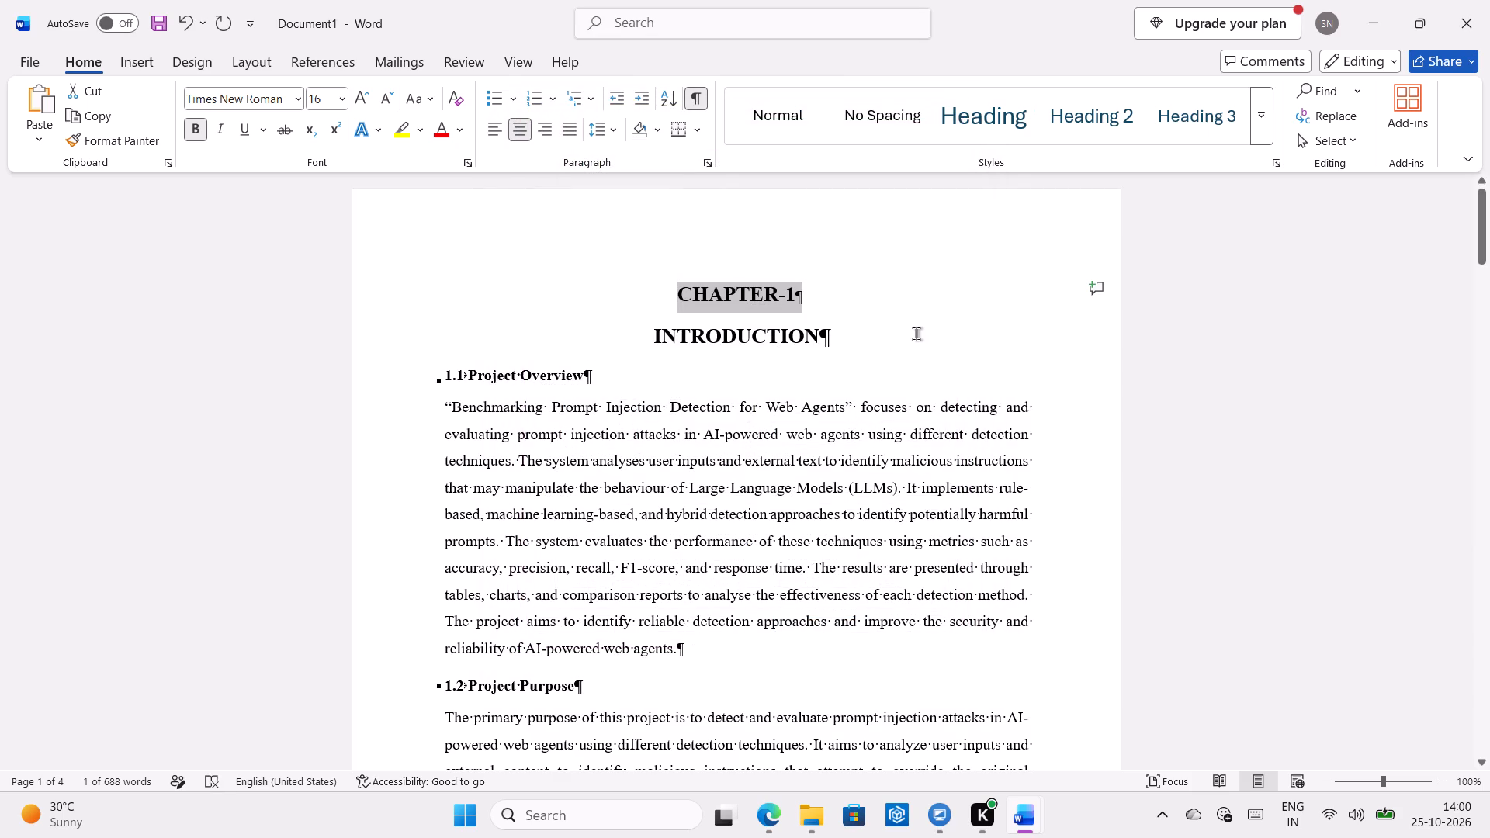
left_click(916, 333)
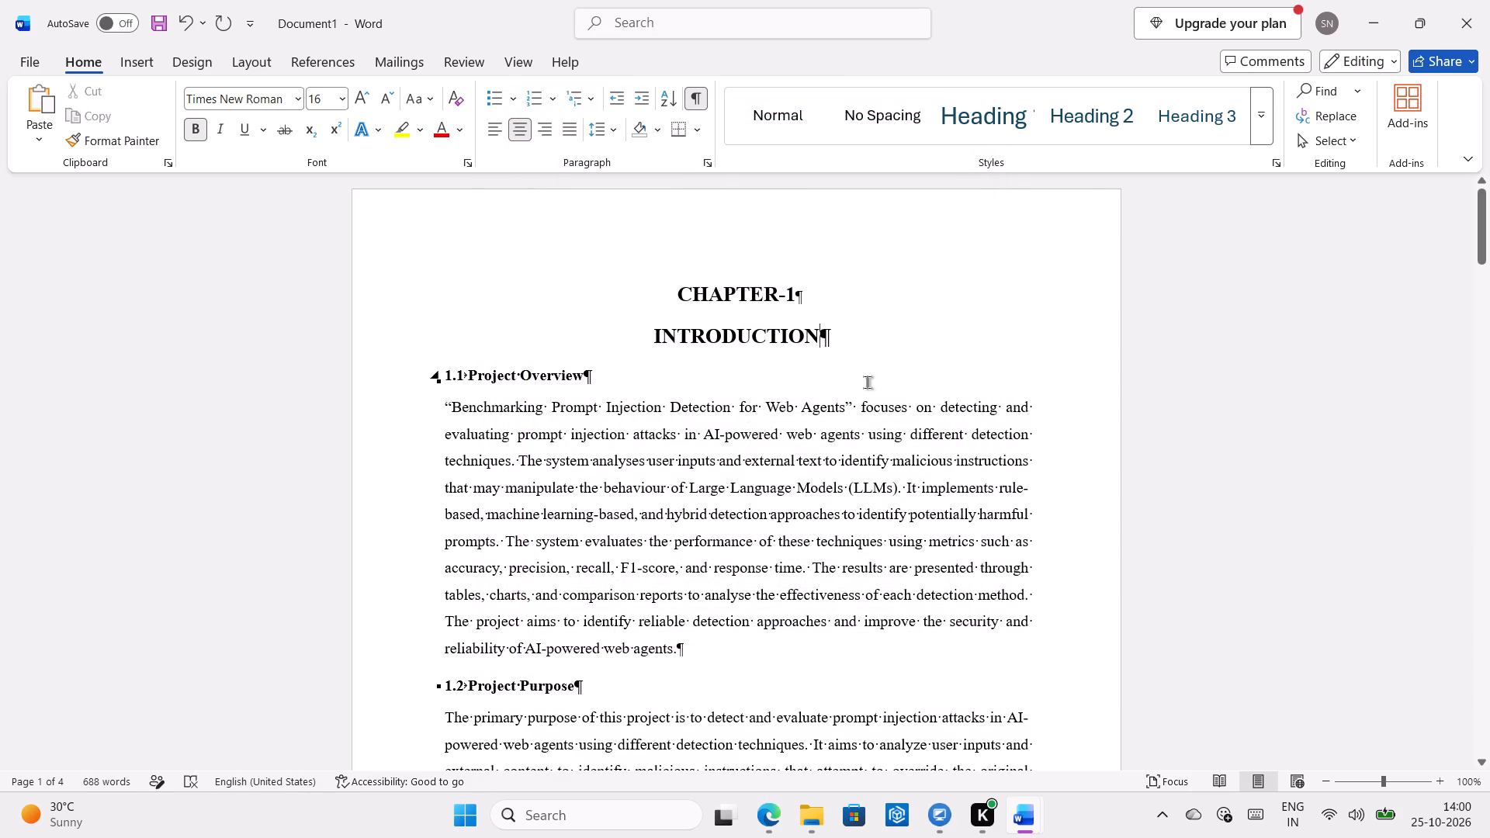
Set the CHAPTER-2 title's paragraph spacing to 0 pt before and 6 pt after.
scroll(864, 449, "down", 9)
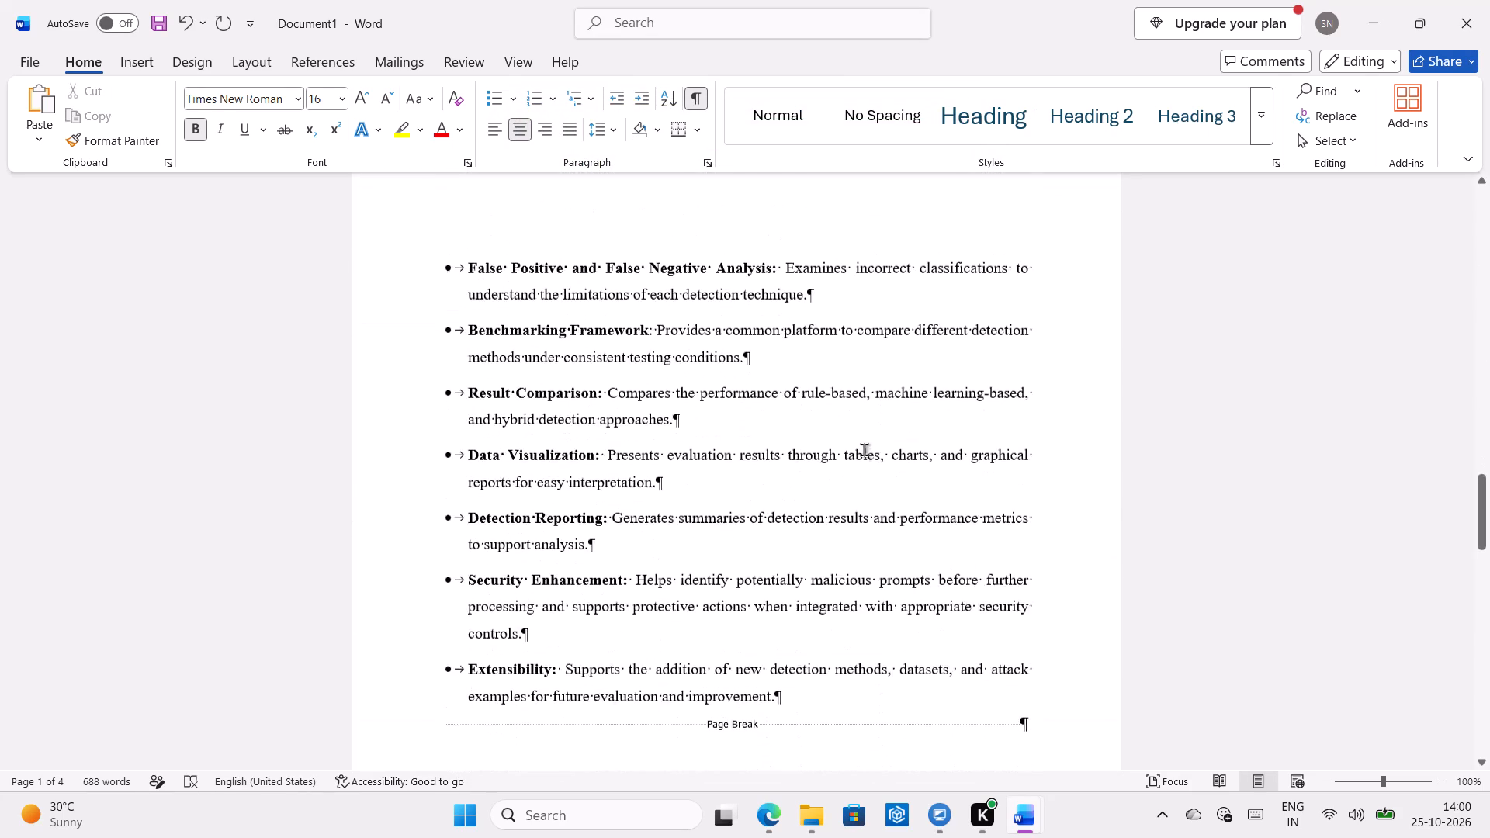
scroll(864, 449, "down", 1)
scroll(831, 435, "up", 2)
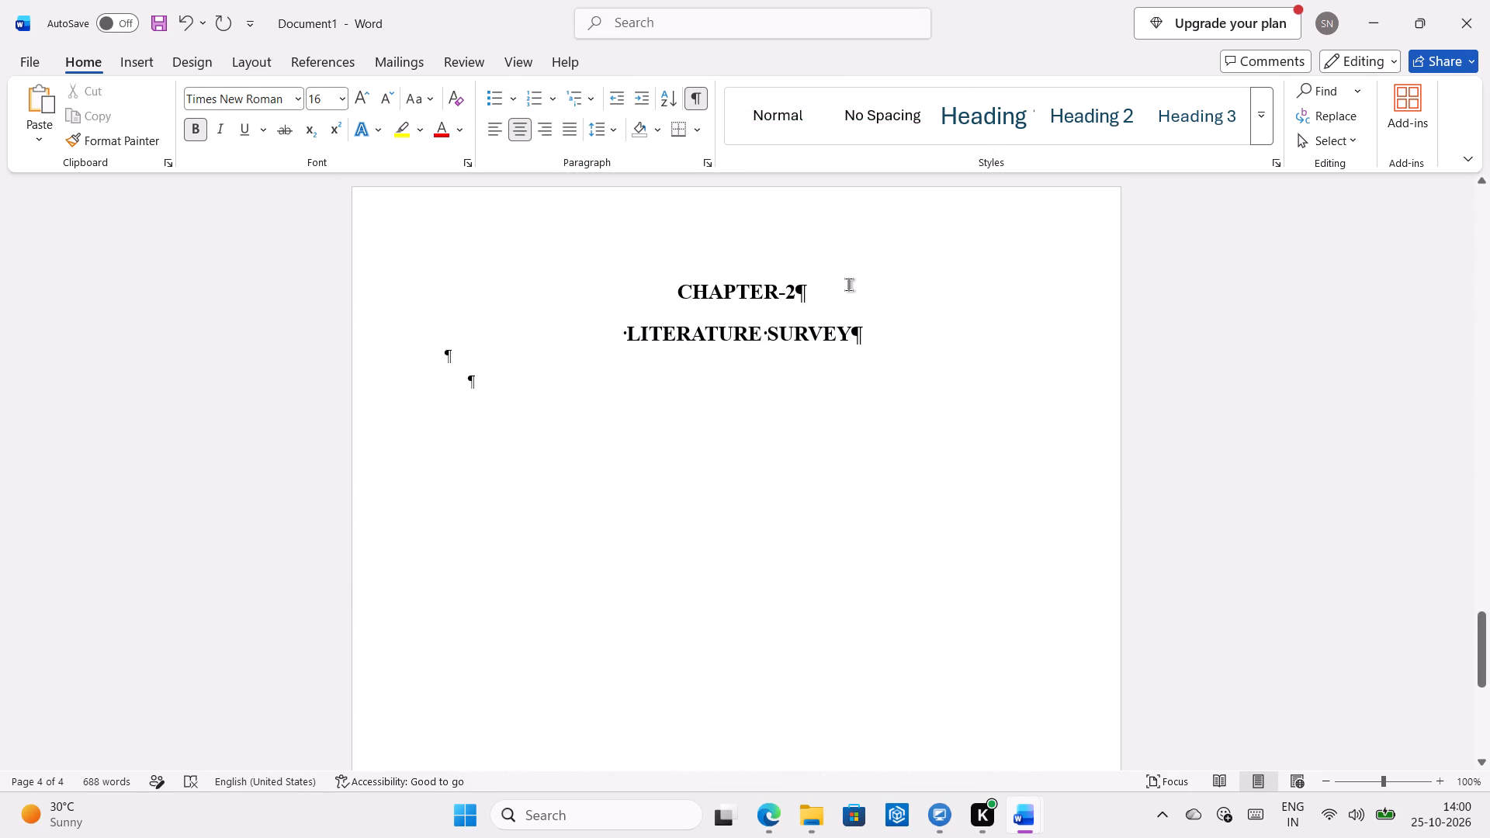
left_click_drag(848, 282, 661, 293)
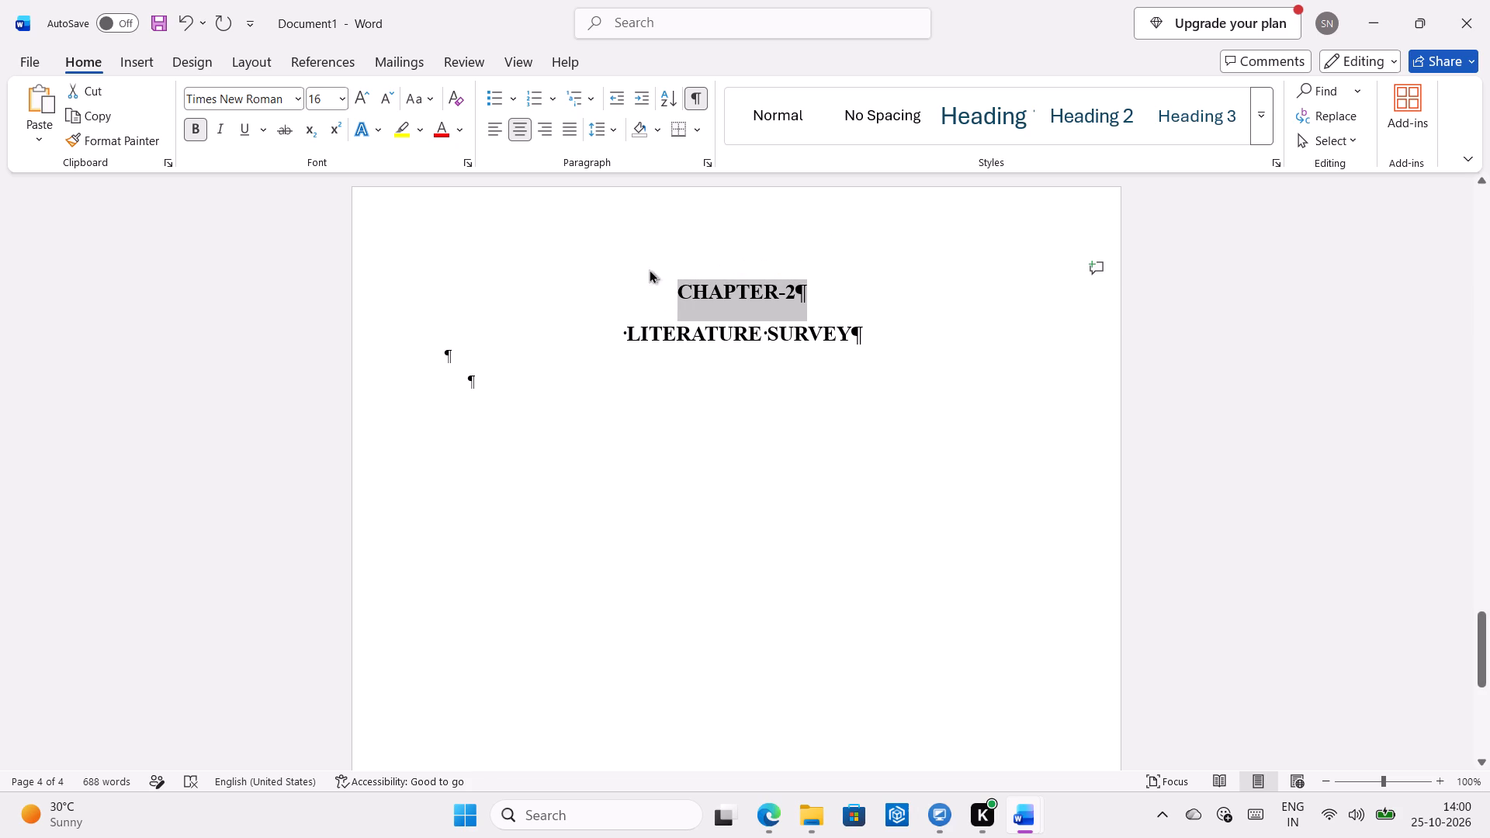
left_click(617, 133)
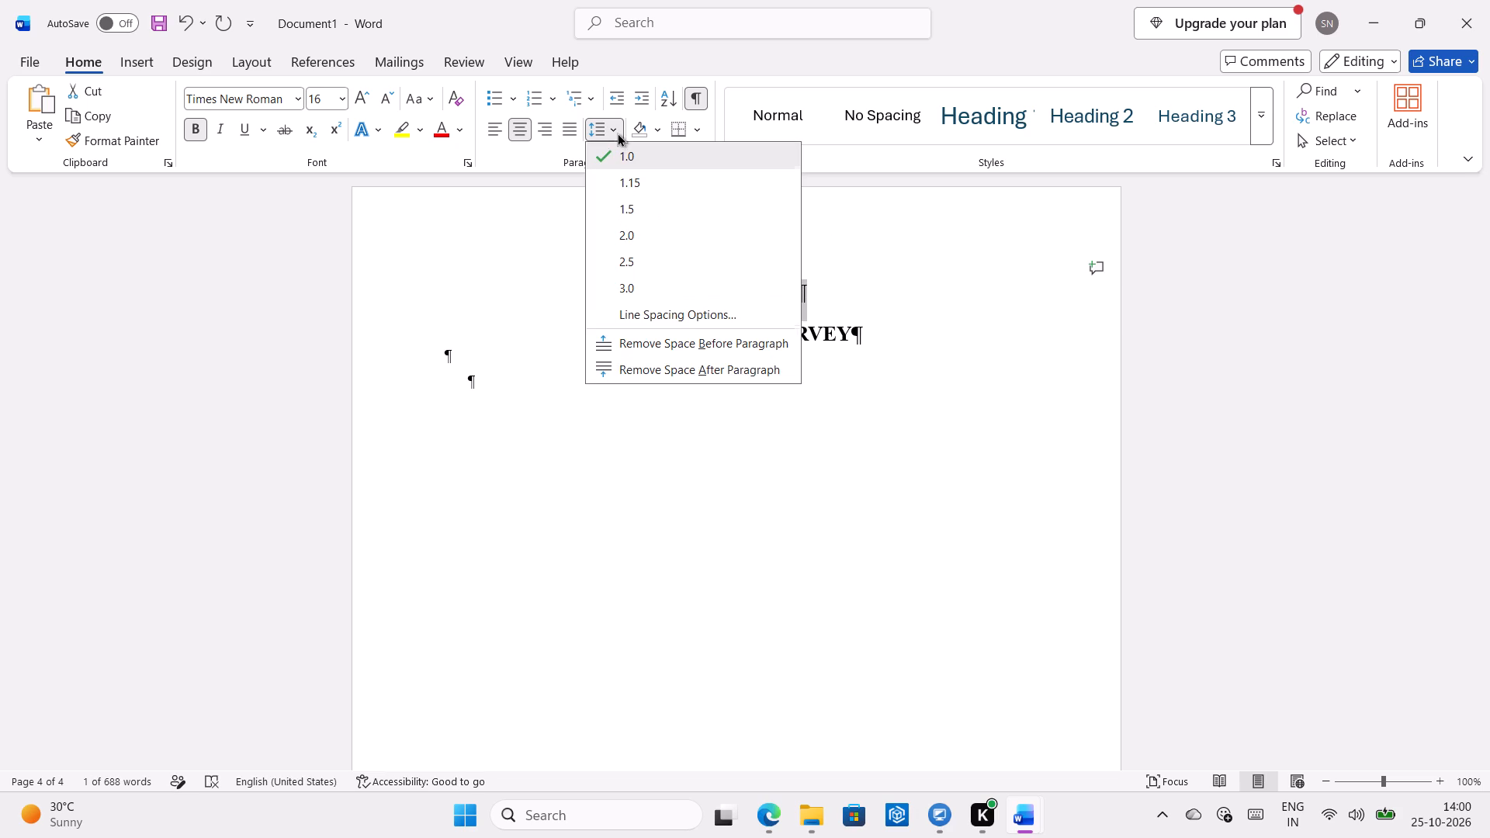
left_click(656, 321)
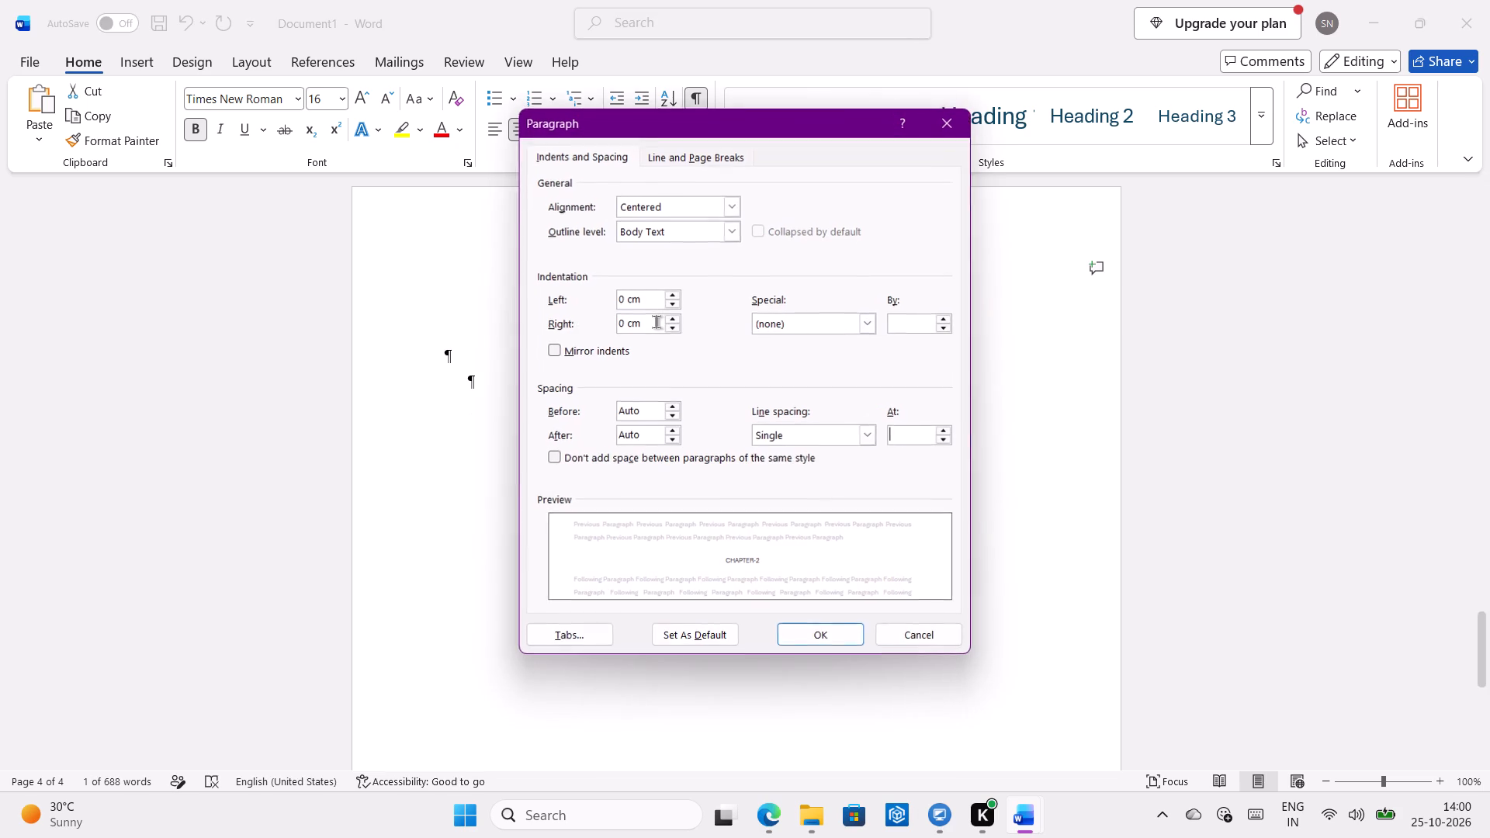
left_click(665, 431)
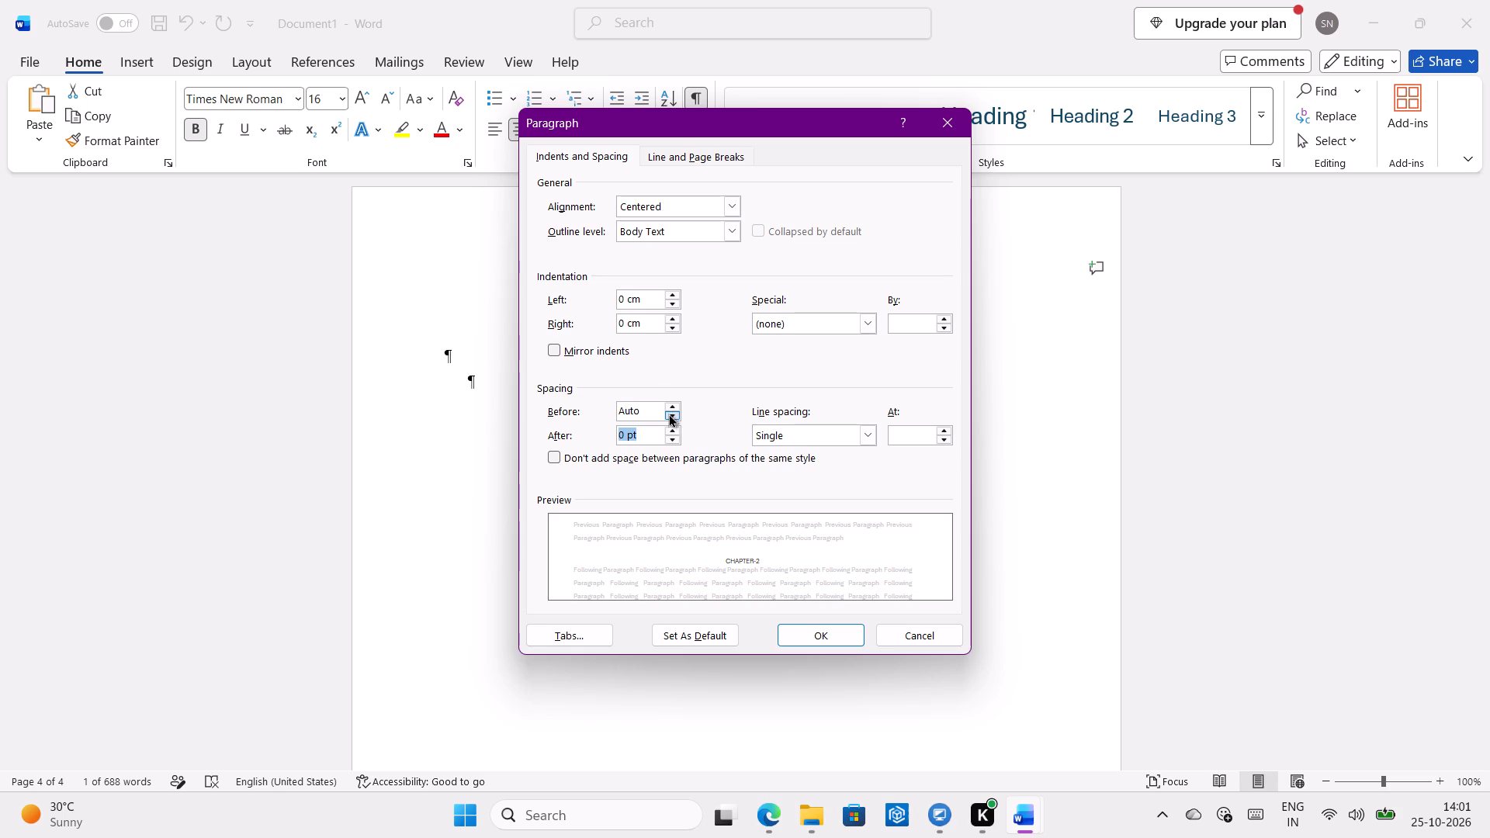
left_click(668, 407)
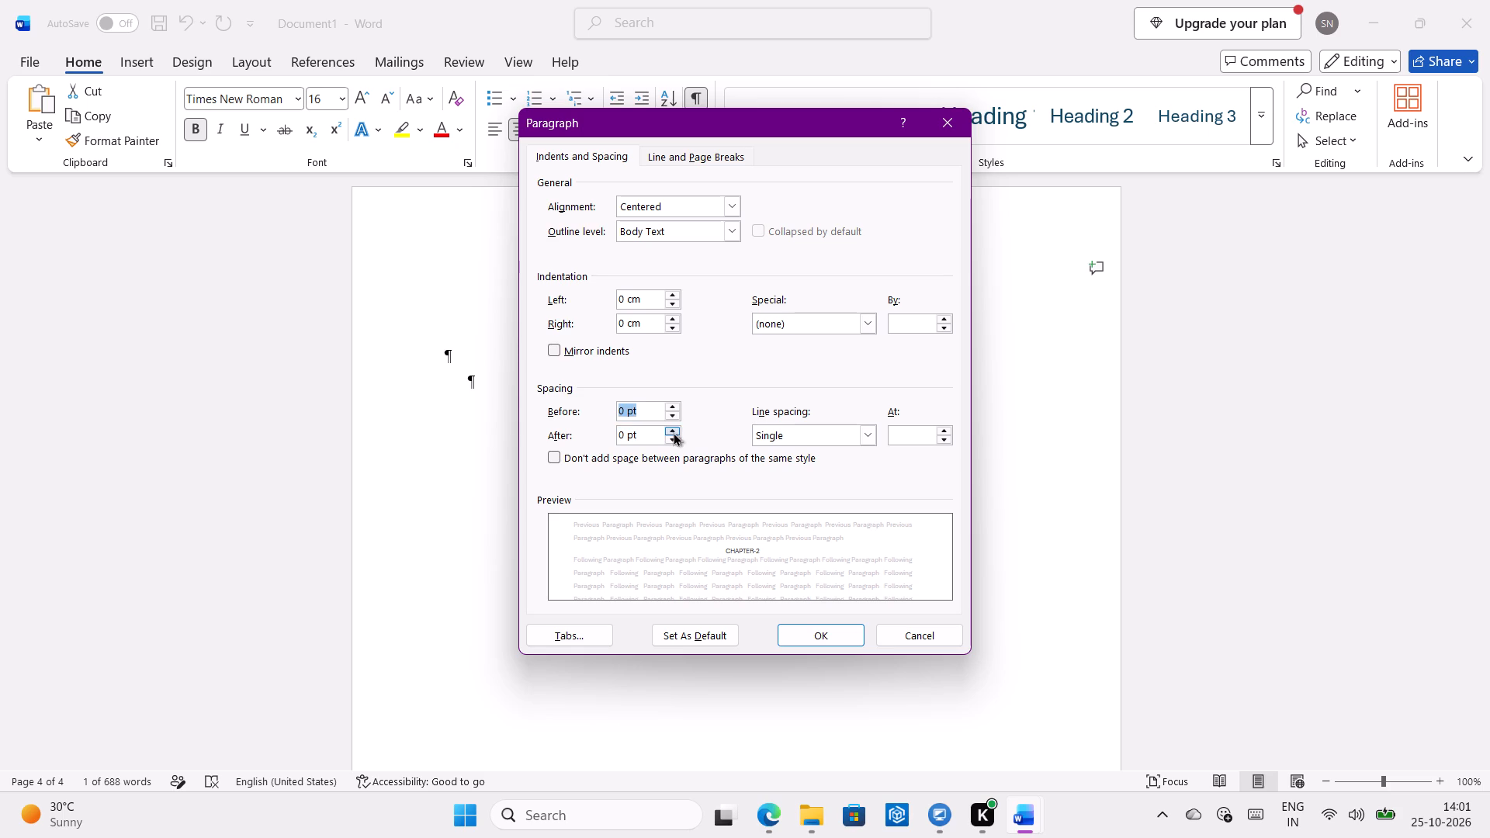
left_click(673, 432)
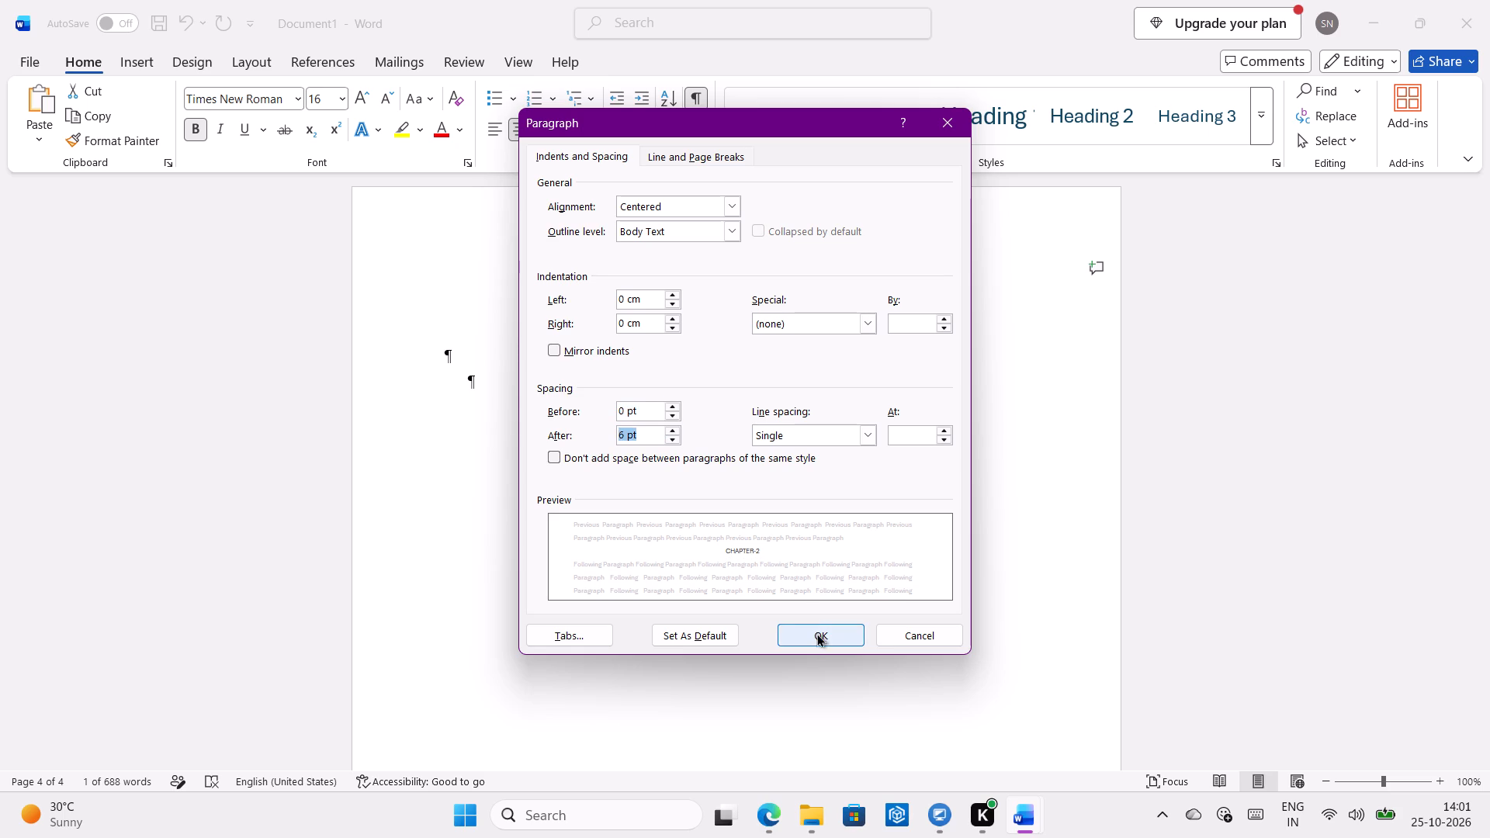
left_click(816, 633)
left_click(809, 447)
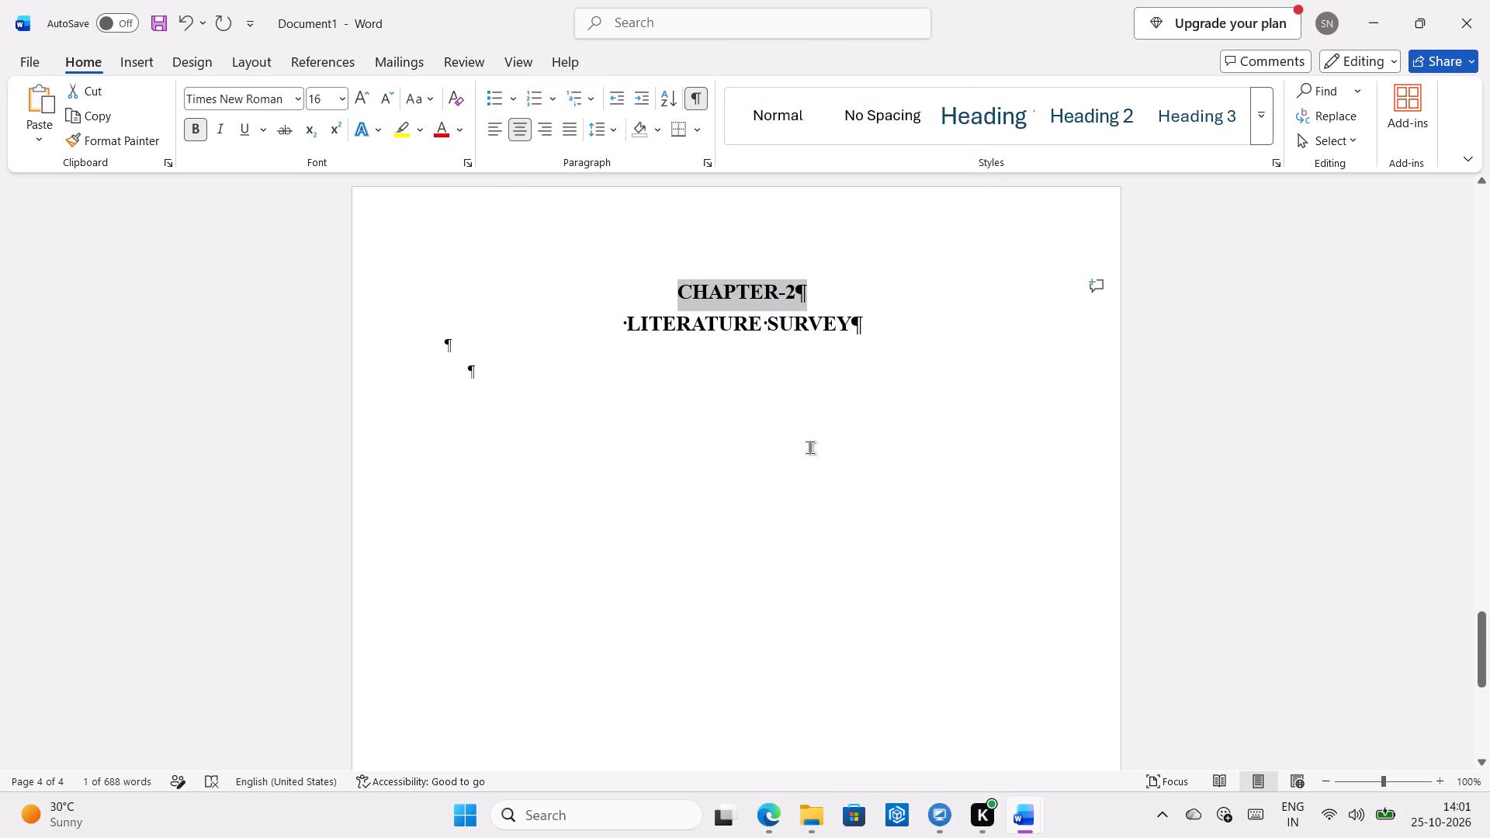
Set the INTRODUCTION title's paragraph spacing to 0 pt before and 0 pt after.
scroll(809, 447, "up", 11)
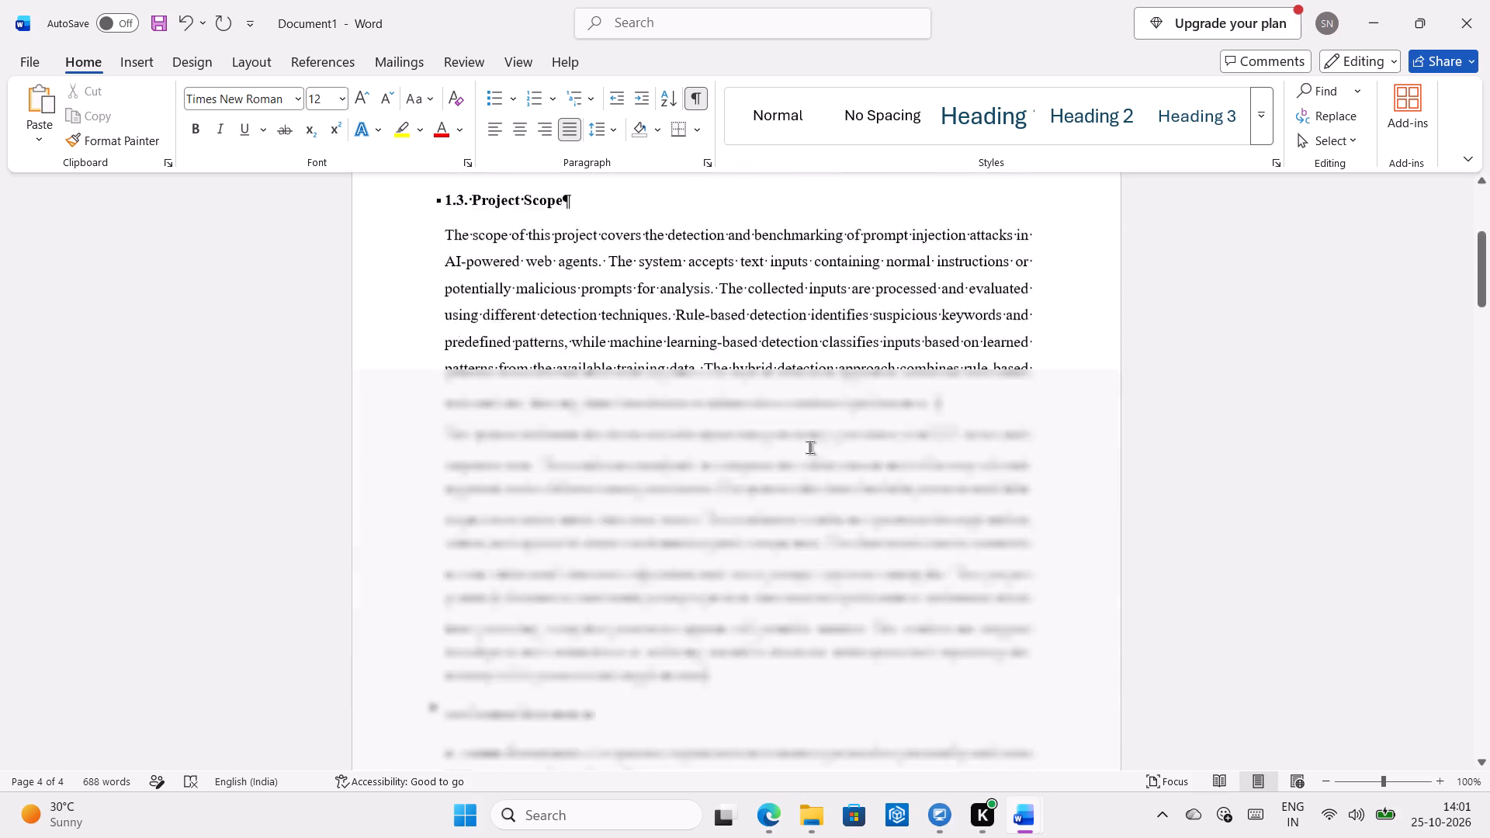
scroll(809, 447, "up", 2)
left_click(820, 298)
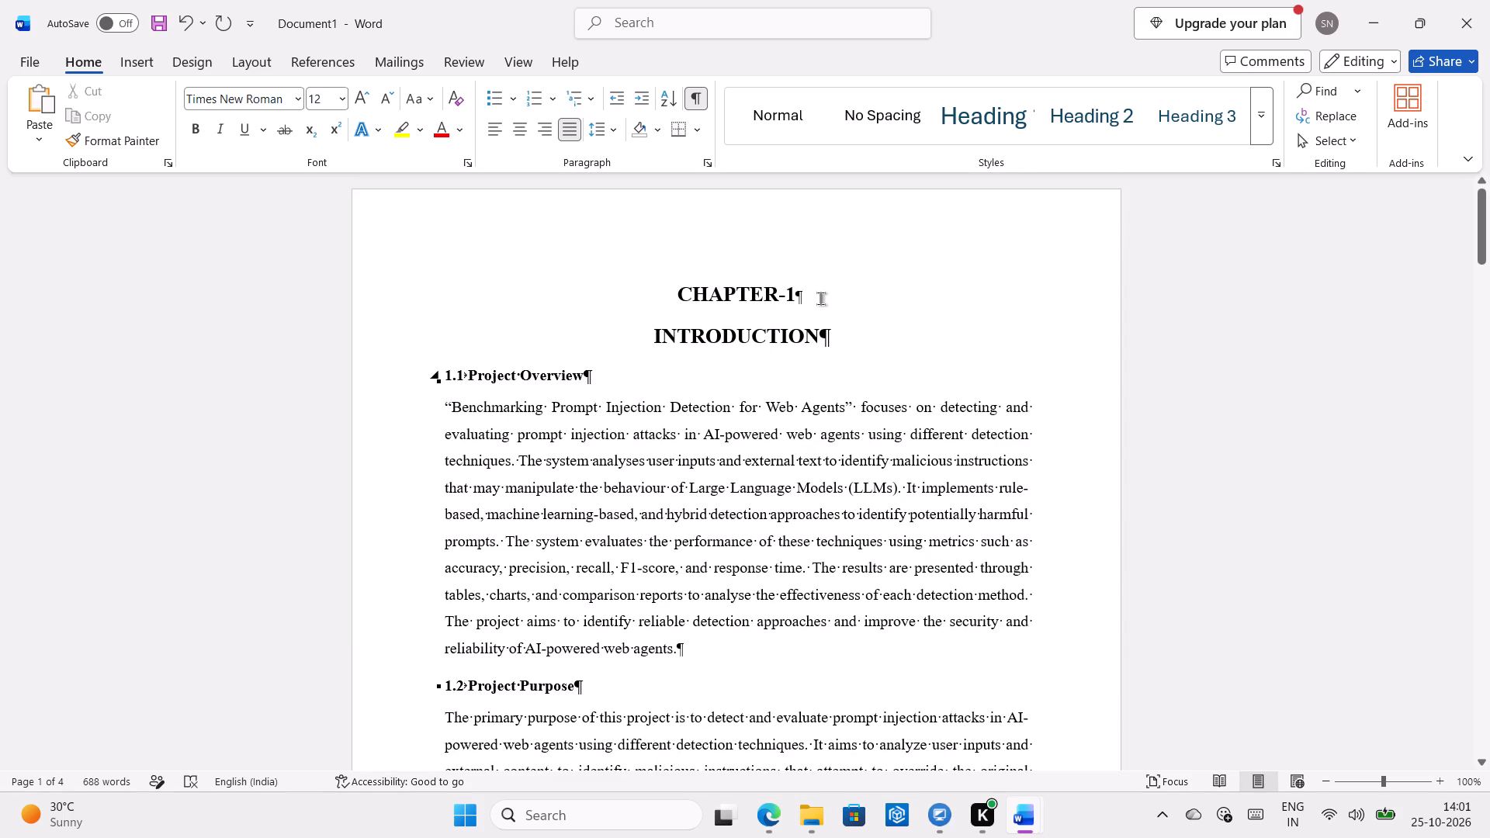
left_click_drag(820, 298, 650, 287)
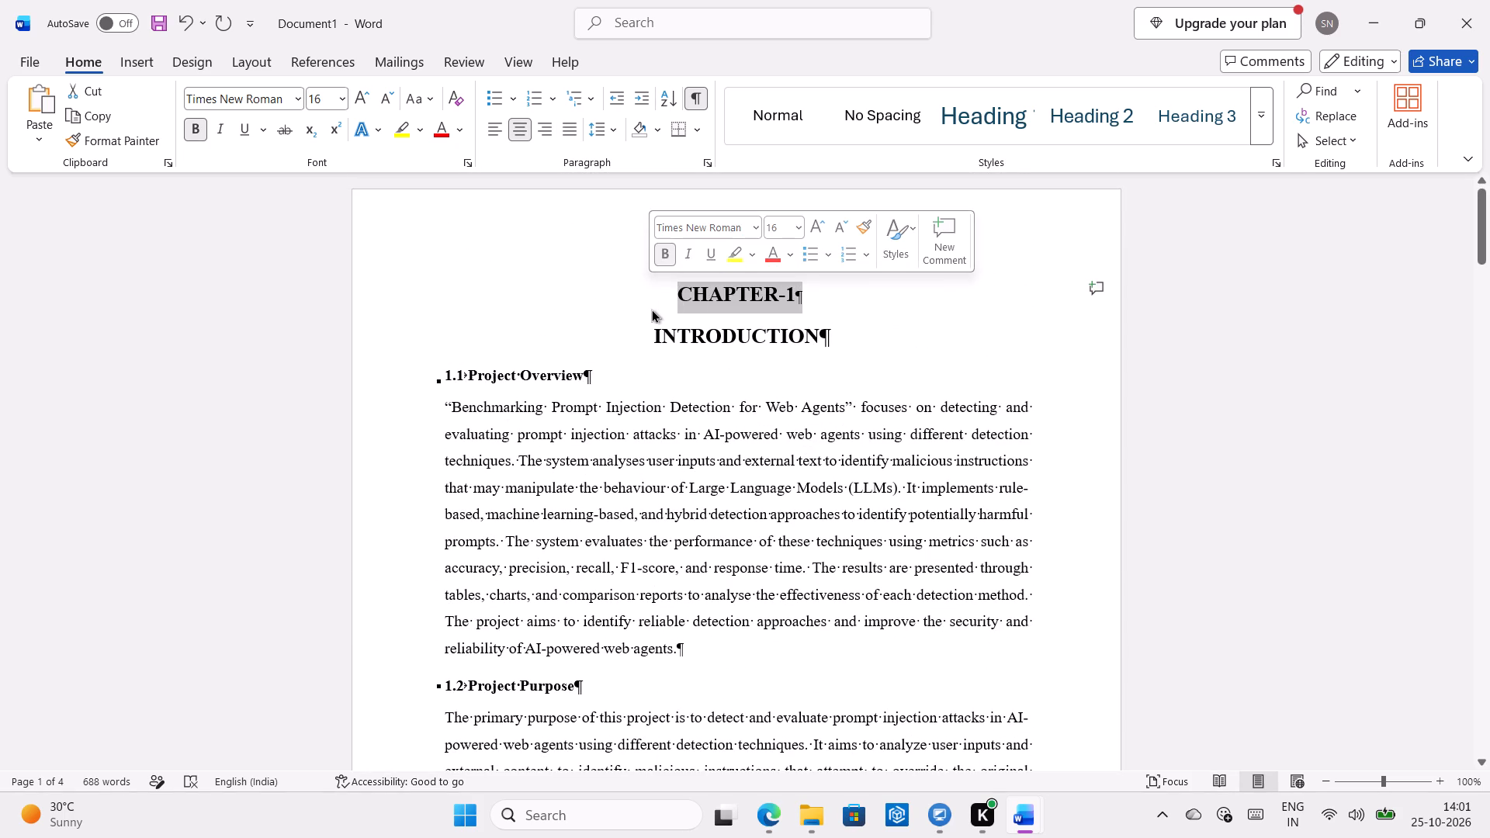
left_click(650, 338)
left_click_drag(650, 338, 848, 338)
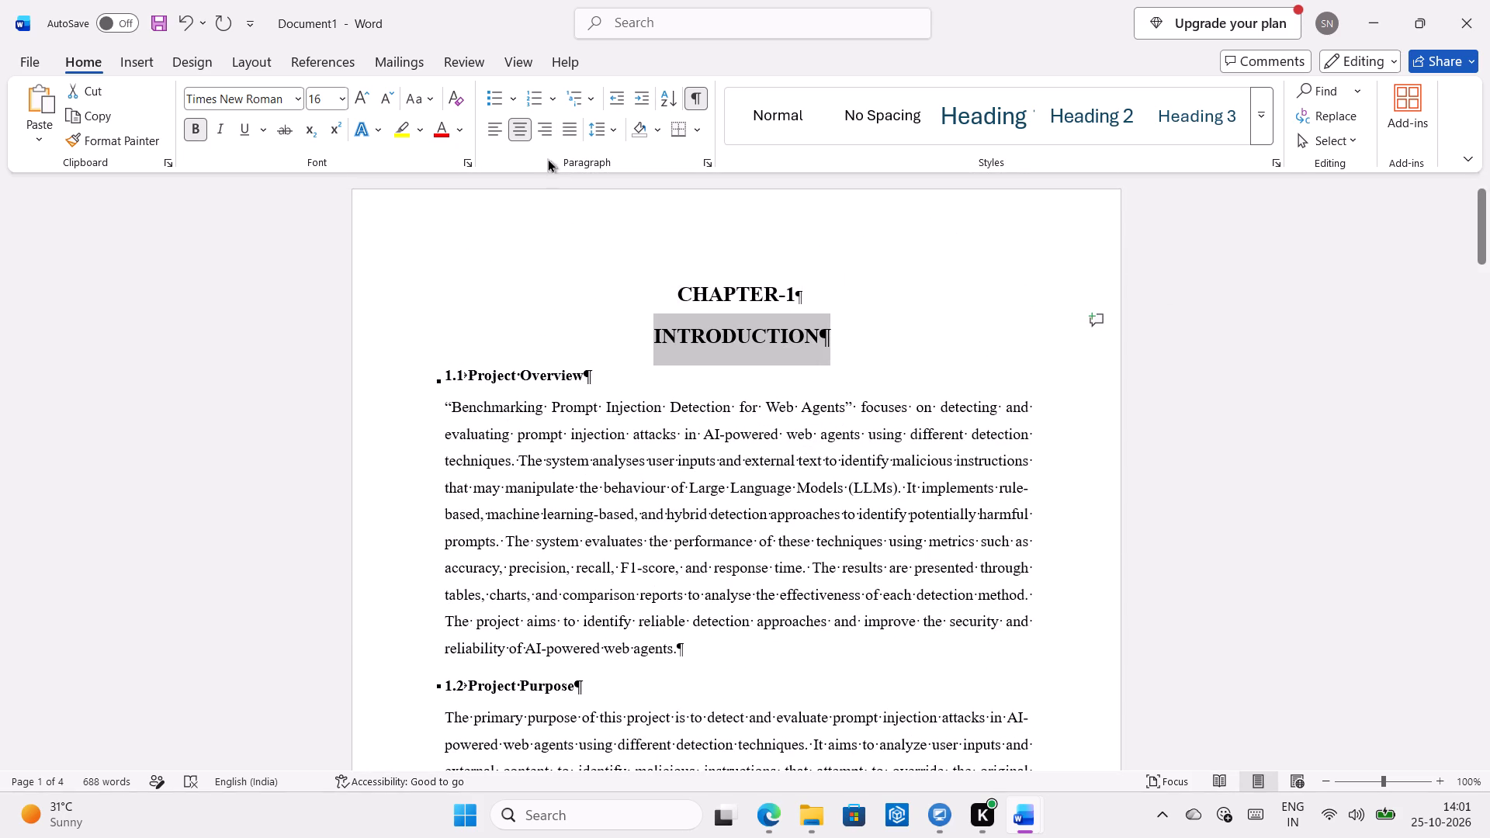
left_click(618, 128)
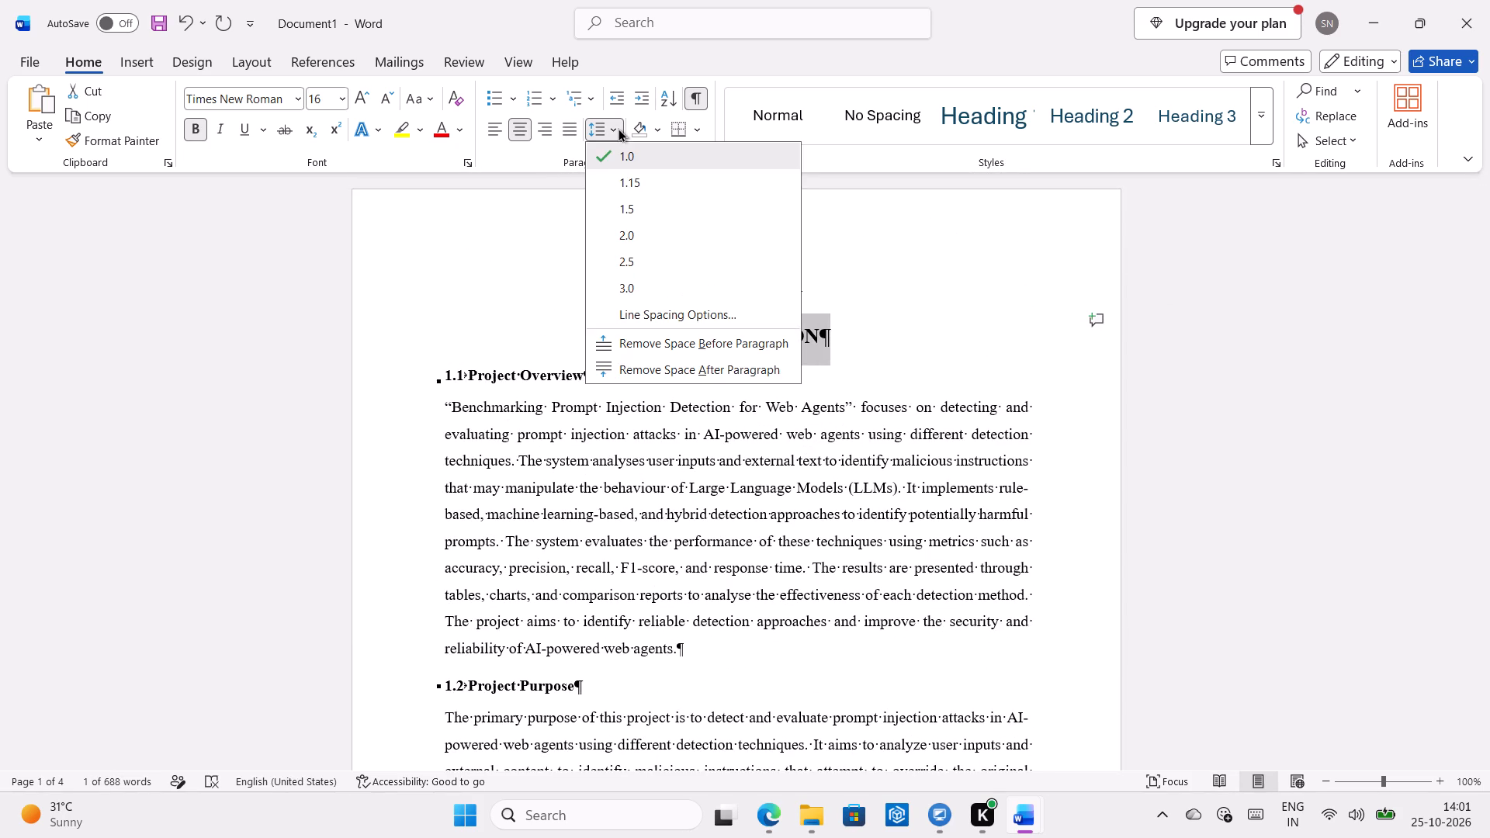
left_click(649, 320)
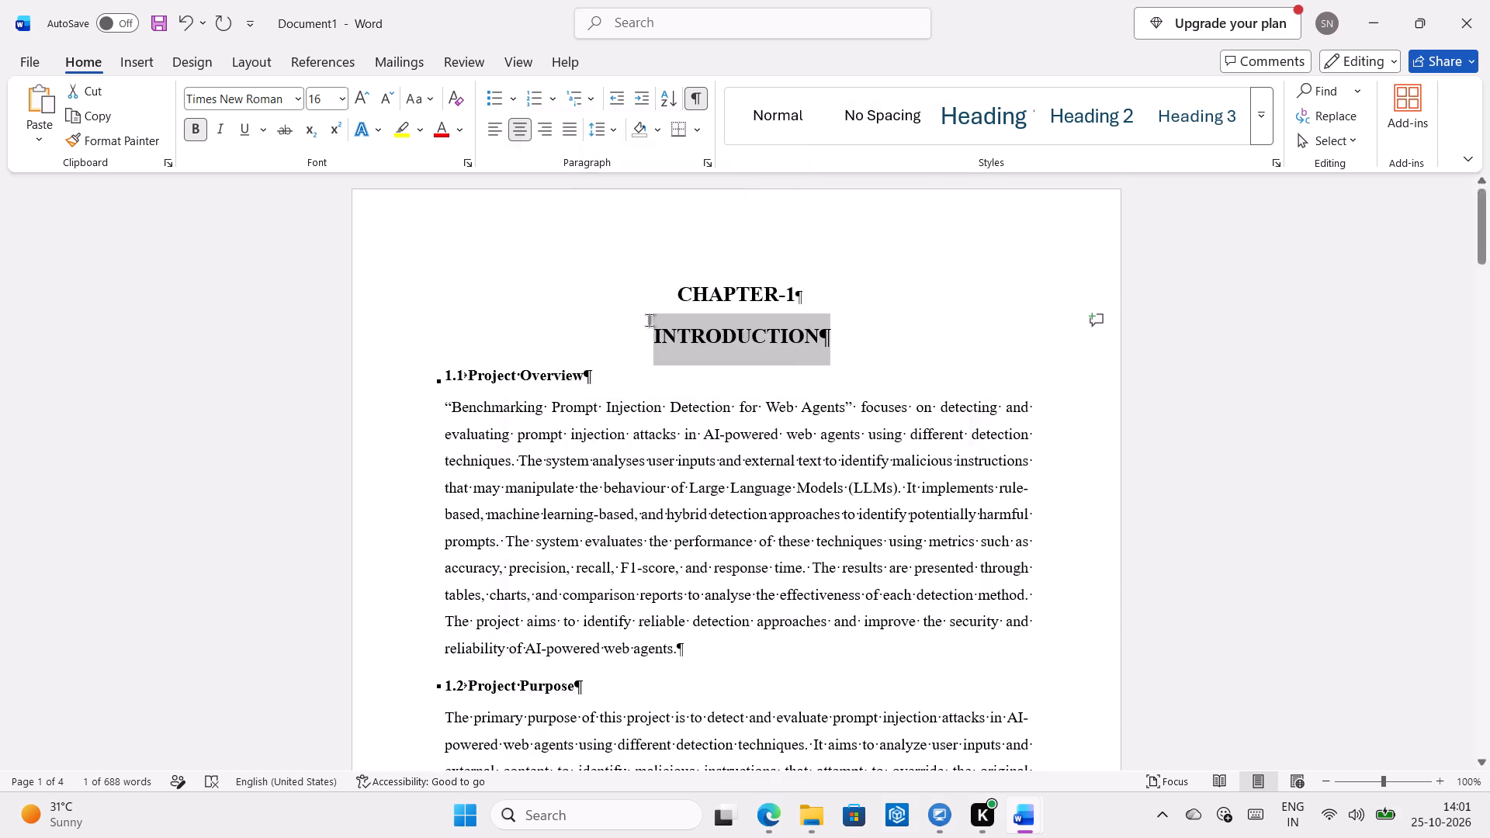
left_click(670, 410)
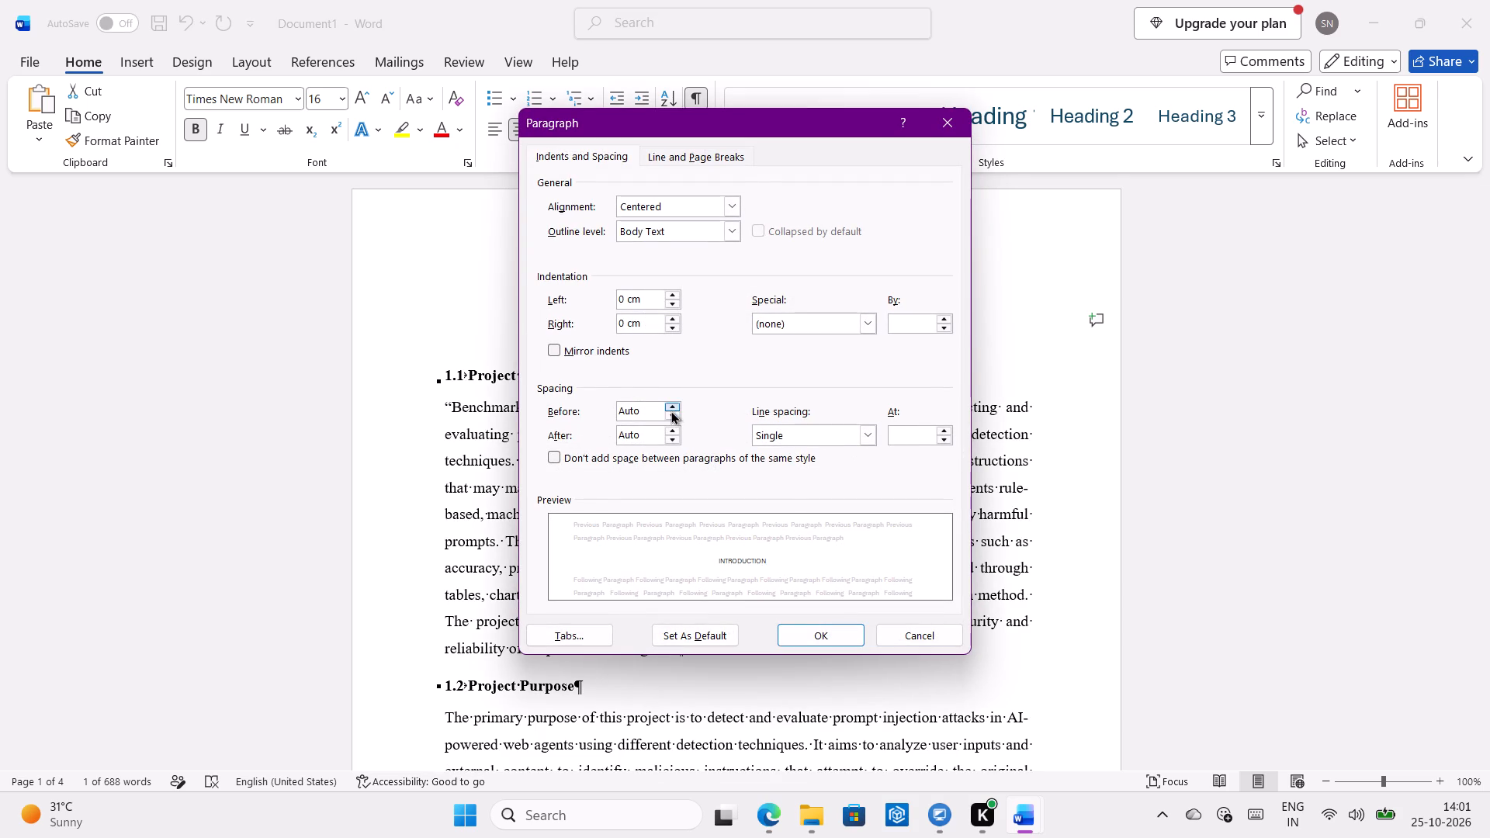
left_click(677, 432)
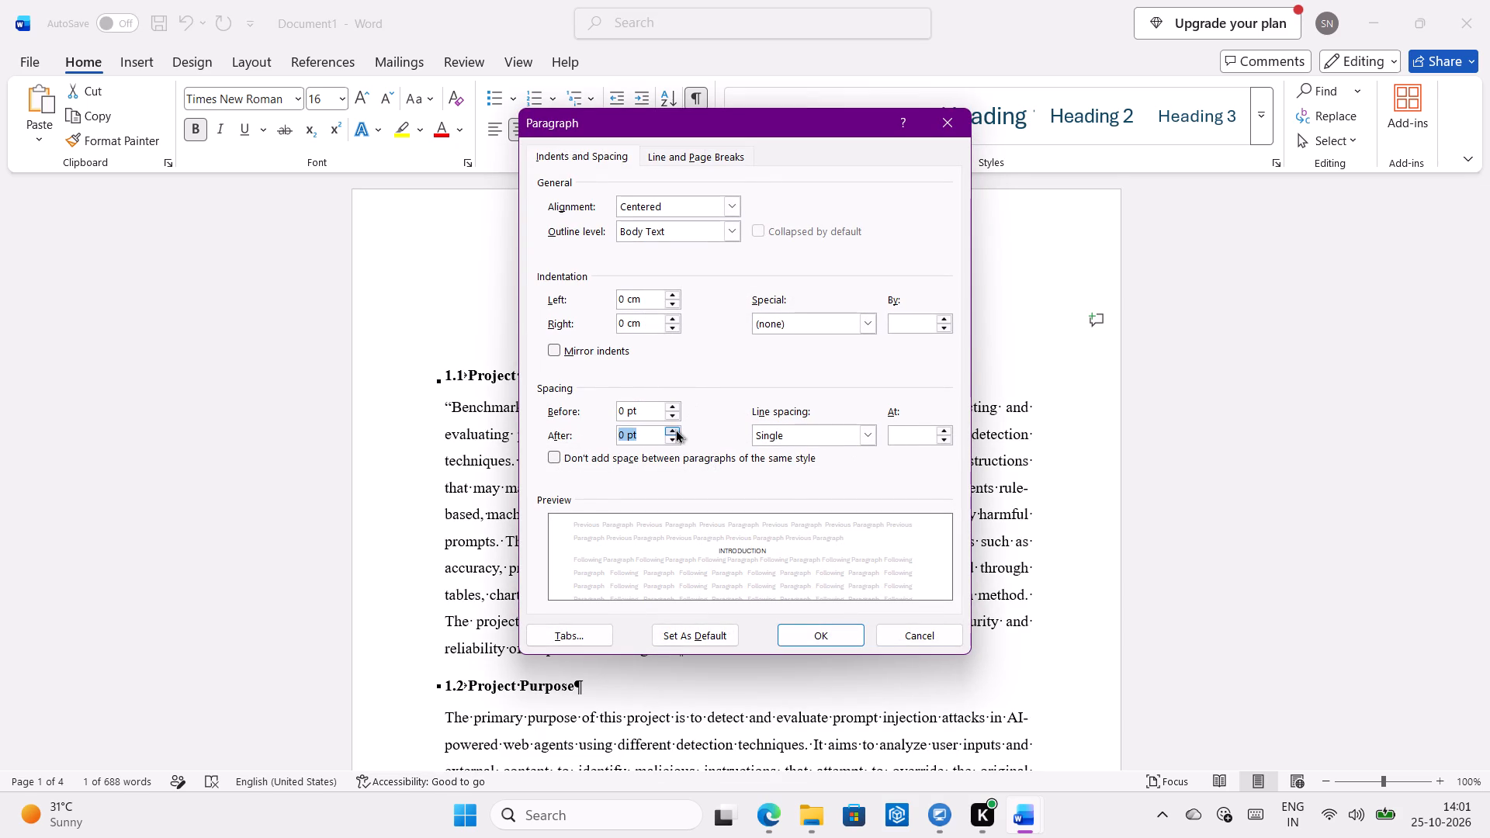
left_click(838, 631)
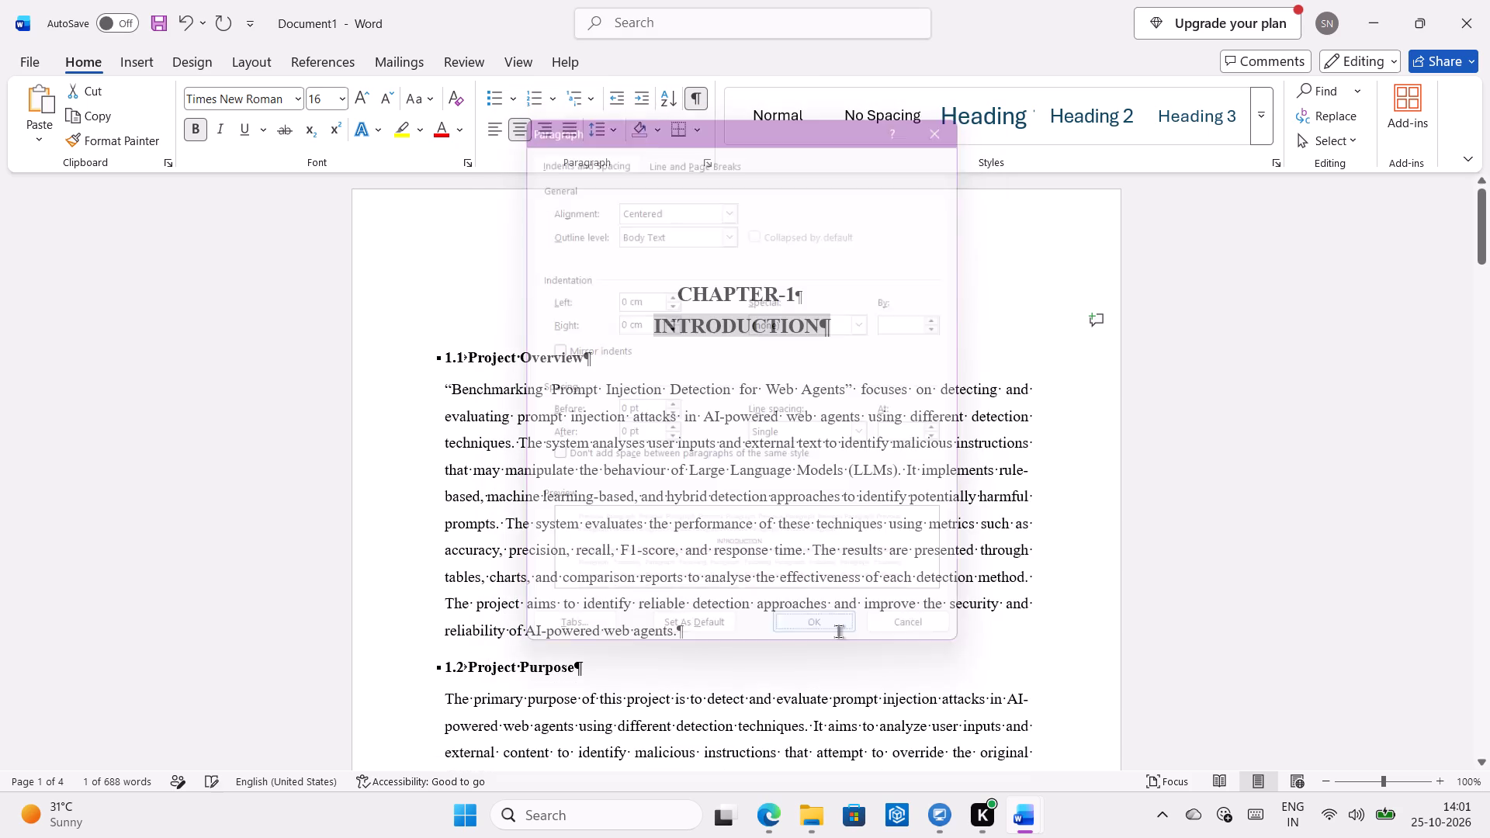
left_click(904, 372)
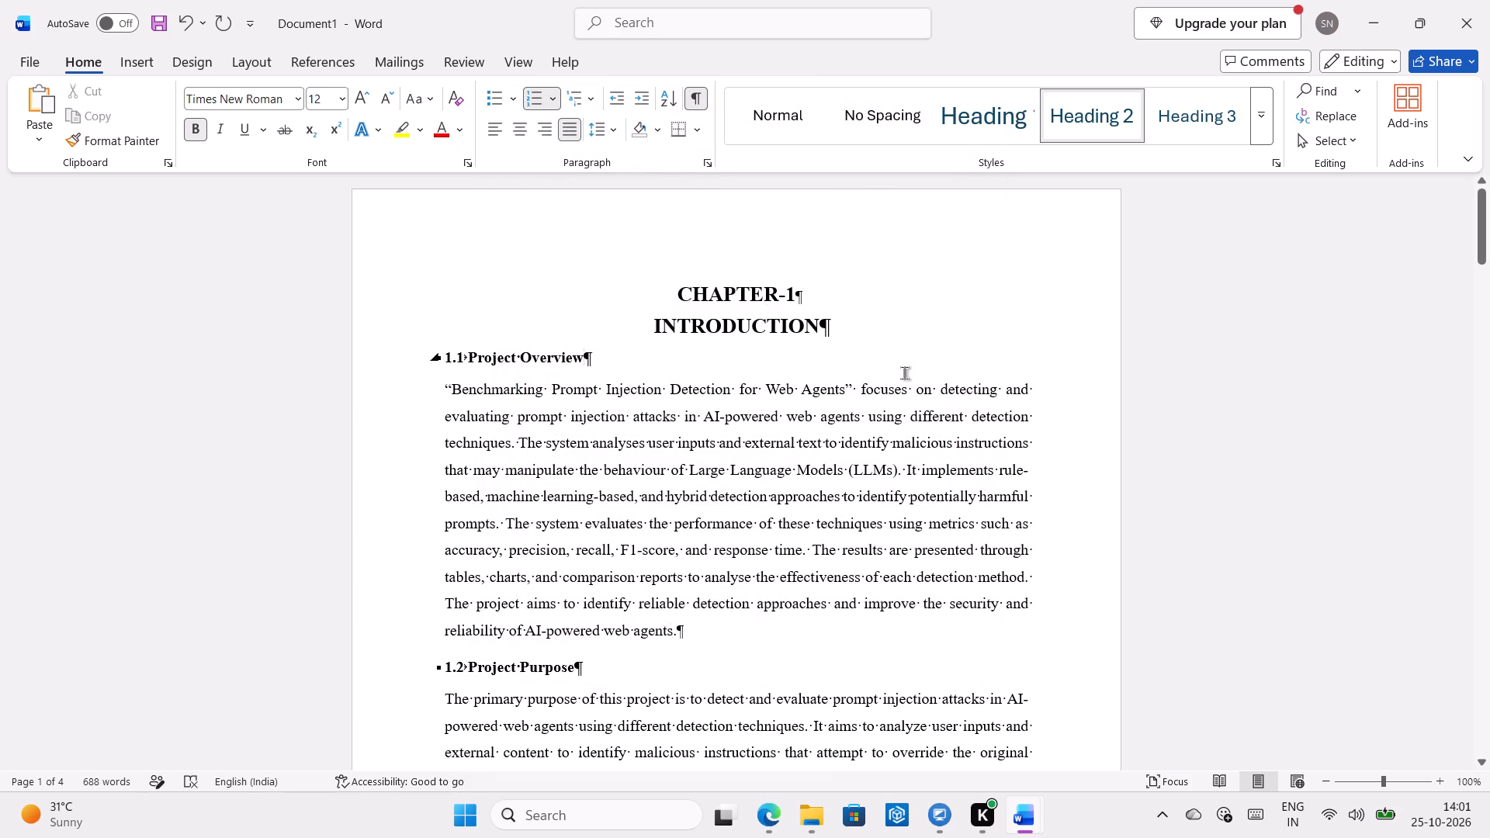
Review the title spacing and section layout from the Chapter 1 pages through the CHAPTER-2 title page.
scroll(904, 372, "down", 11)
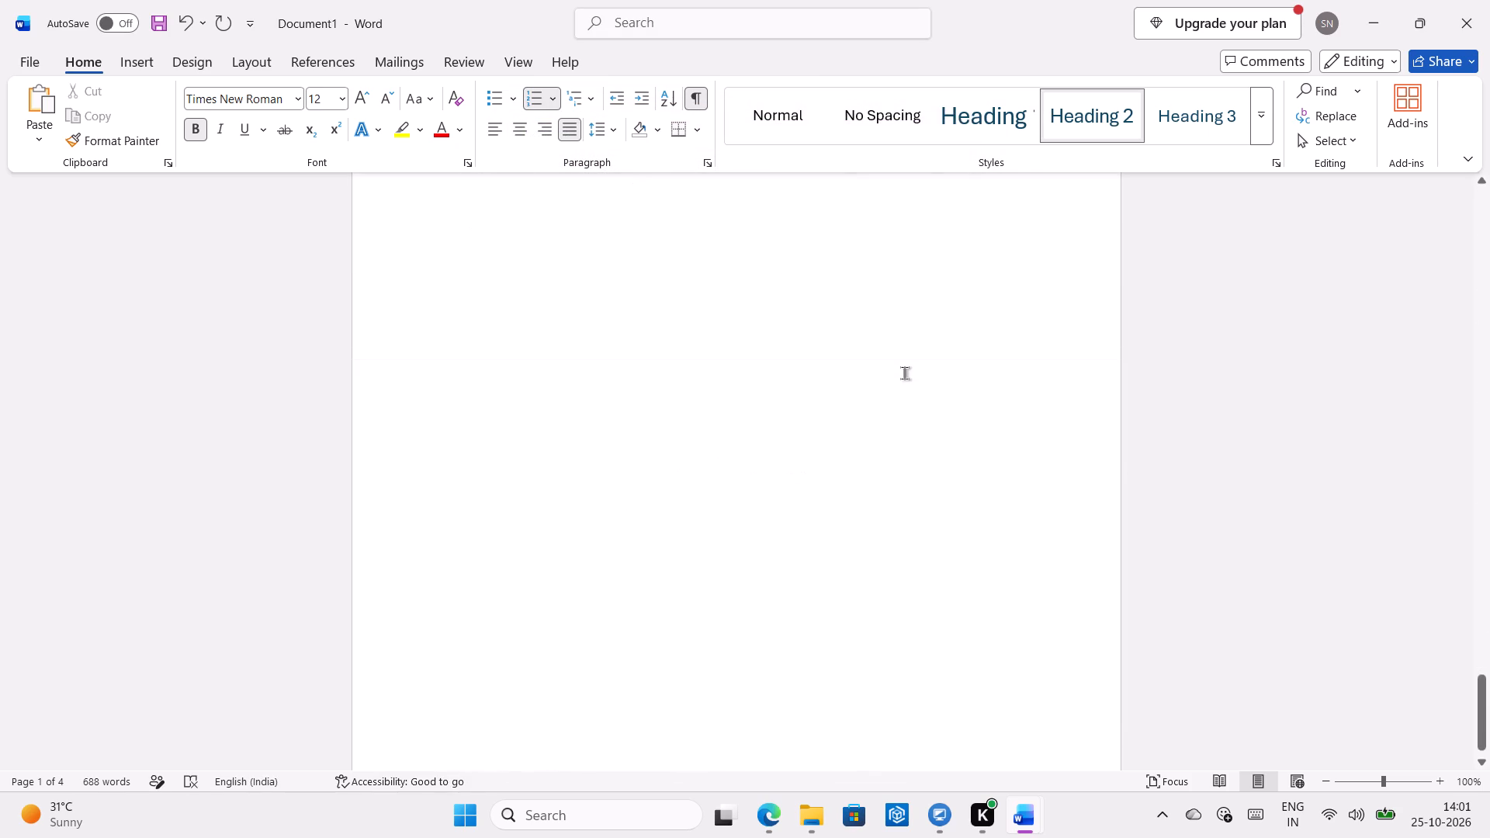
scroll(904, 372, "up", 6)
scroll(904, 372, "down", 1)
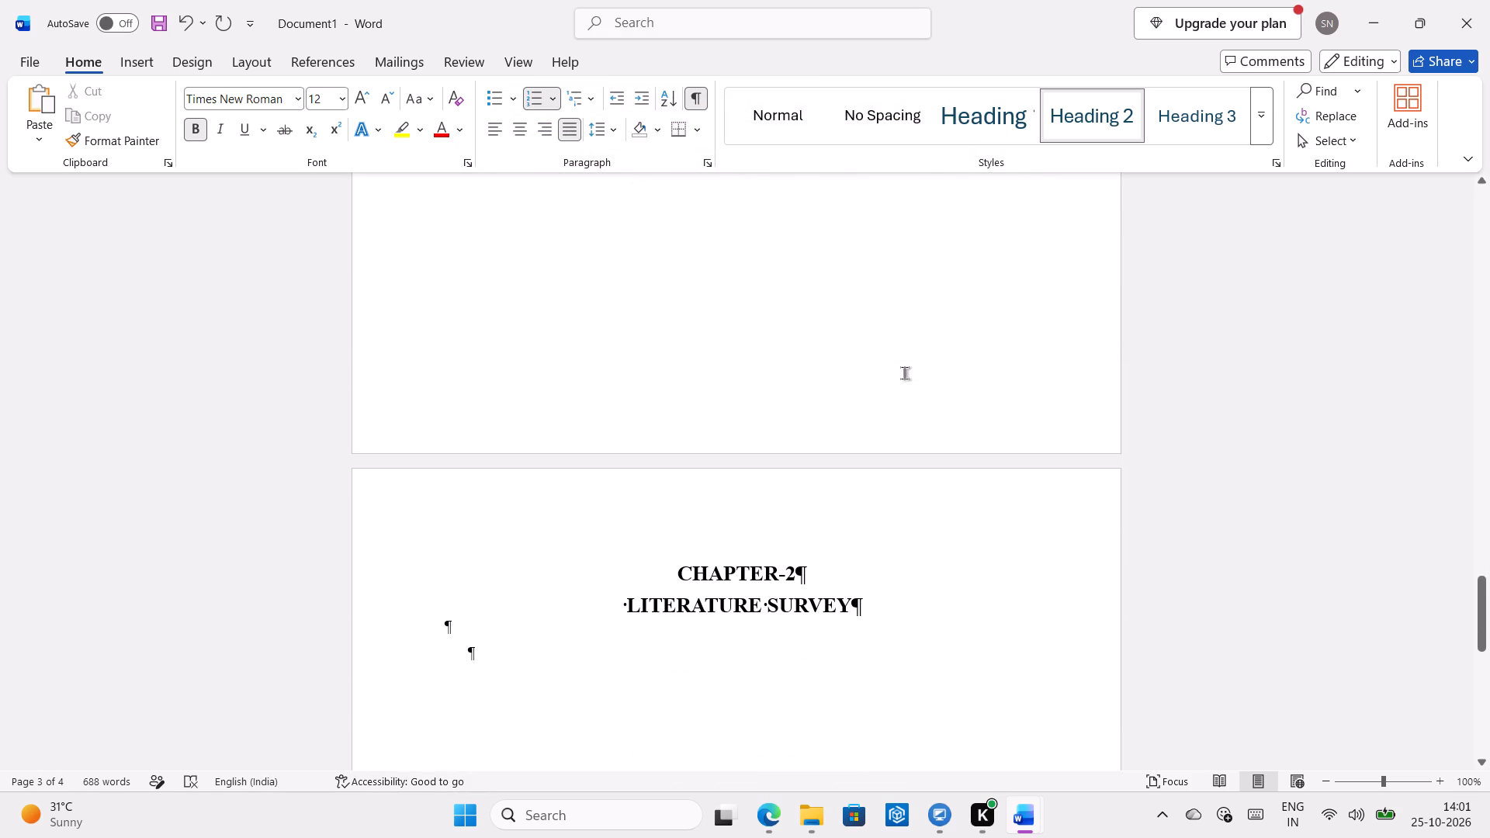
scroll(815, 550, "down", 1)
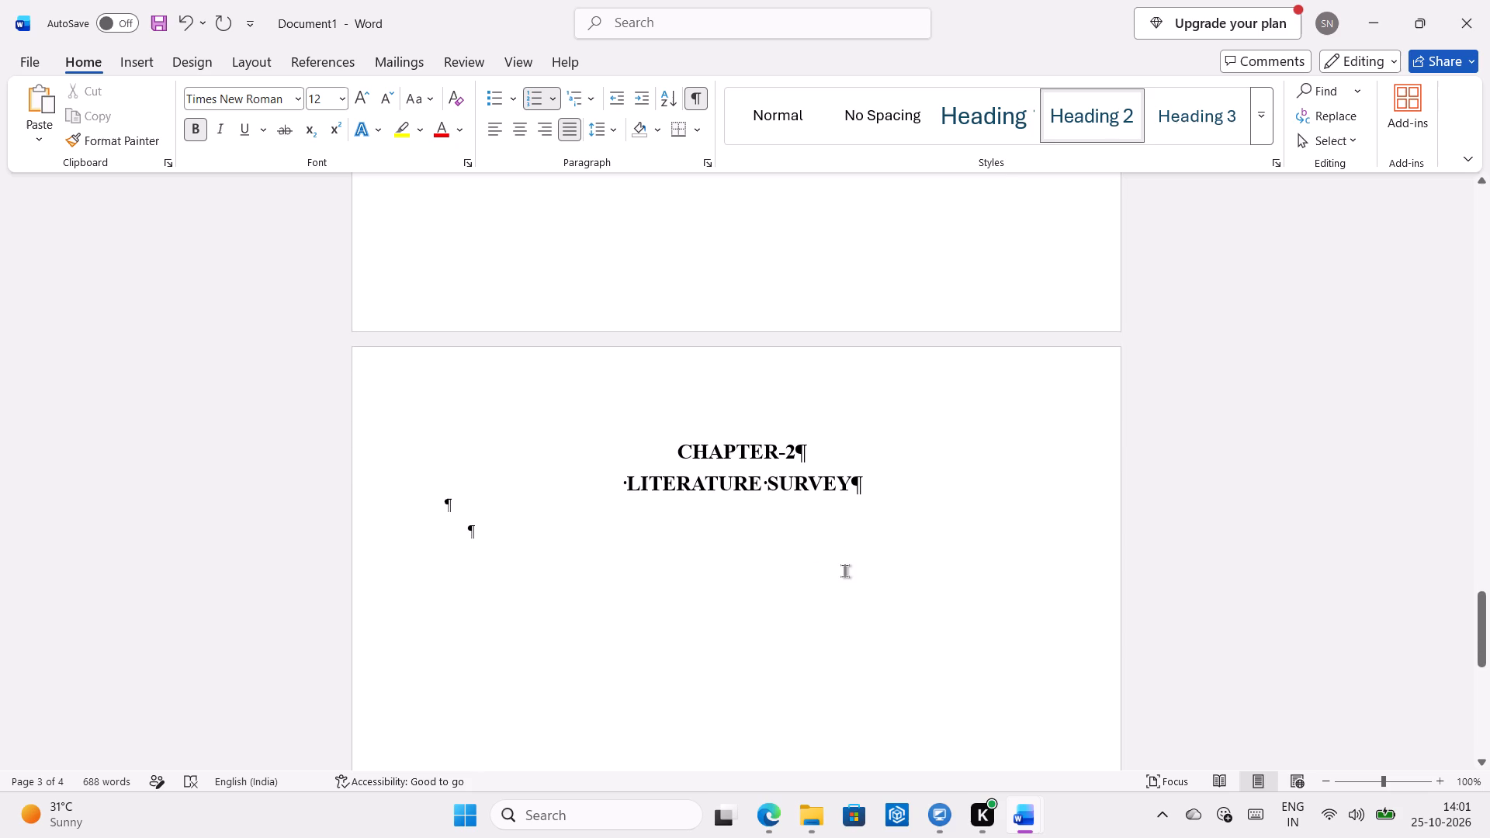
scroll(844, 570, "up", 10)
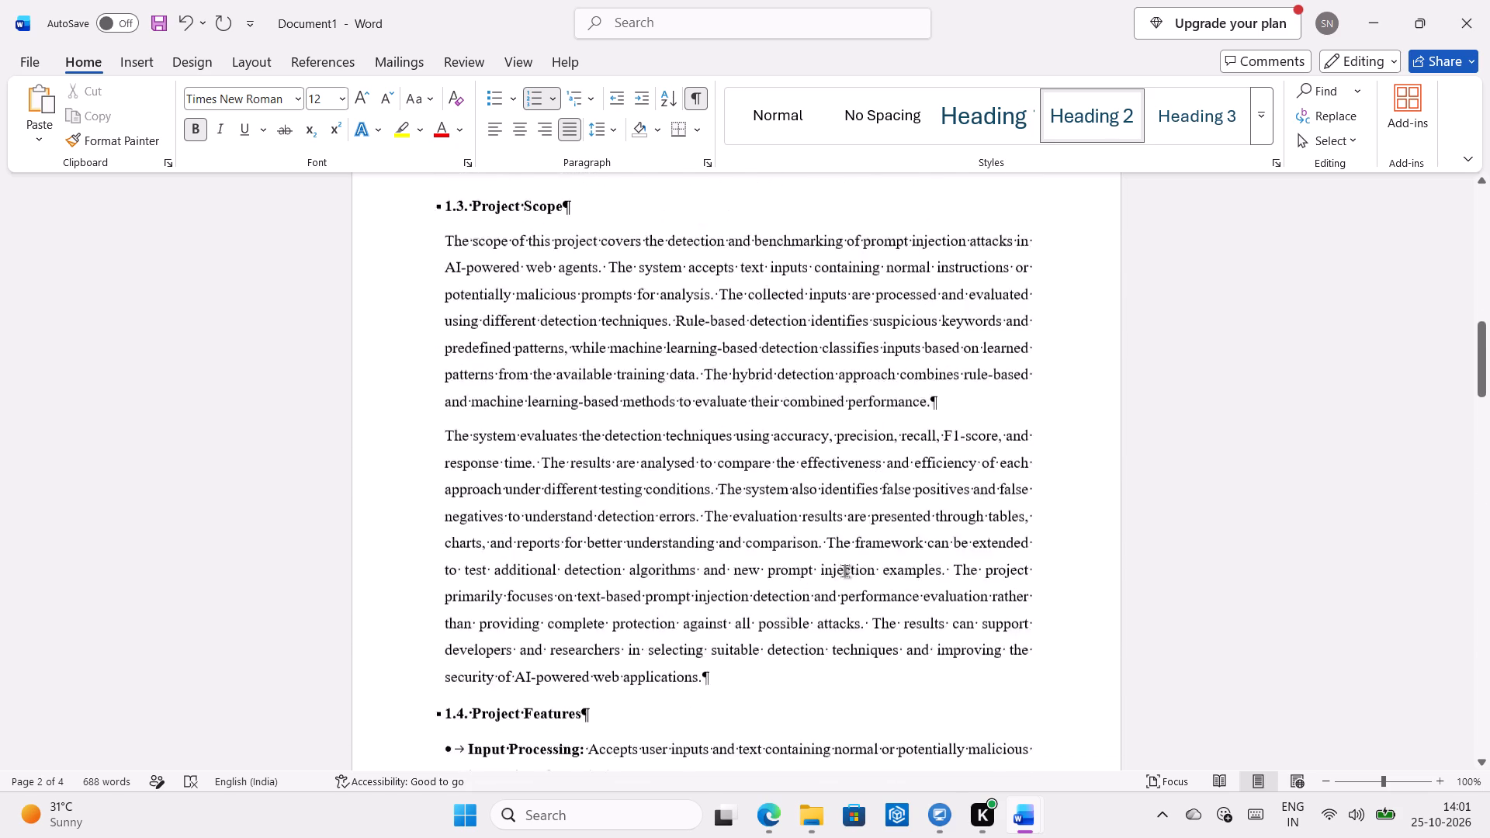
scroll(844, 570, "up", 1)
scroll(844, 570, "down", 1)
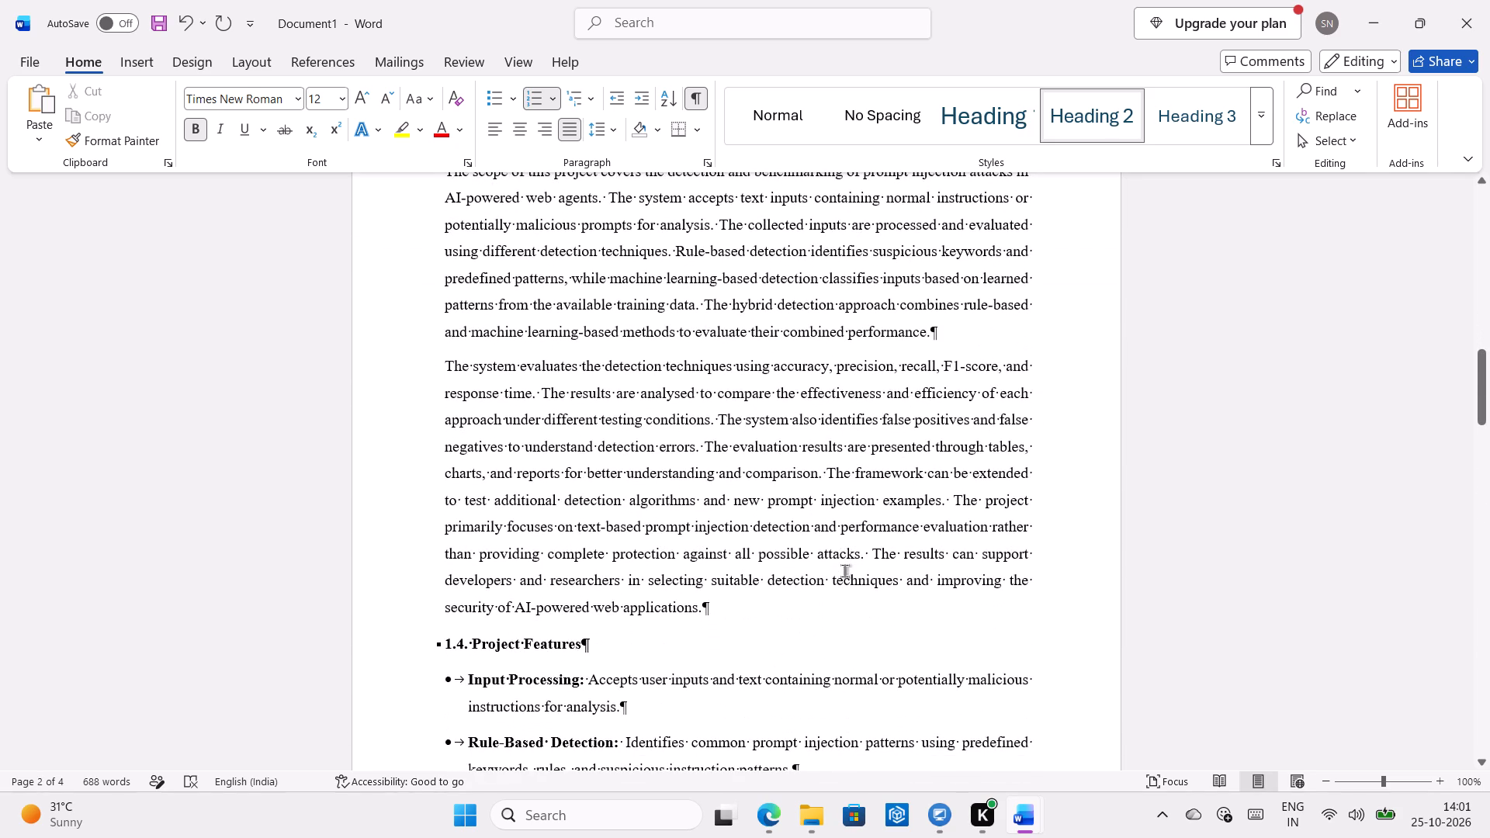
scroll(844, 570, "down", 2)
scroll(844, 570, "up", 4)
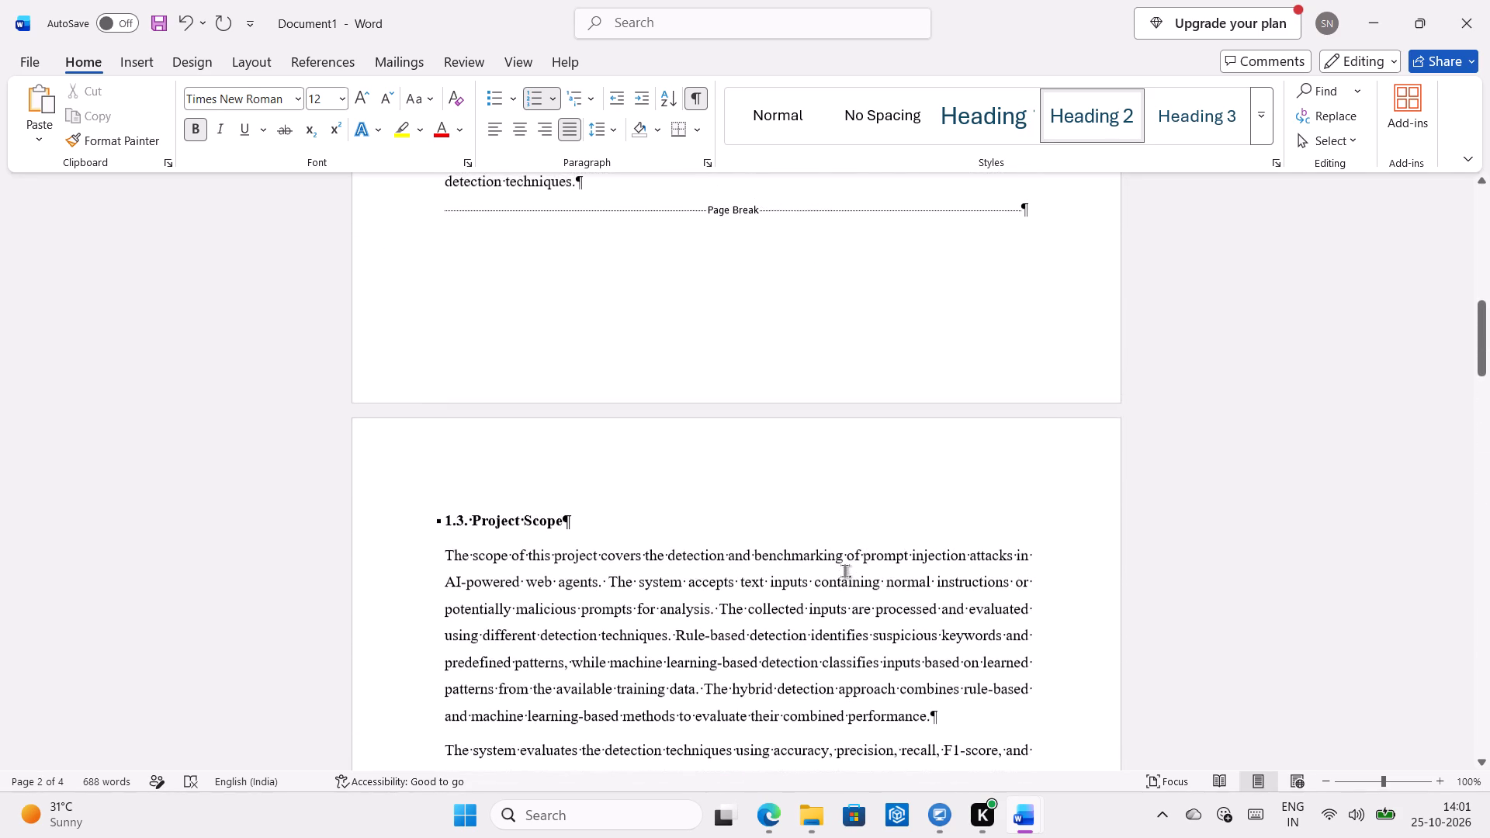
scroll(844, 570, "up", 3)
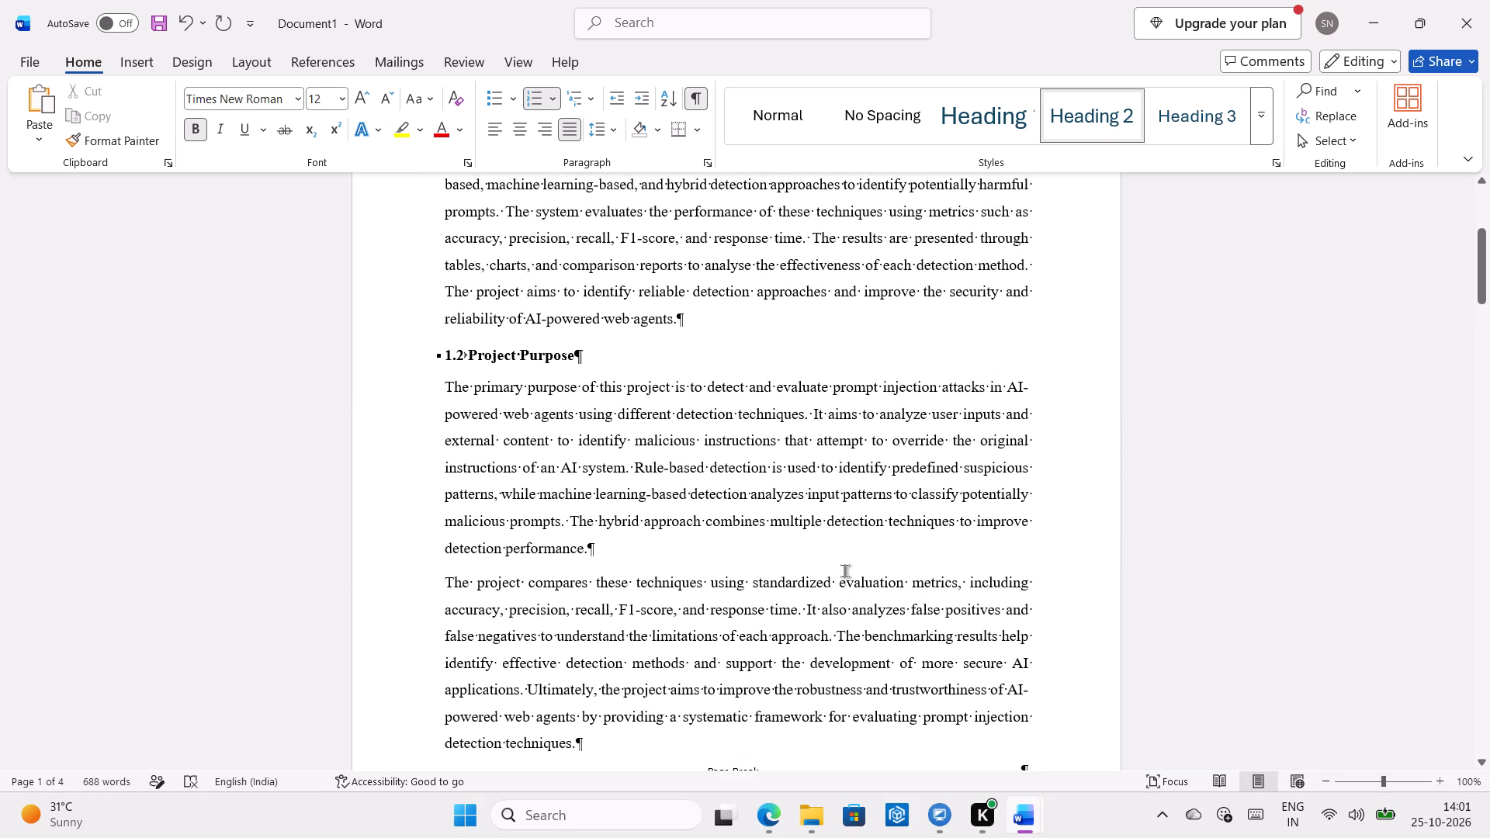
scroll(844, 570, "up", 1)
scroll(495, 410, "up", 2, "ctrl")
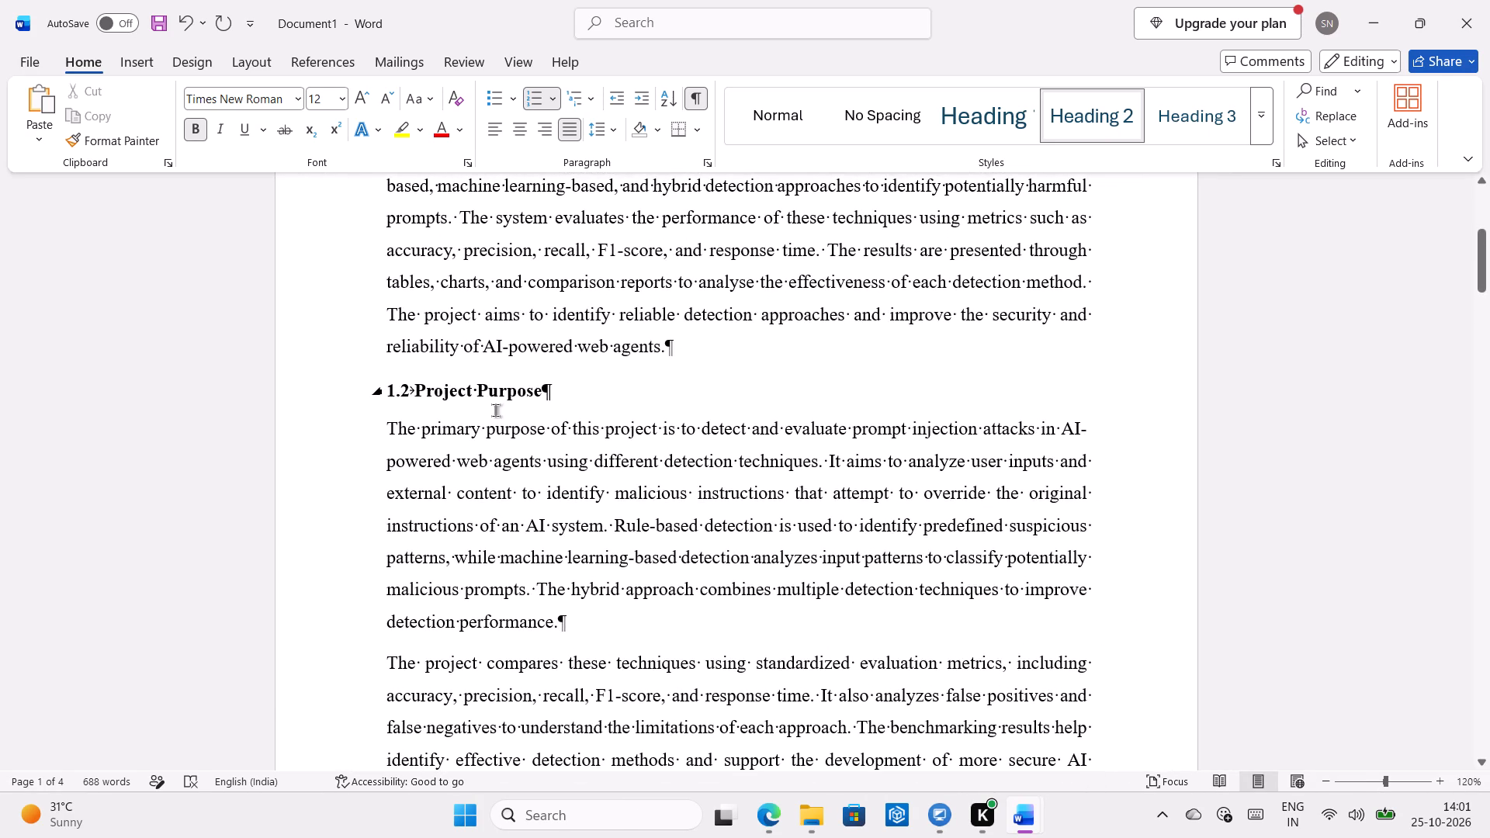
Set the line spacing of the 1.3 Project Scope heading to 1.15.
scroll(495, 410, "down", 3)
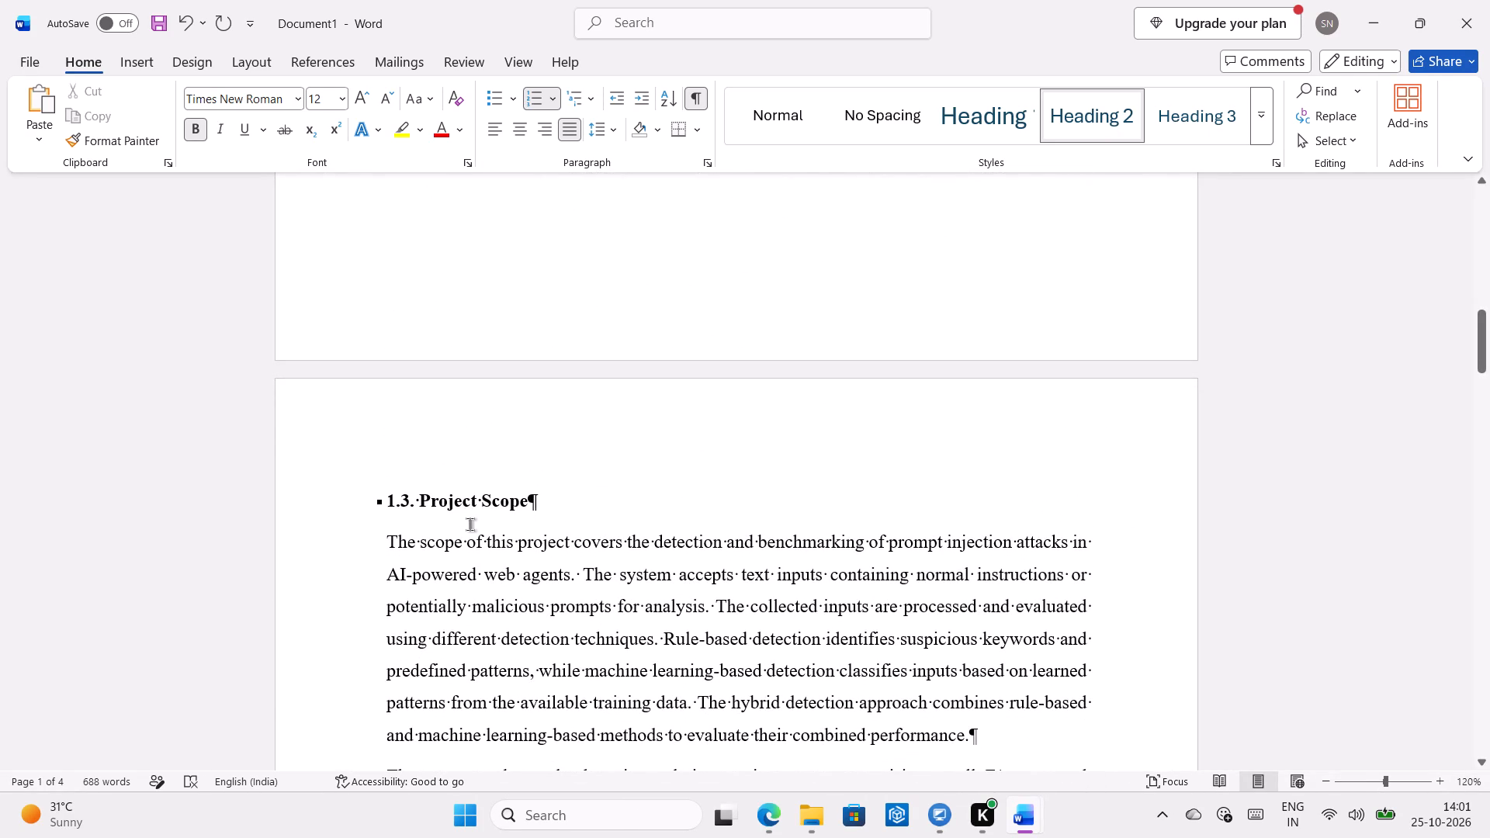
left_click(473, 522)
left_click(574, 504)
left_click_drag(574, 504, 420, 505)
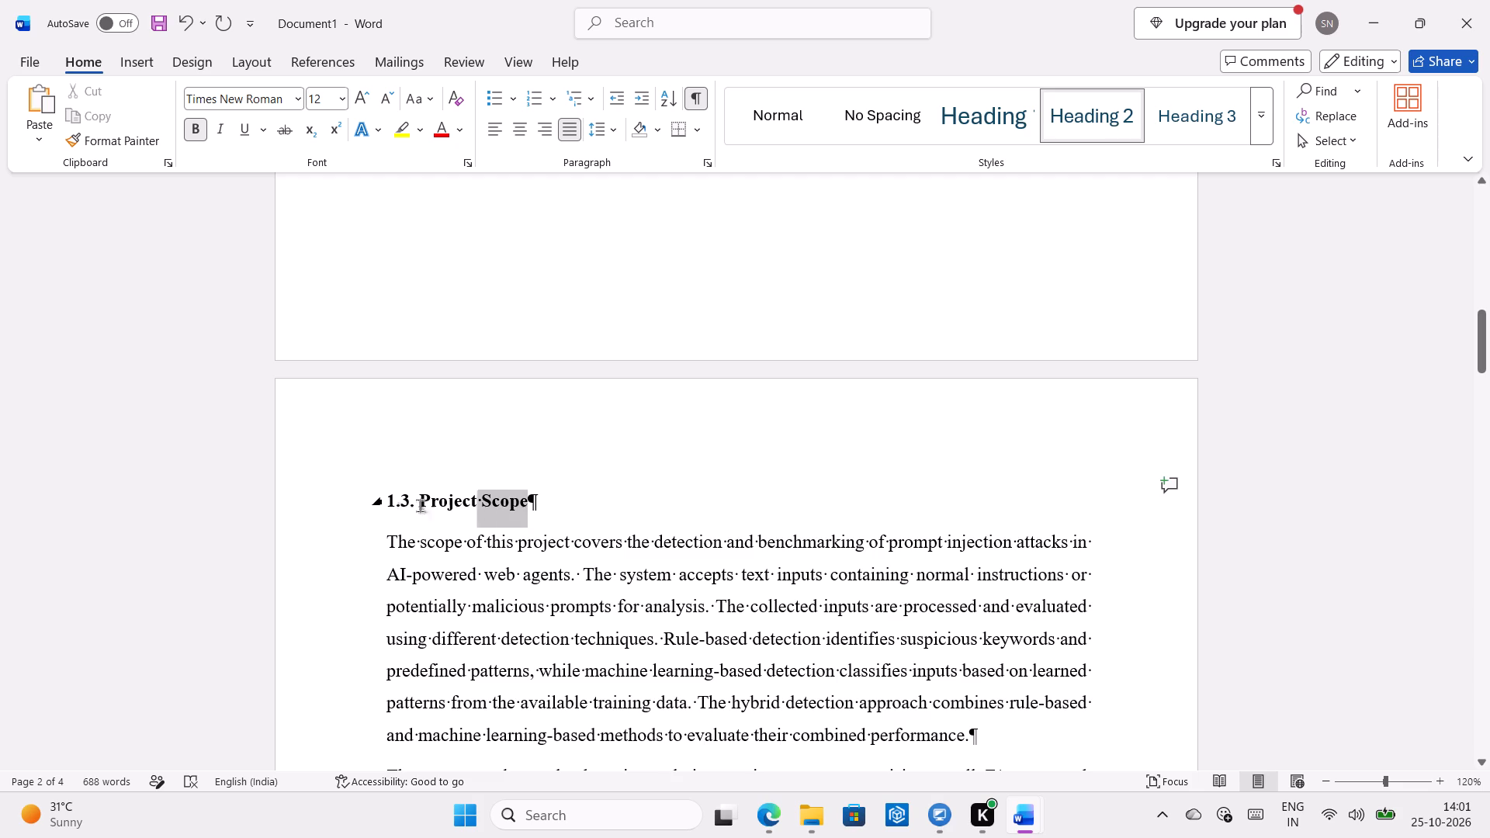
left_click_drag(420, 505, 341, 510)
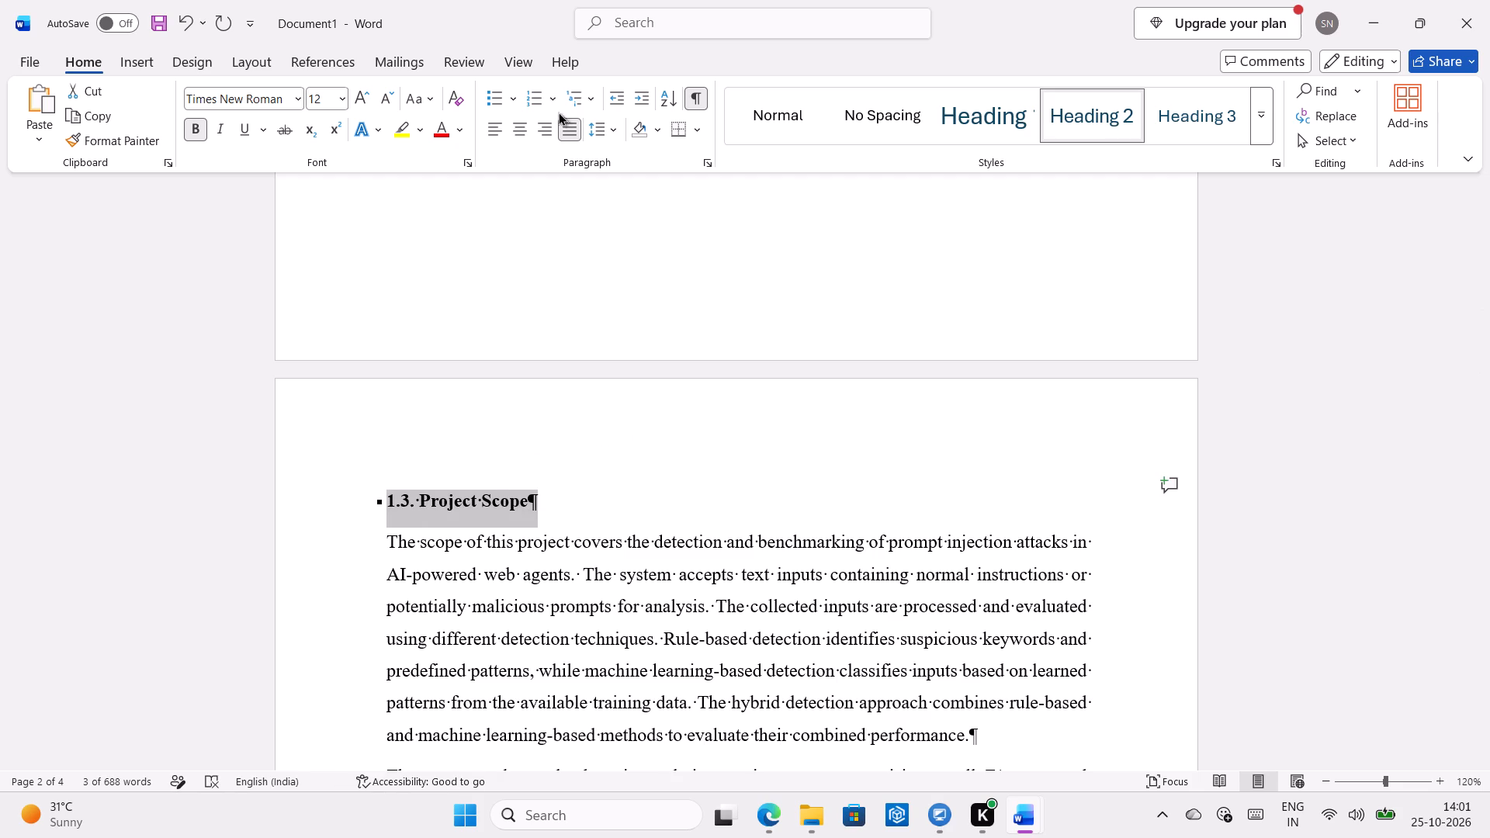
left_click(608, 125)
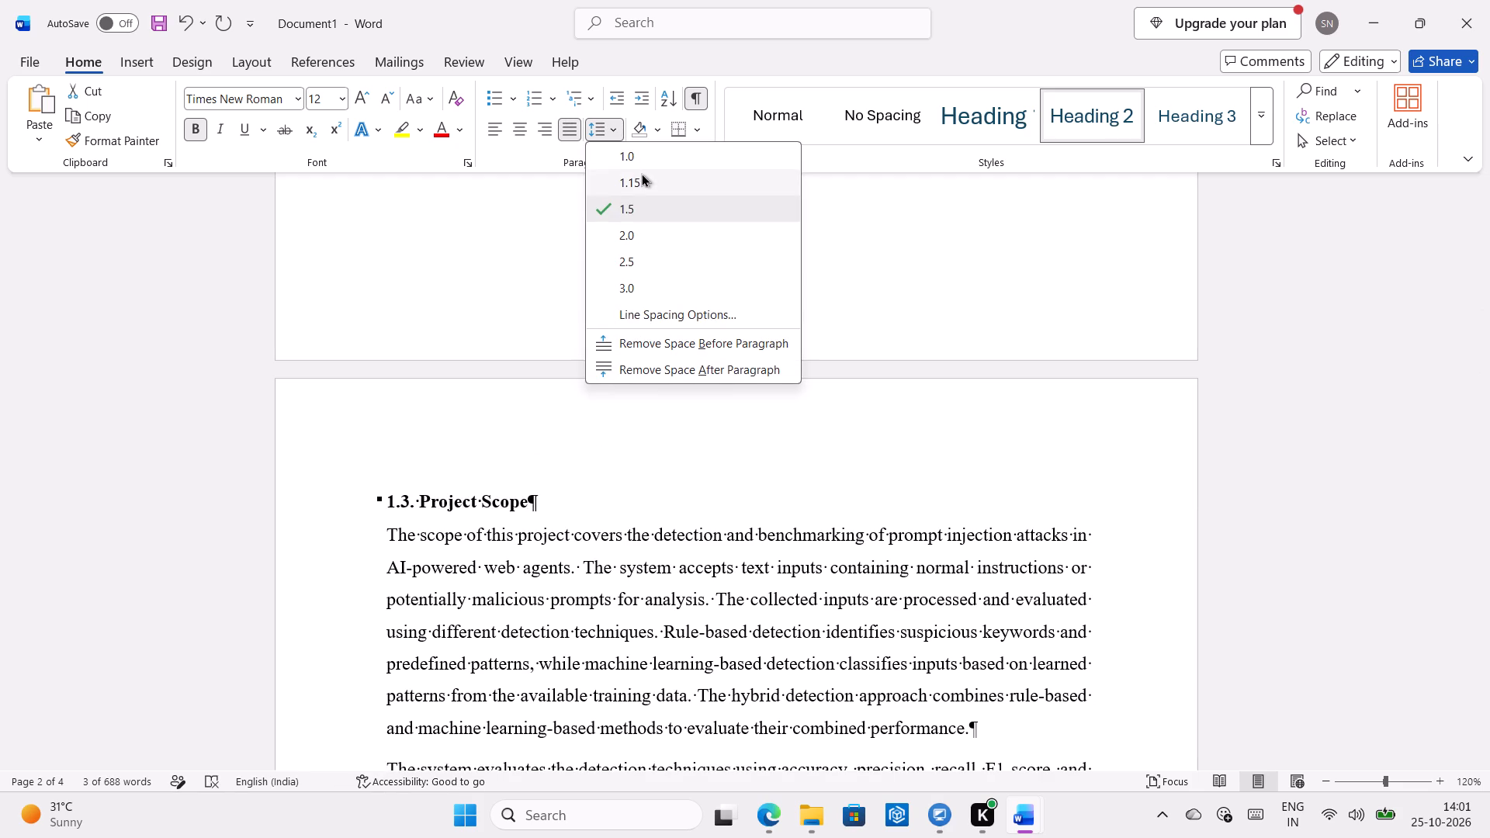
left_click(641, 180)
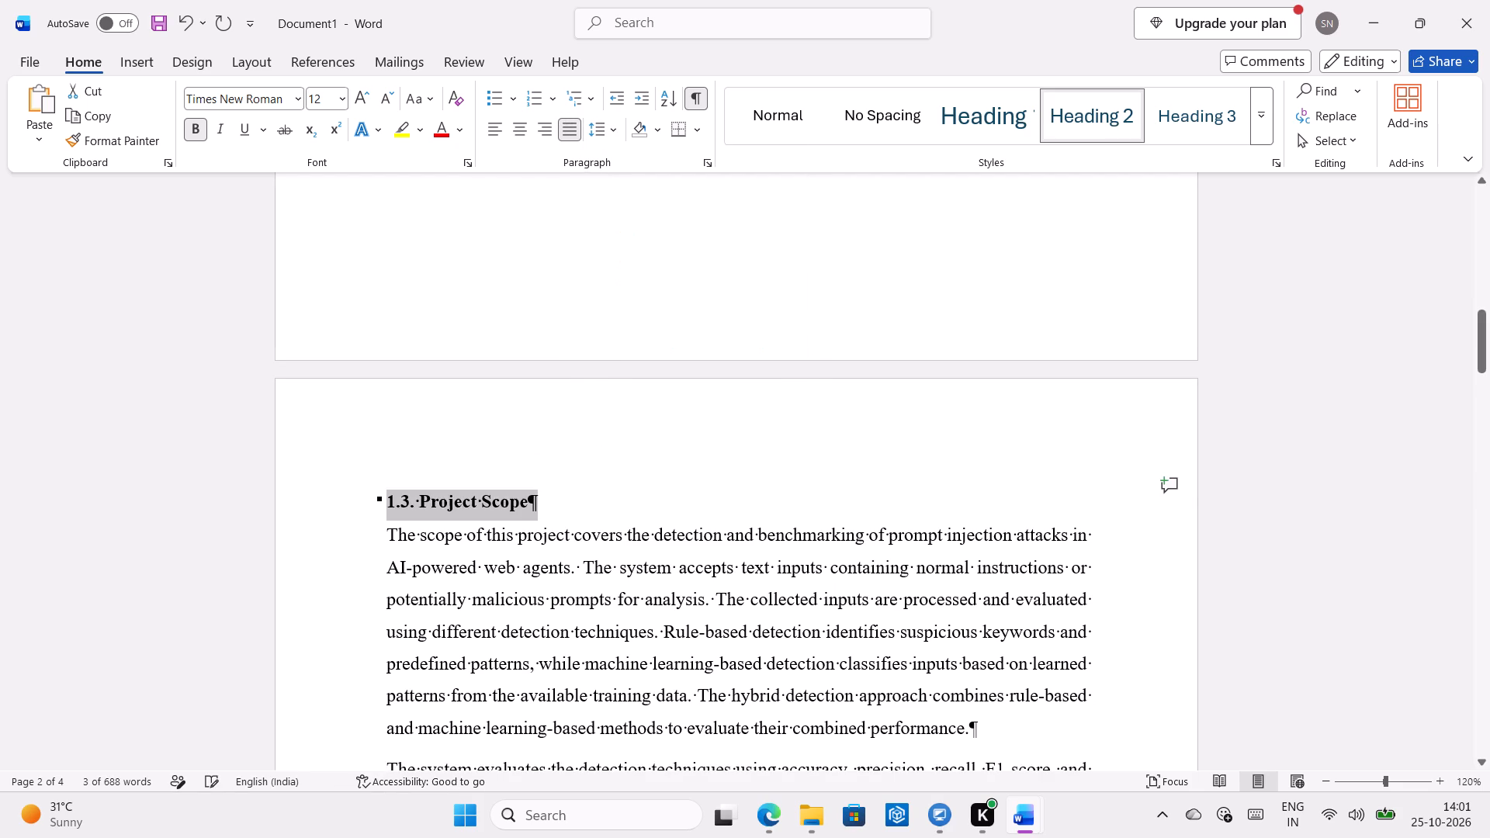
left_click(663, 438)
Compare the spacing of the 1.2 Project Purpose and 1.1 Project Overview headings with the text around them.
scroll(663, 438, "up", 3)
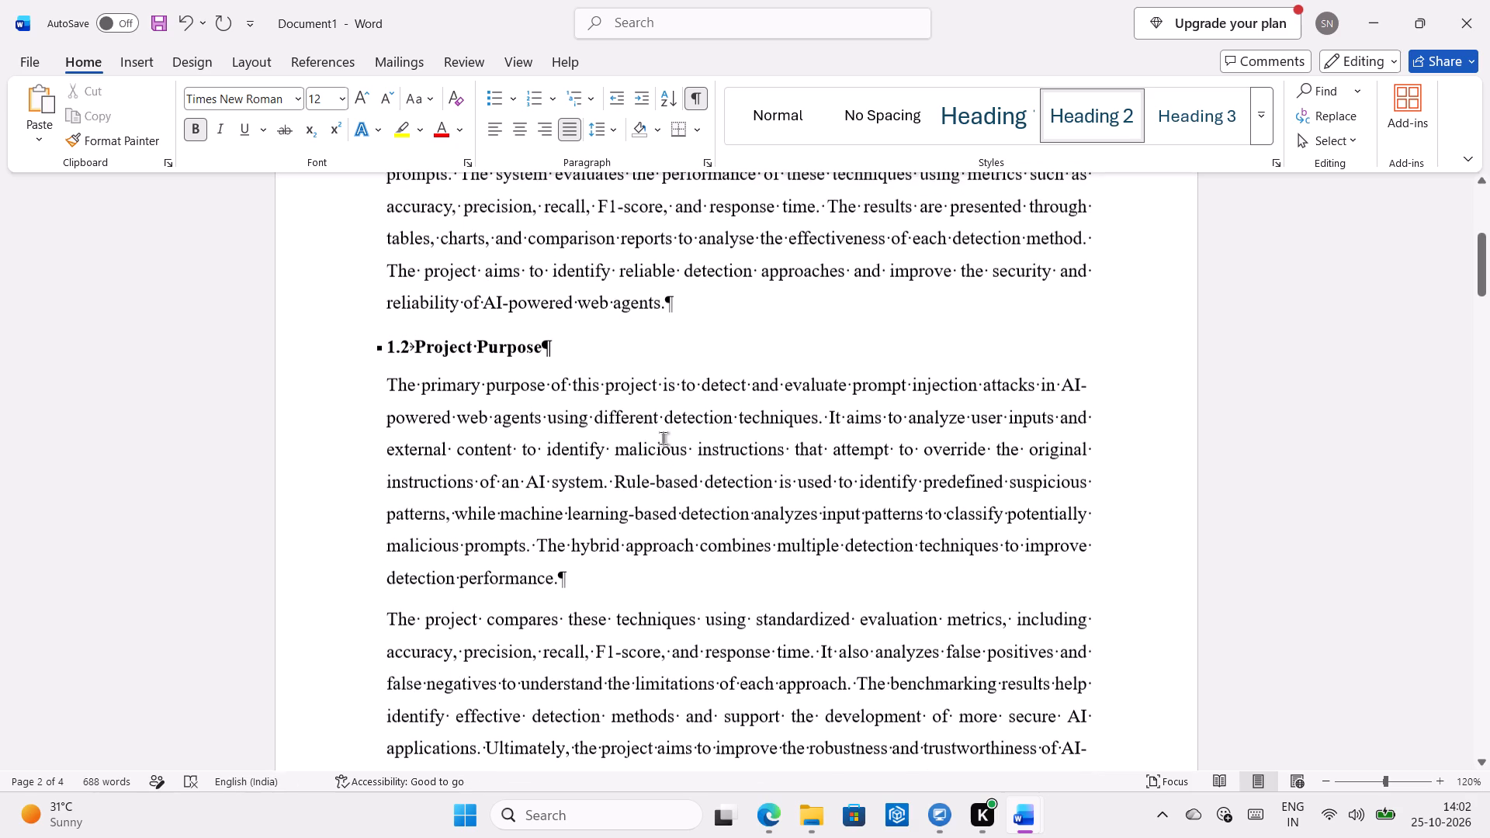
left_click(487, 354)
triple_click(487, 354)
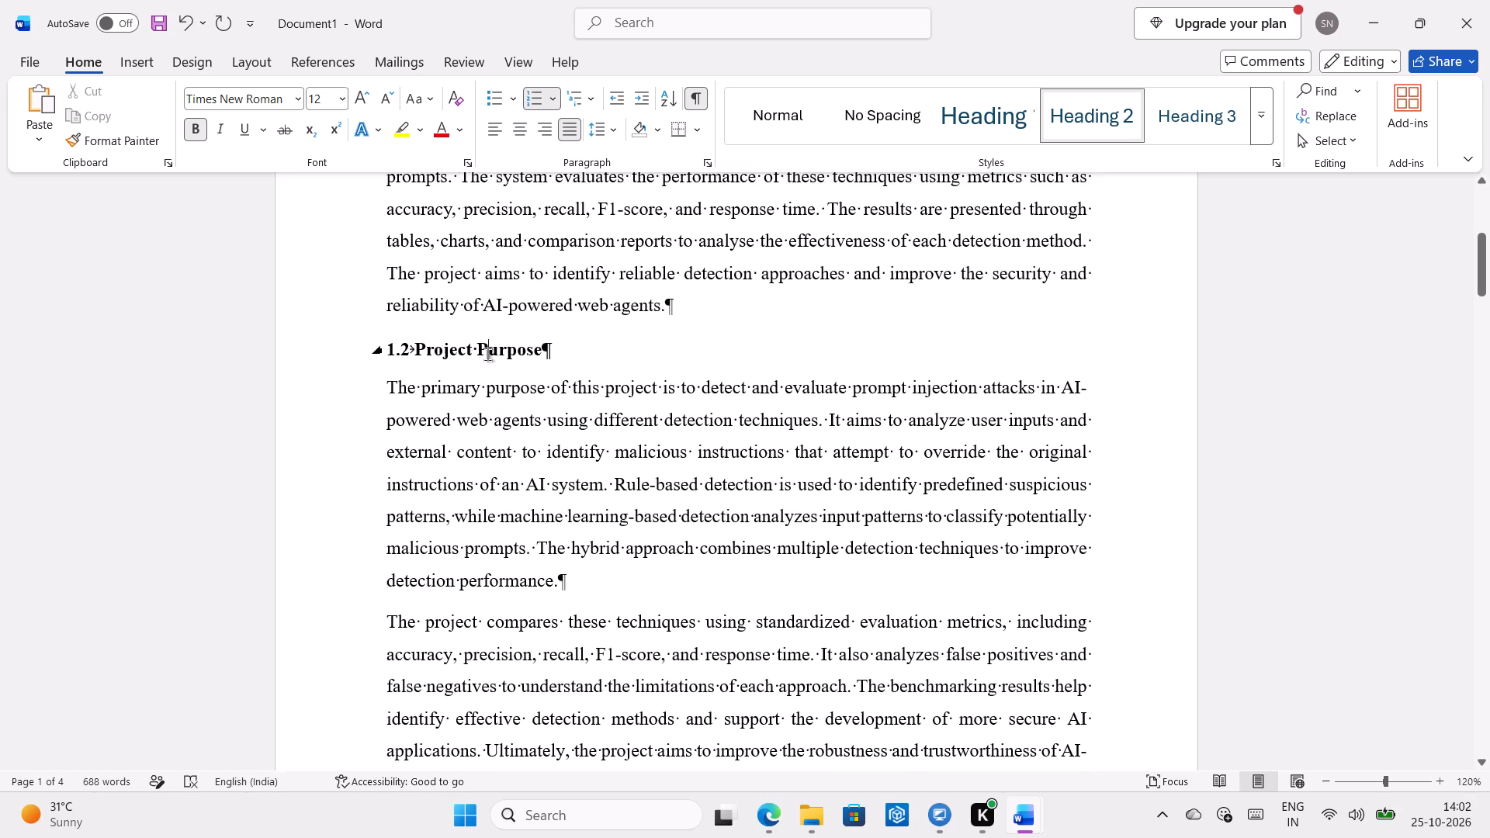
left_click(487, 354)
left_click_drag(487, 354, 542, 351)
scroll(542, 351, "up", 3)
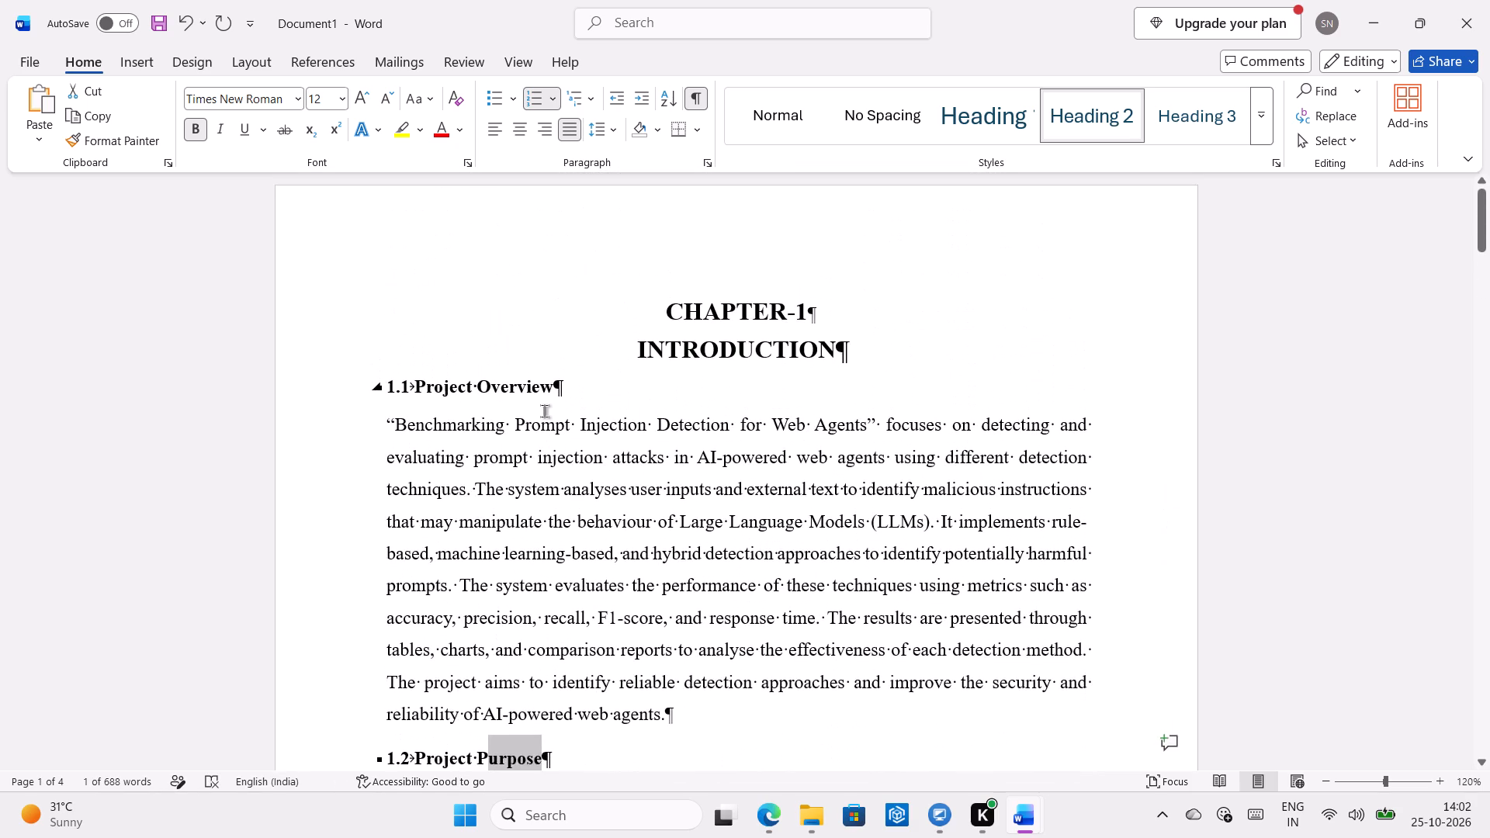
left_click_drag(484, 397, 545, 412)
Set the line spacing of the 1.3 Project Scope heading to 1.5.
scroll(545, 412, "down", 1)
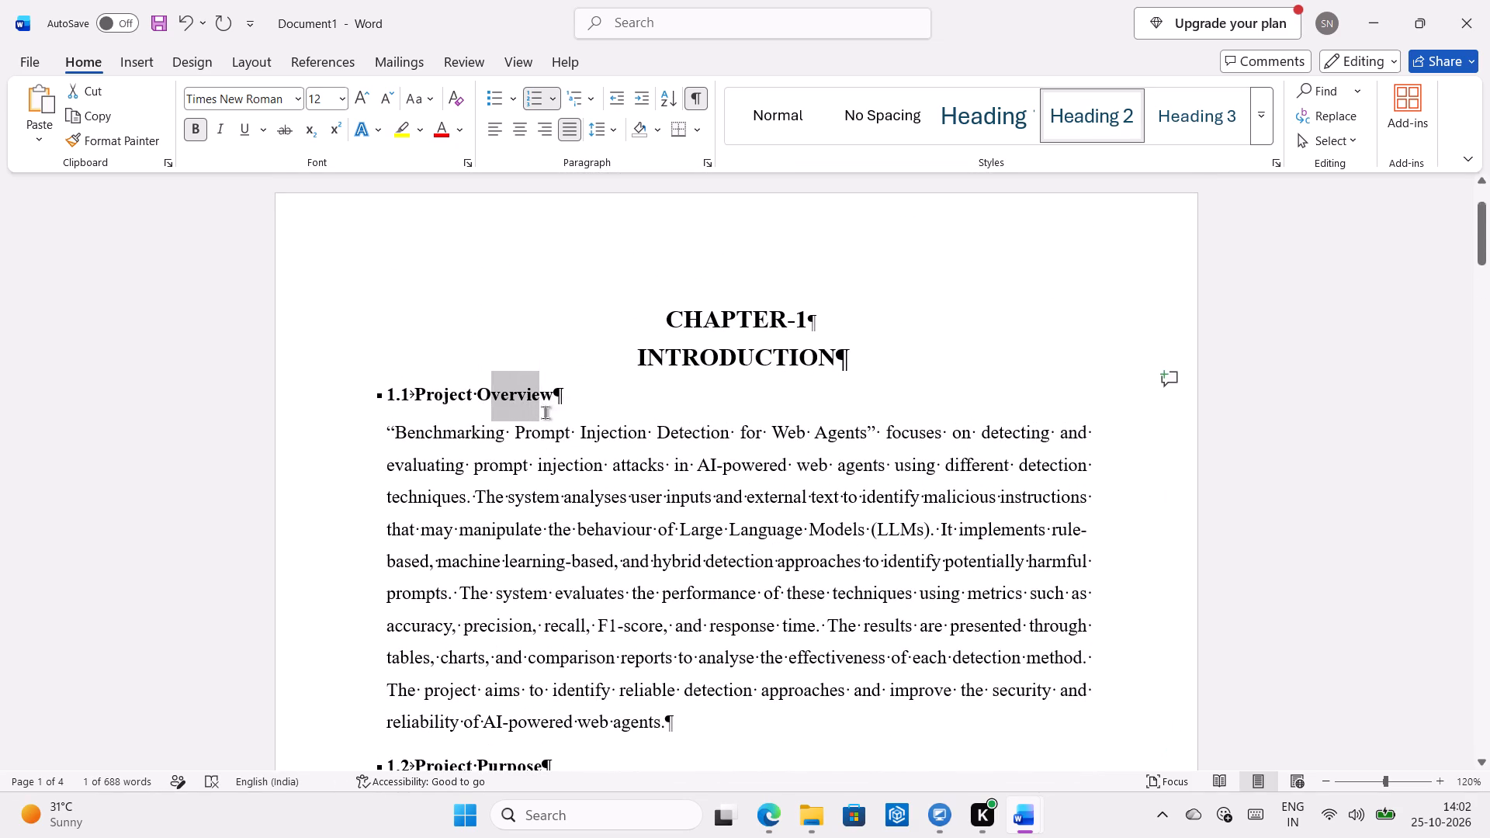
scroll(545, 412, "down", 3)
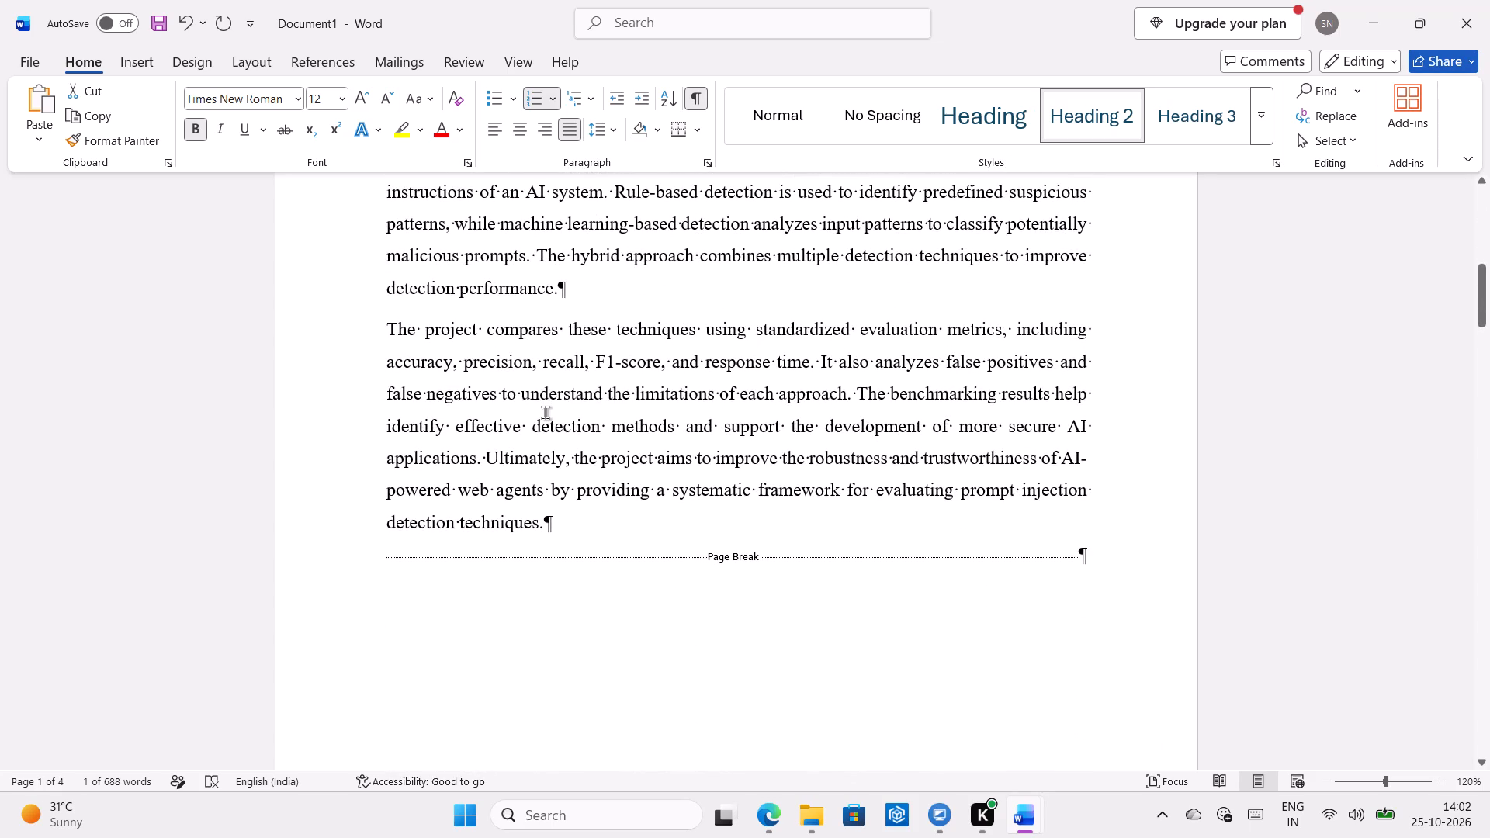
scroll(545, 412, "down", 1)
left_click_drag(485, 540, 539, 540)
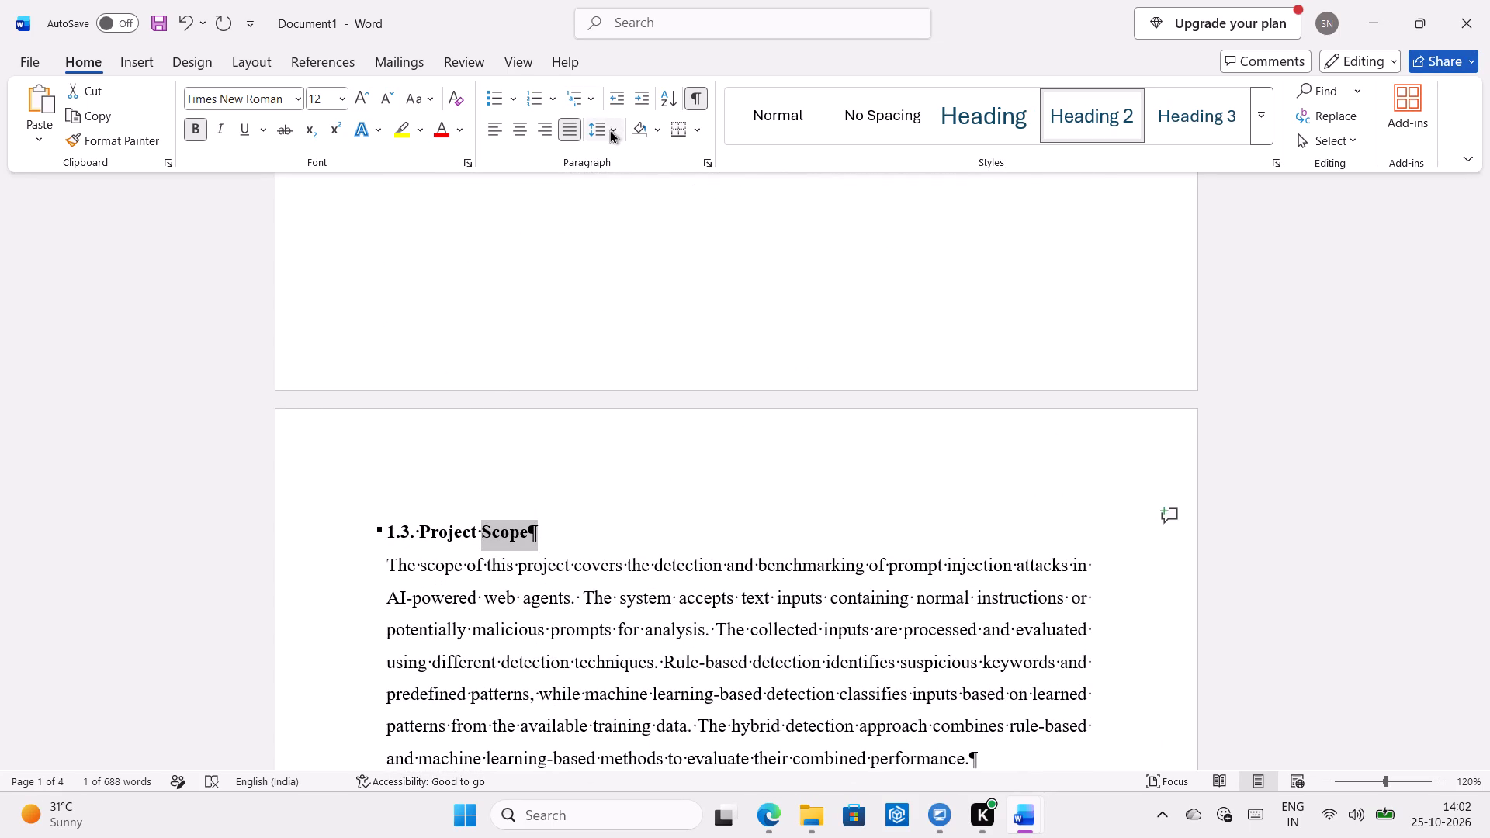
left_click(609, 130)
left_click(629, 200)
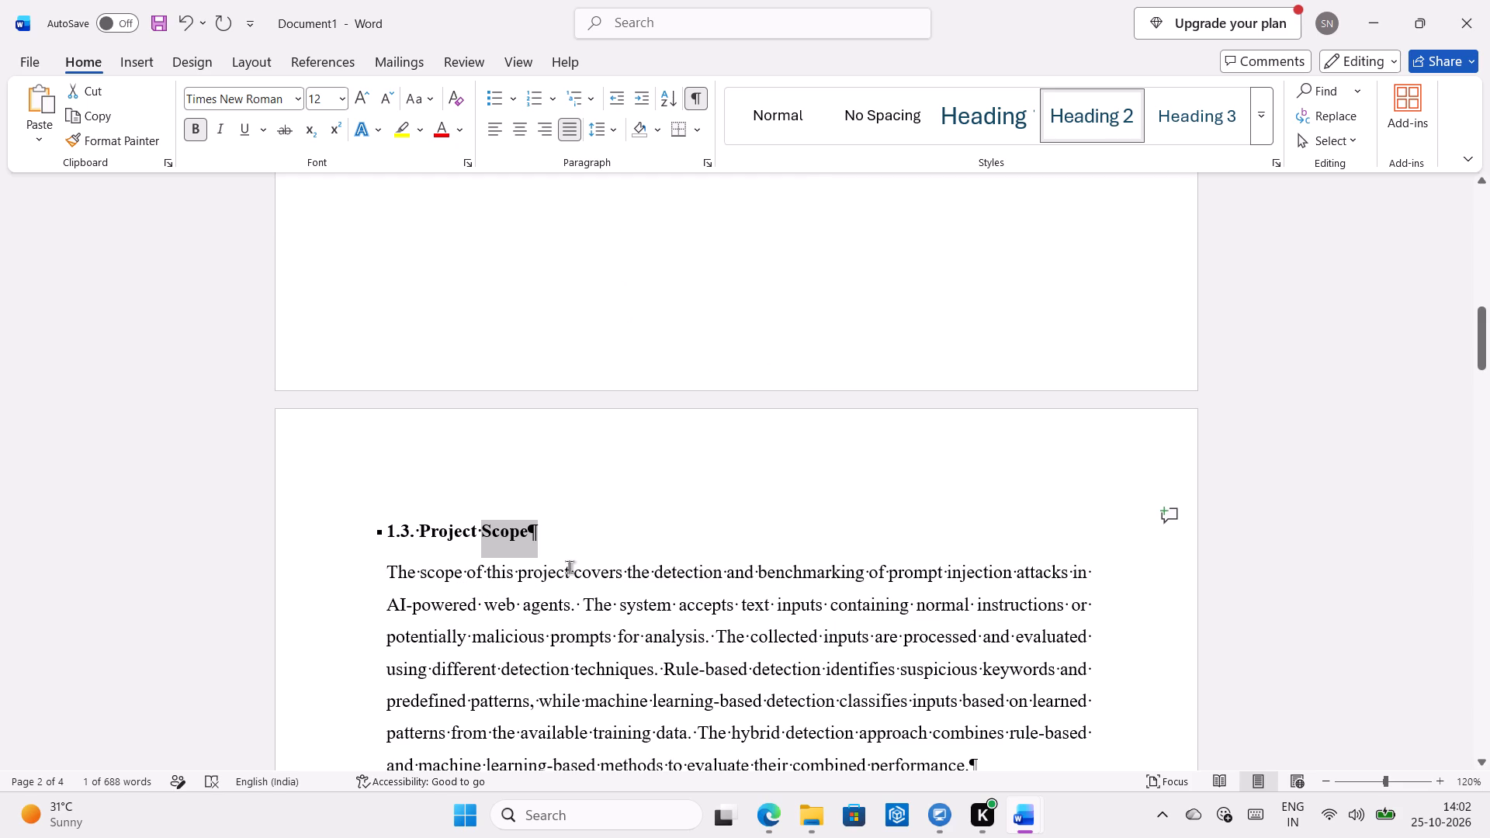
Check the indentation and spacing settings of the 1.2 Project Purpose heading in the Paragraph dialog.
scroll(569, 566, "up", 5)
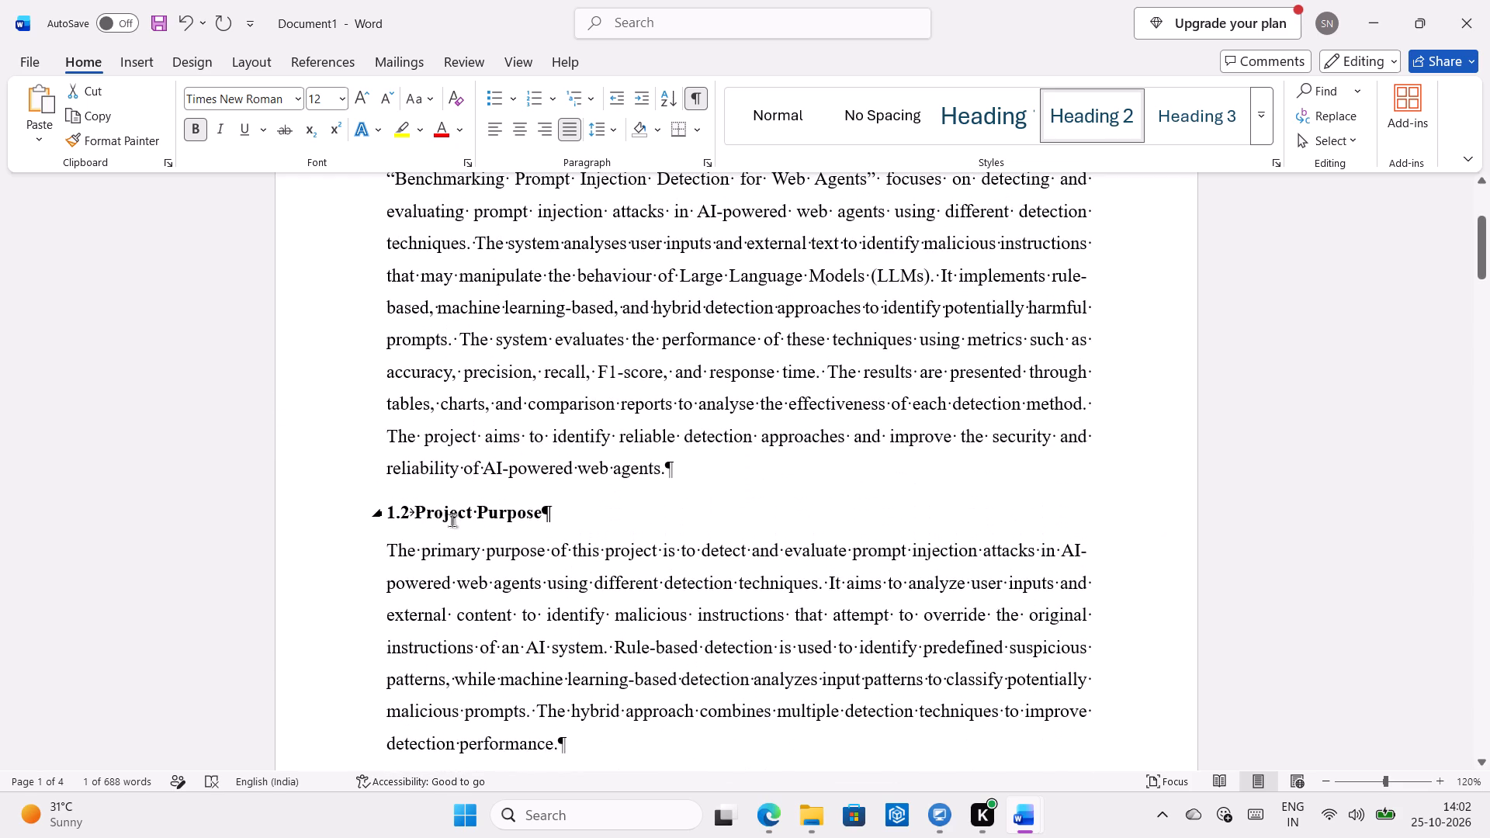
left_click_drag(457, 528, 530, 525)
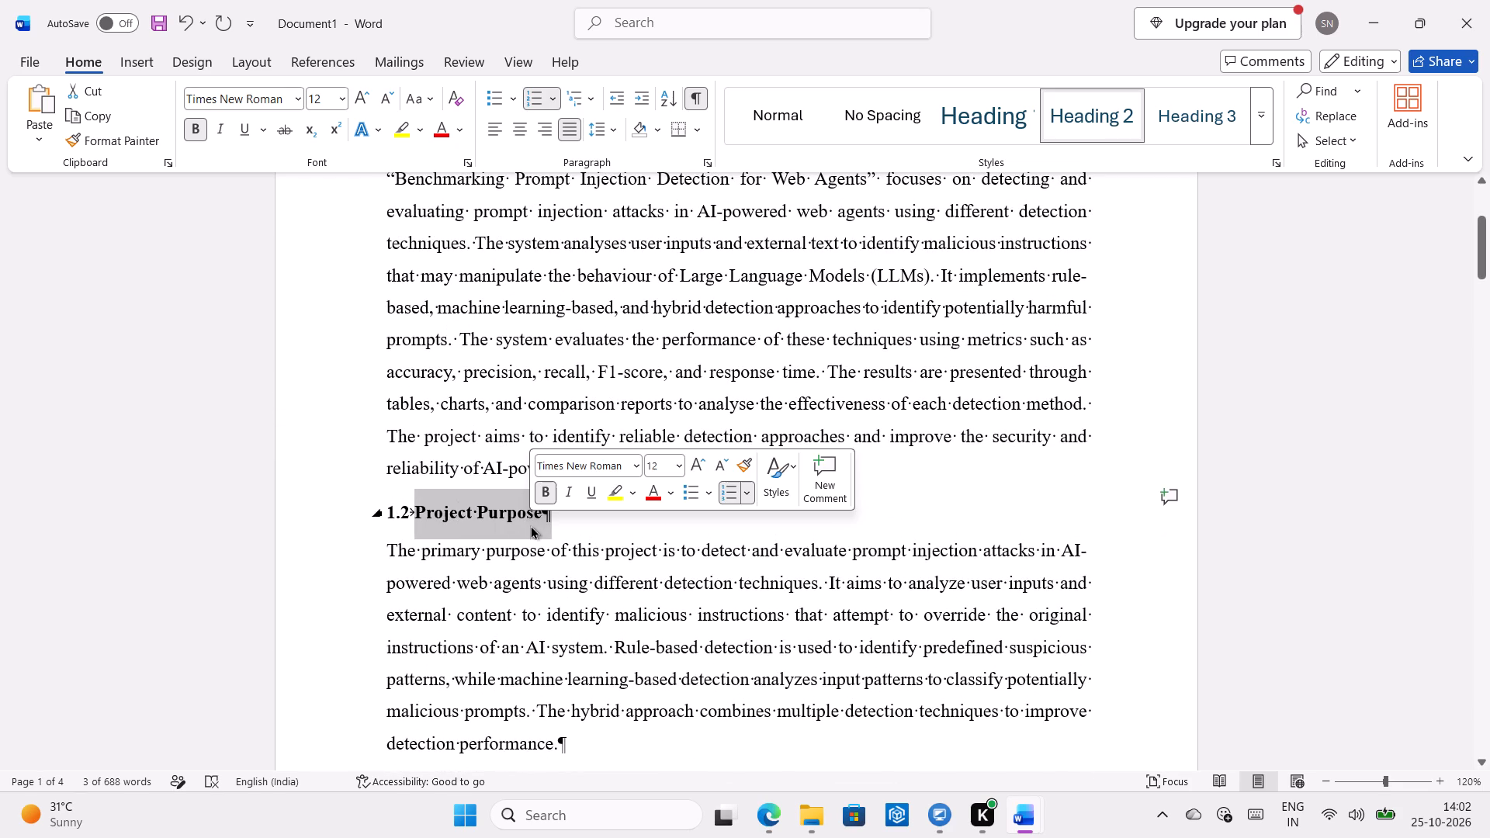
left_click(601, 125)
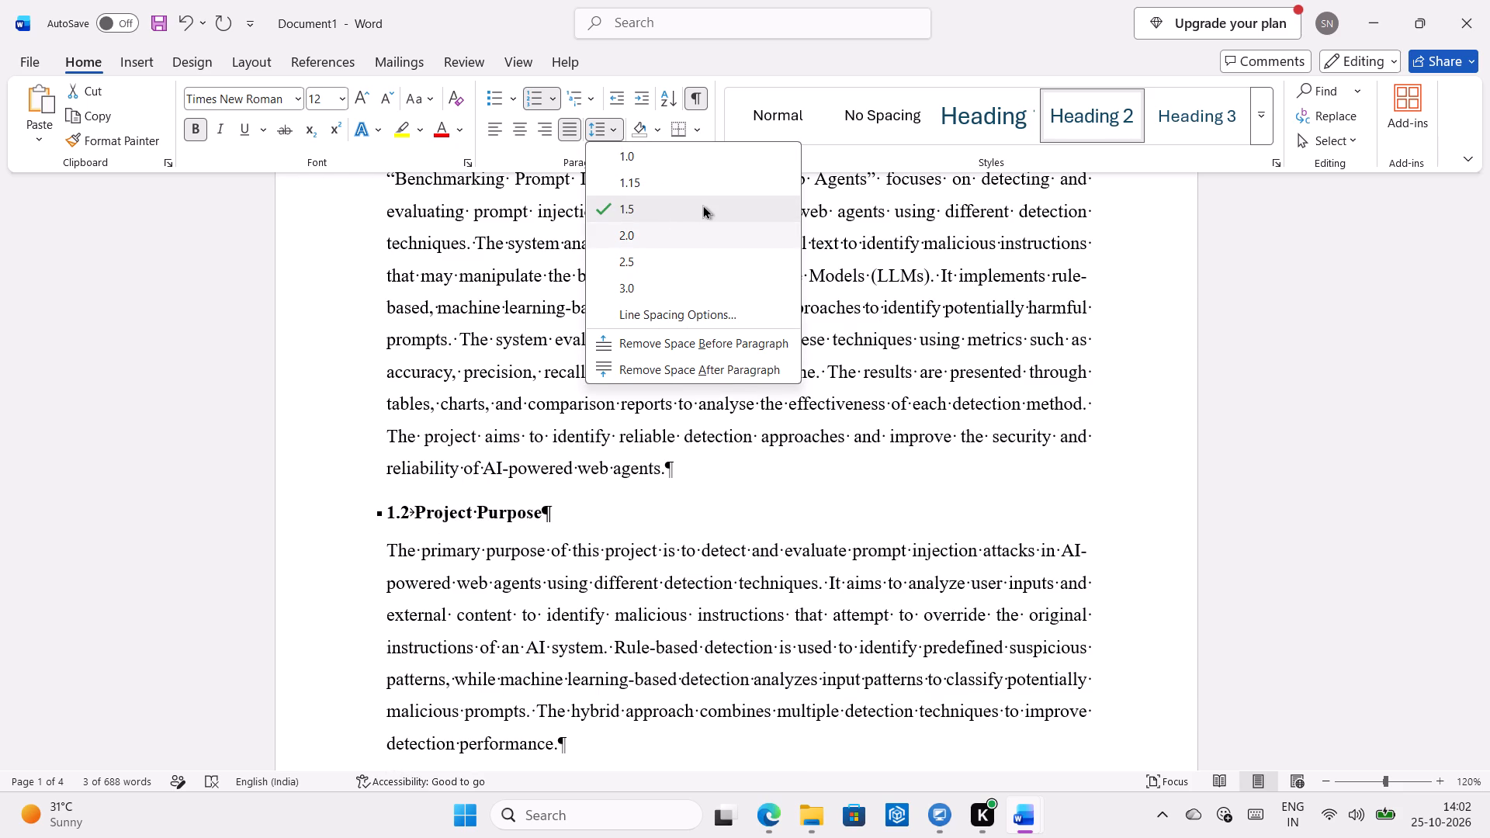
left_click(667, 315)
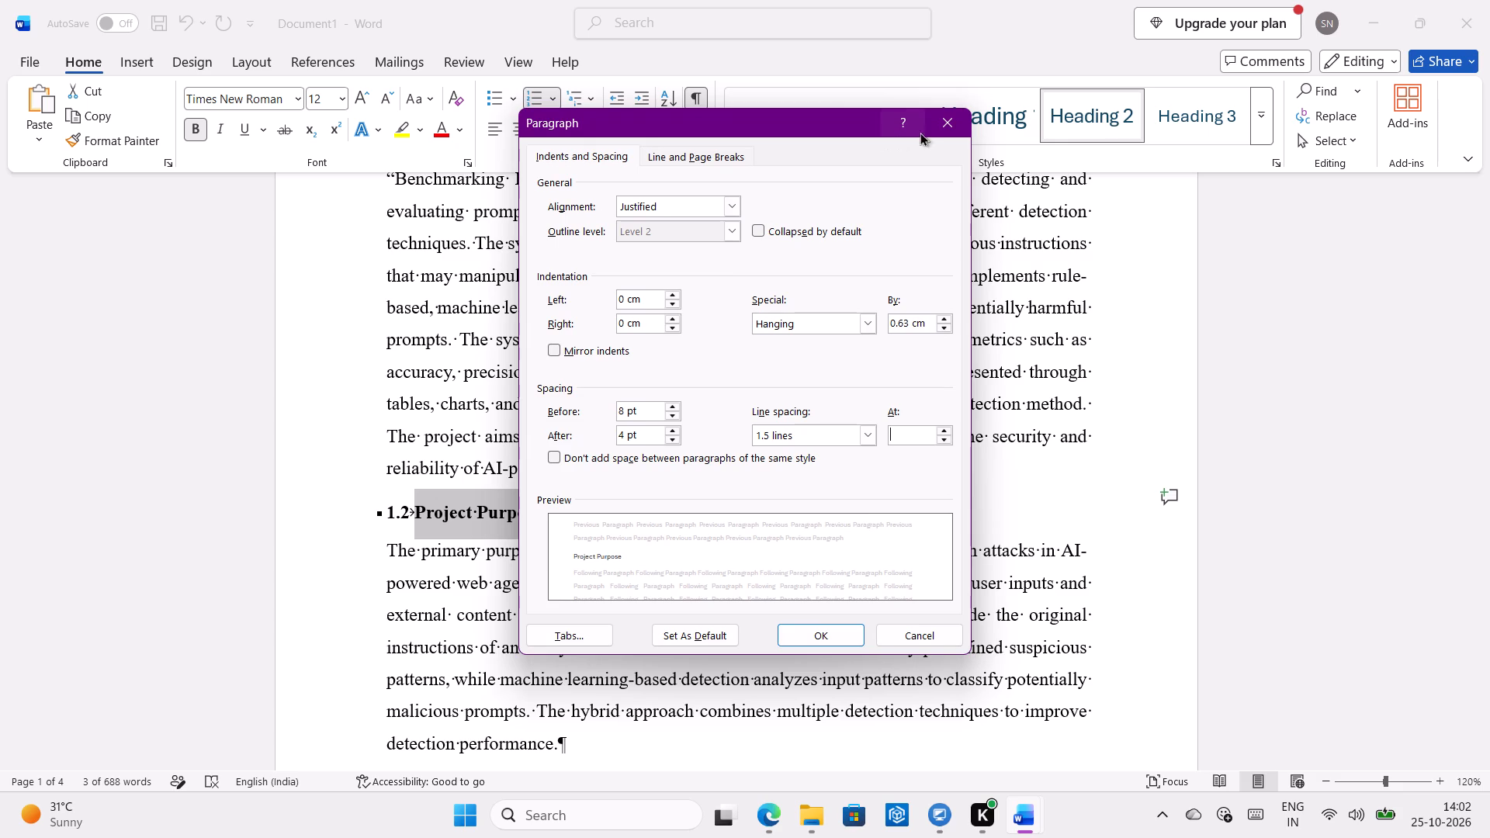
left_click(943, 124)
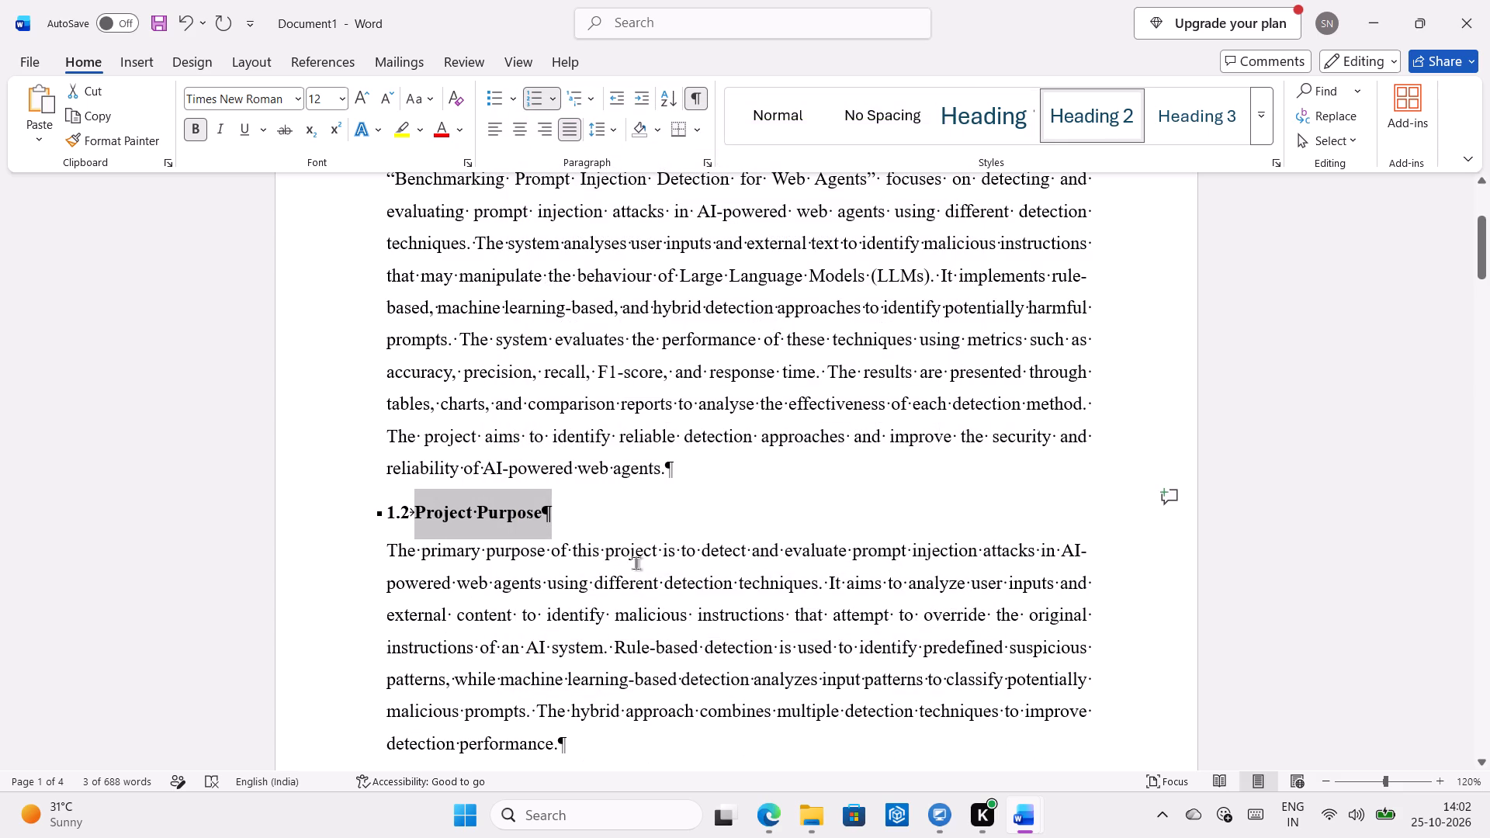
left_click(702, 499)
Check the indentation and spacing settings of the 1.3 Project Scope heading in the Paragraph dialog.
scroll(702, 499, "down", 3)
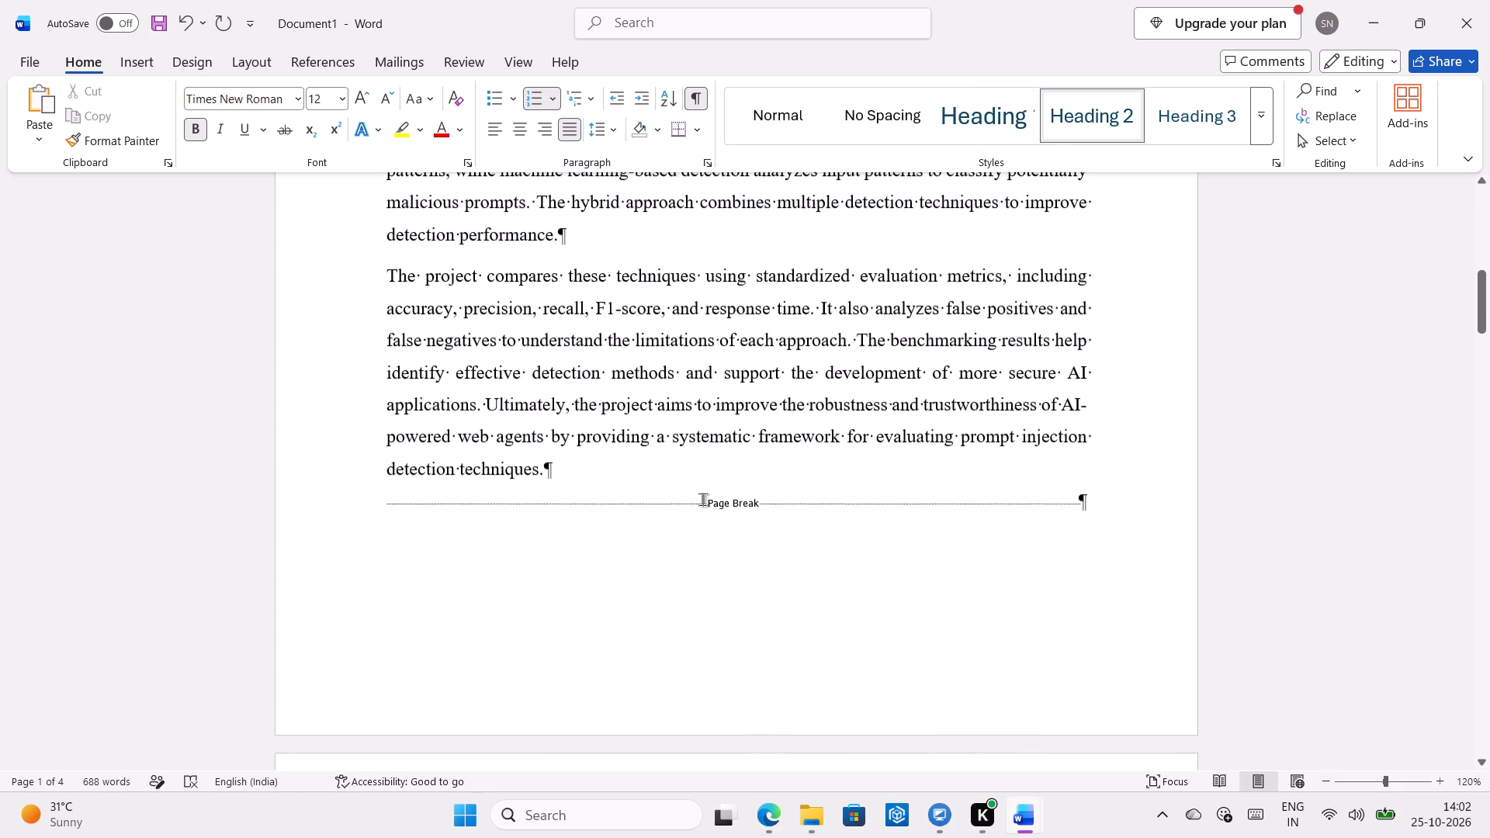
scroll(702, 499, "down", 1)
scroll(556, 386, "up", 1)
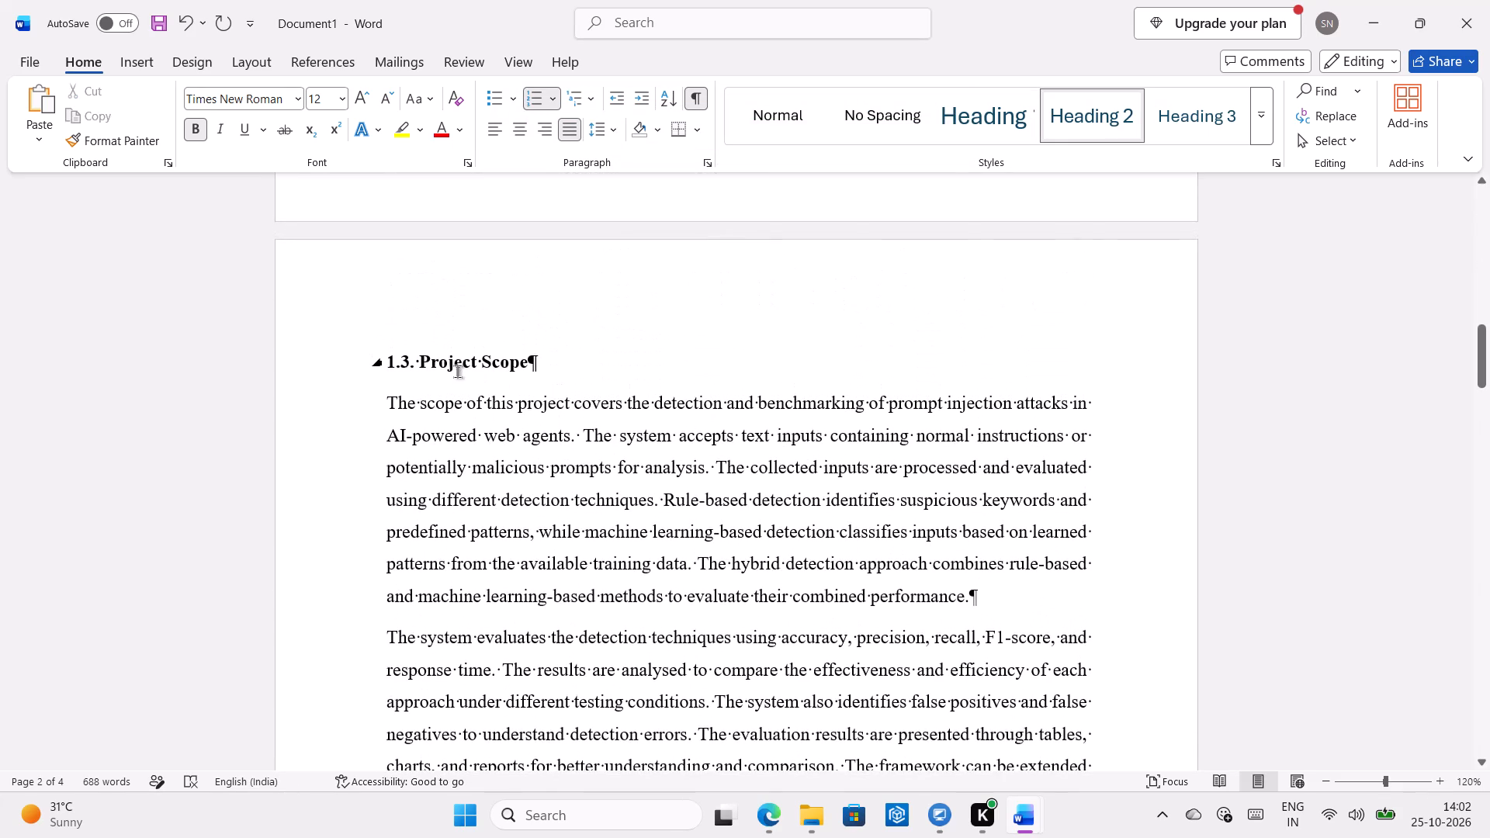
left_click_drag(456, 370, 543, 365)
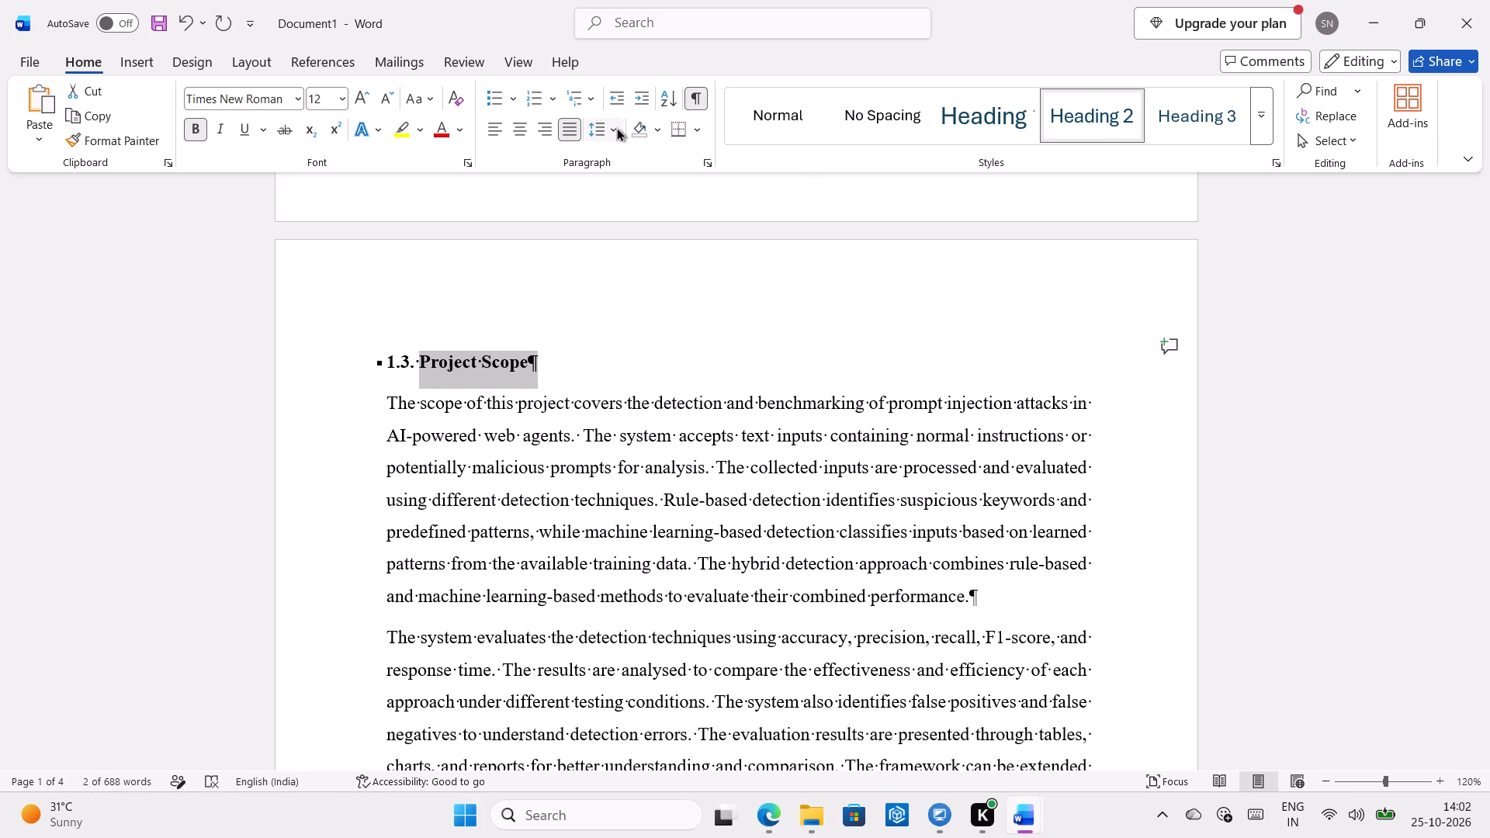
left_click(616, 127)
left_click(643, 322)
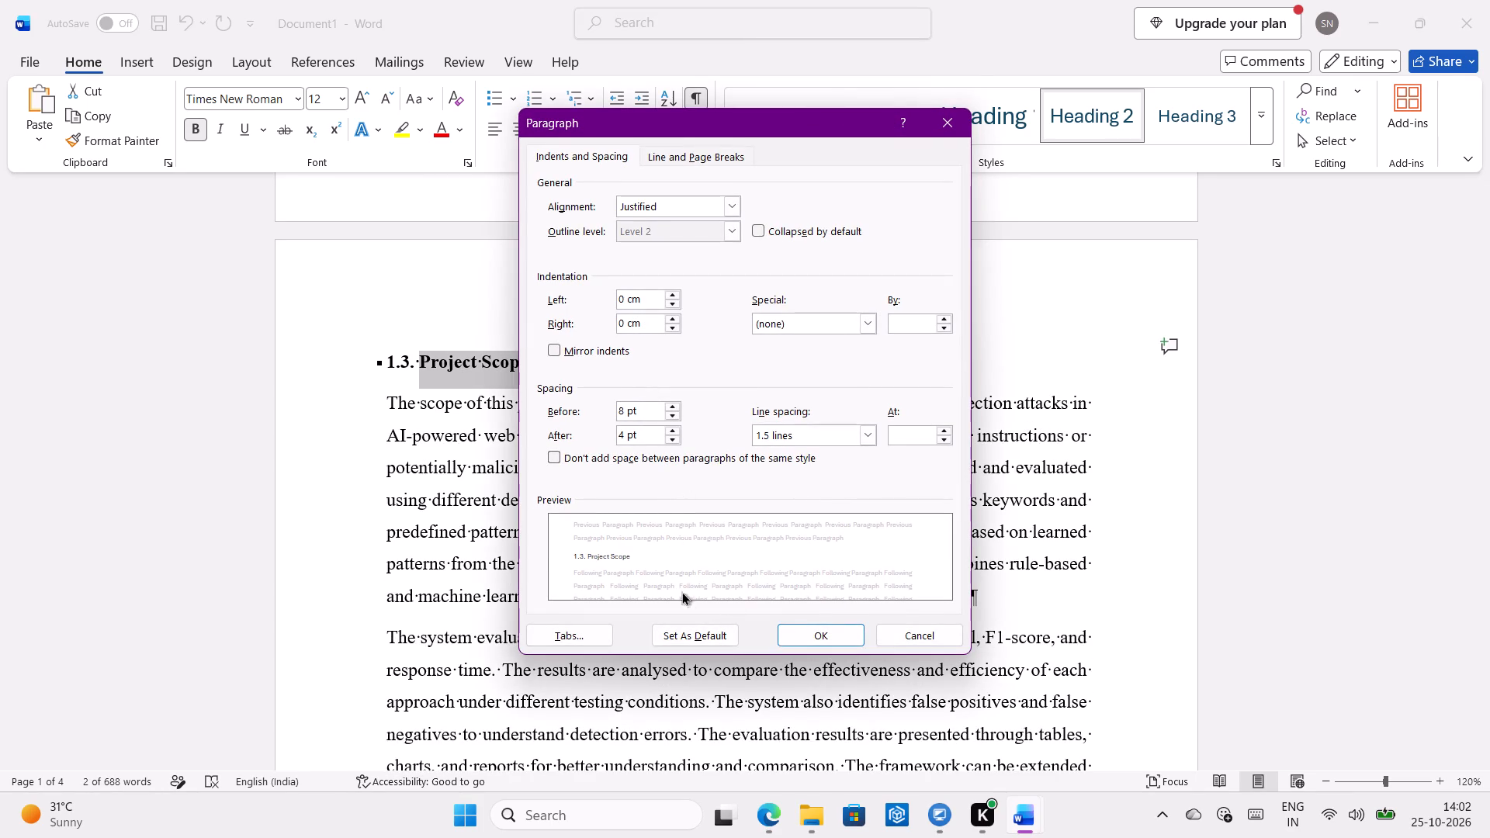
left_click(833, 630)
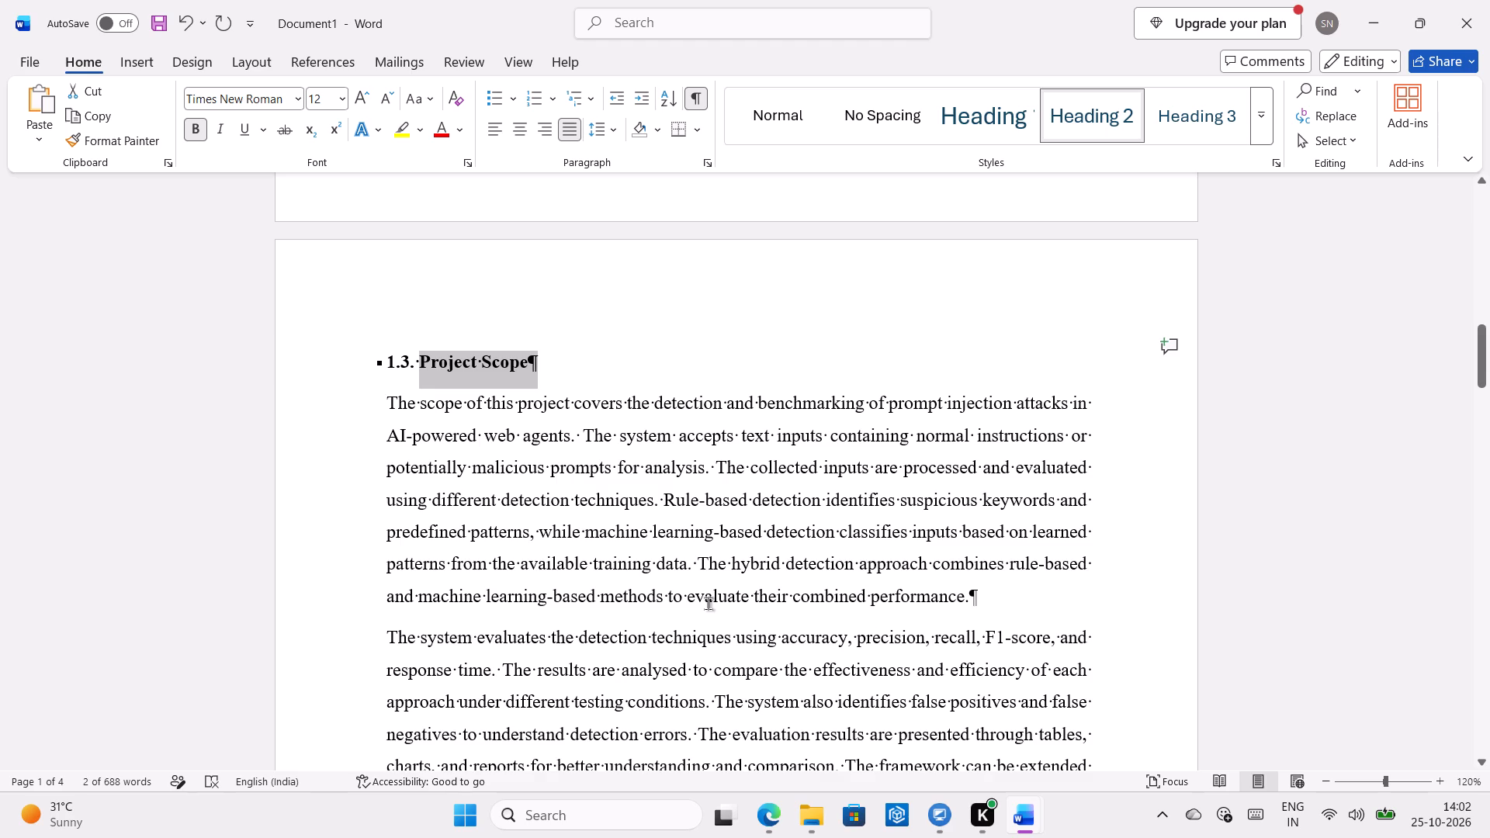
left_click(708, 603)
Justify the bulleted list under 1.4 Project Features, from Input Processing through Extensibility.
scroll(708, 603, "down", 4)
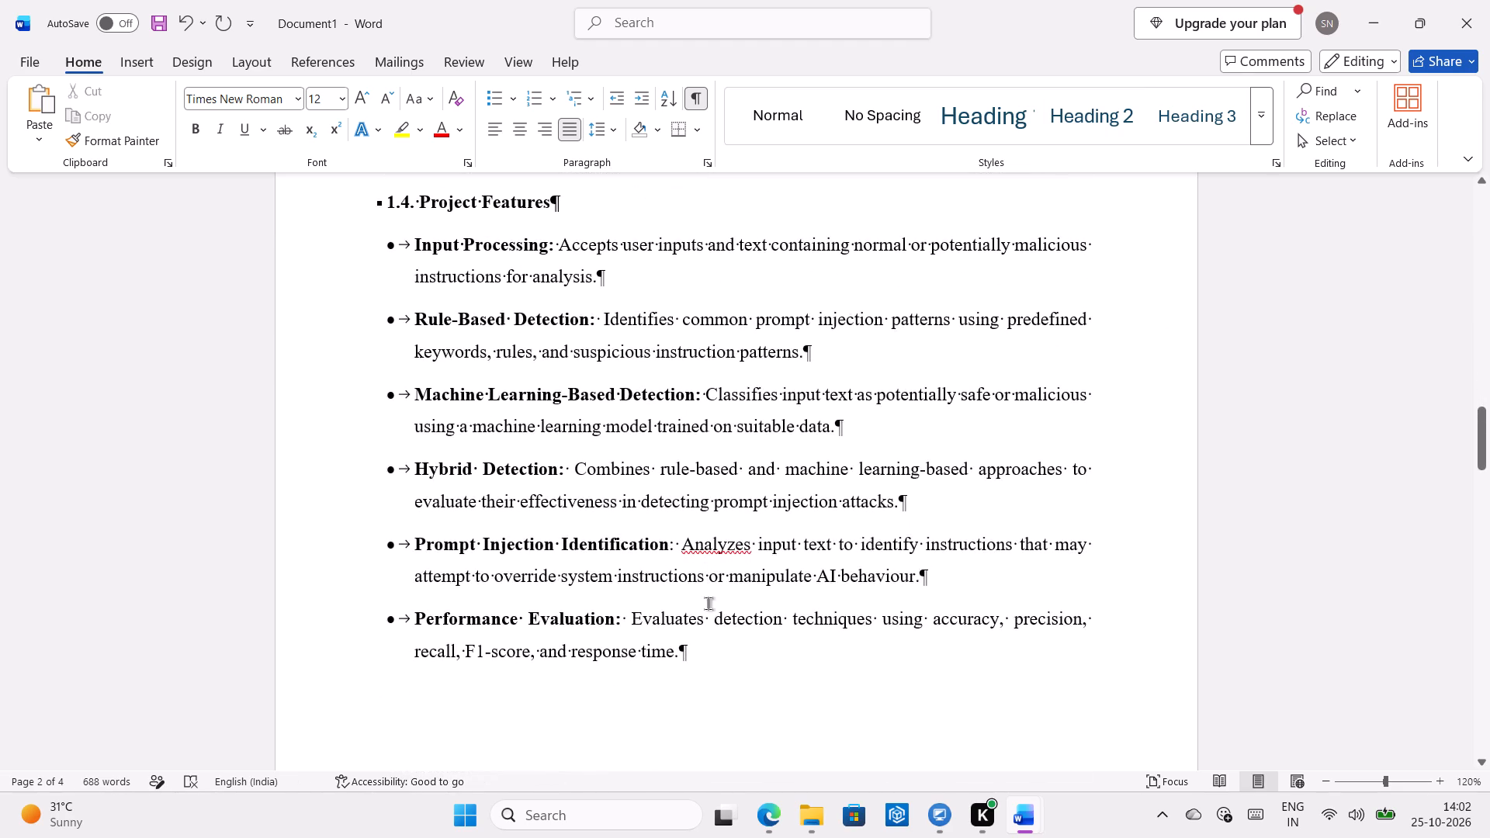
scroll(708, 603, "up", 1)
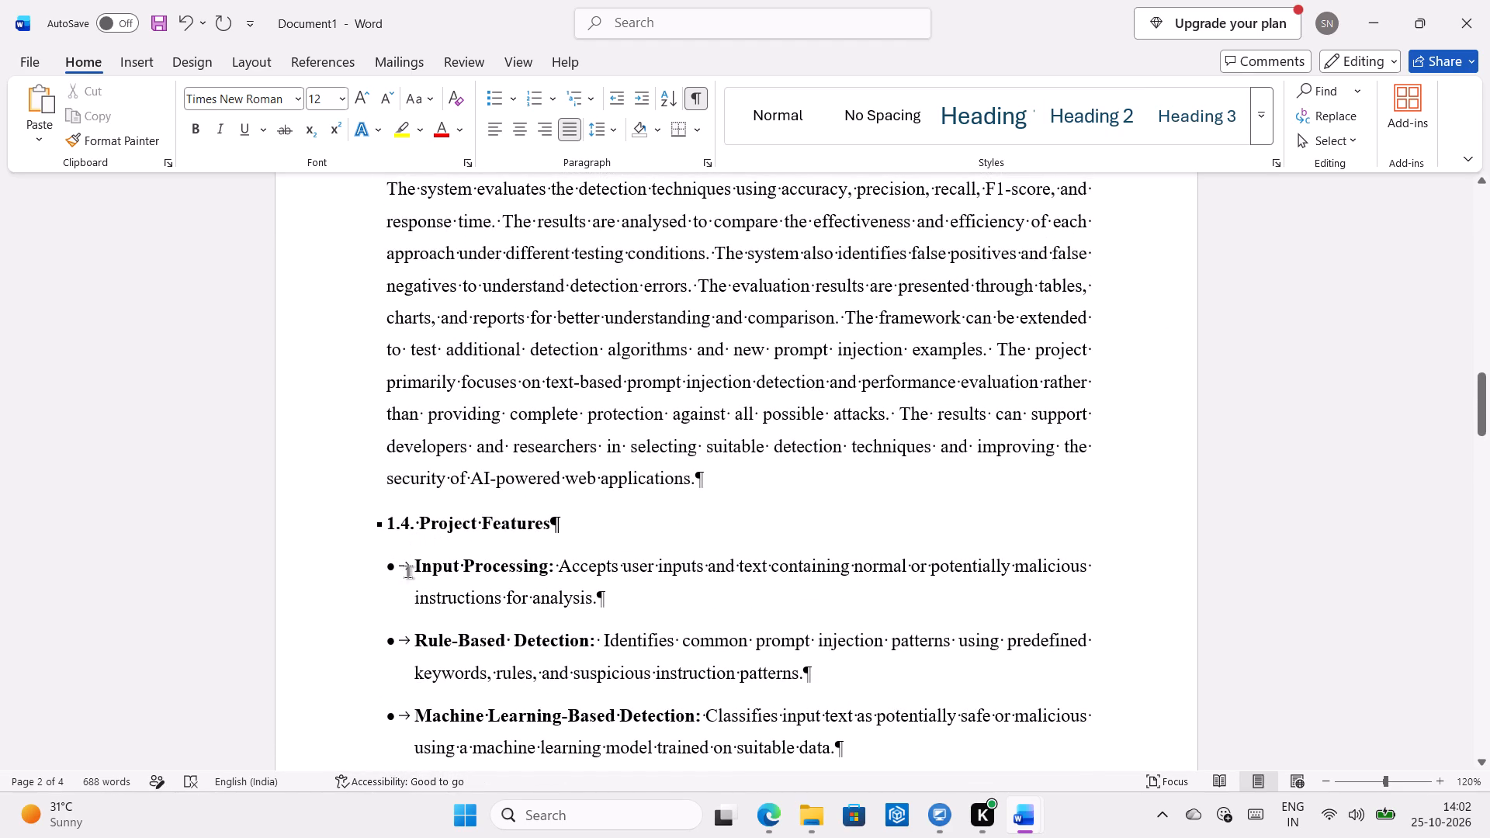
left_click_drag(407, 571, 784, 580)
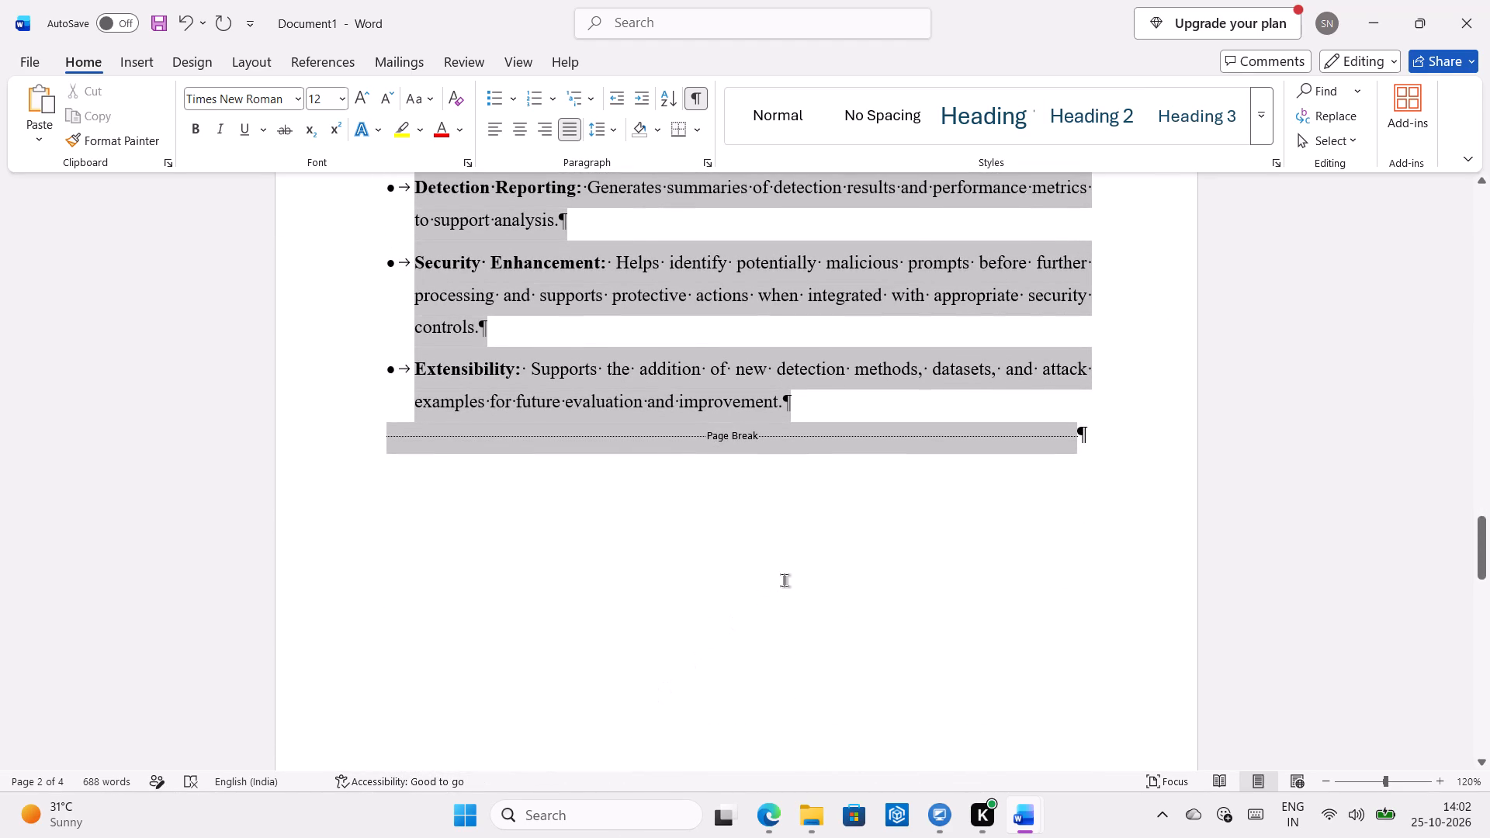
left_click_drag(784, 580, 811, 413)
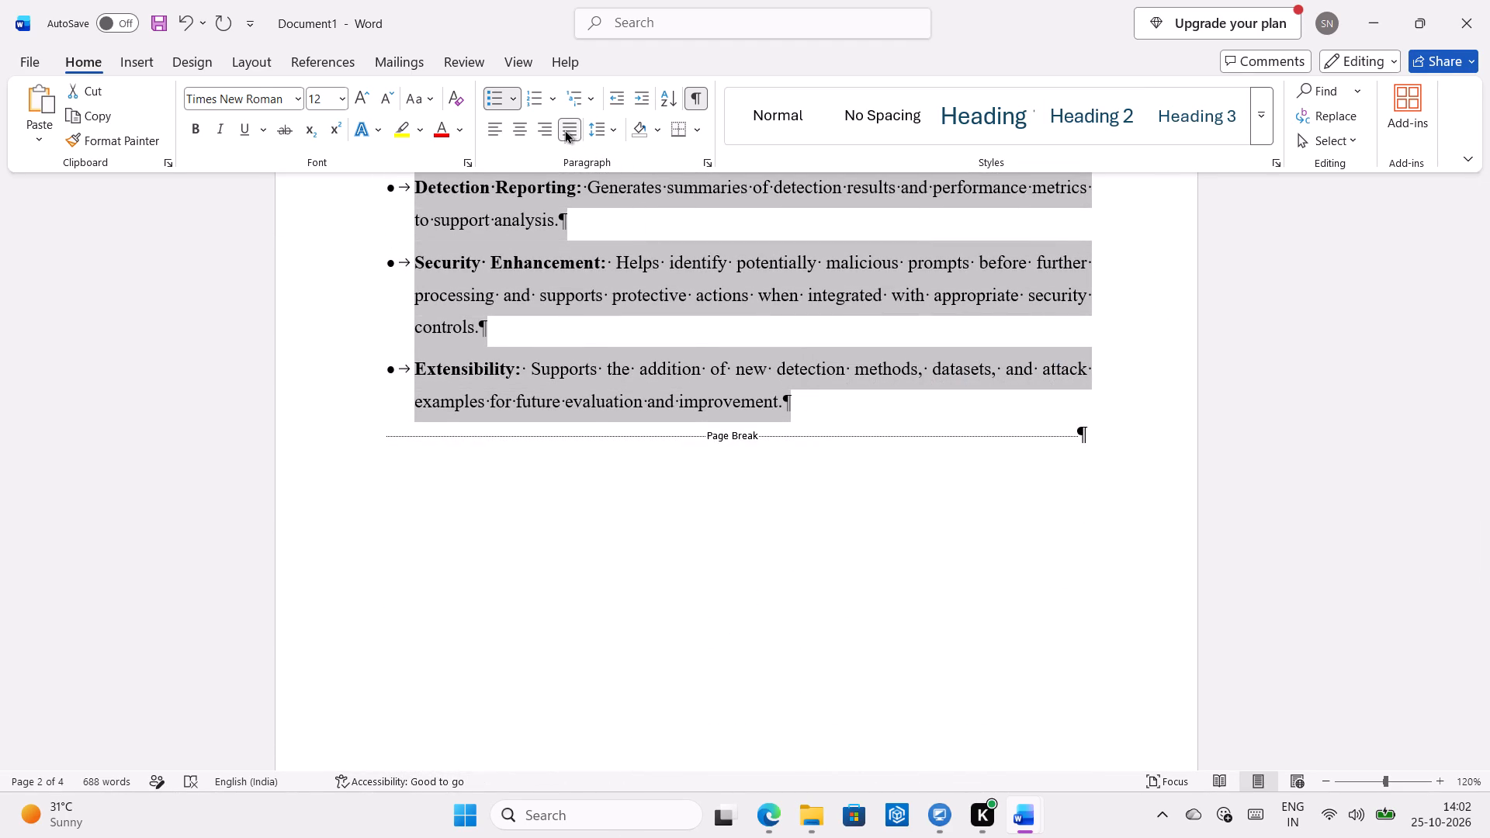
left_click(564, 130)
left_click(564, 130)
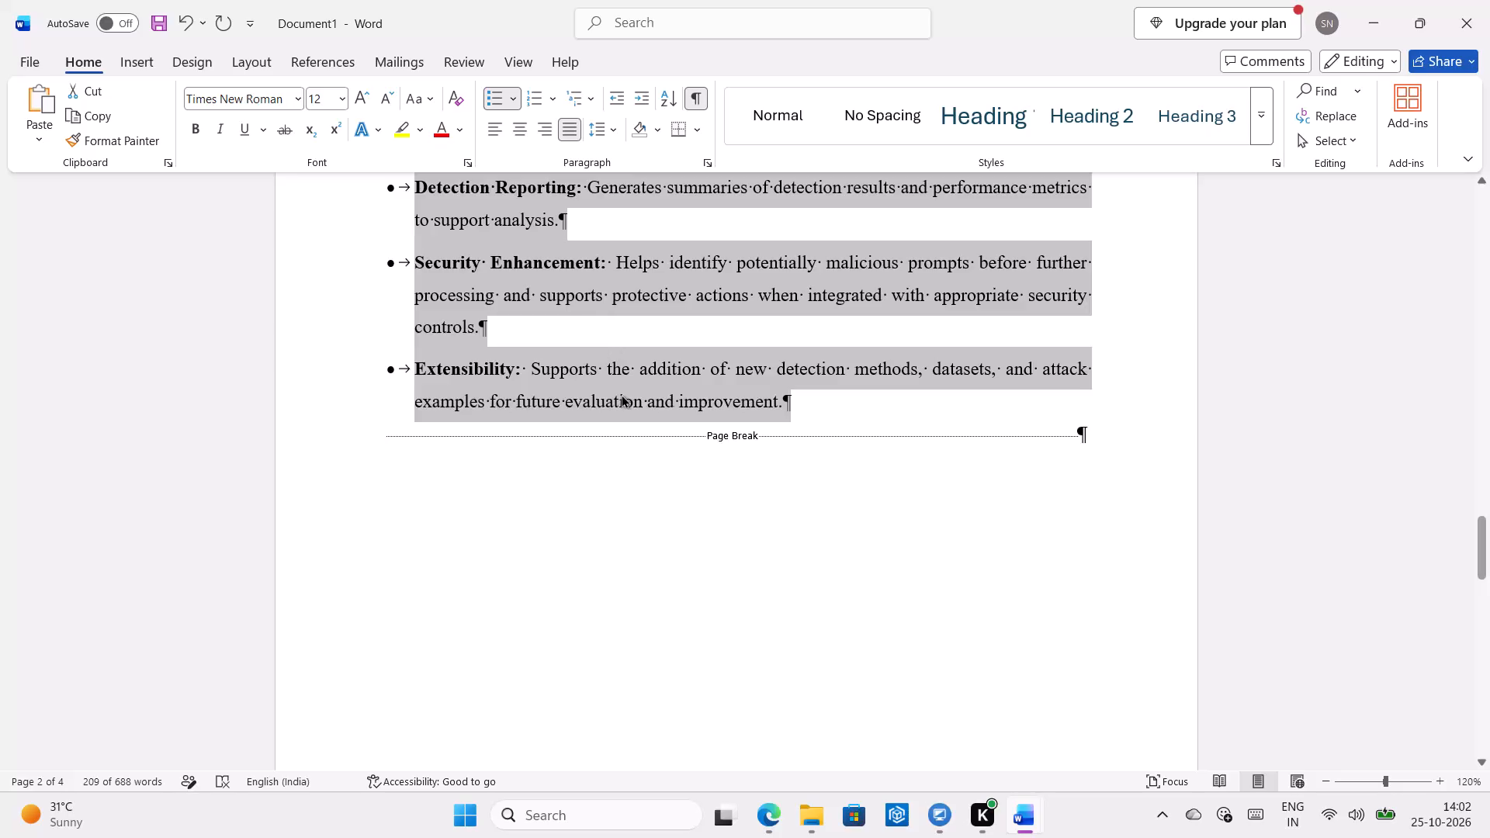
Review the document's layout from the CHAPTER-2 LITERATURE SURVEY page back through Chapter 1 to the CHAPTER-1 title.
scroll(621, 394, "down", 4)
left_click(427, 338)
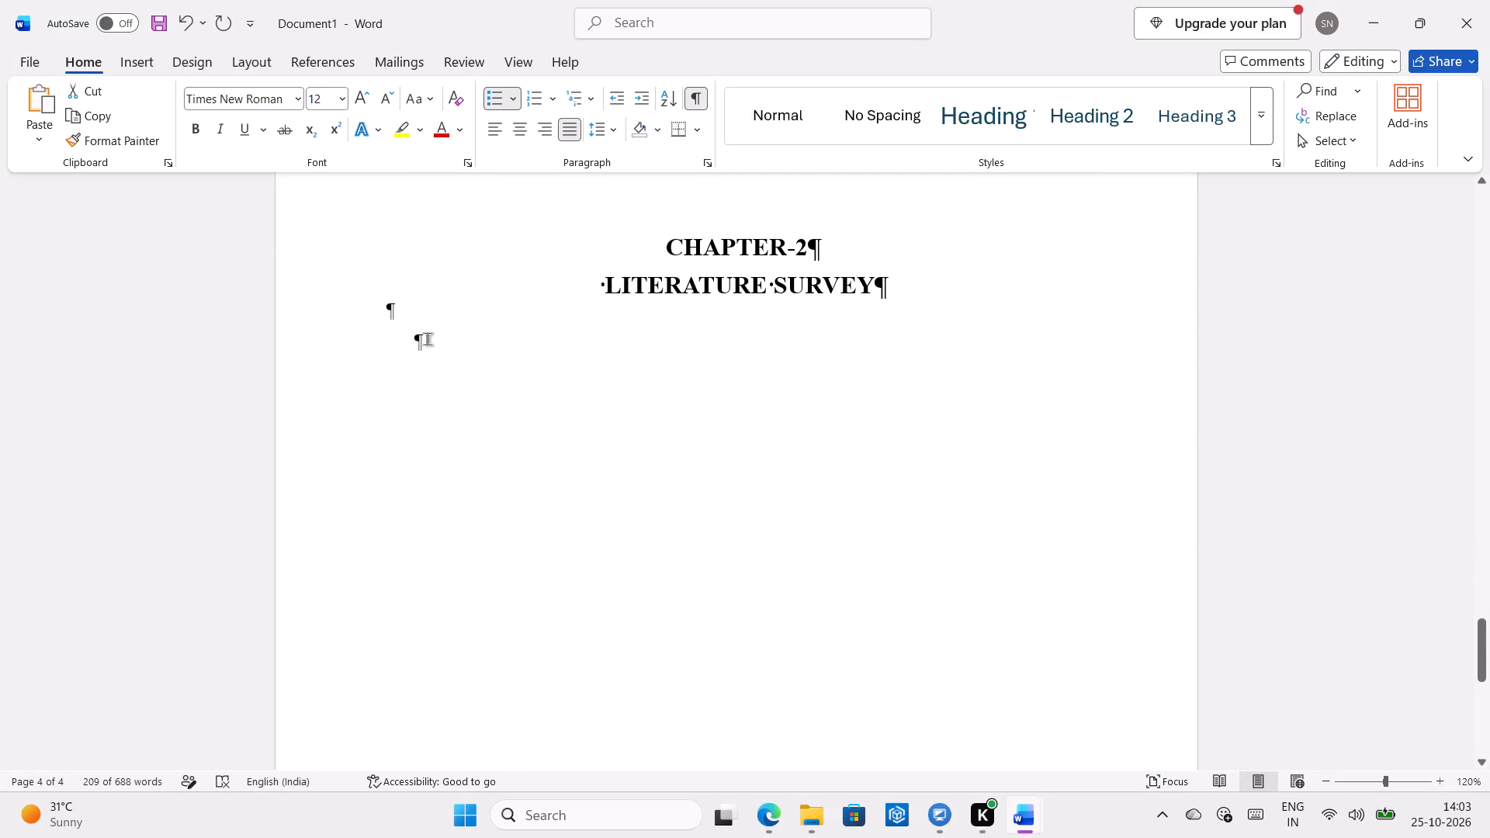
left_click(719, 268)
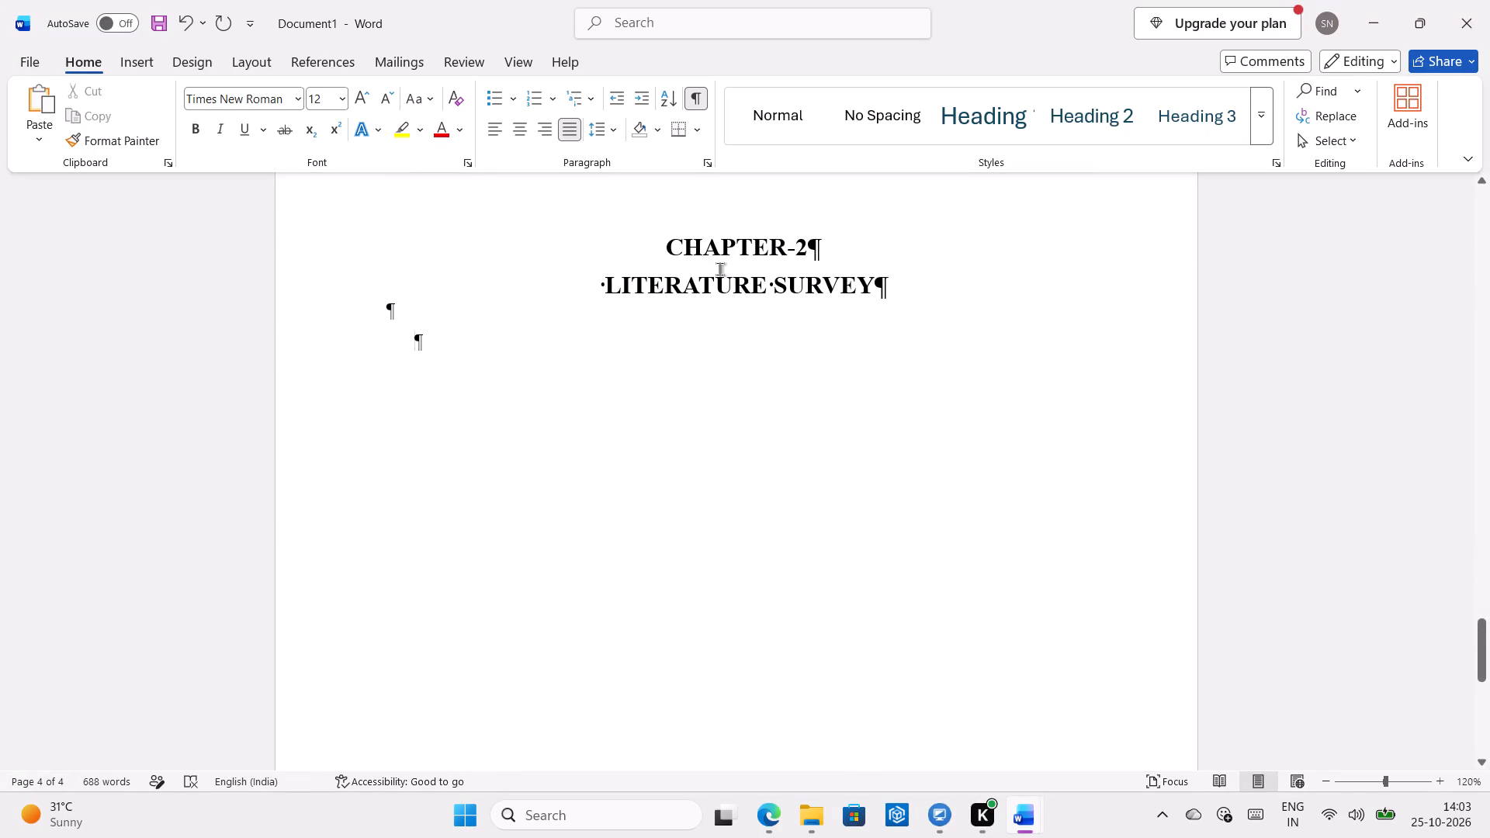
scroll(719, 268, "up", 7)
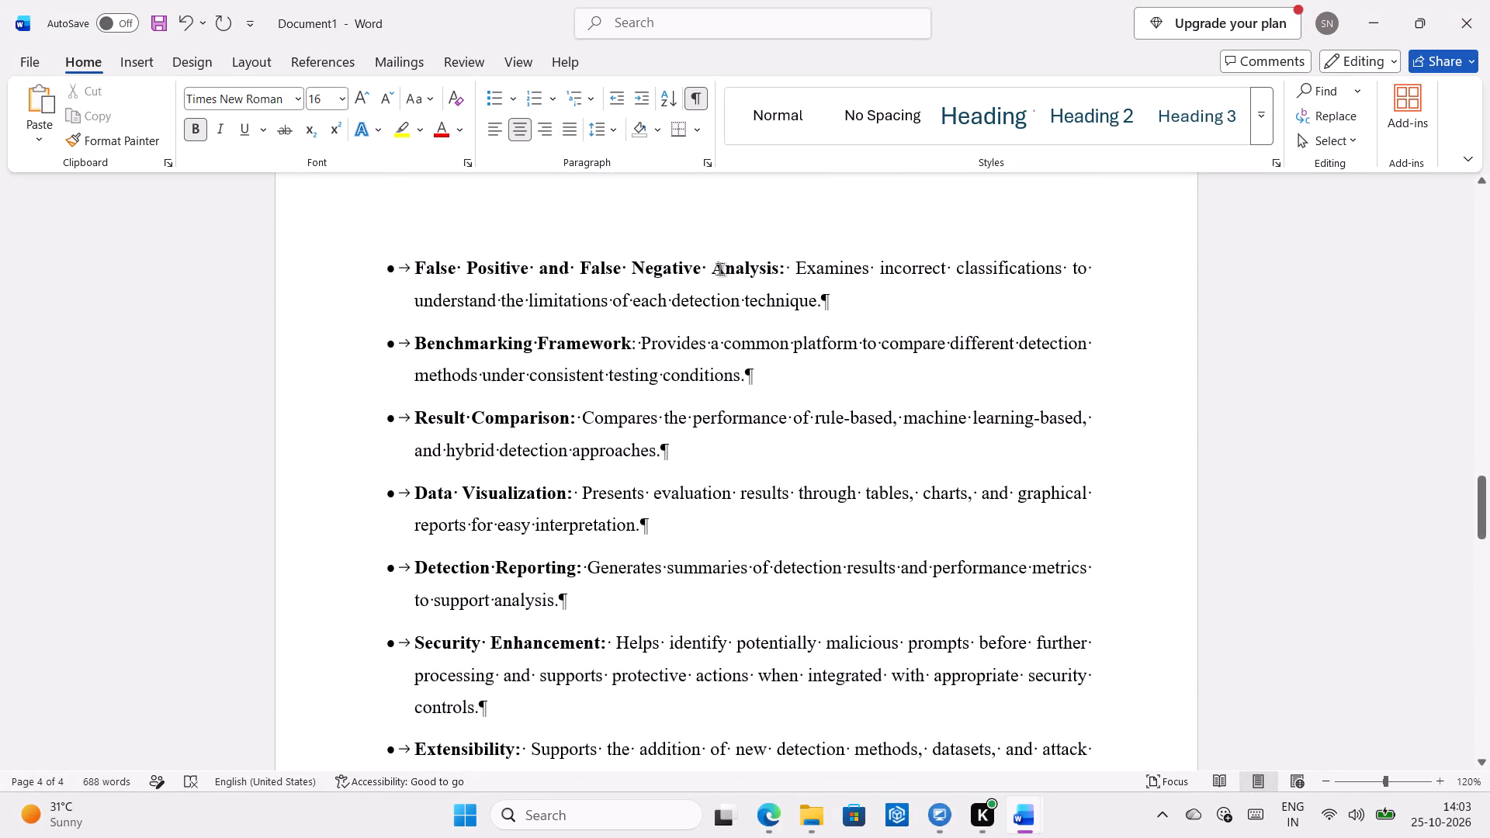
scroll(719, 268, "up", 8)
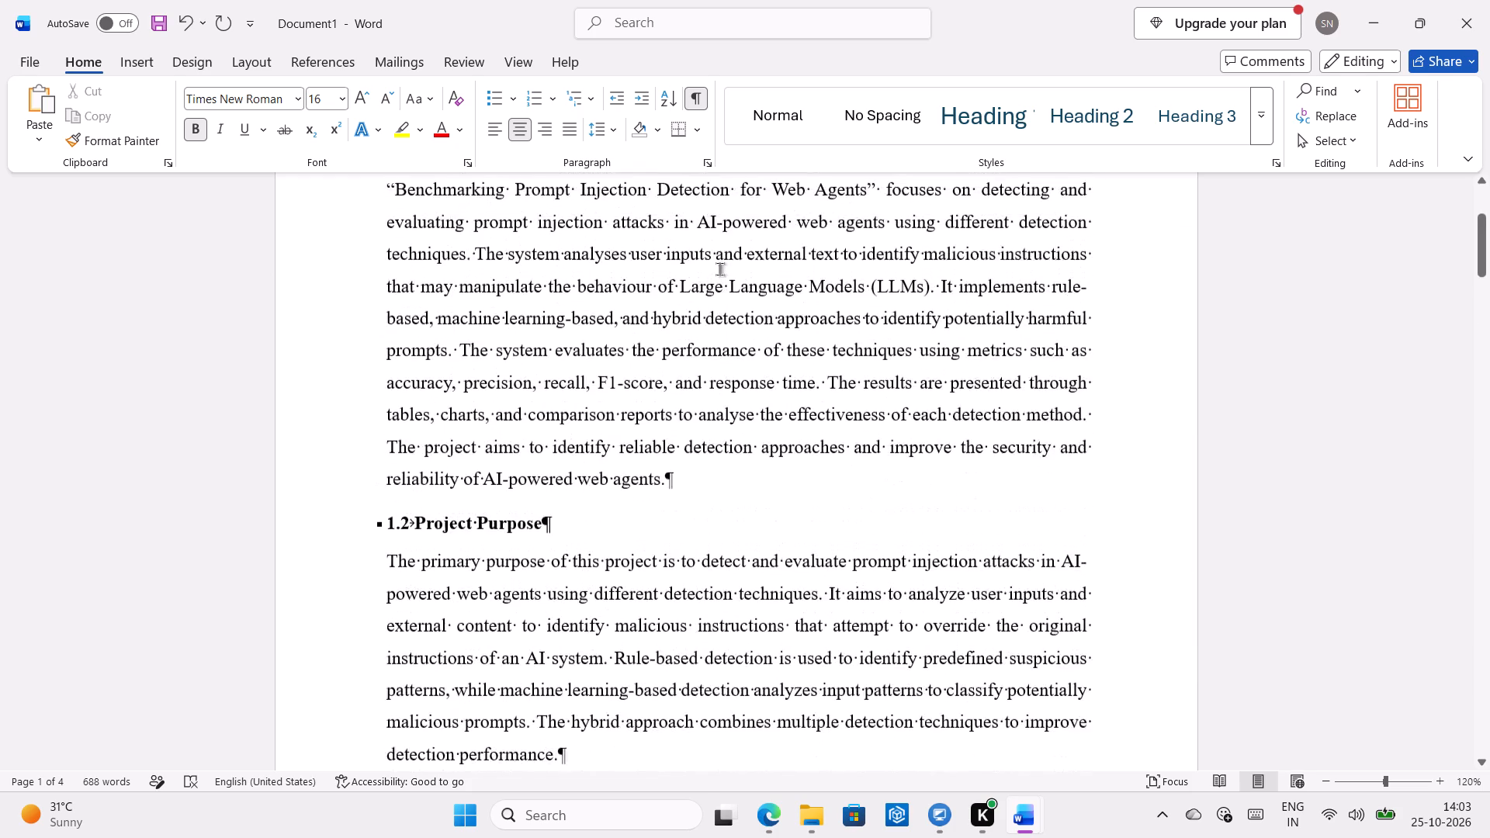
scroll(719, 268, "up", 2)
left_click(719, 331)
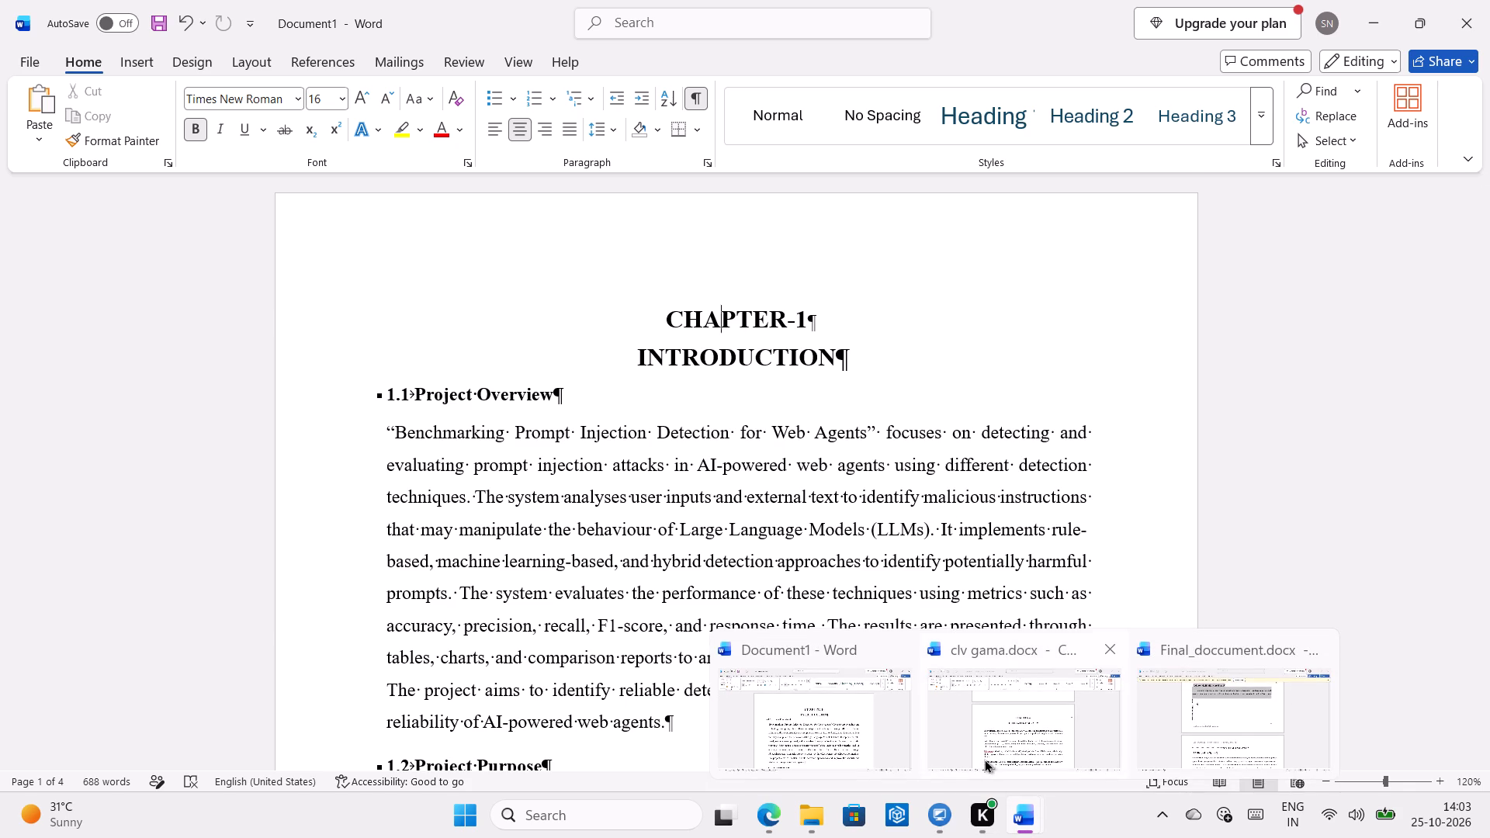
In clv gama.docx, copy the whole CHAPTER-2 LITERATURE SURVEY text, from the chapter title through the Firmansyah, Machado, and Moreira (2024) paragraph.
left_click(981, 759)
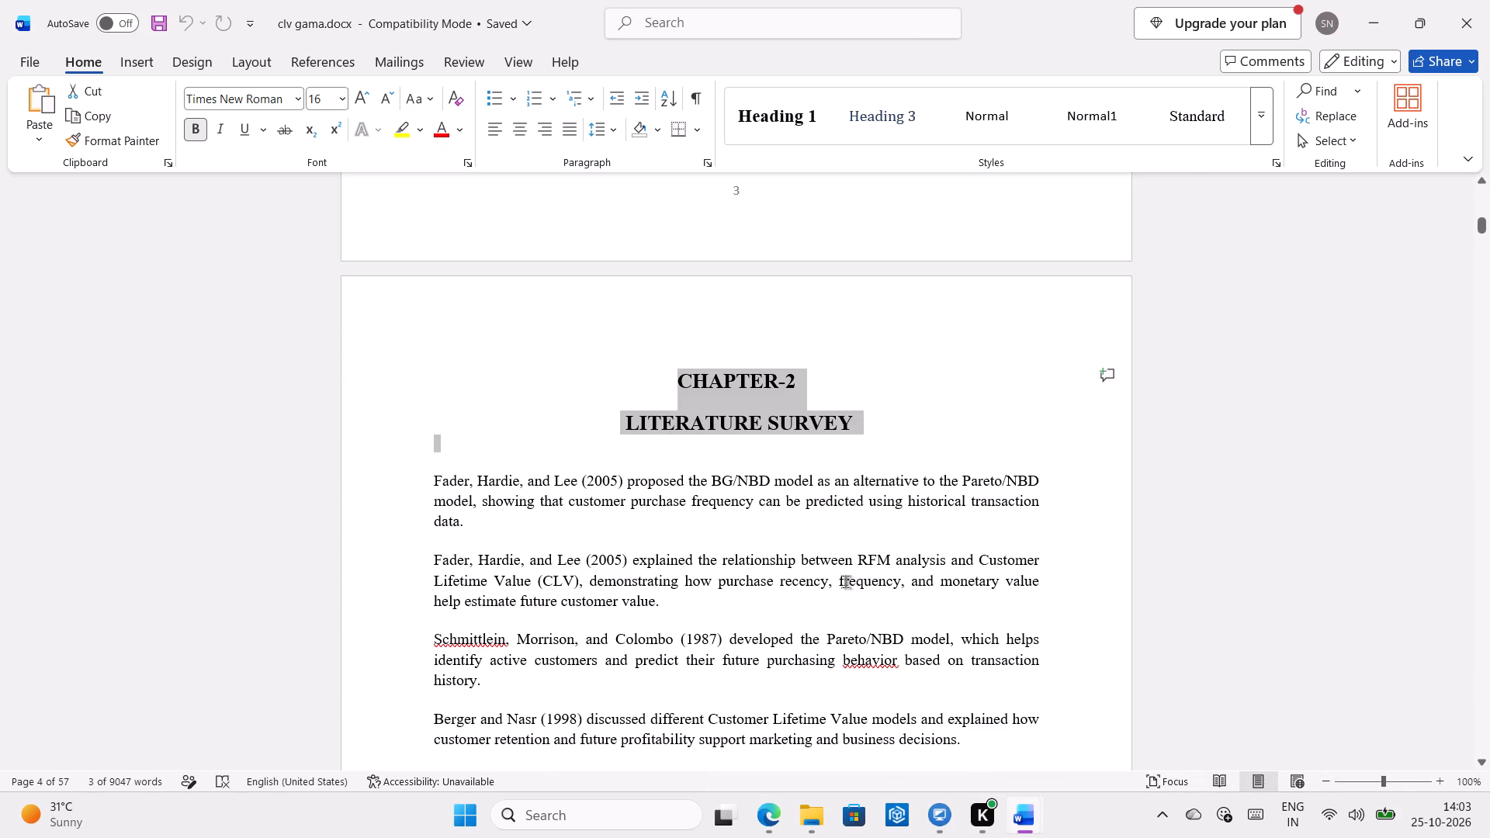
left_click(834, 516)
scroll(750, 518, "down", 3)
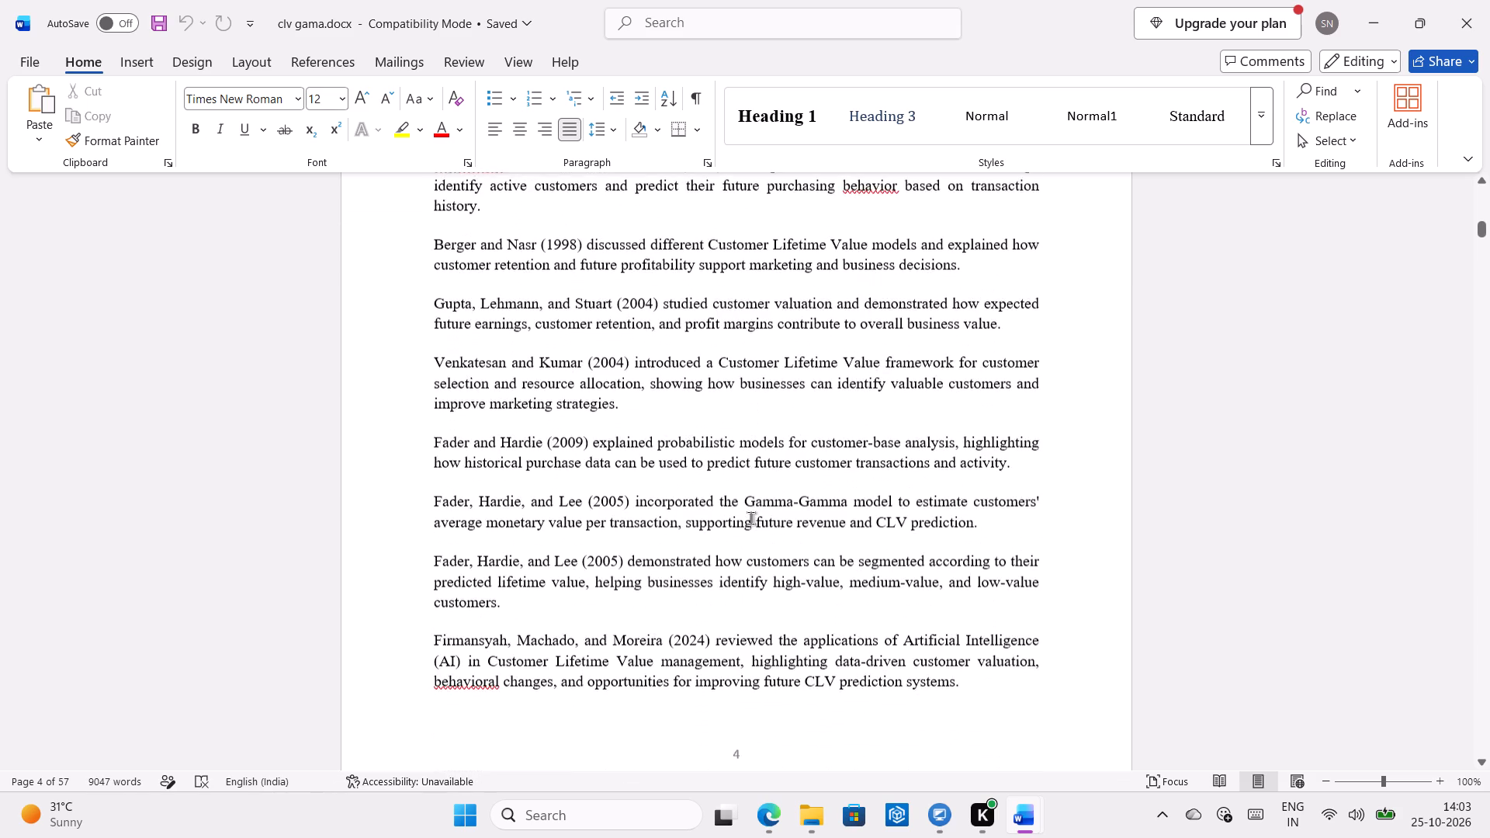
scroll(750, 518, "down", 3)
scroll(750, 518, "up", 6)
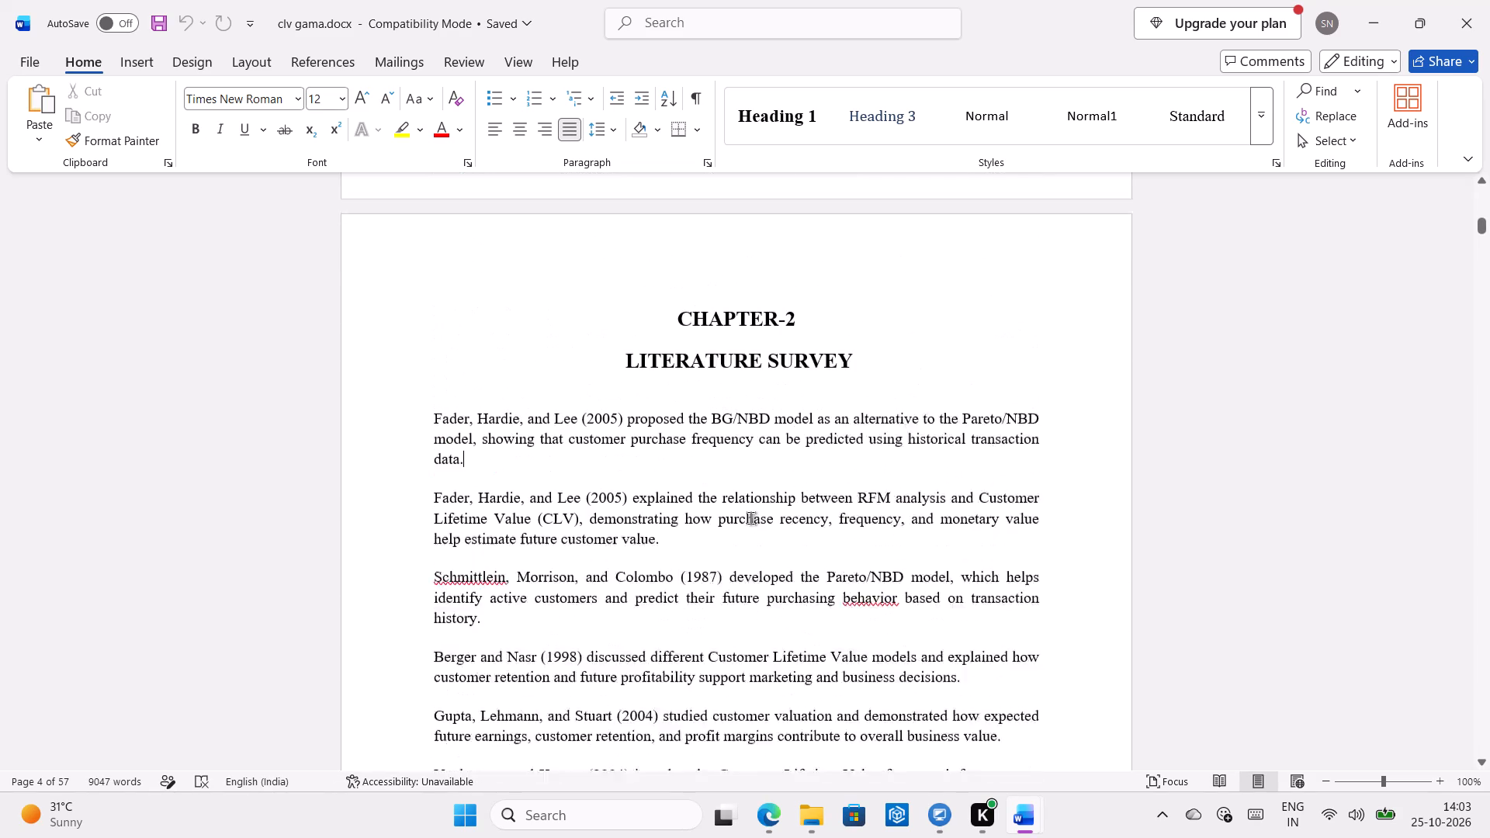
scroll(750, 518, "up", 1)
left_click_drag(676, 359, 885, 745)
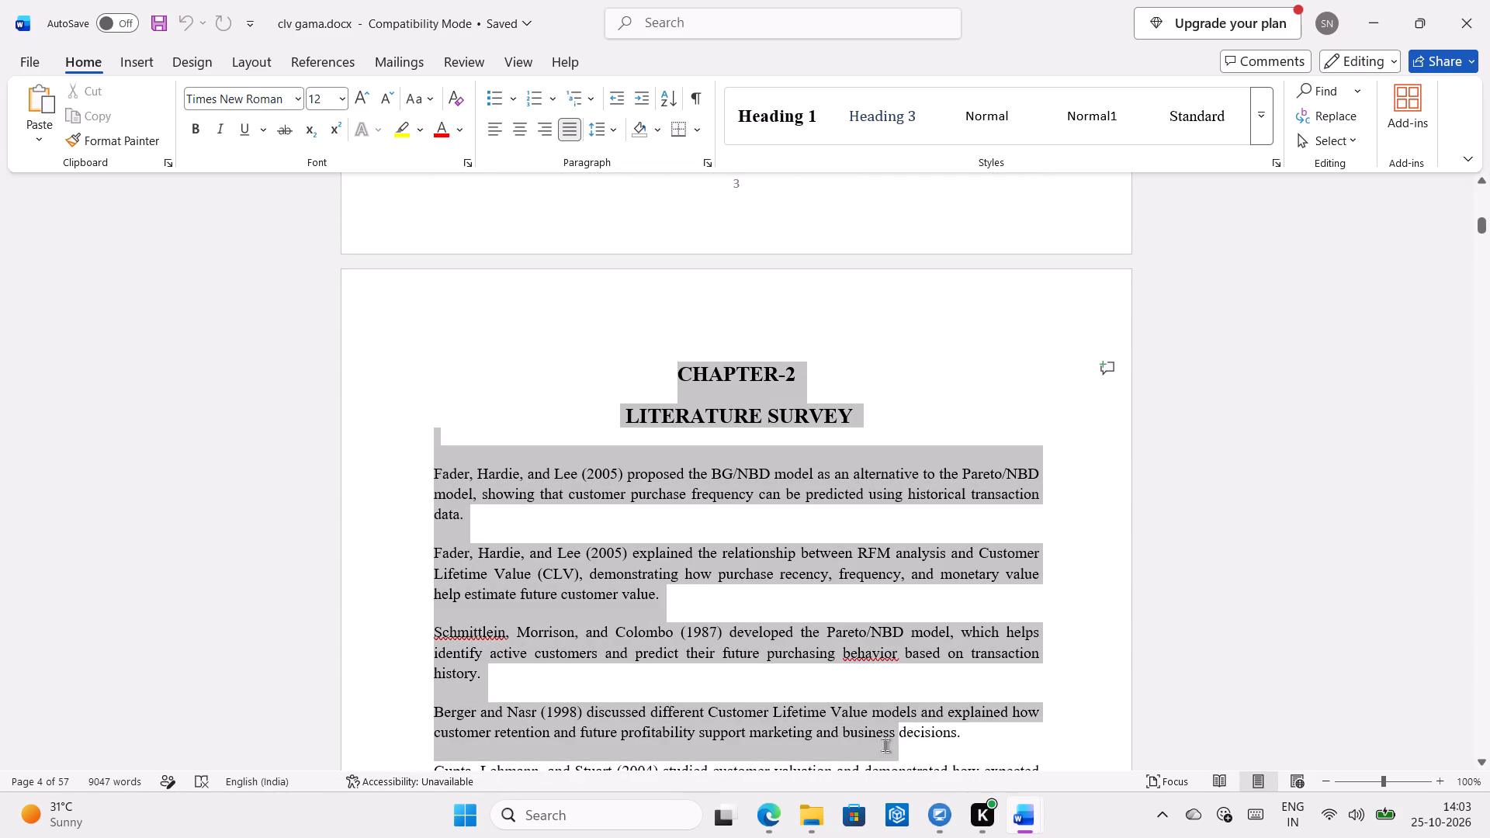
left_click_drag(885, 745, 830, 745)
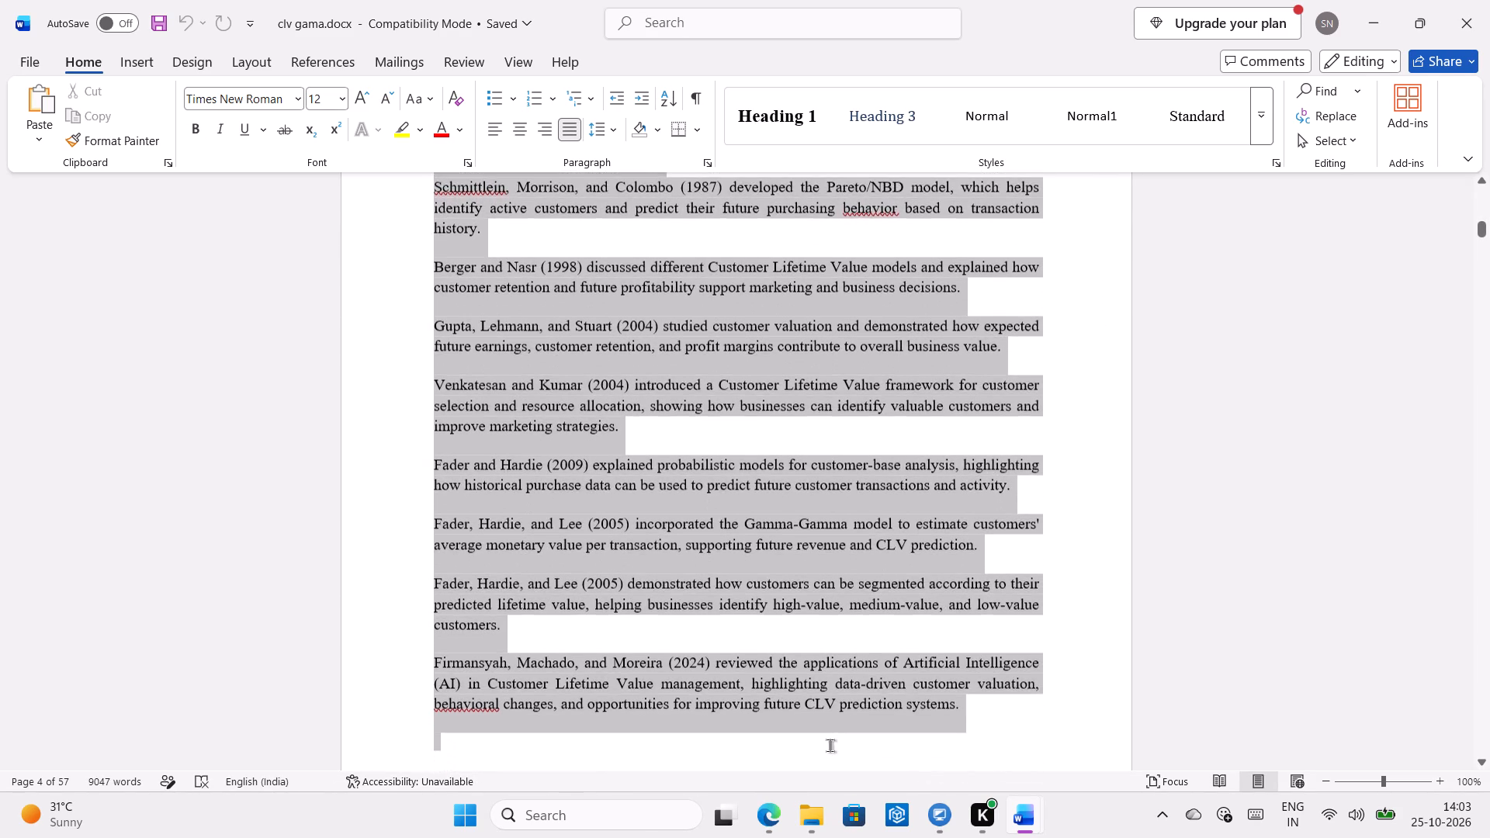
left_click_drag(830, 745, 968, 680)
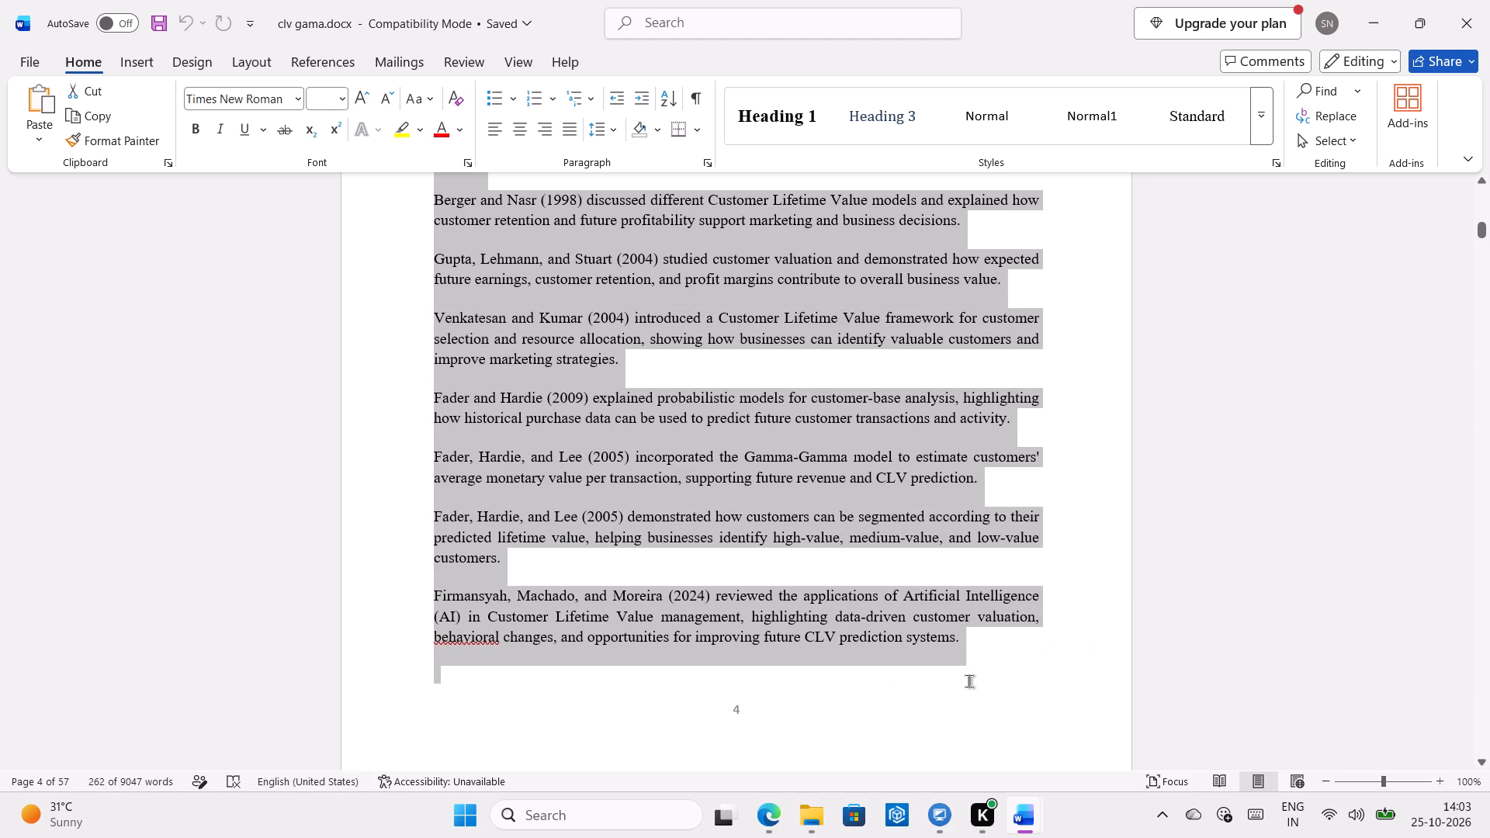
key("ctrl+c")
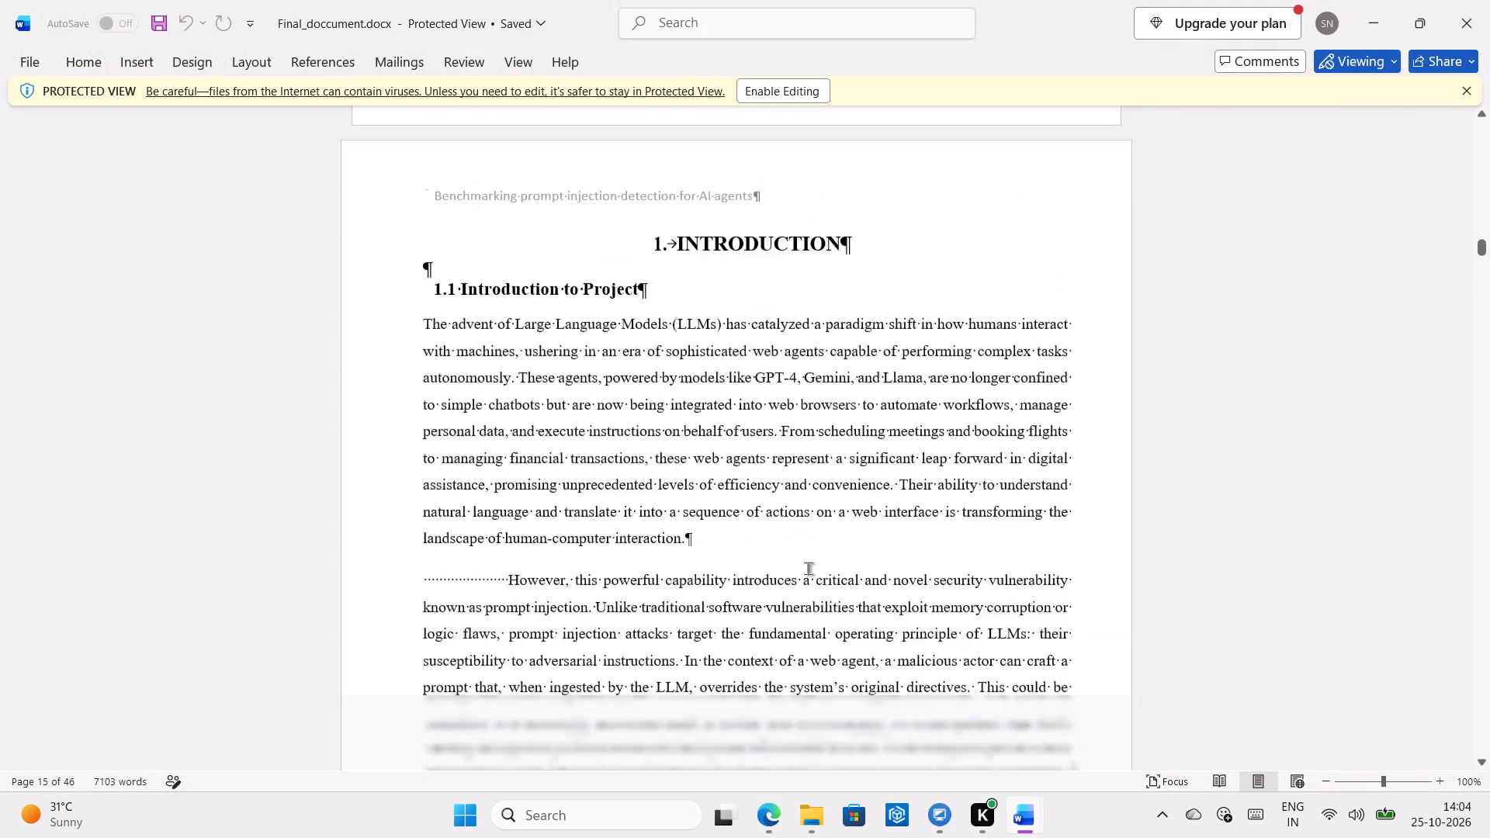
scroll(808, 568, "up", 4)
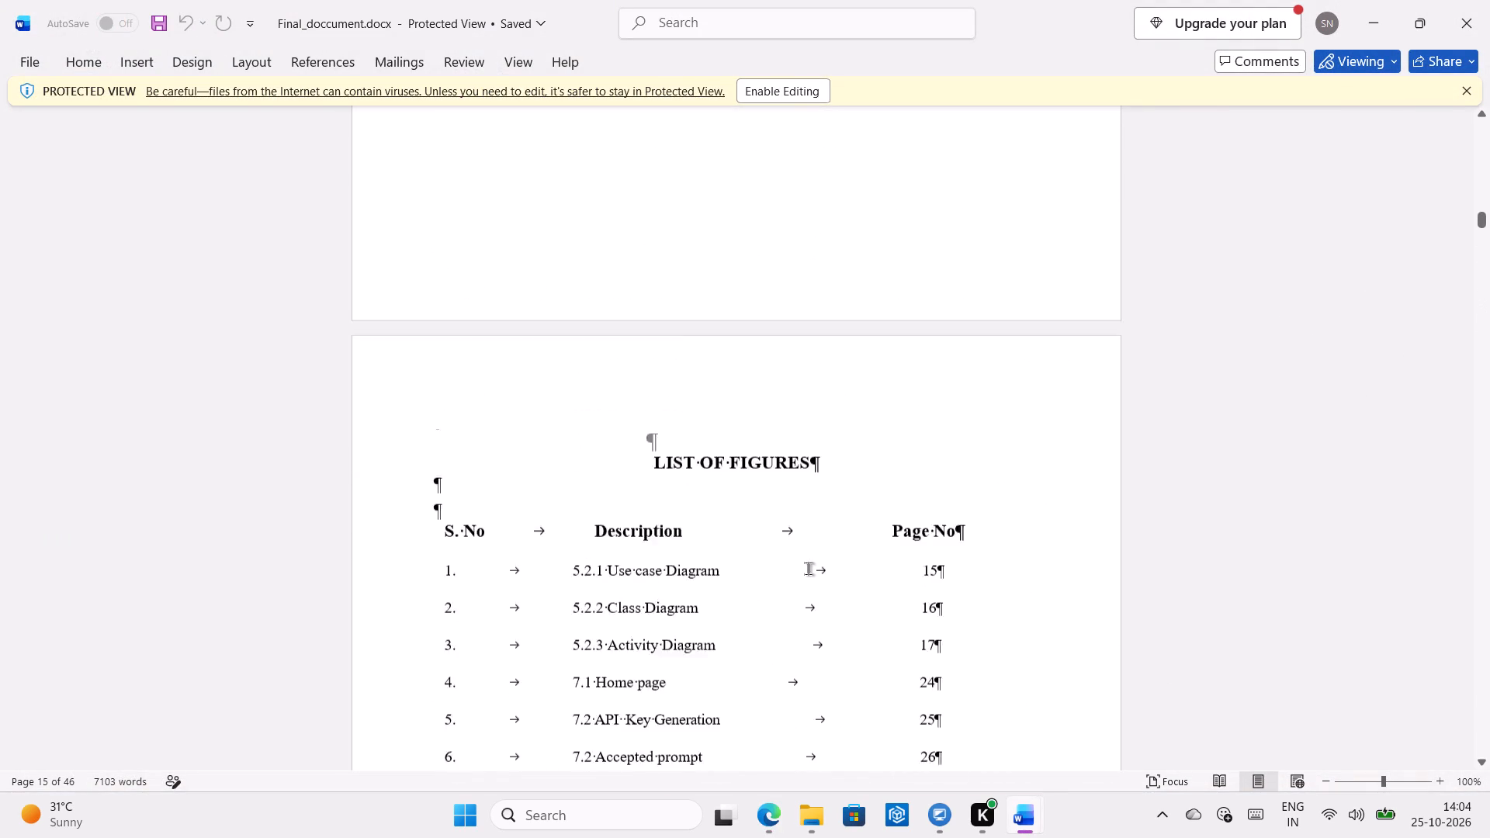
scroll(808, 568, "up", 4)
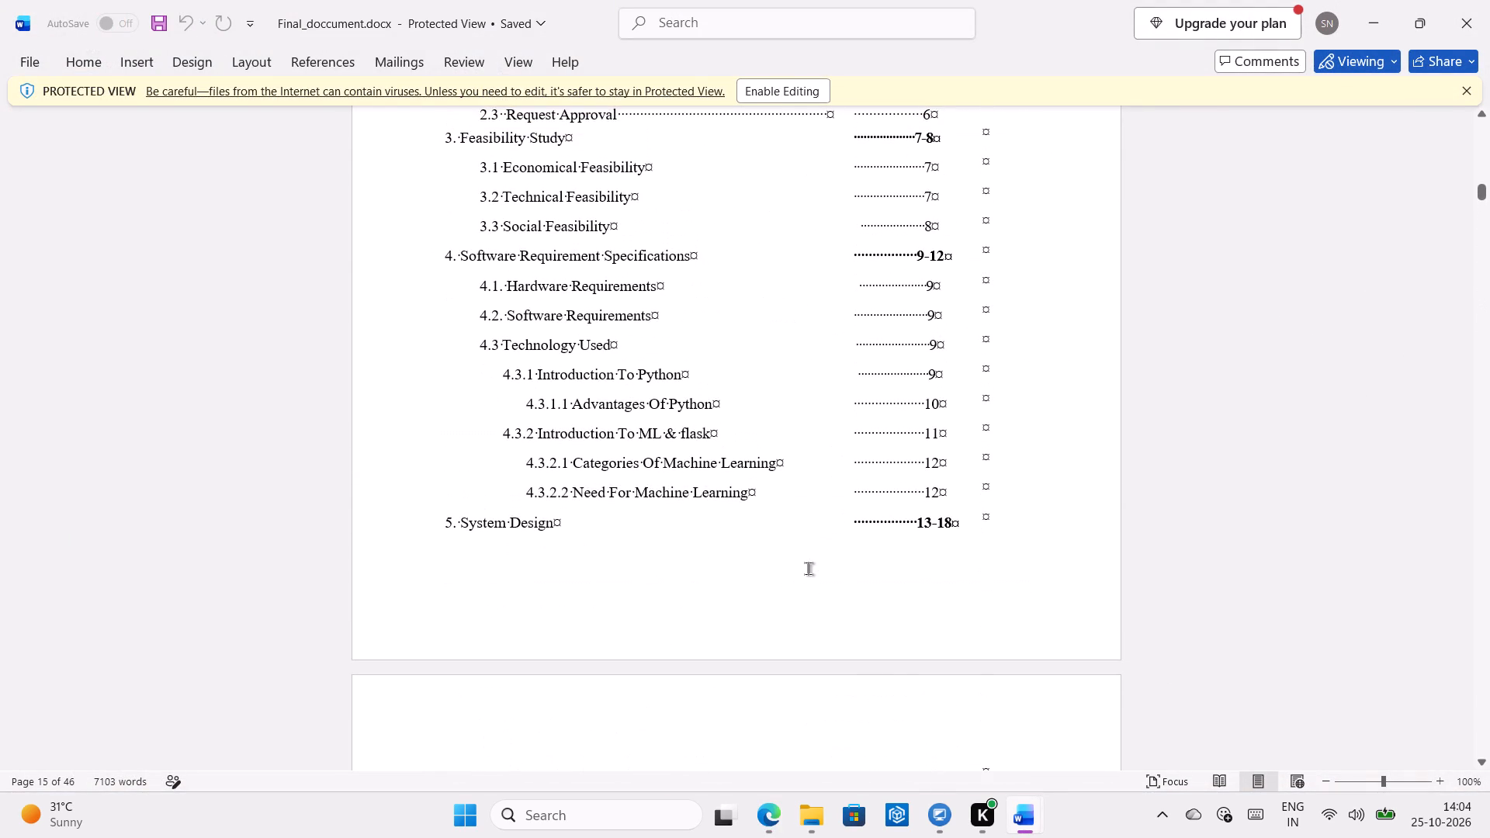
scroll(808, 568, "up", 3)
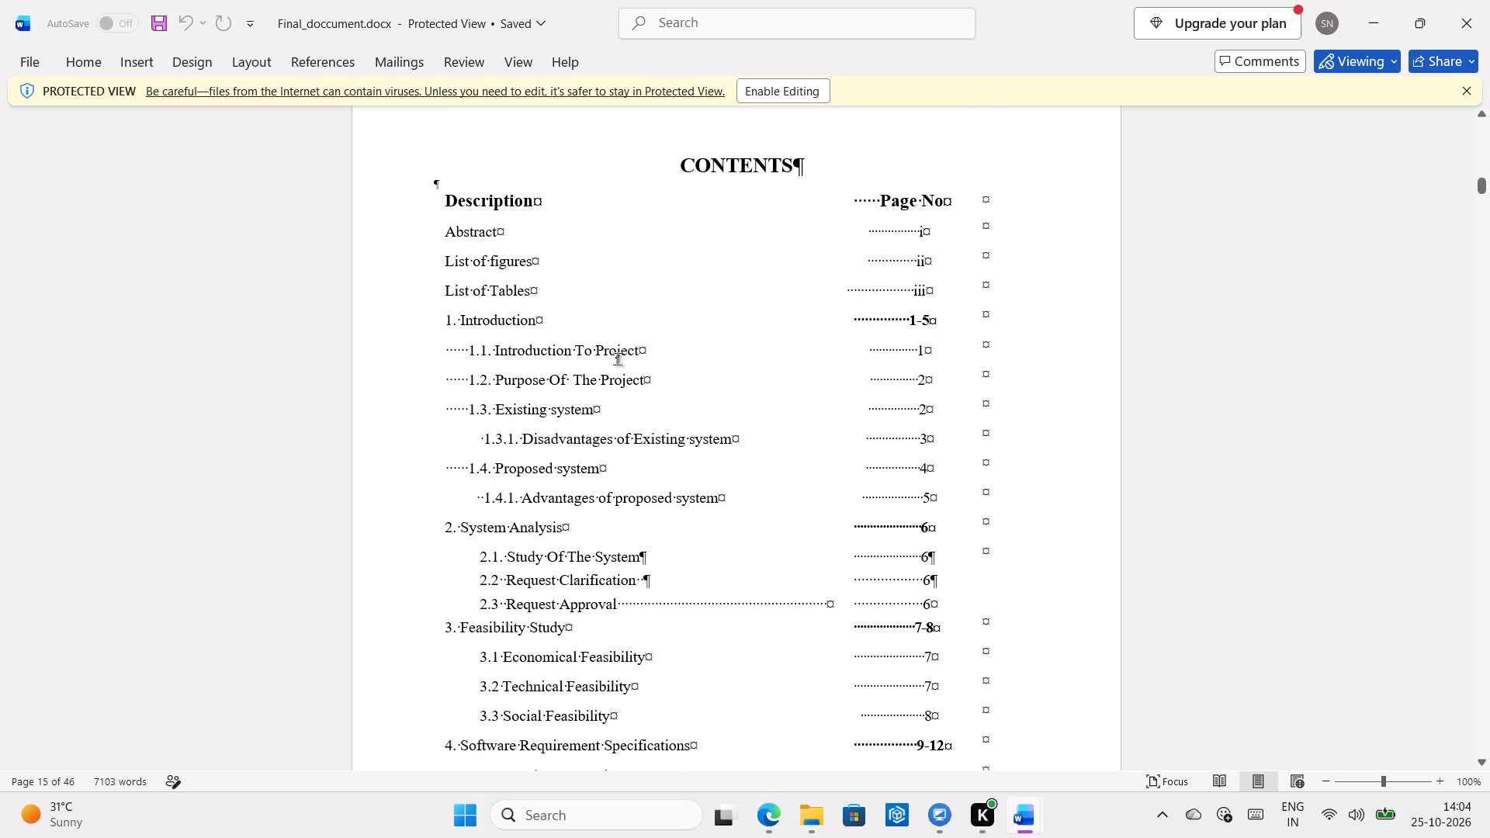
scroll(698, 569, "down", 1)
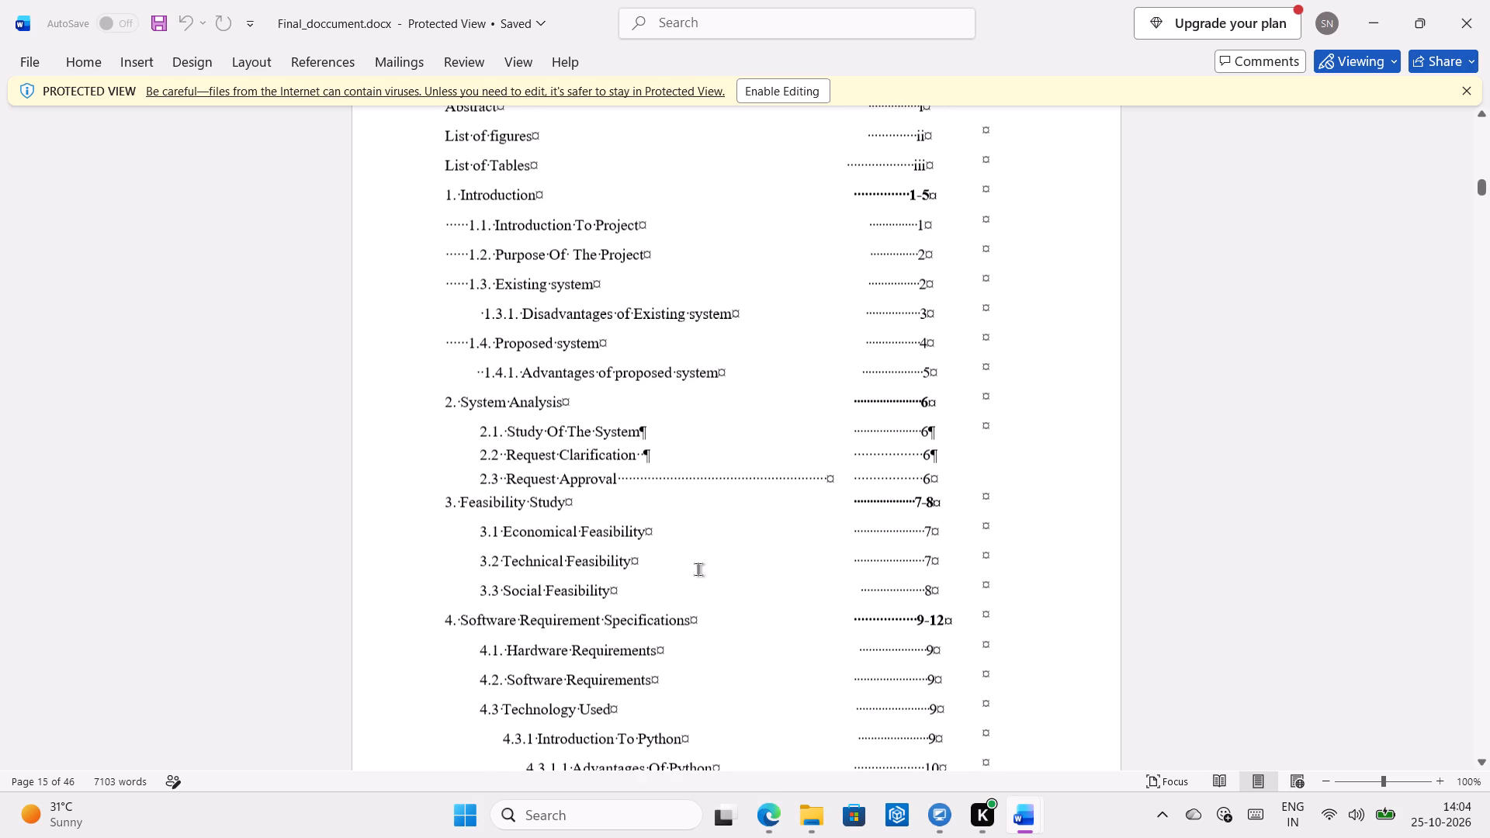
scroll(698, 569, "down", 2)
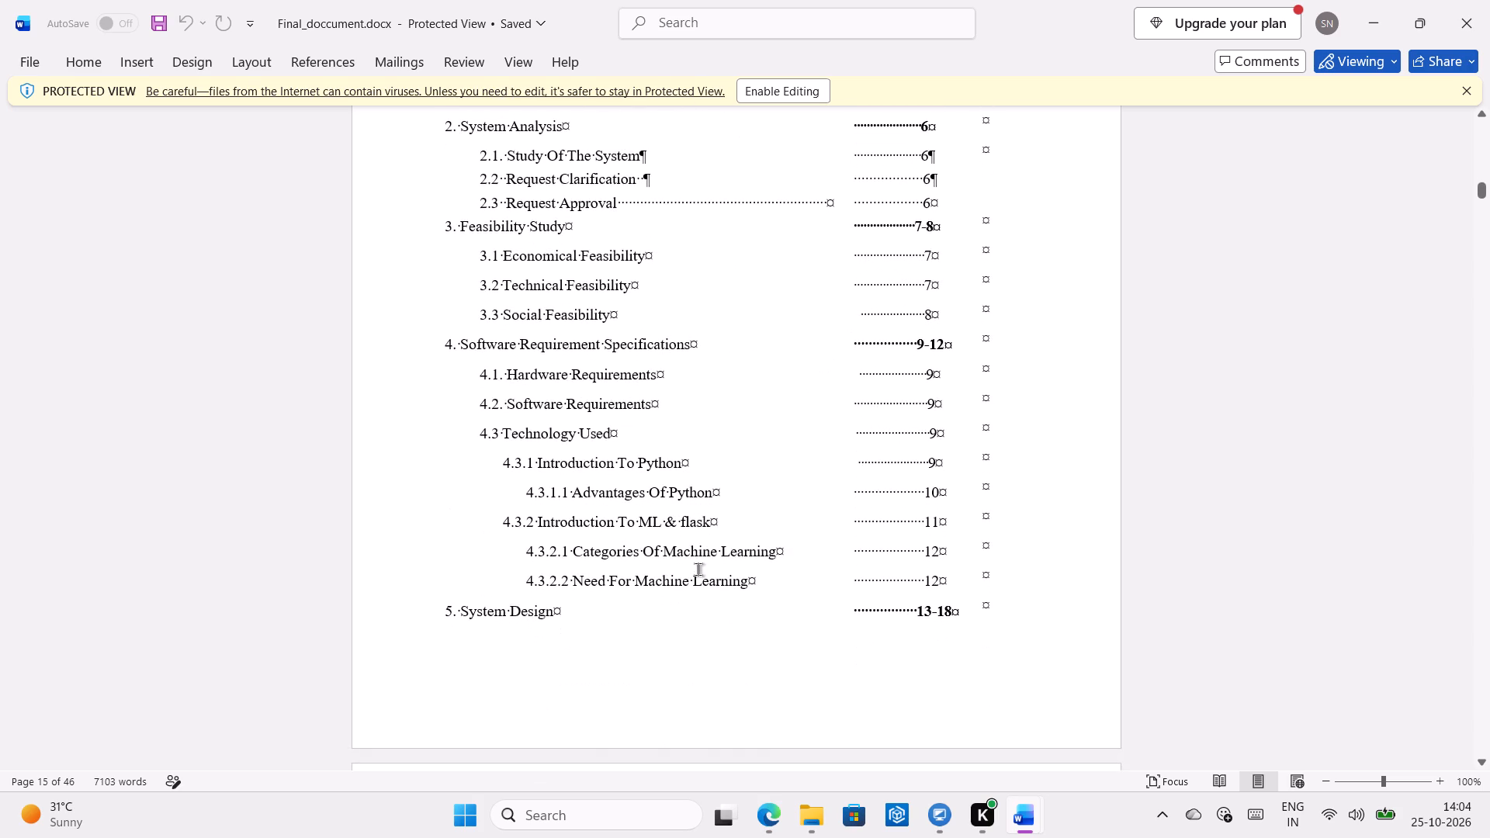
scroll(698, 569, "down", 4)
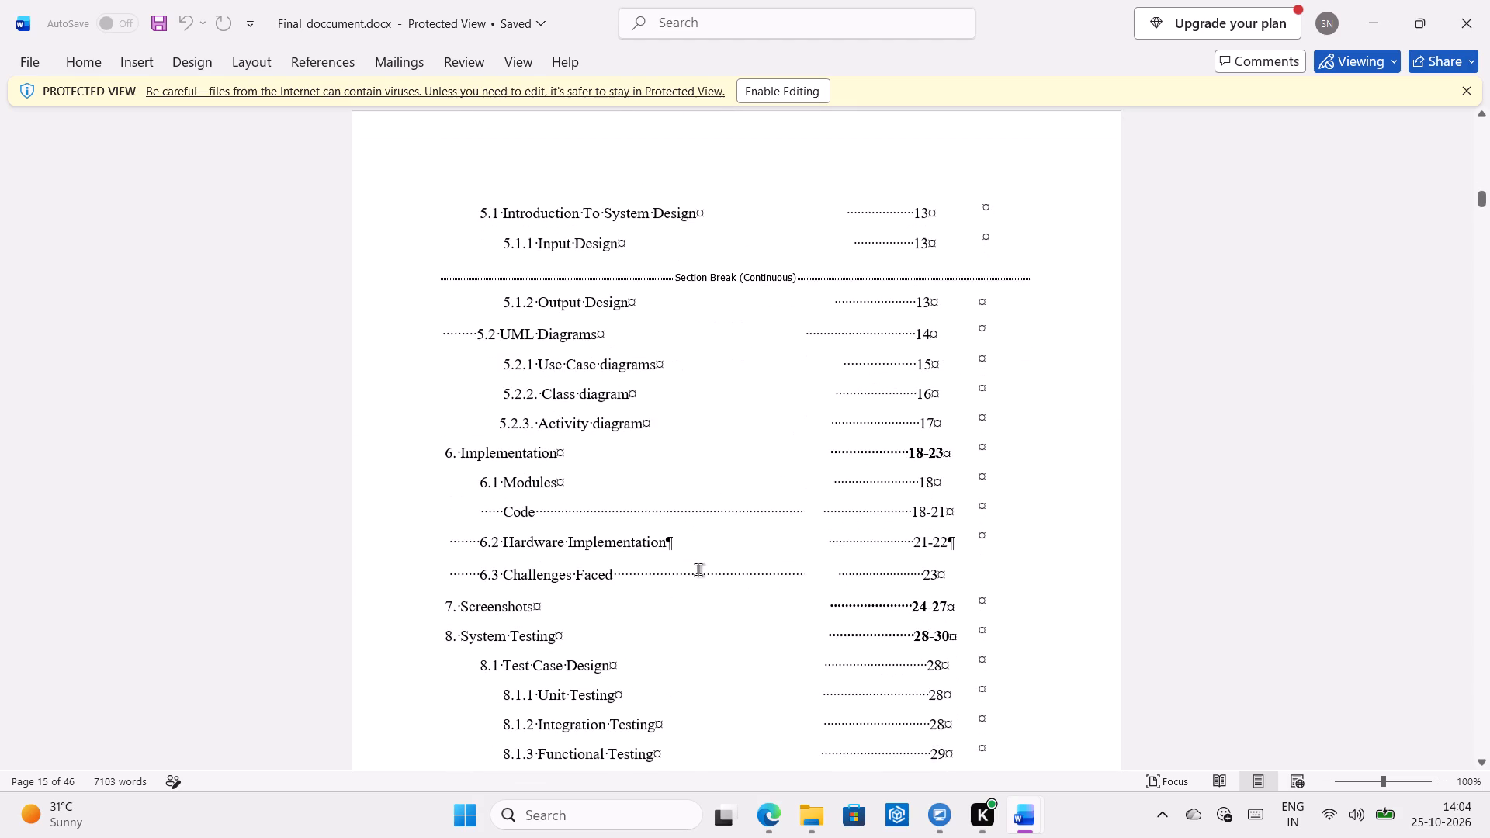
scroll(698, 569, "down", 2)
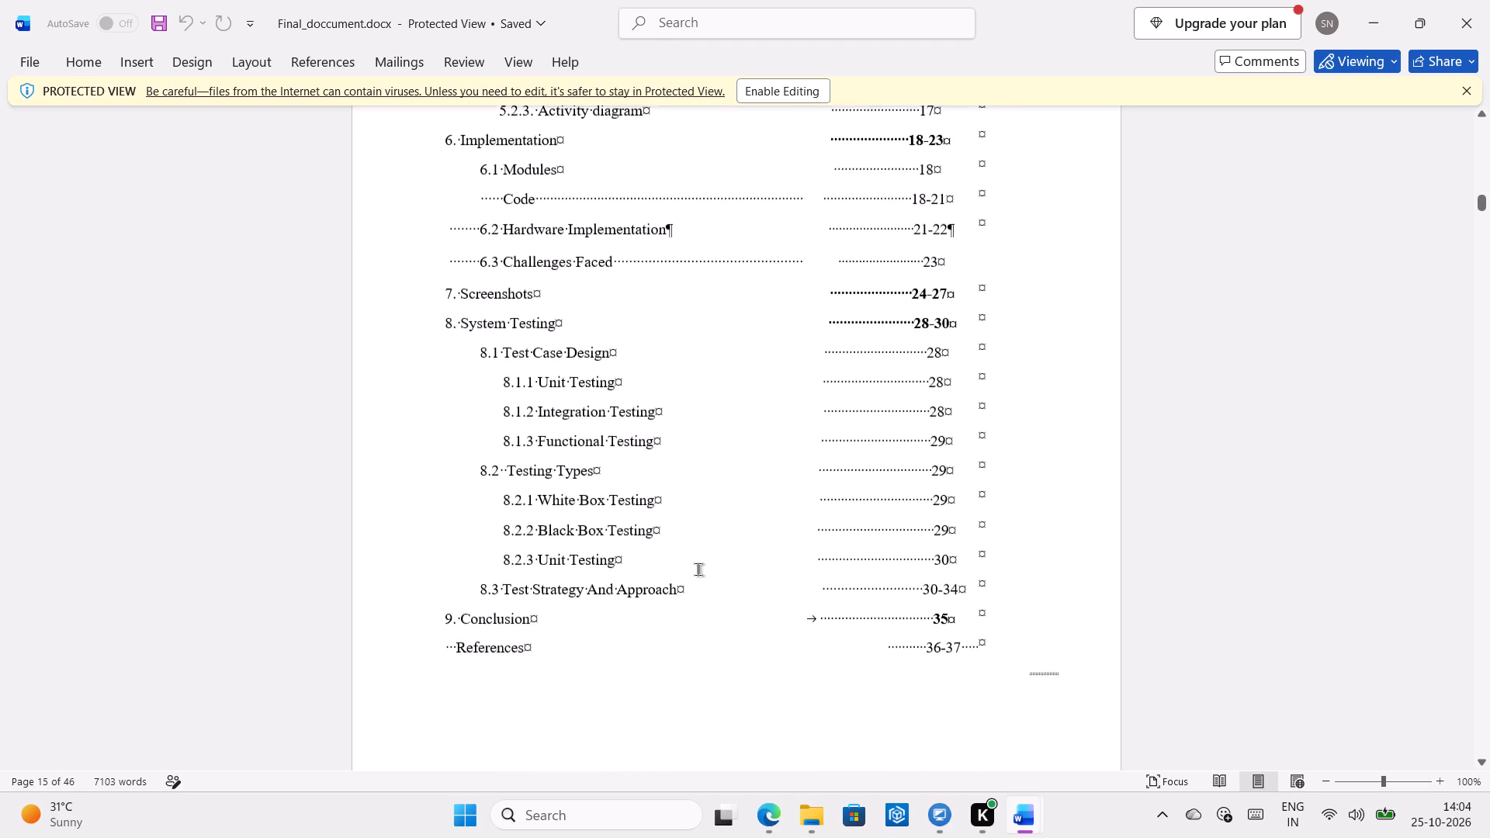
scroll(698, 569, "down", 4)
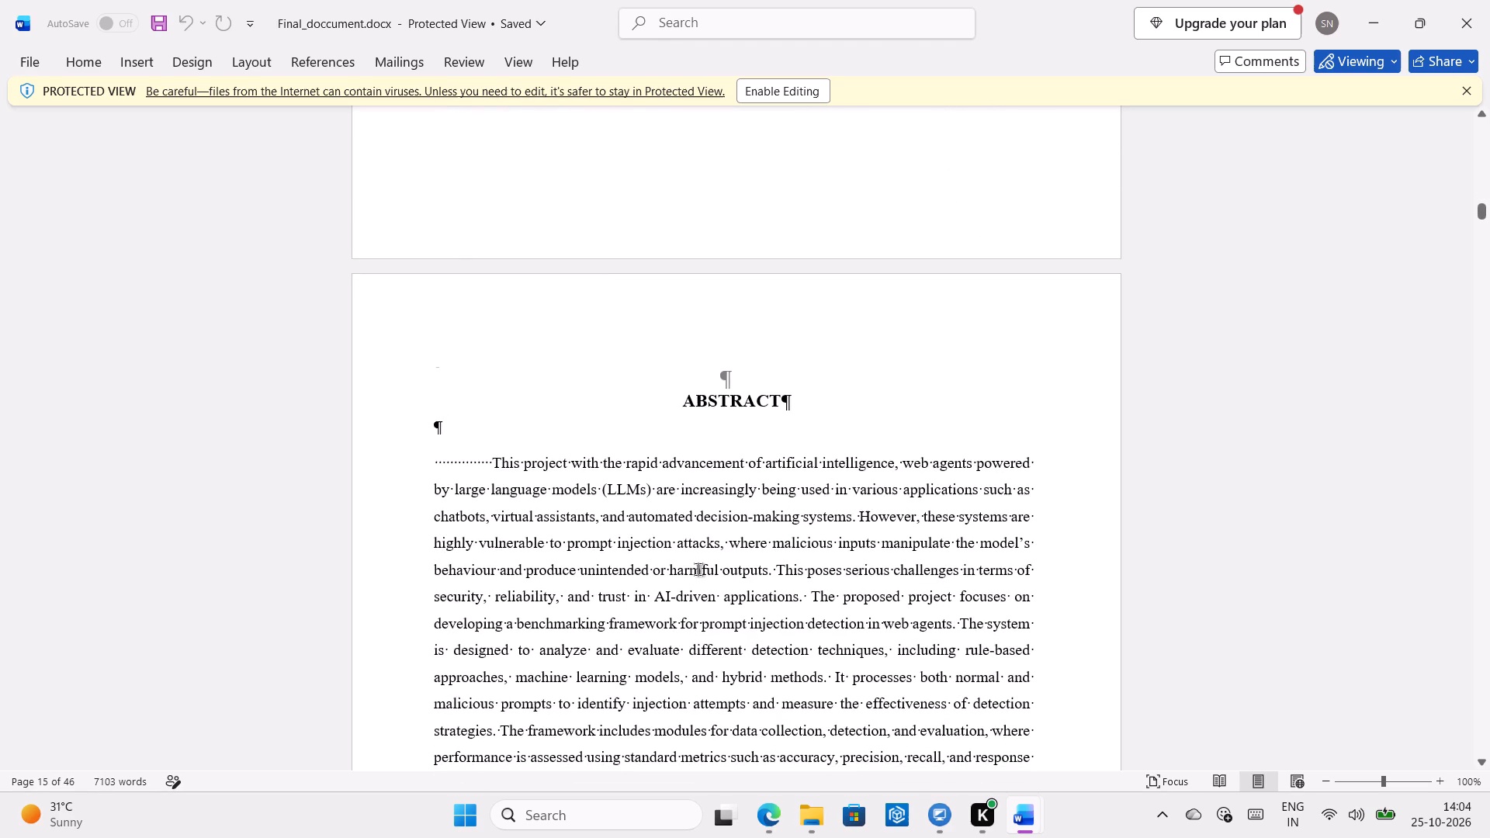
scroll(698, 569, "down", 6)
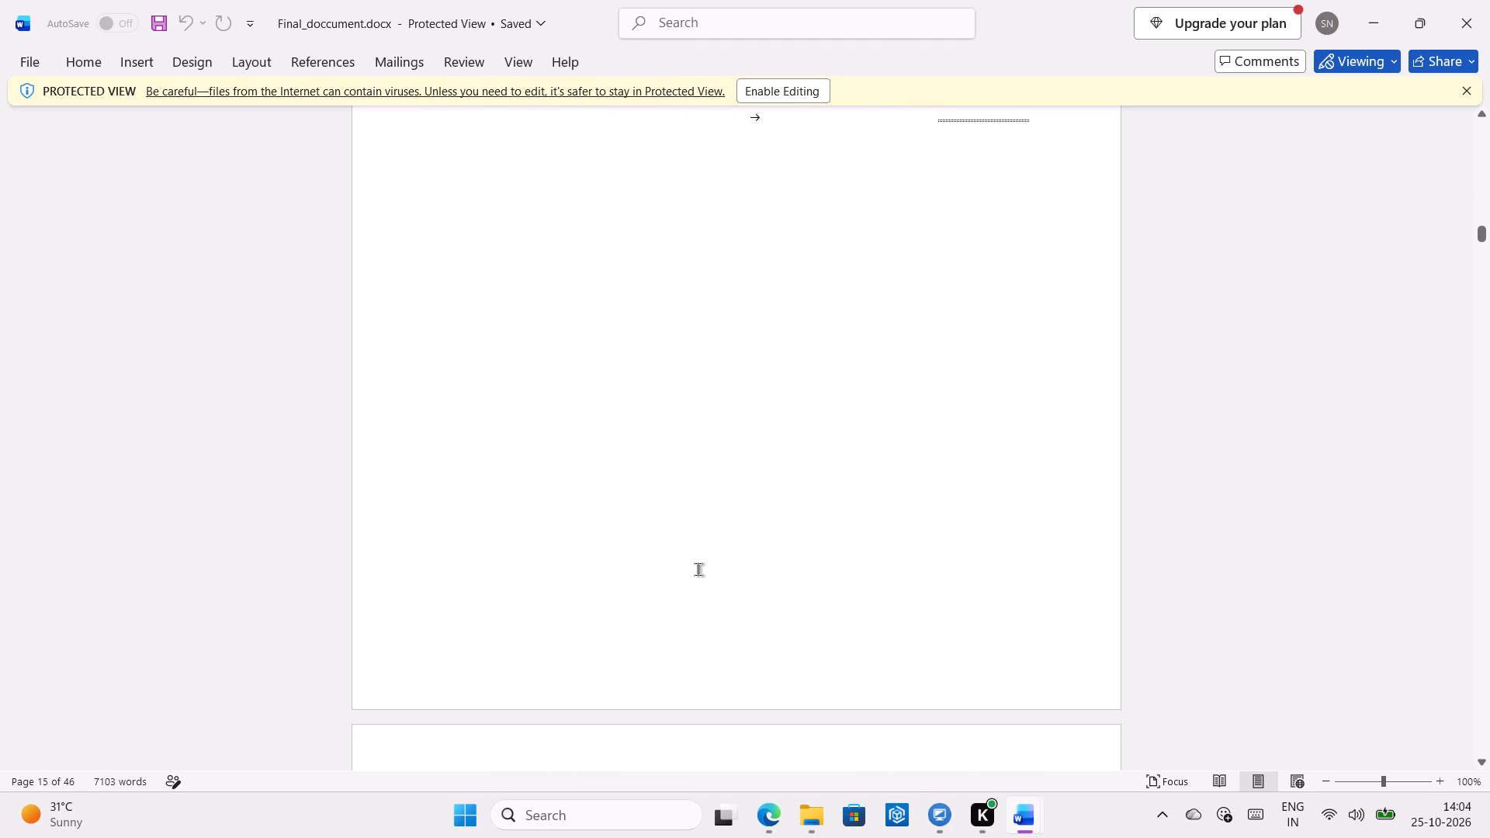
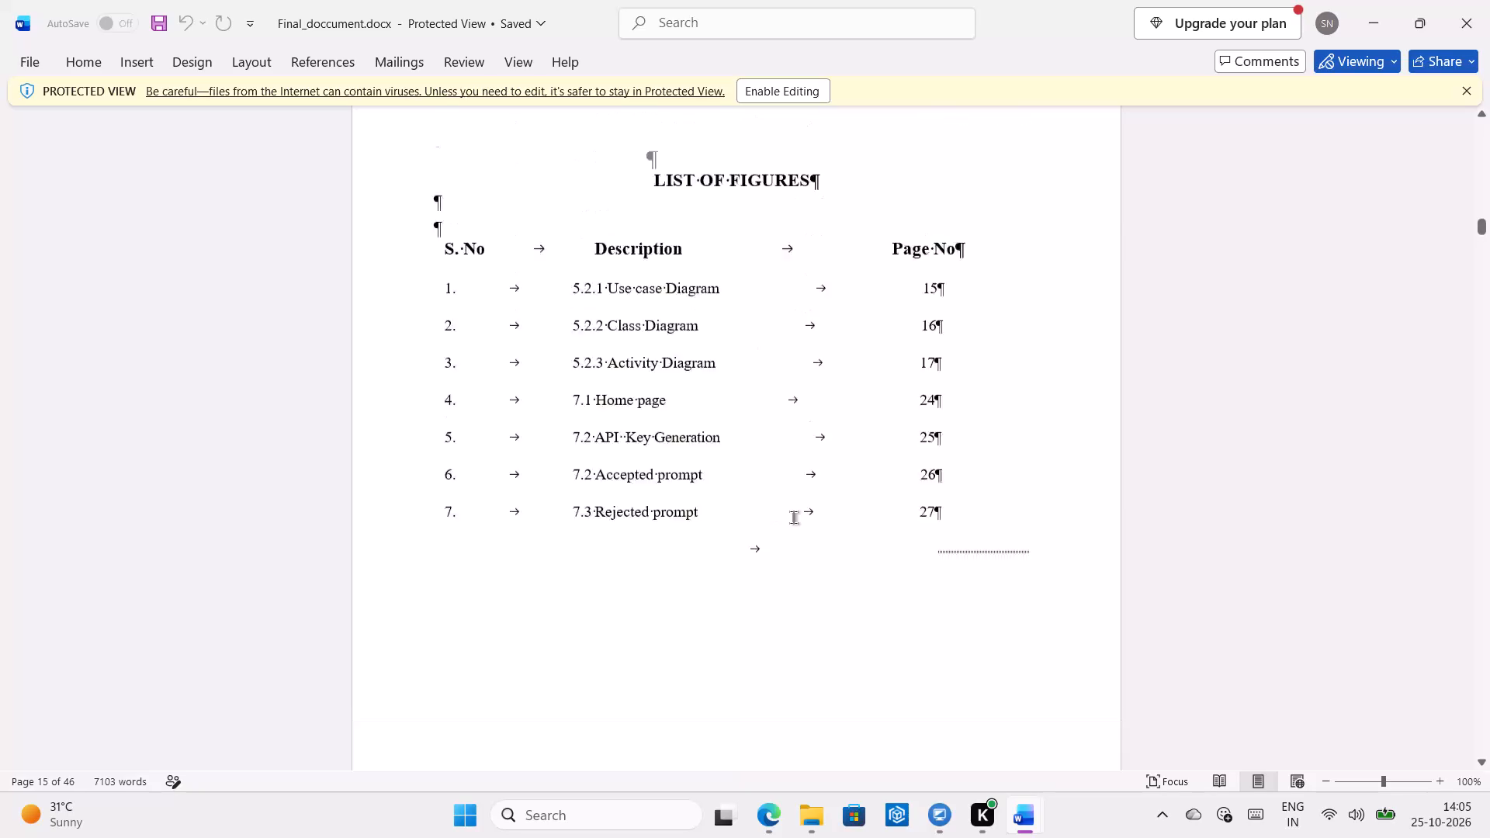
scroll(793, 517, "down", 4)
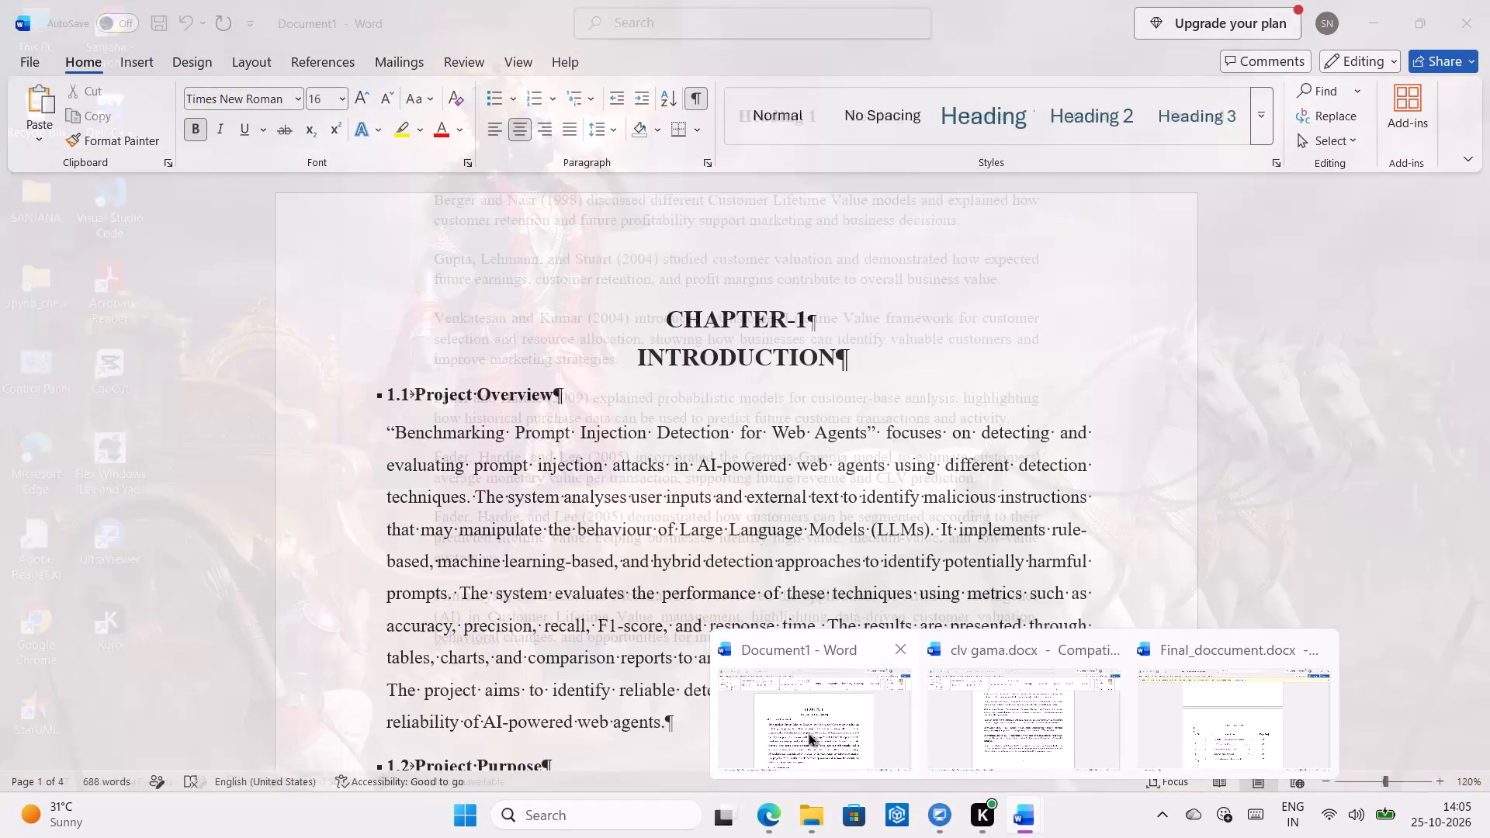
left_click(851, 719)
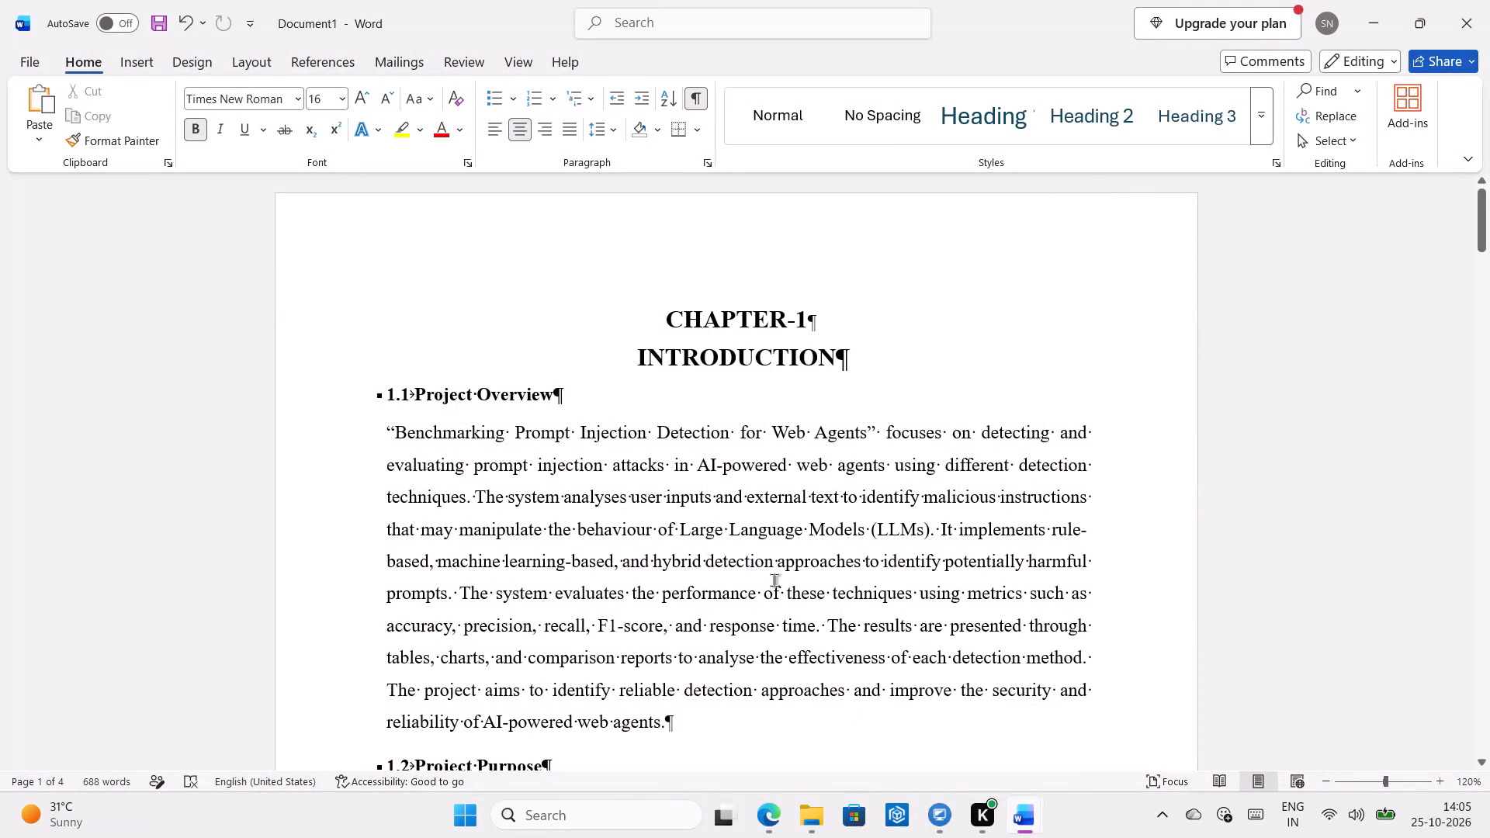
scroll(774, 580, "down", 13)
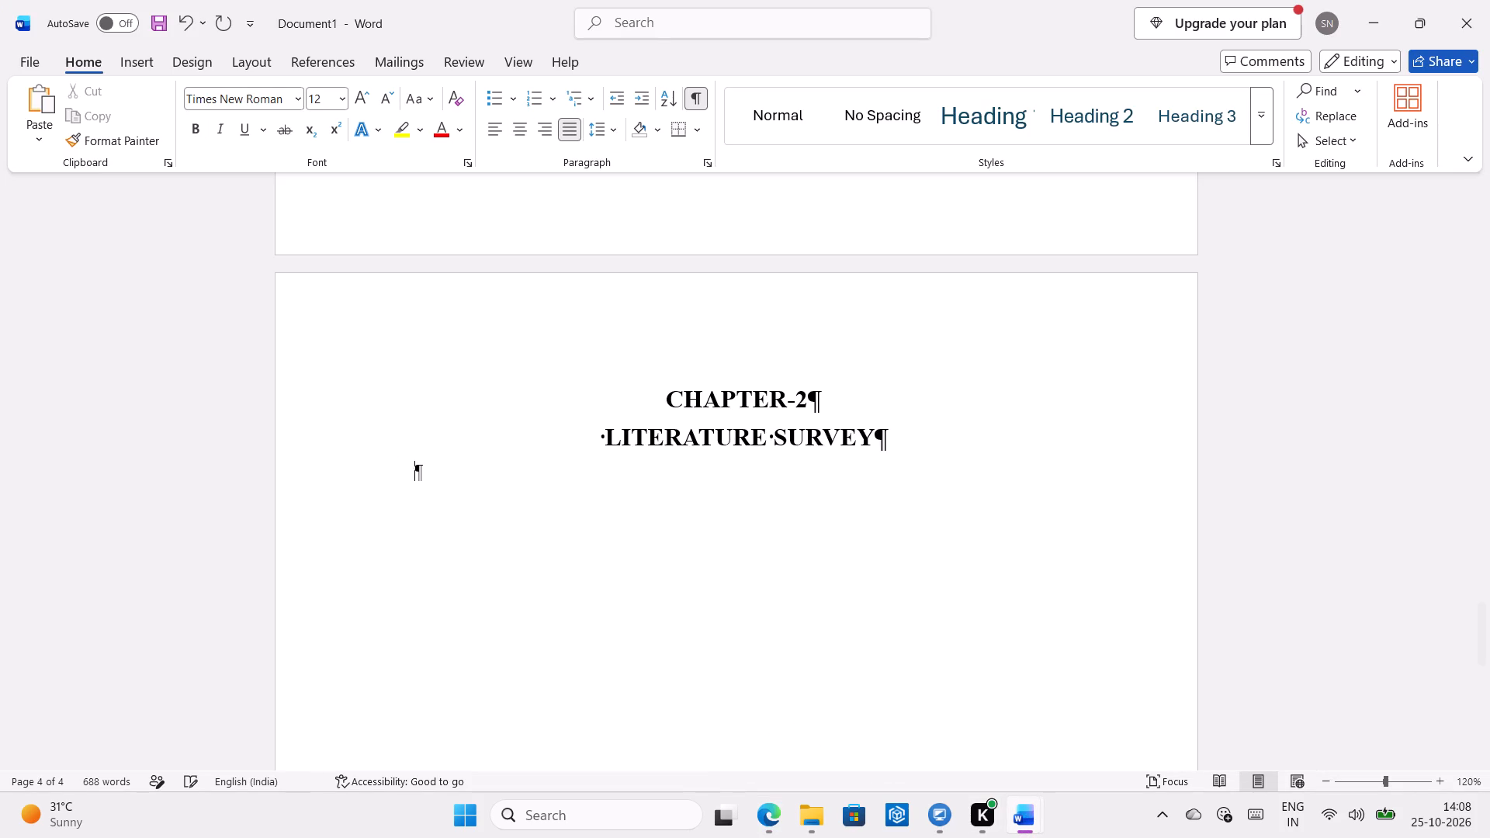
key("ctrl+v")
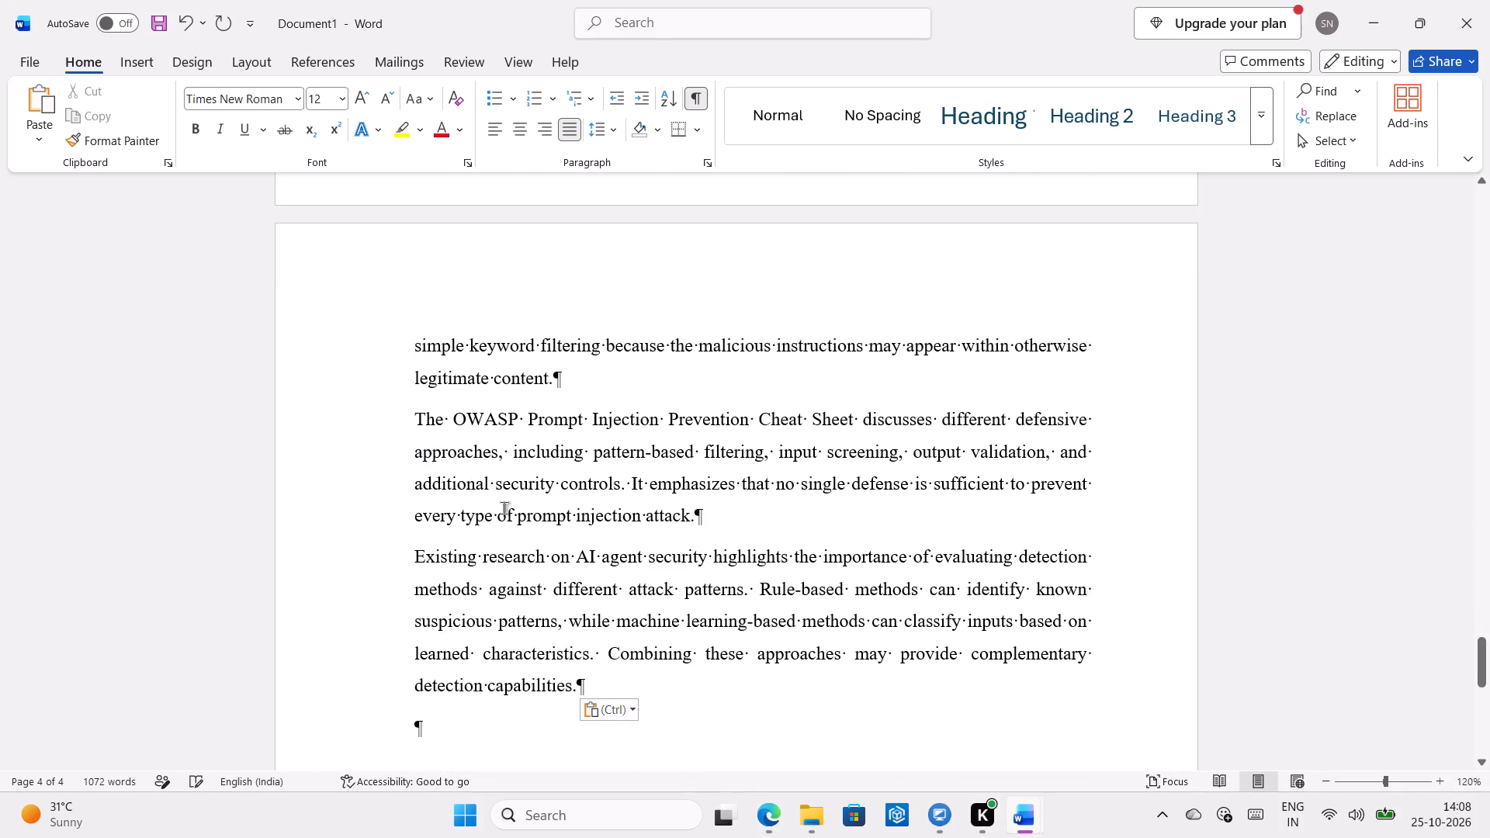
Review Document1's layout from the pasted Chapter 2 survey back to the Chapter 1 introduction, comparing paragraph alignment and indents.
scroll(504, 507, "up", 8)
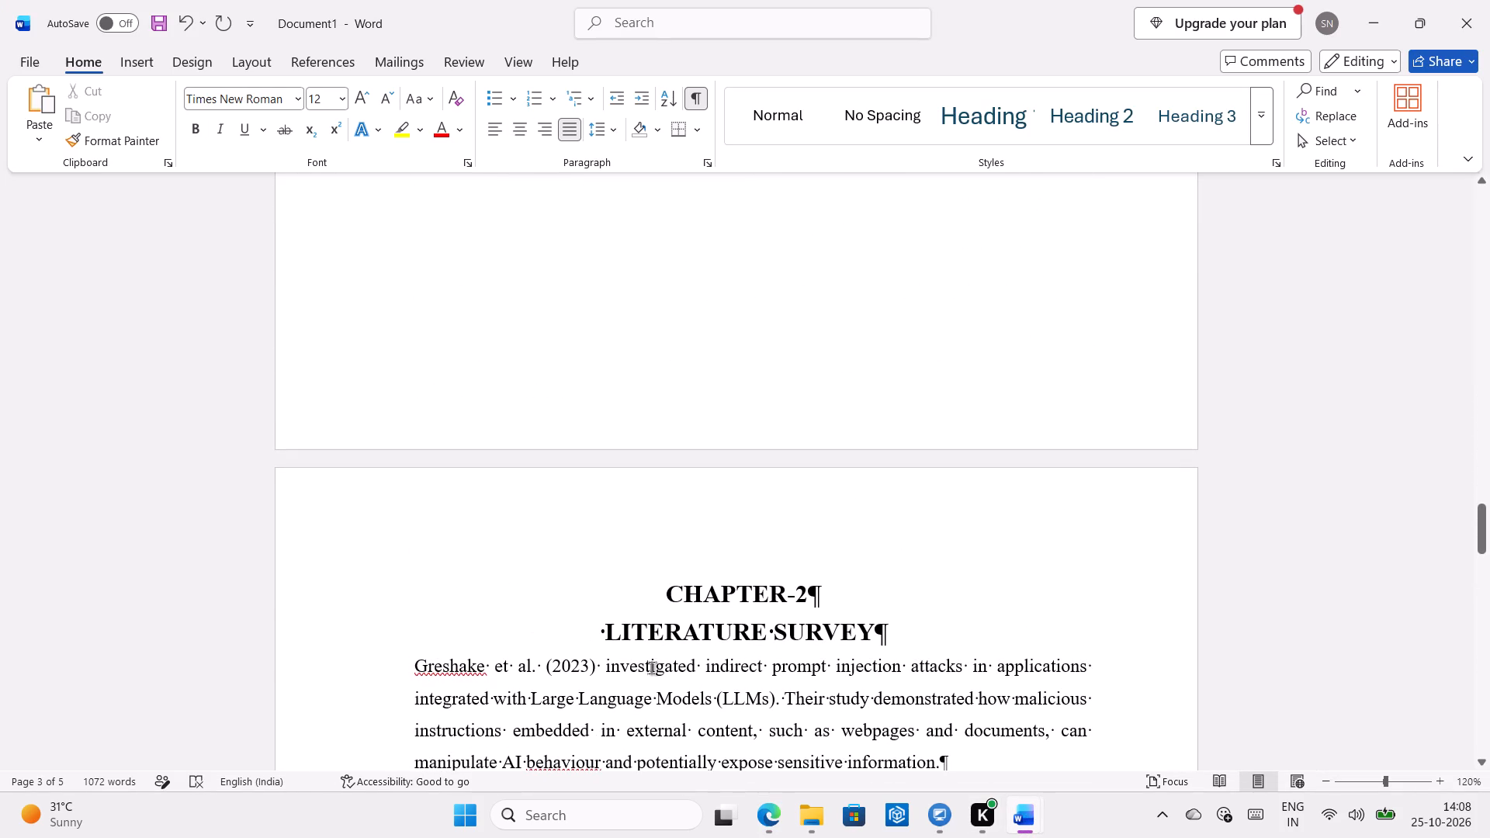
scroll(651, 667, "up", 3)
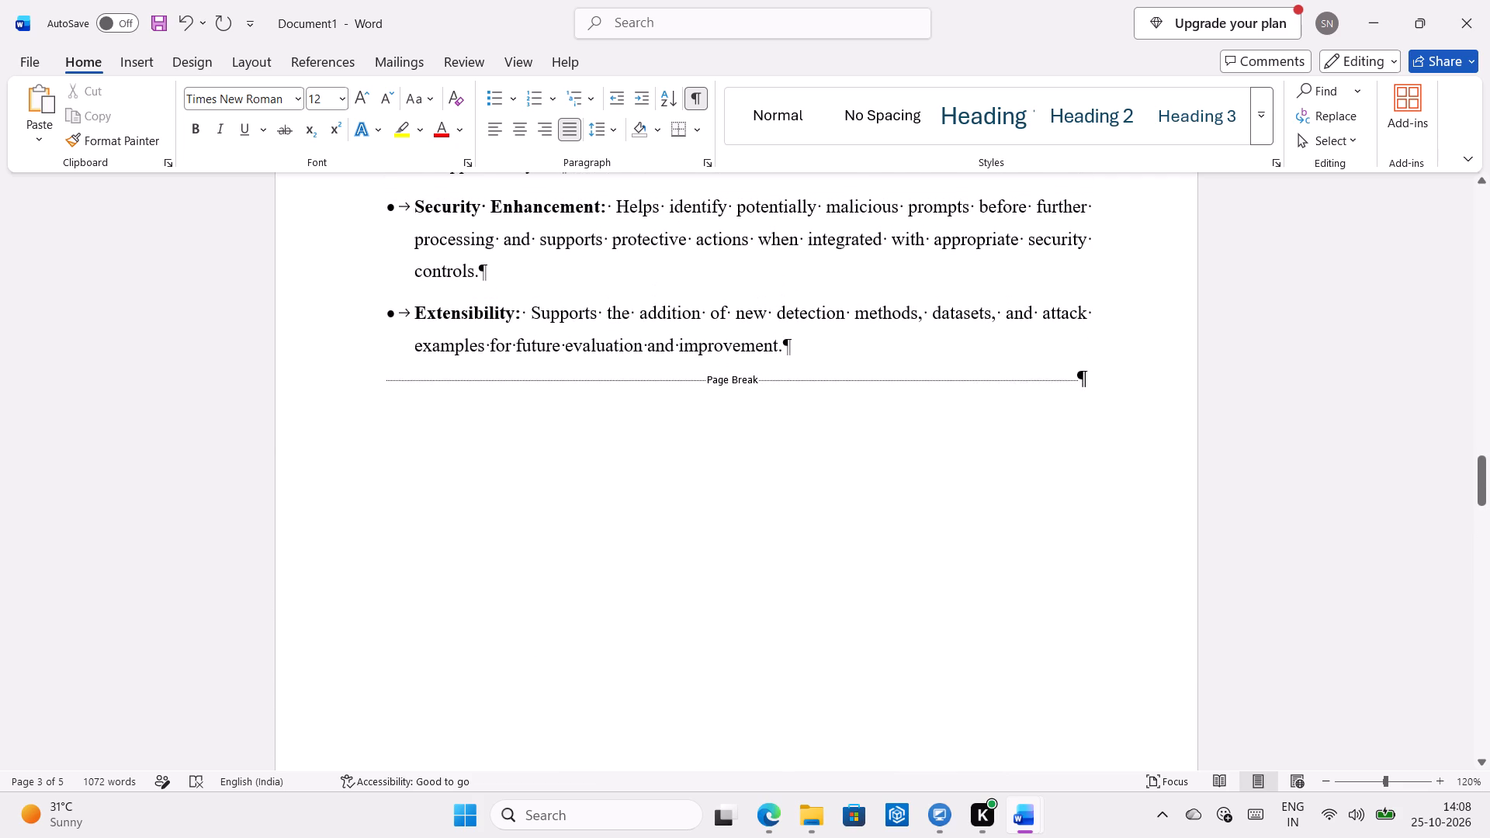
scroll(651, 667, "up", 5)
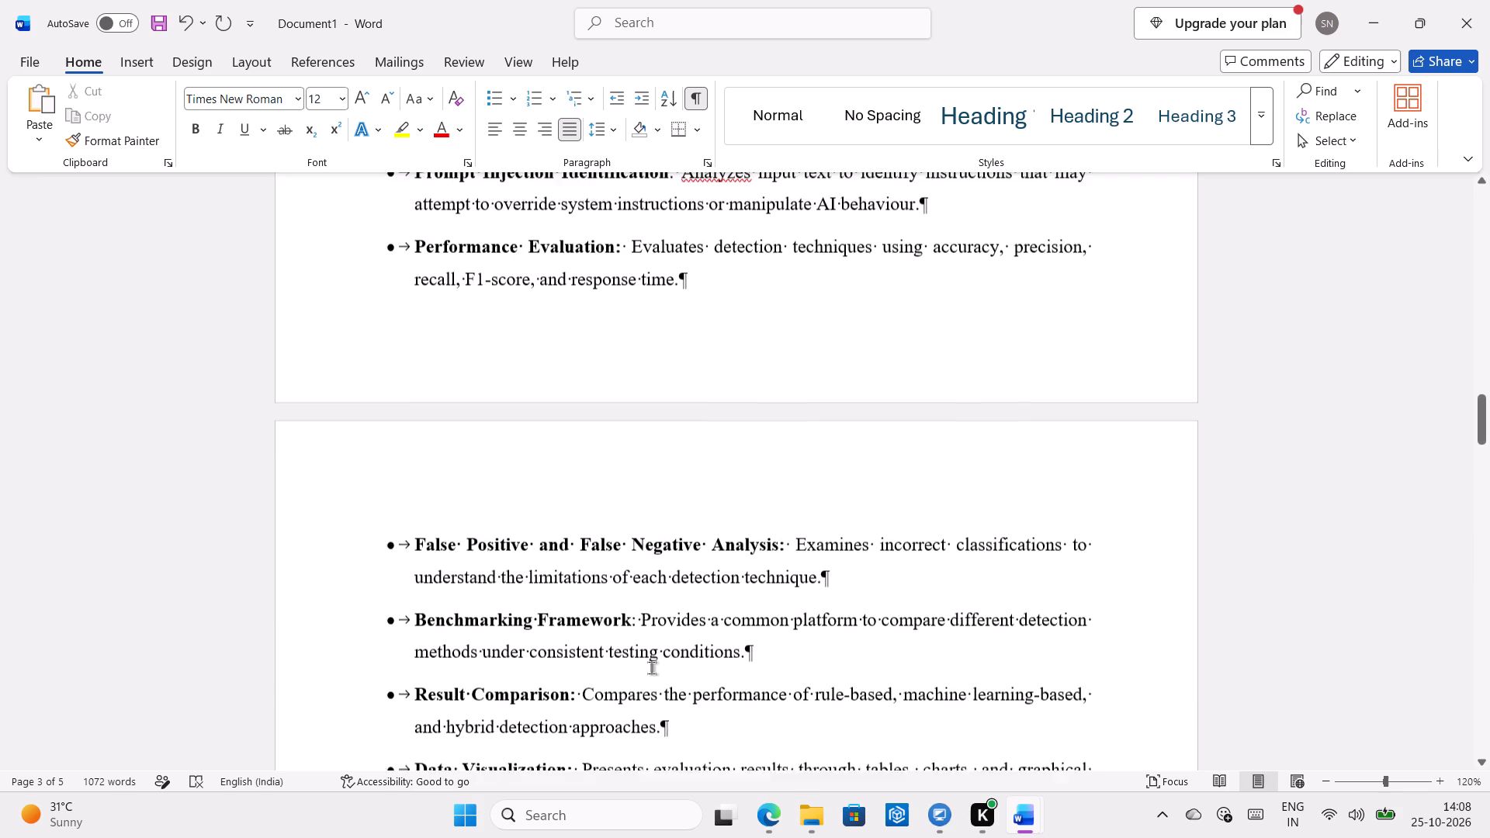
scroll(651, 667, "up", 3)
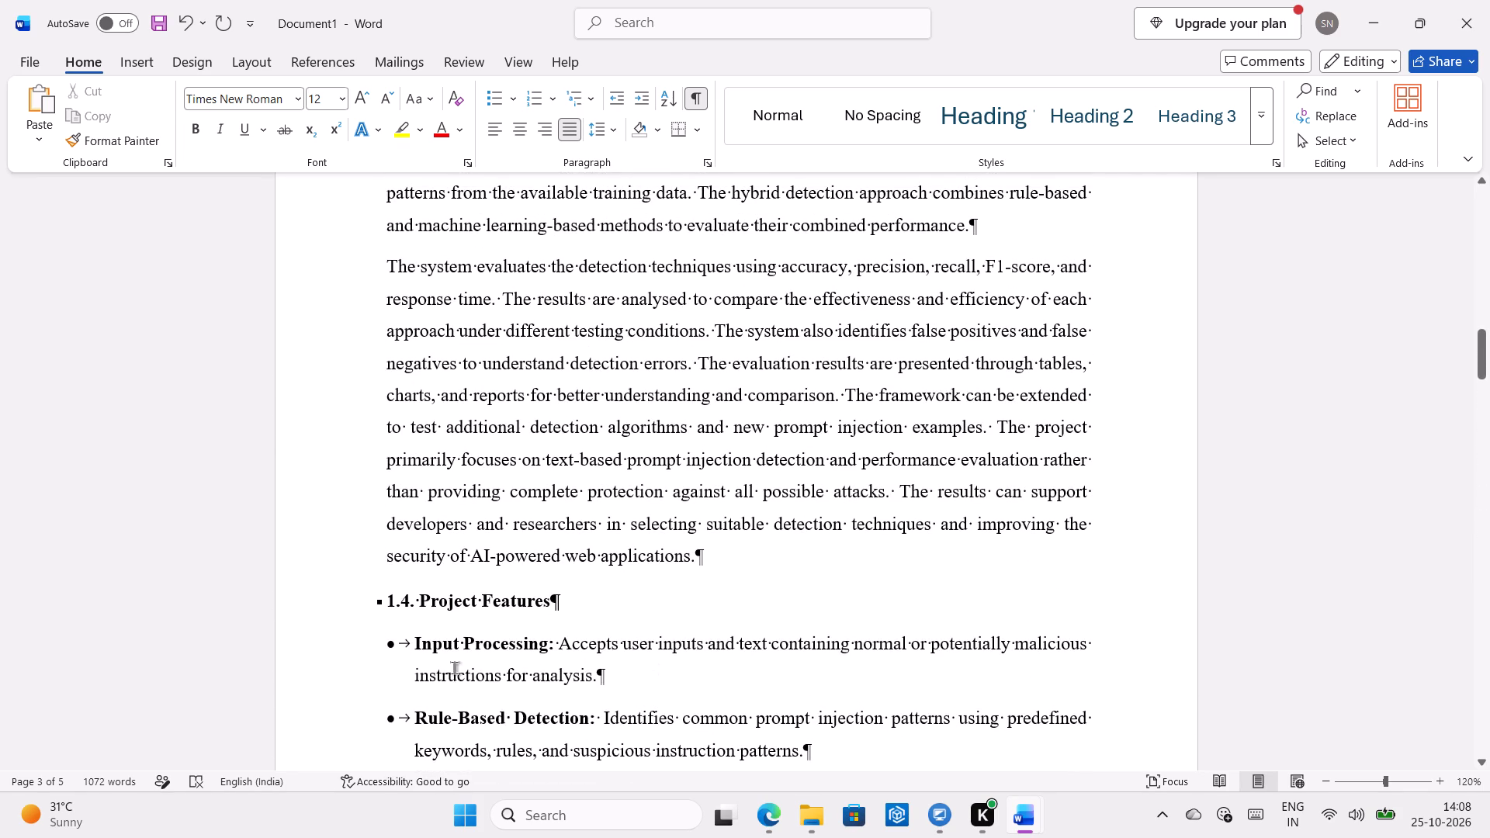
left_click(383, 649)
scroll(475, 663, "up", 3)
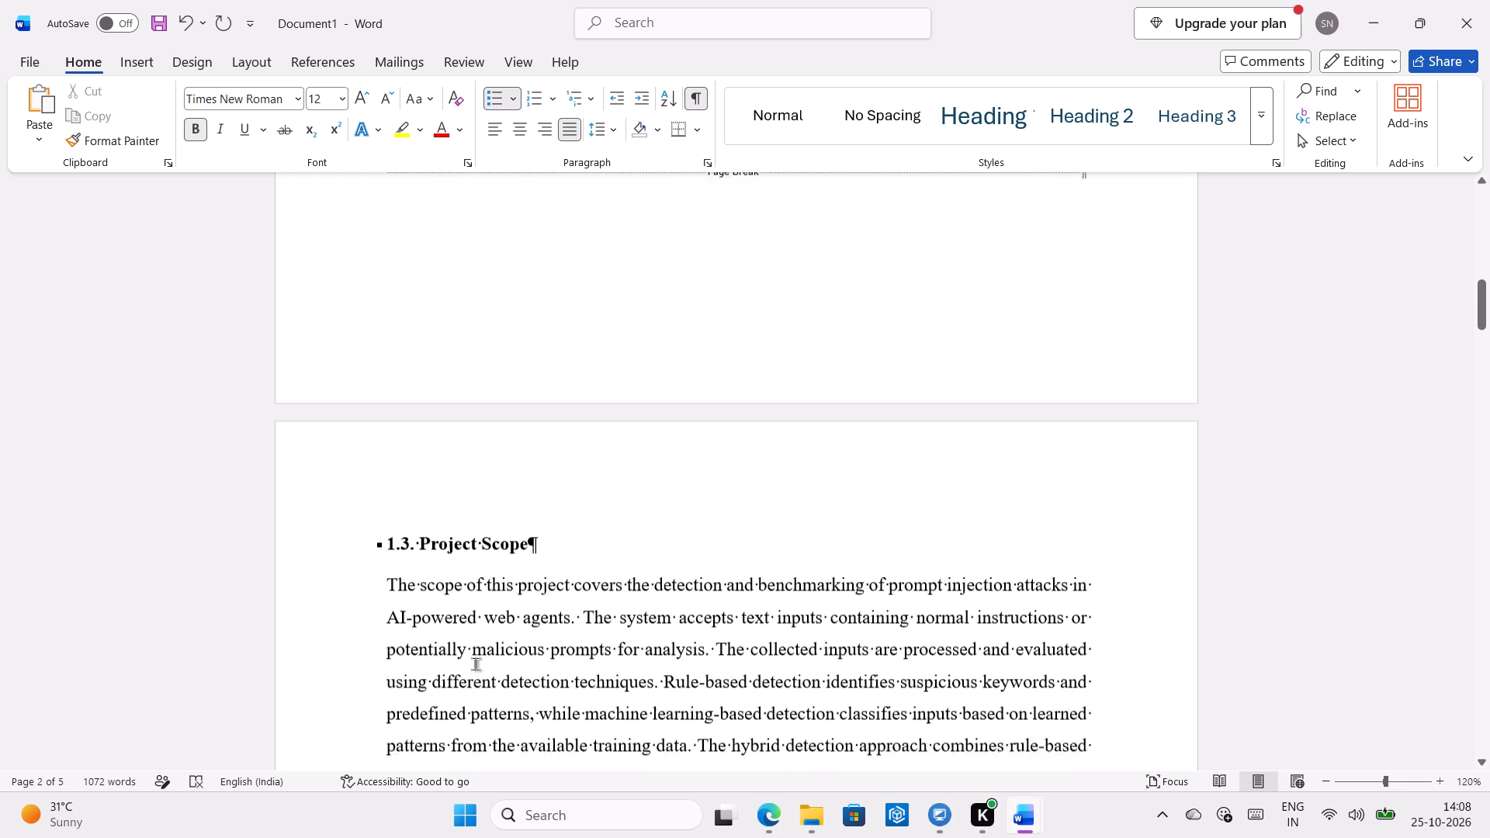
scroll(475, 663, "up", 7)
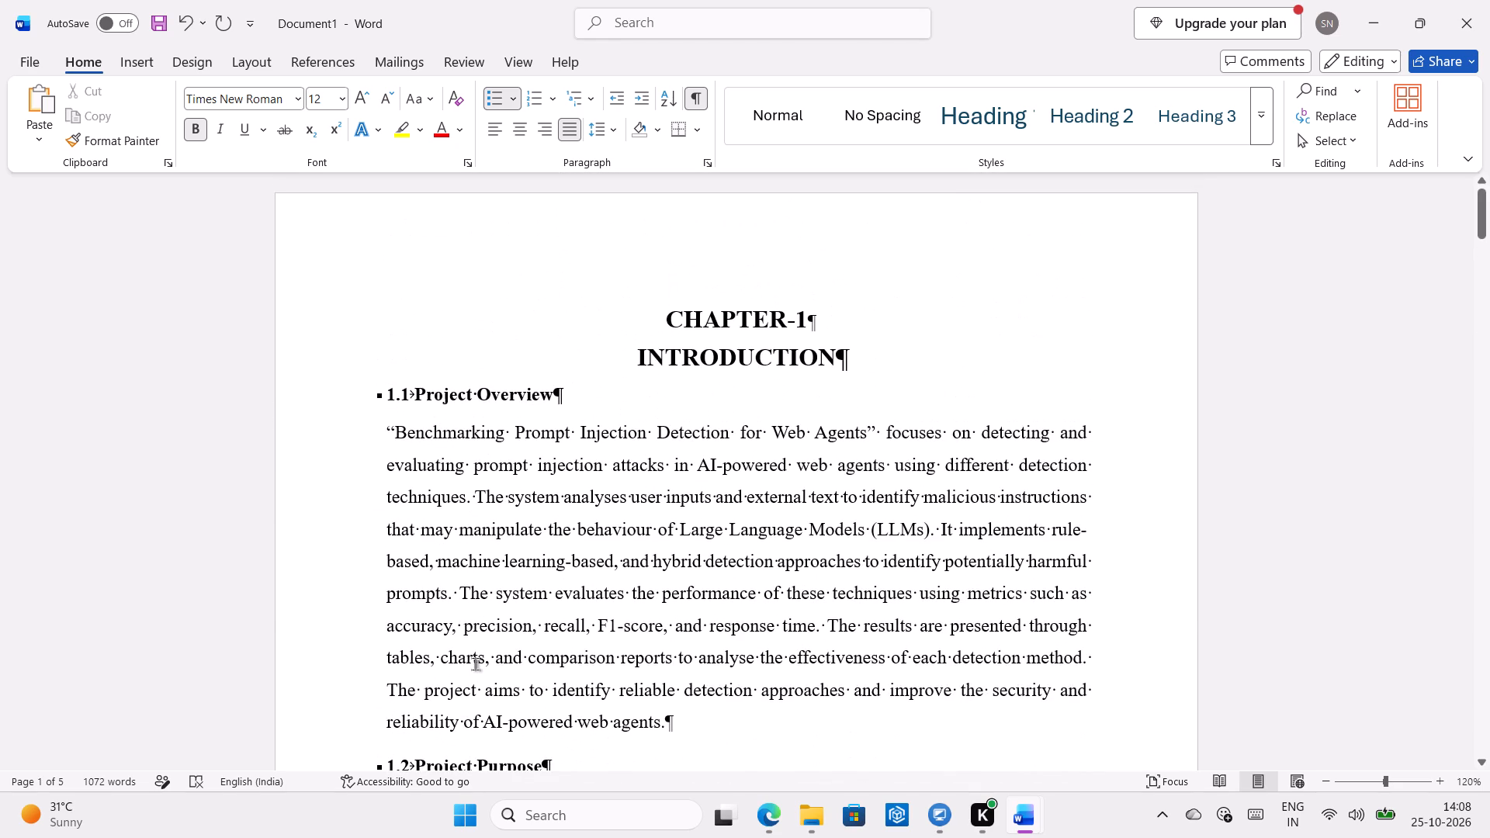
scroll(472, 577, "down", 13)
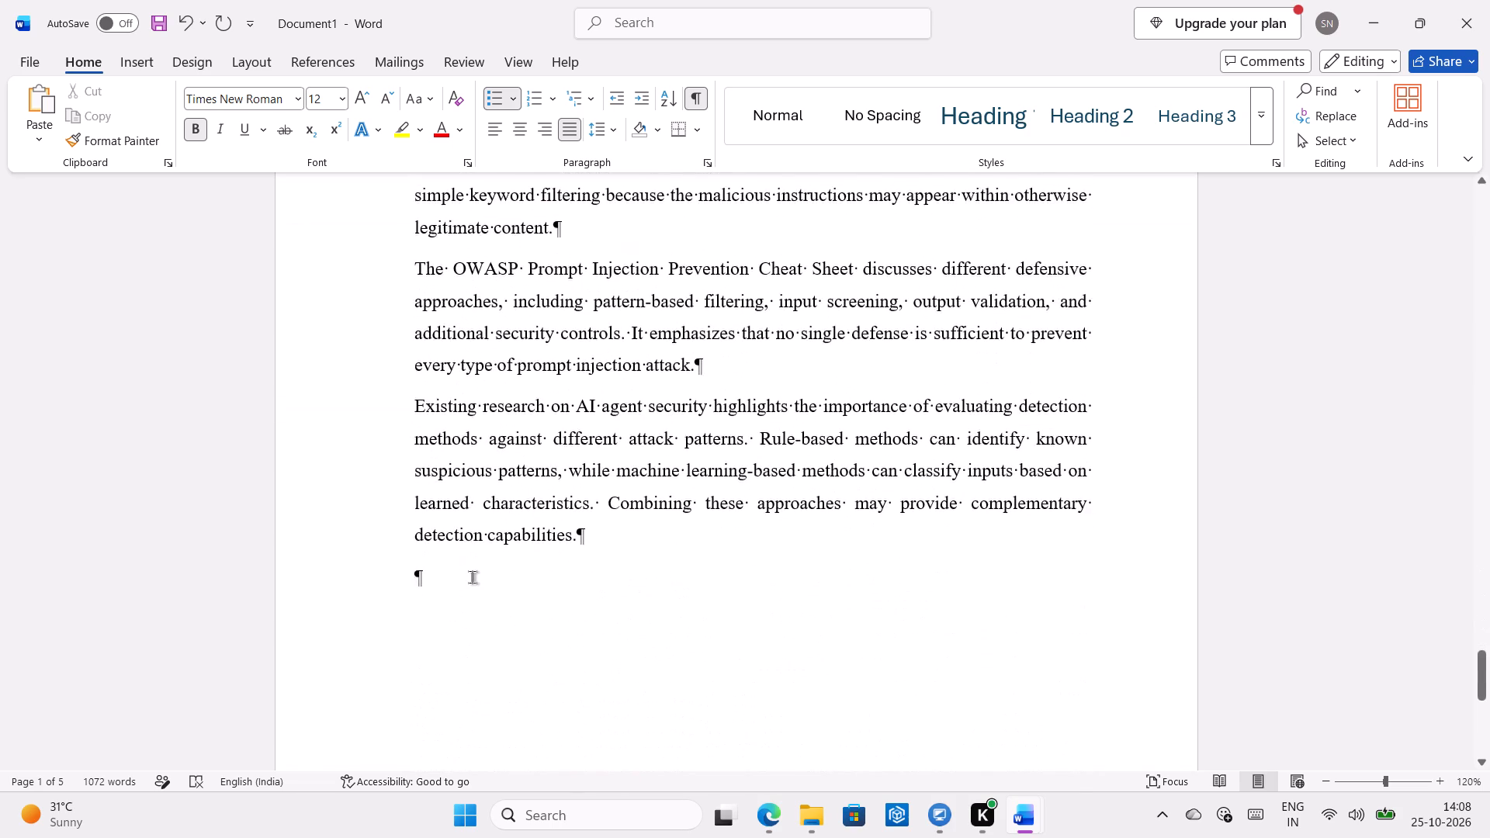
scroll(472, 577, "down", 13)
scroll(472, 577, "up", 4)
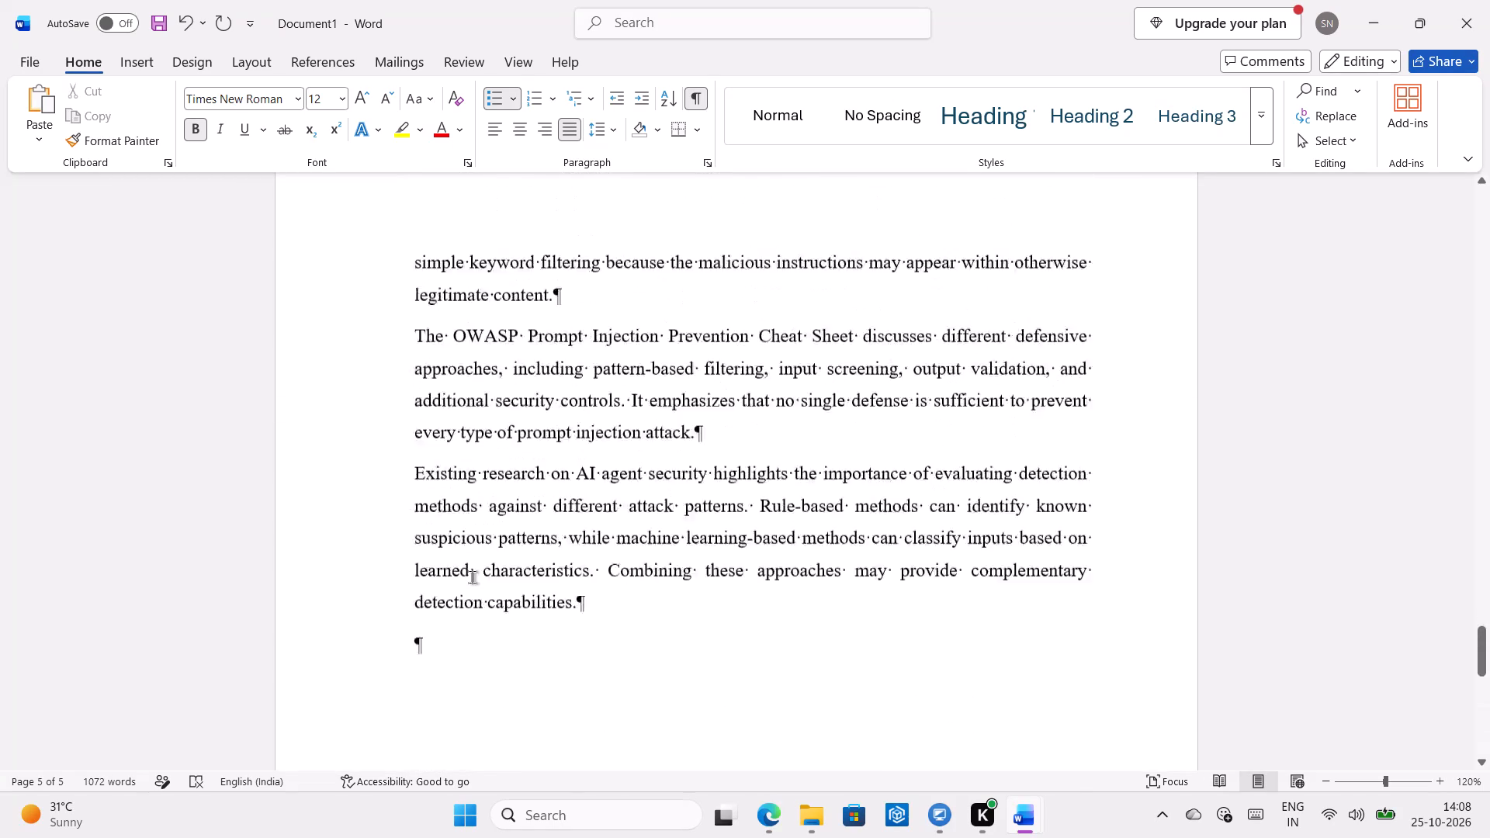
scroll(472, 577, "up", 3)
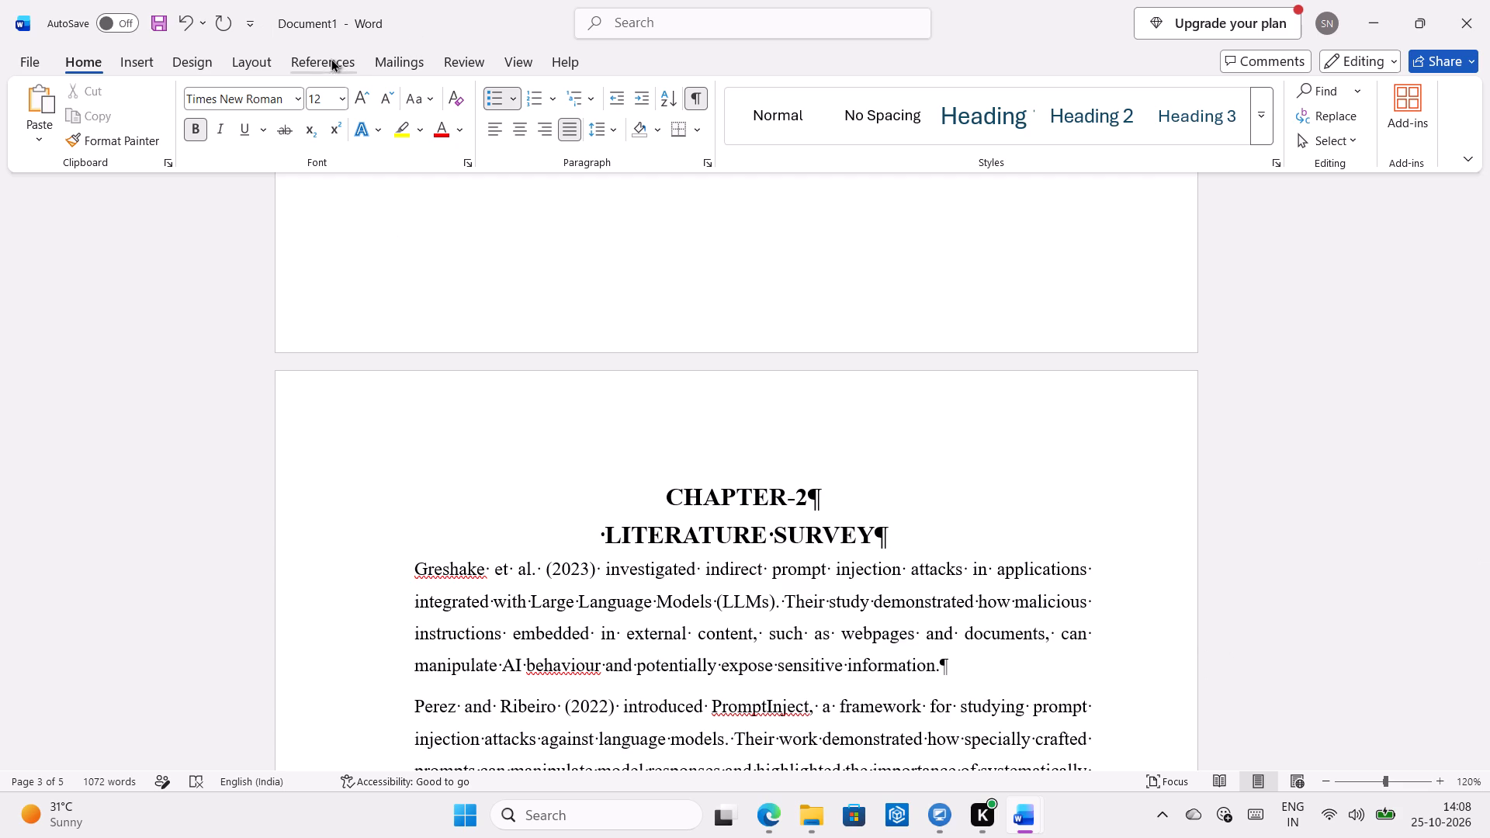
Look over Document1's margin presets and compare the paragraph indents of the Chapter 1 introduction with those of the Chapter 2 survey.
left_click(228, 53)
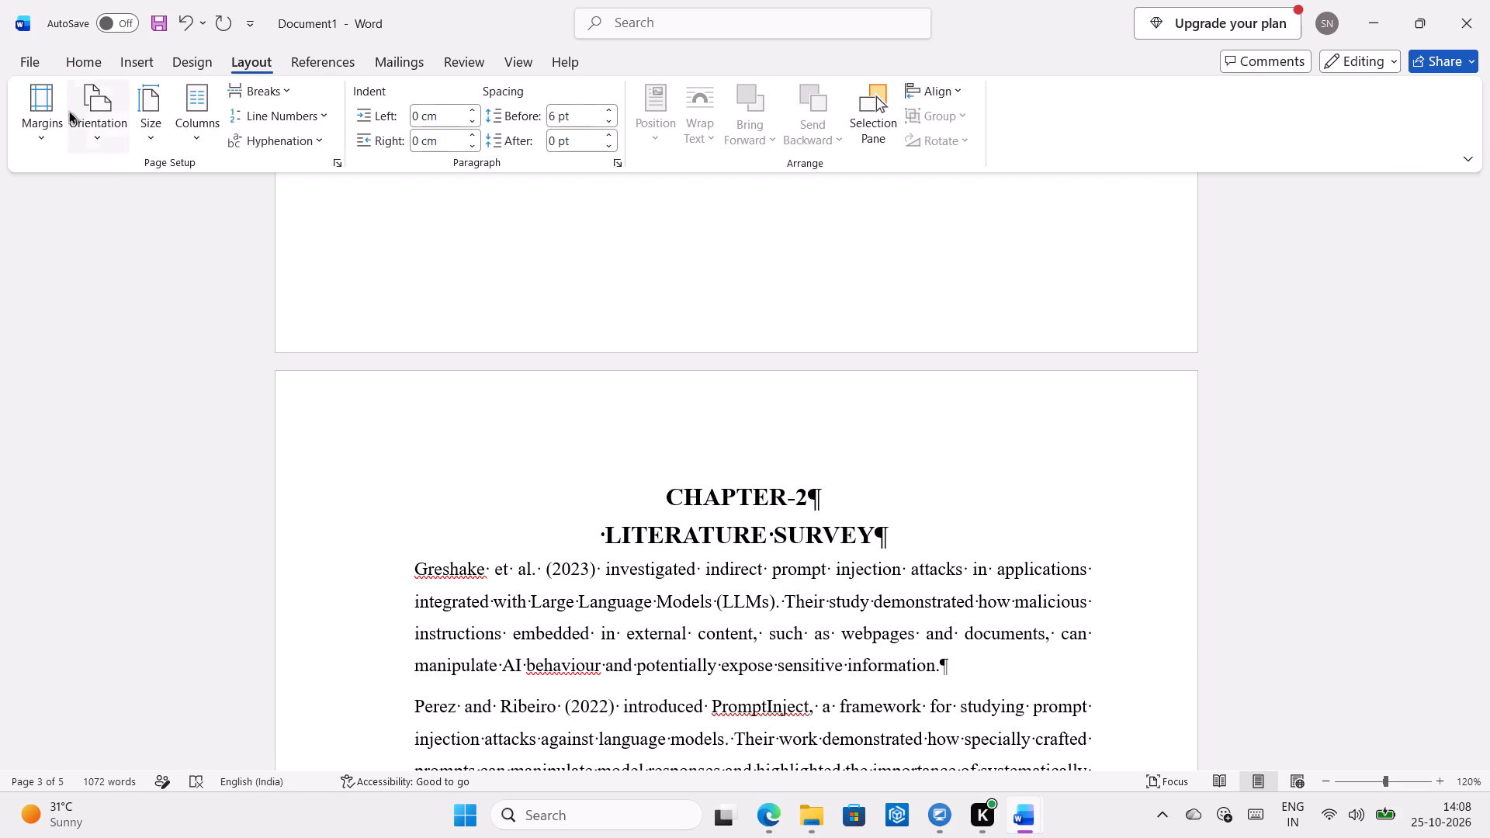
left_click(33, 138)
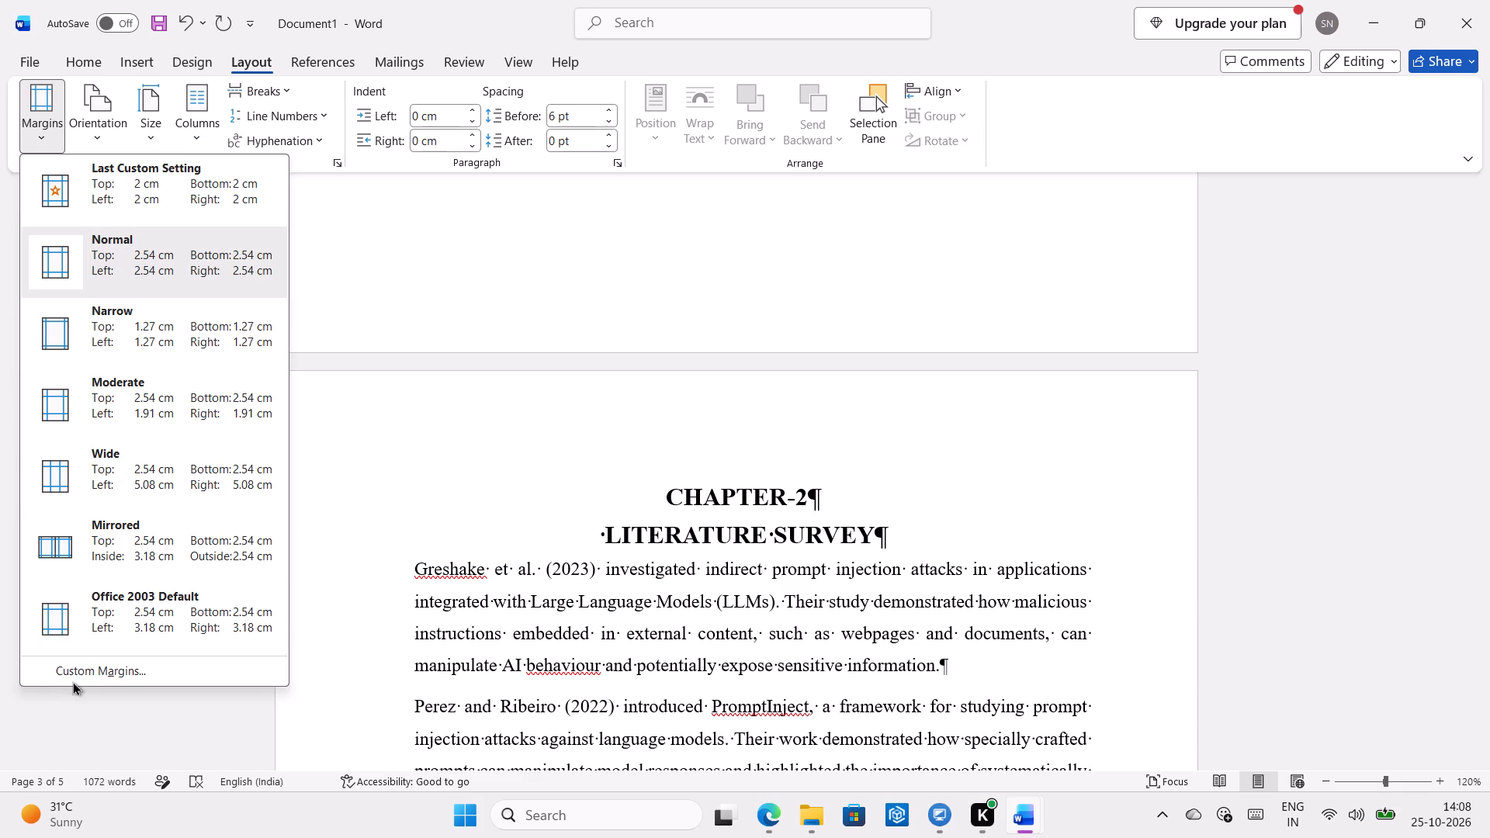
left_click(345, 672)
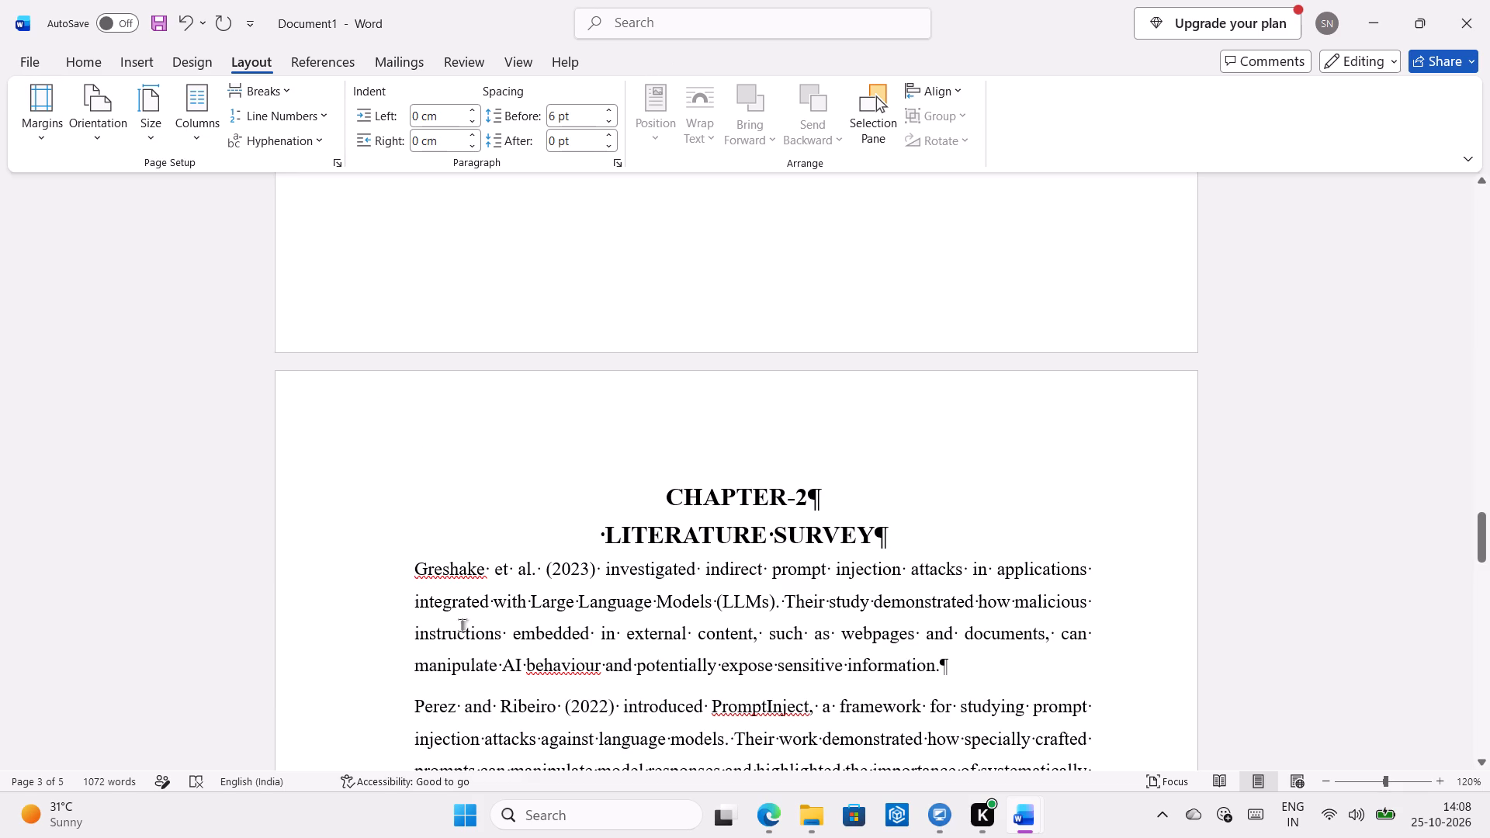
scroll(508, 518, "up", 3, "ctrl")
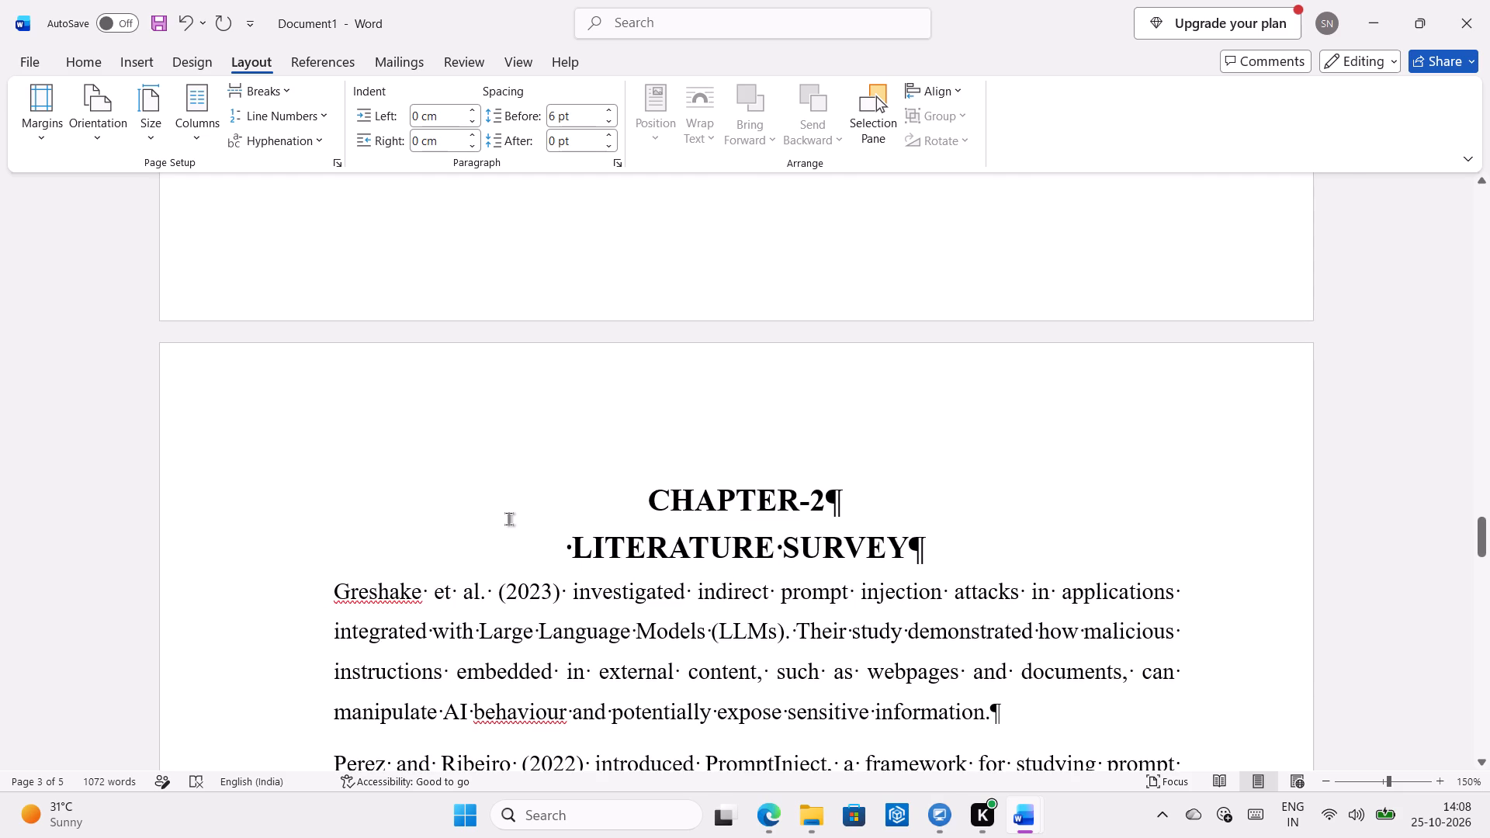
scroll(508, 518, "up", 5, "ctrl")
scroll(508, 518, "down", 1)
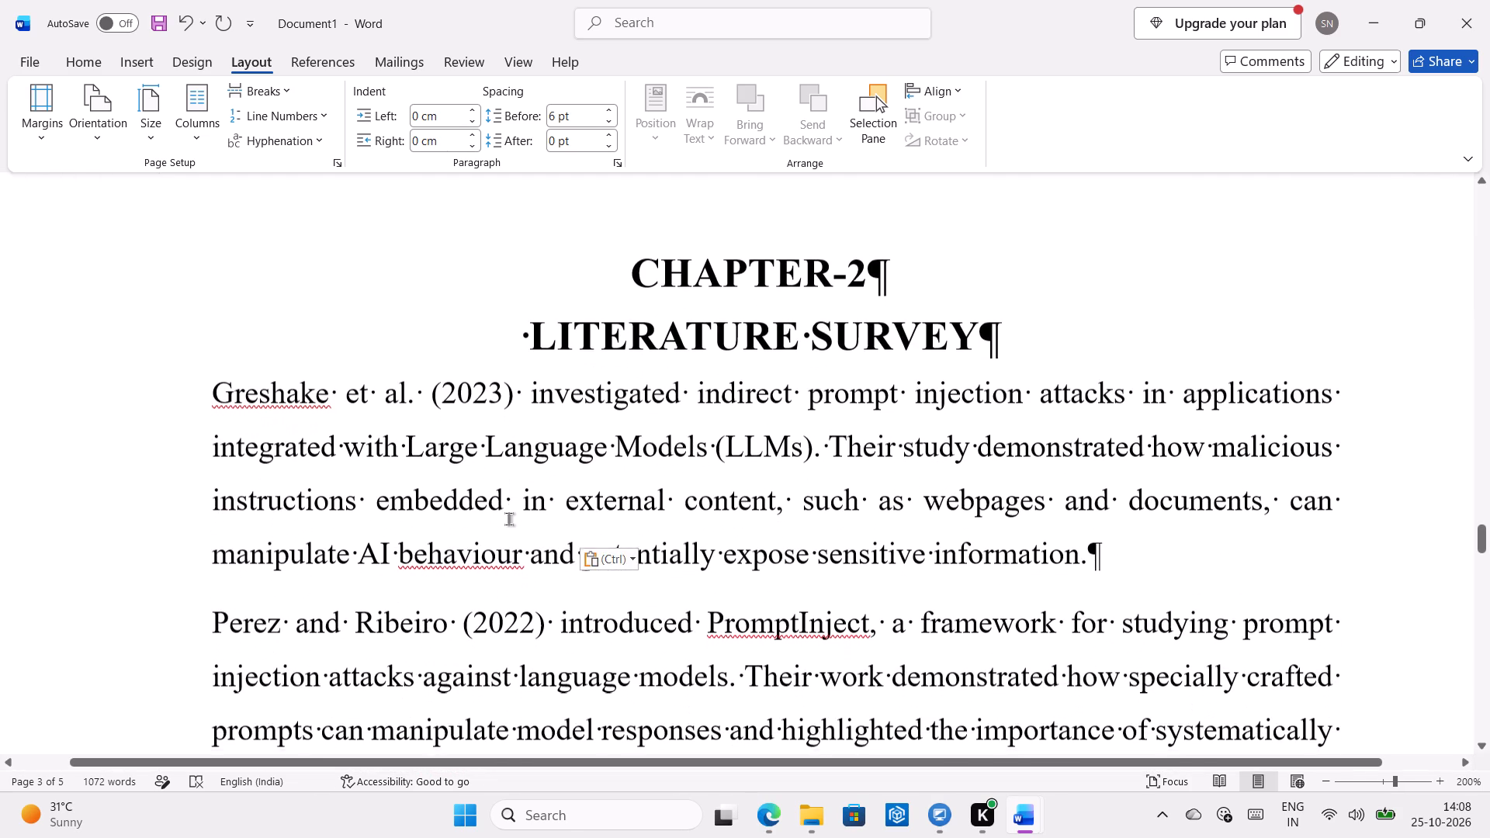
scroll(508, 518, "down", 2, "ctrl")
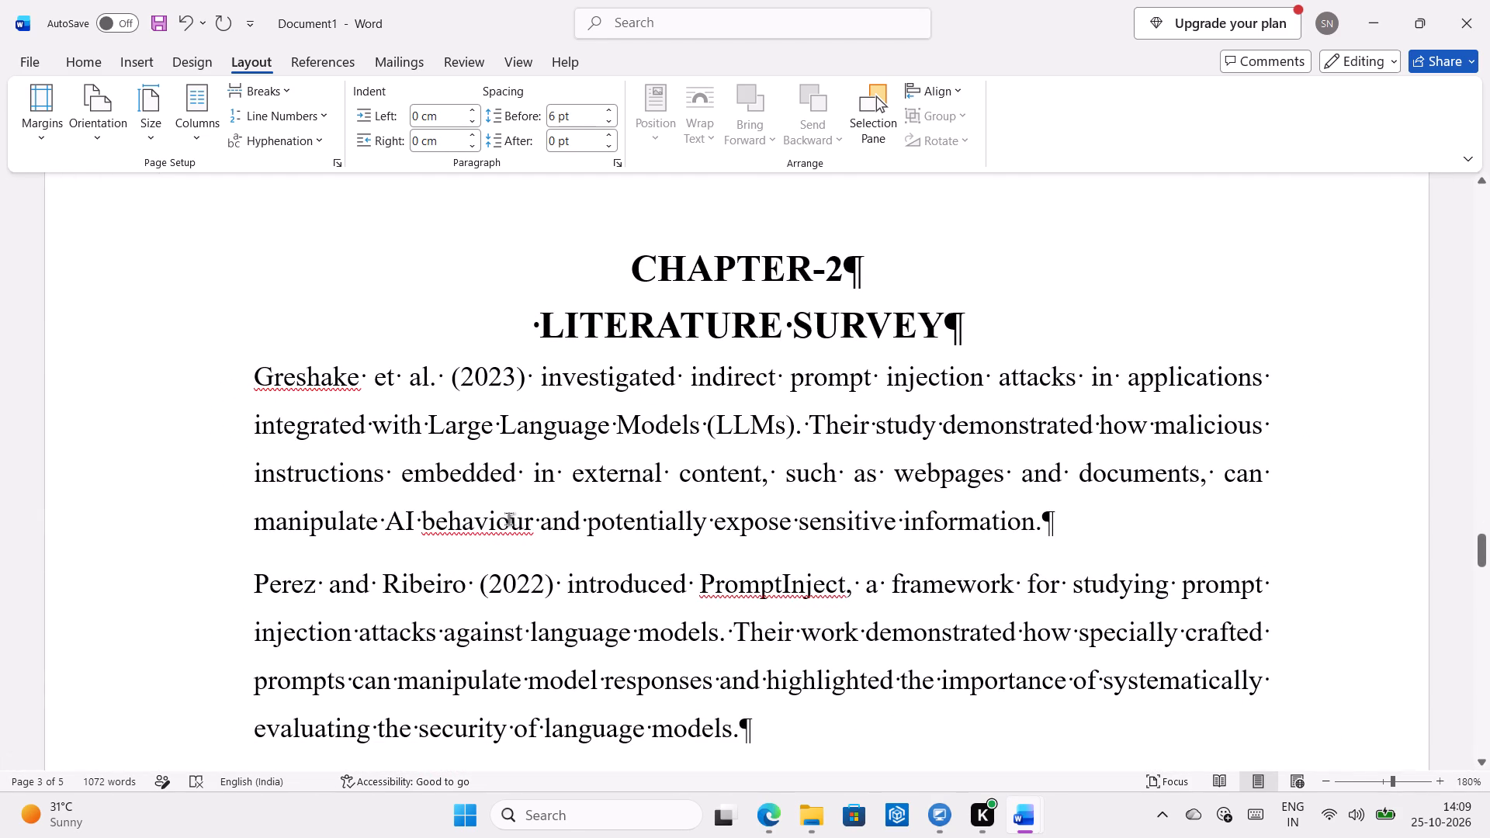
scroll(508, 518, "up", 1, "ctrl")
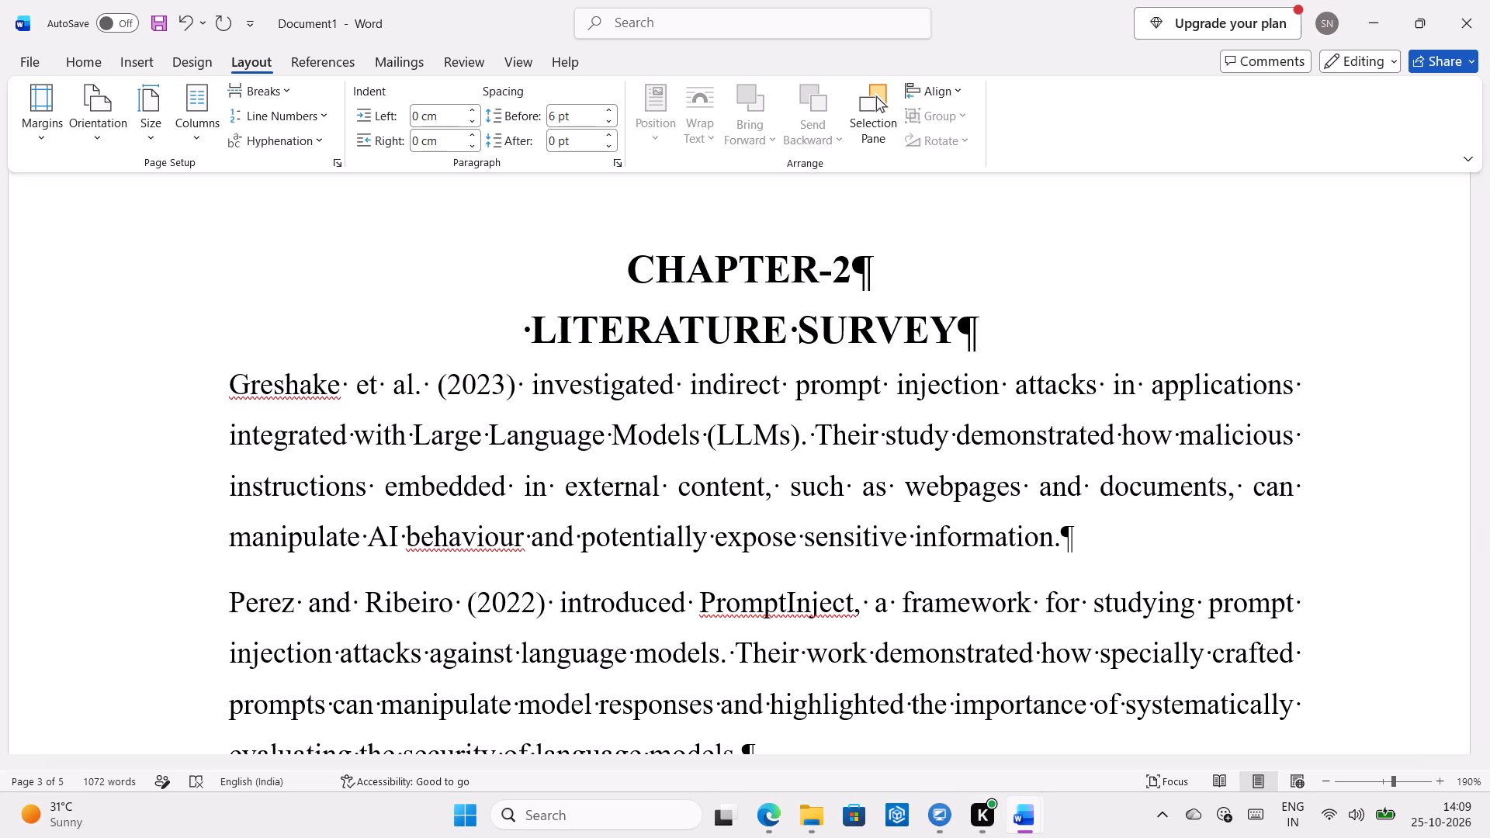
scroll(213, 446, "down", 8, "ctrl")
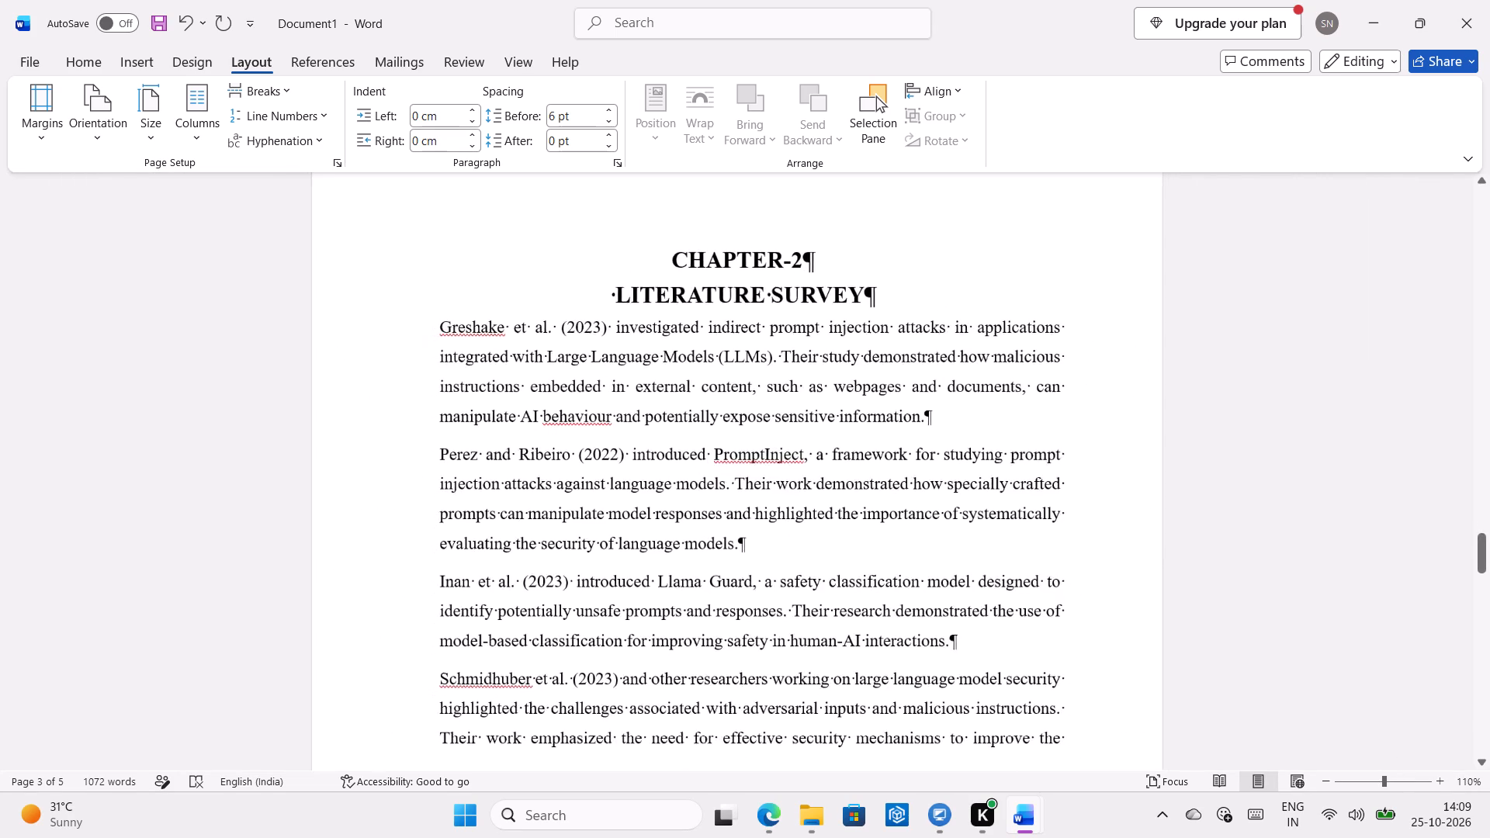
scroll(213, 446, "up", 8)
scroll(213, 446, "down", 2, "ctrl")
scroll(574, 448, "up", 1)
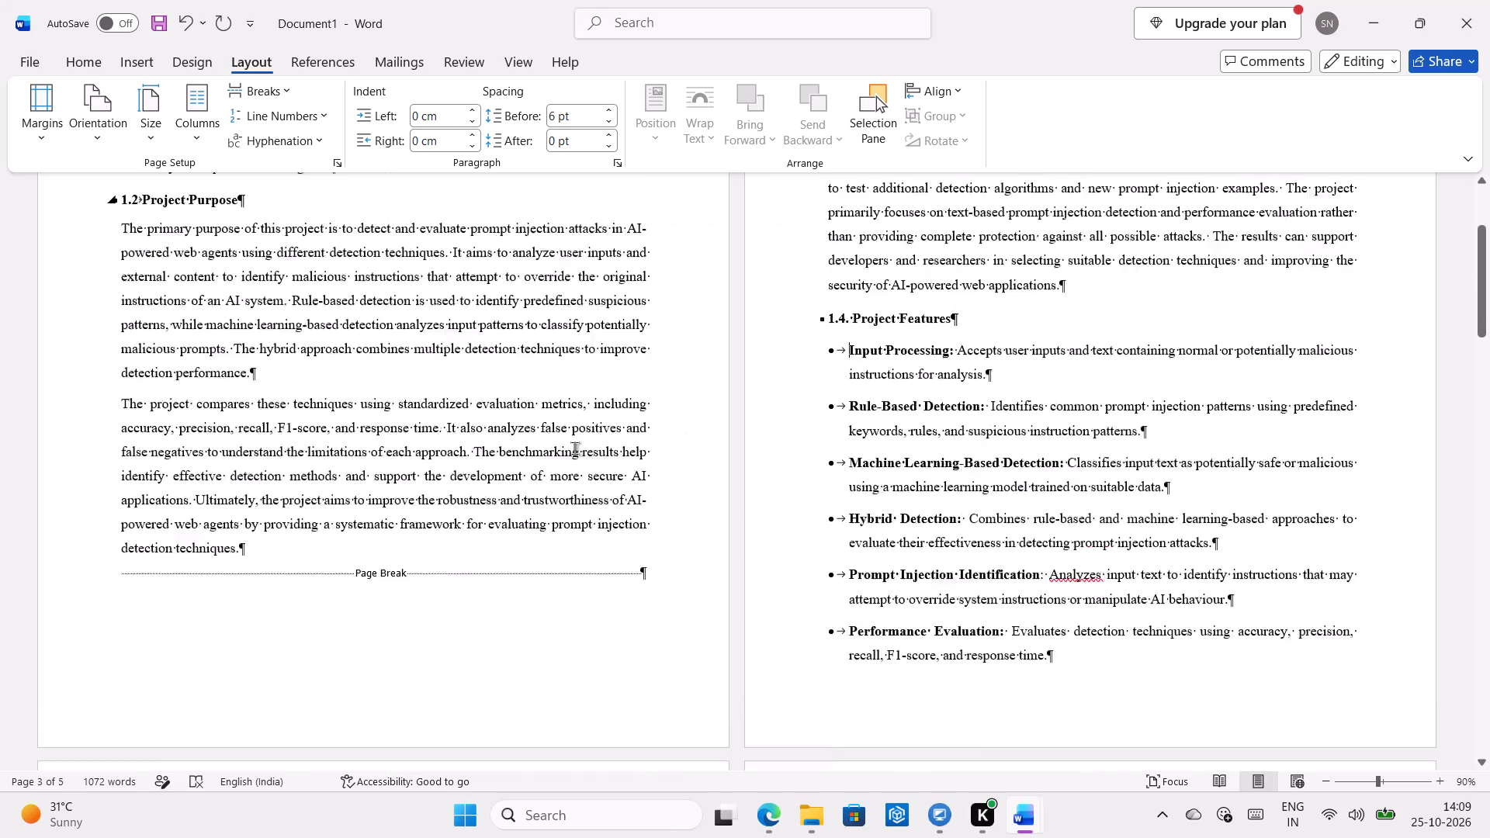
scroll(574, 448, "up", 1)
scroll(574, 448, "up", 2, "ctrl")
scroll(574, 448, "up", 10)
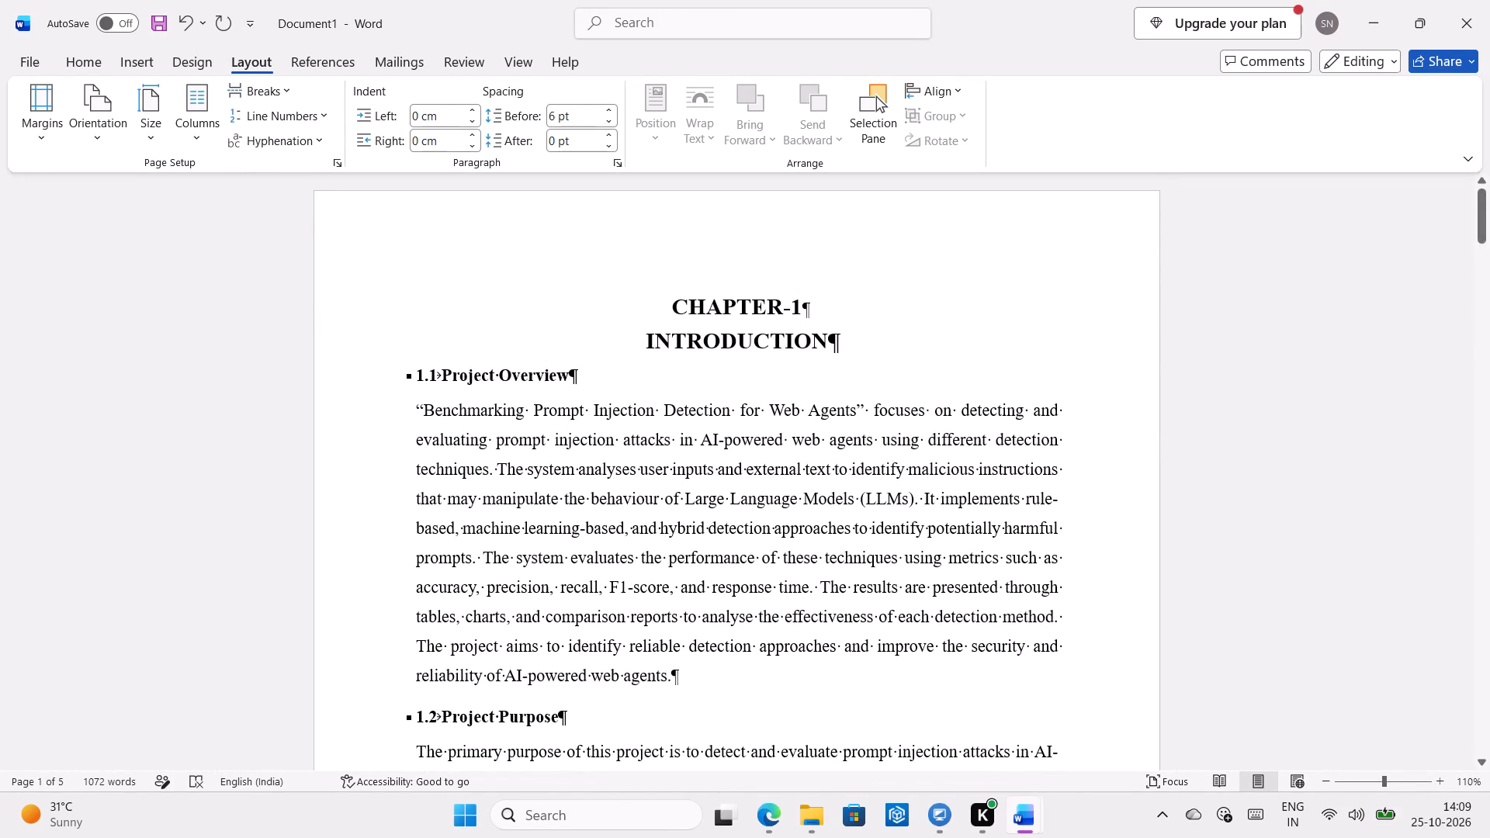
left_click(417, 416)
scroll(567, 575, "down", 7)
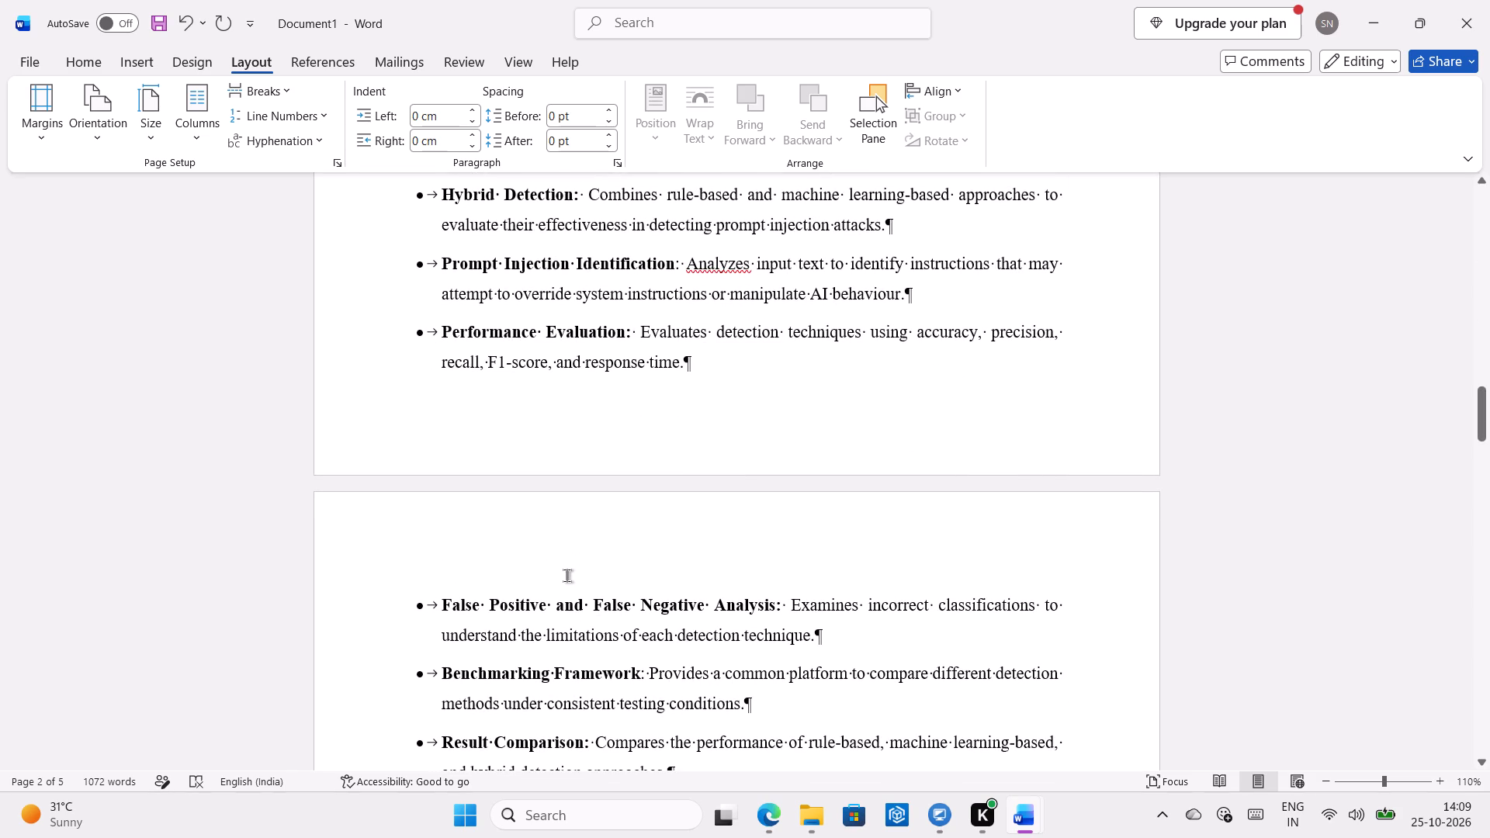
scroll(660, 607, "down", 10)
scroll(660, 607, "up", 4)
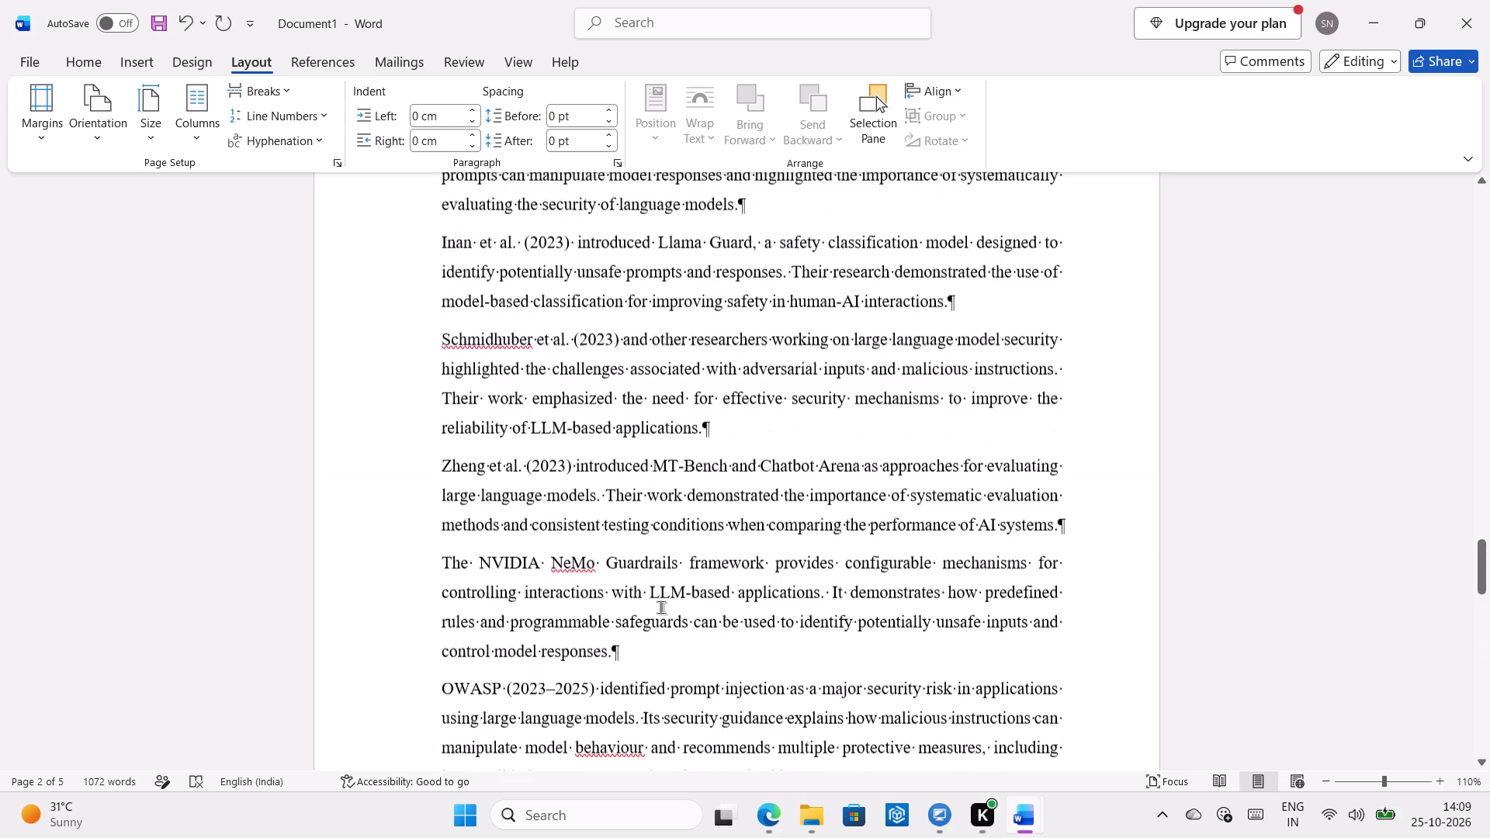
scroll(660, 607, "up", 2)
left_click(437, 548)
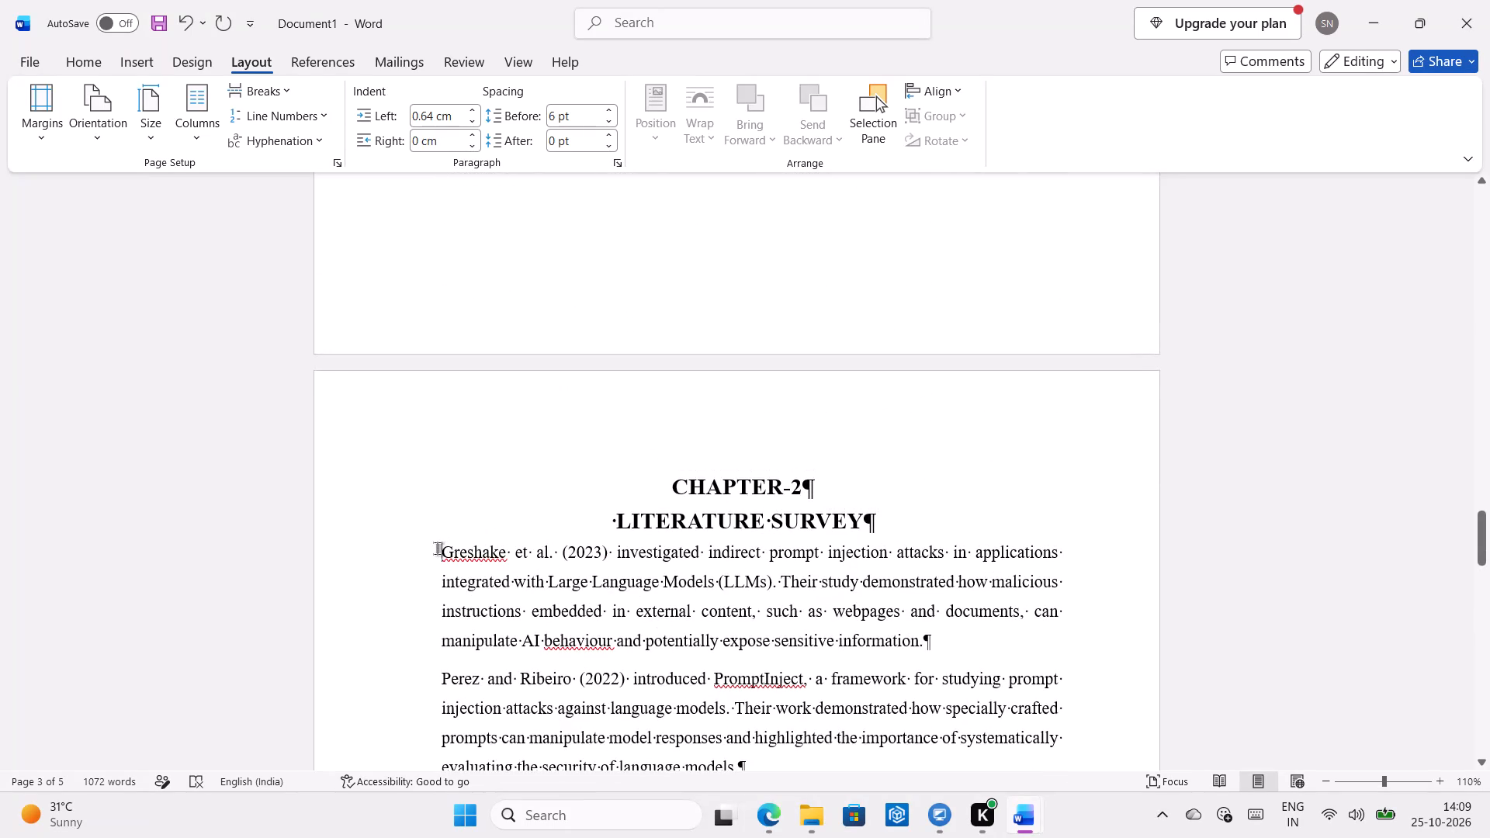
left_click(437, 548)
Set the line spacing of the LITERATURE SURVEY heading in Chapter 2 to 1.5.
left_click_drag(645, 527, 709, 529)
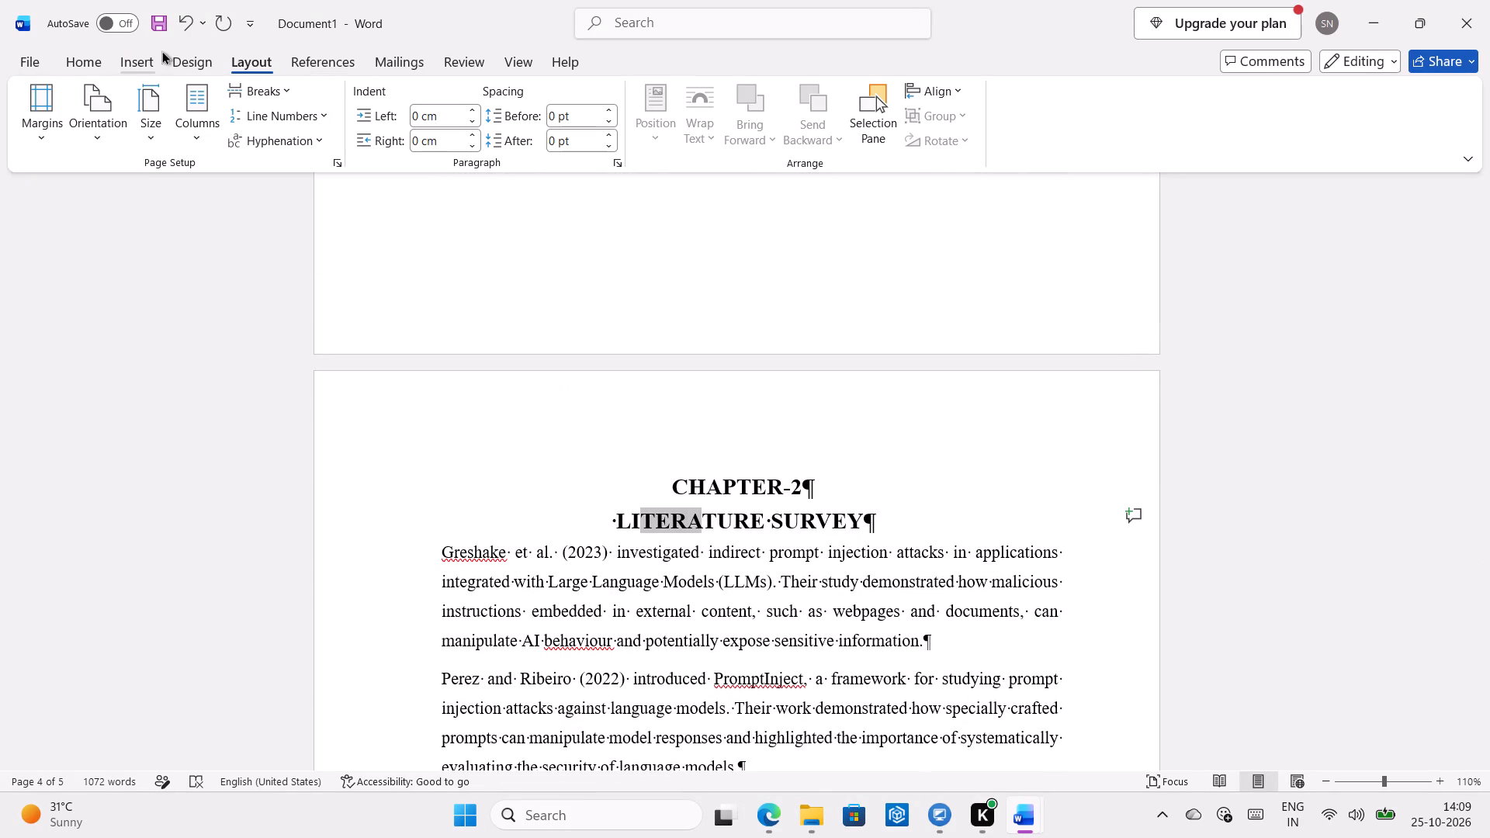
left_click(74, 59)
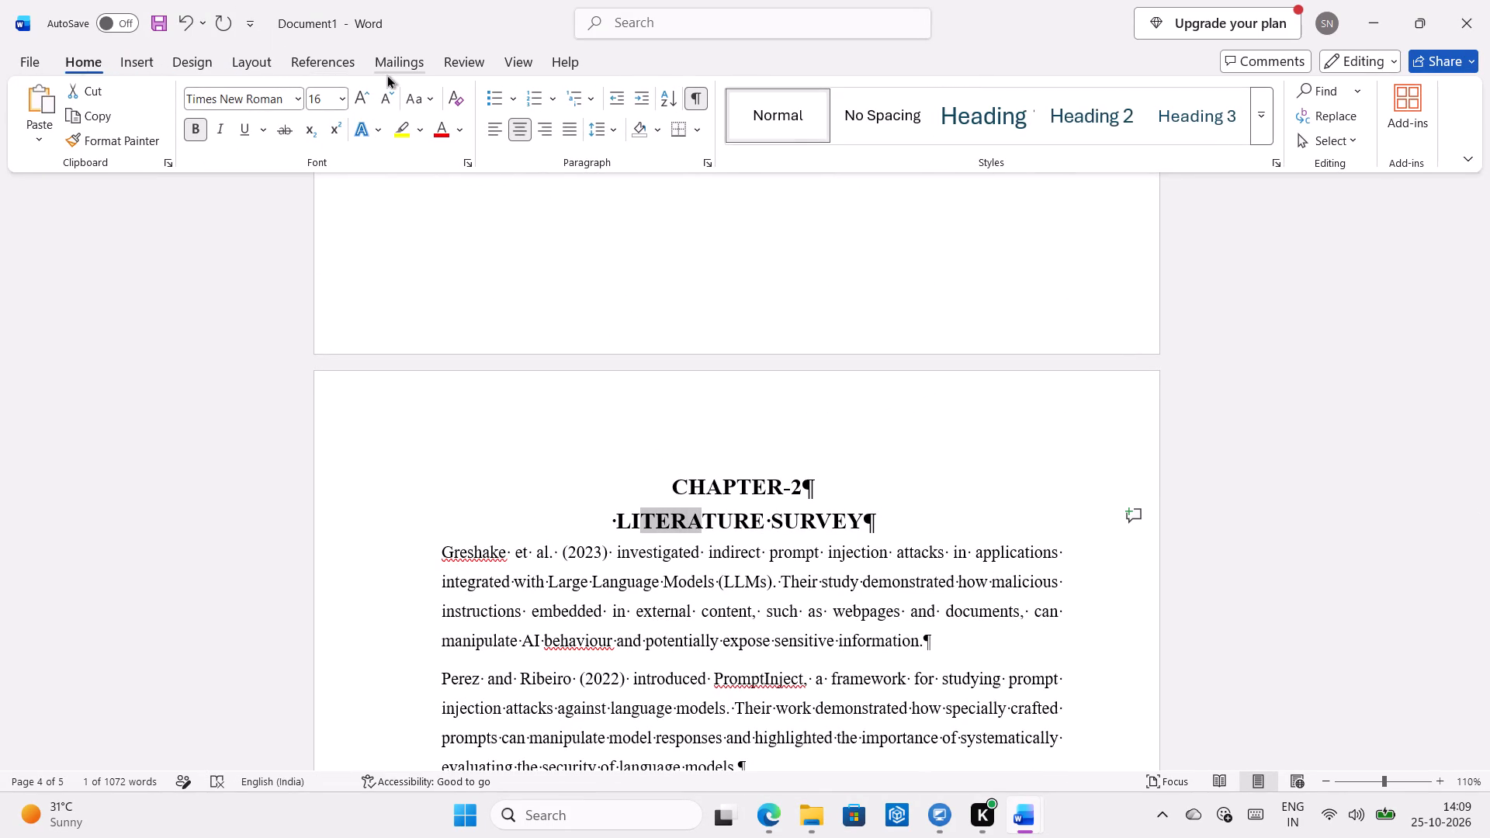
left_click(611, 130)
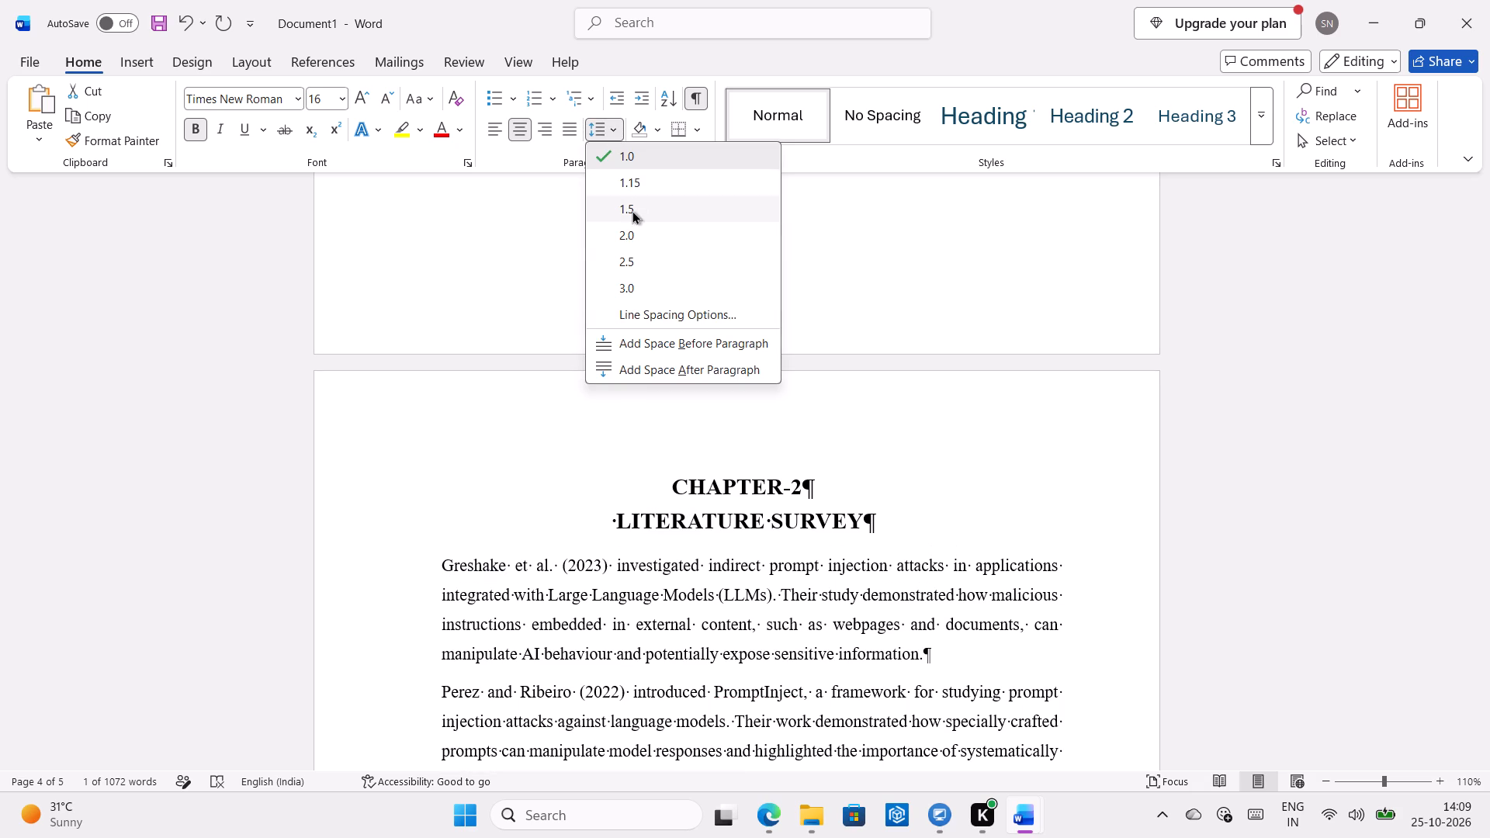
left_click(632, 210)
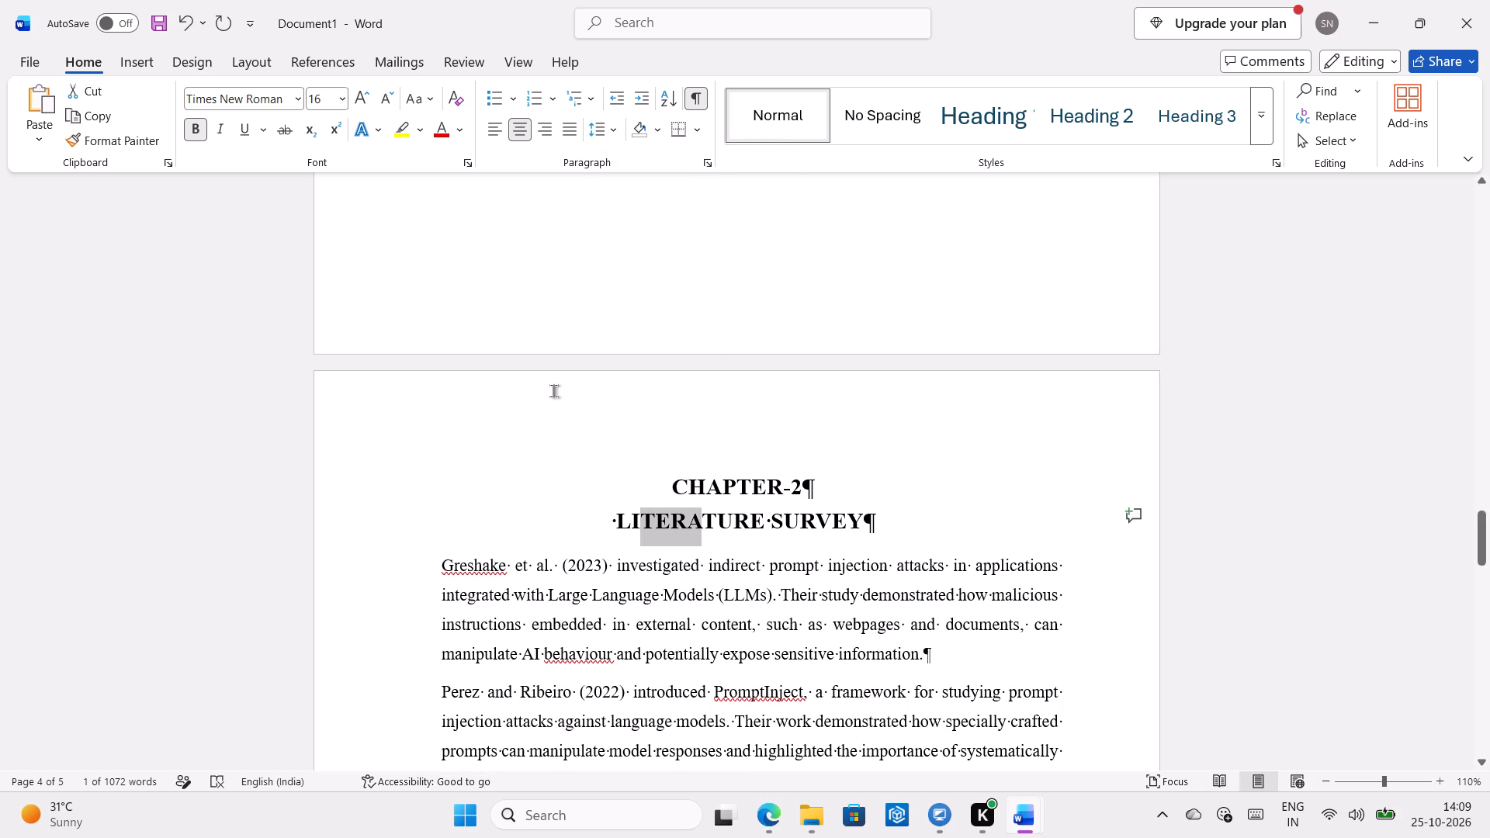
left_click(526, 511)
Select all the Chapter 2 survey paragraphs, from "Greshake et al. (2023)" through the end of the document.
scroll(526, 511, "down", 1)
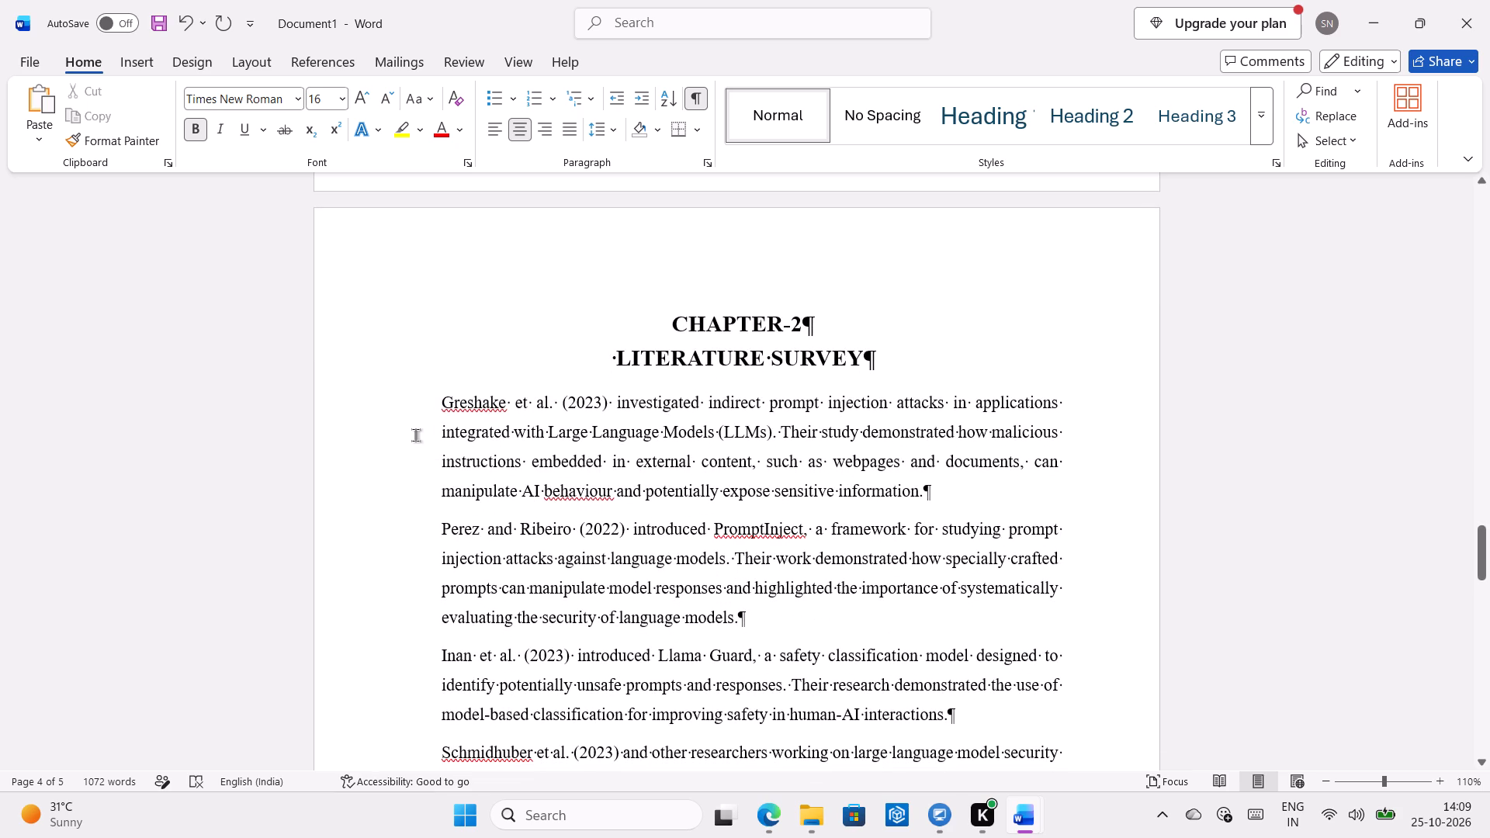
left_click_drag(434, 417, 686, 780)
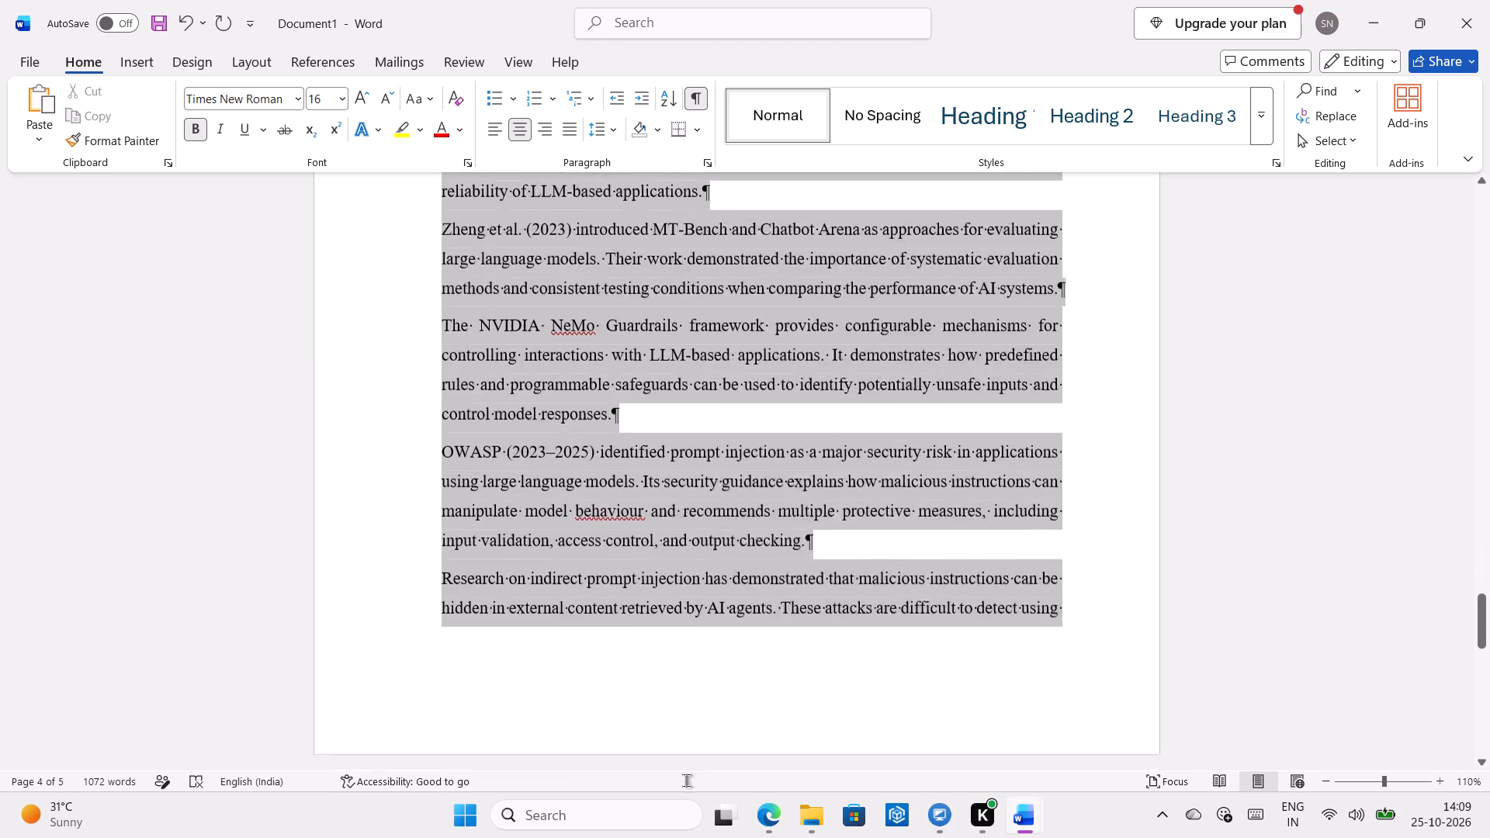
left_click_drag(686, 780, 616, 410)
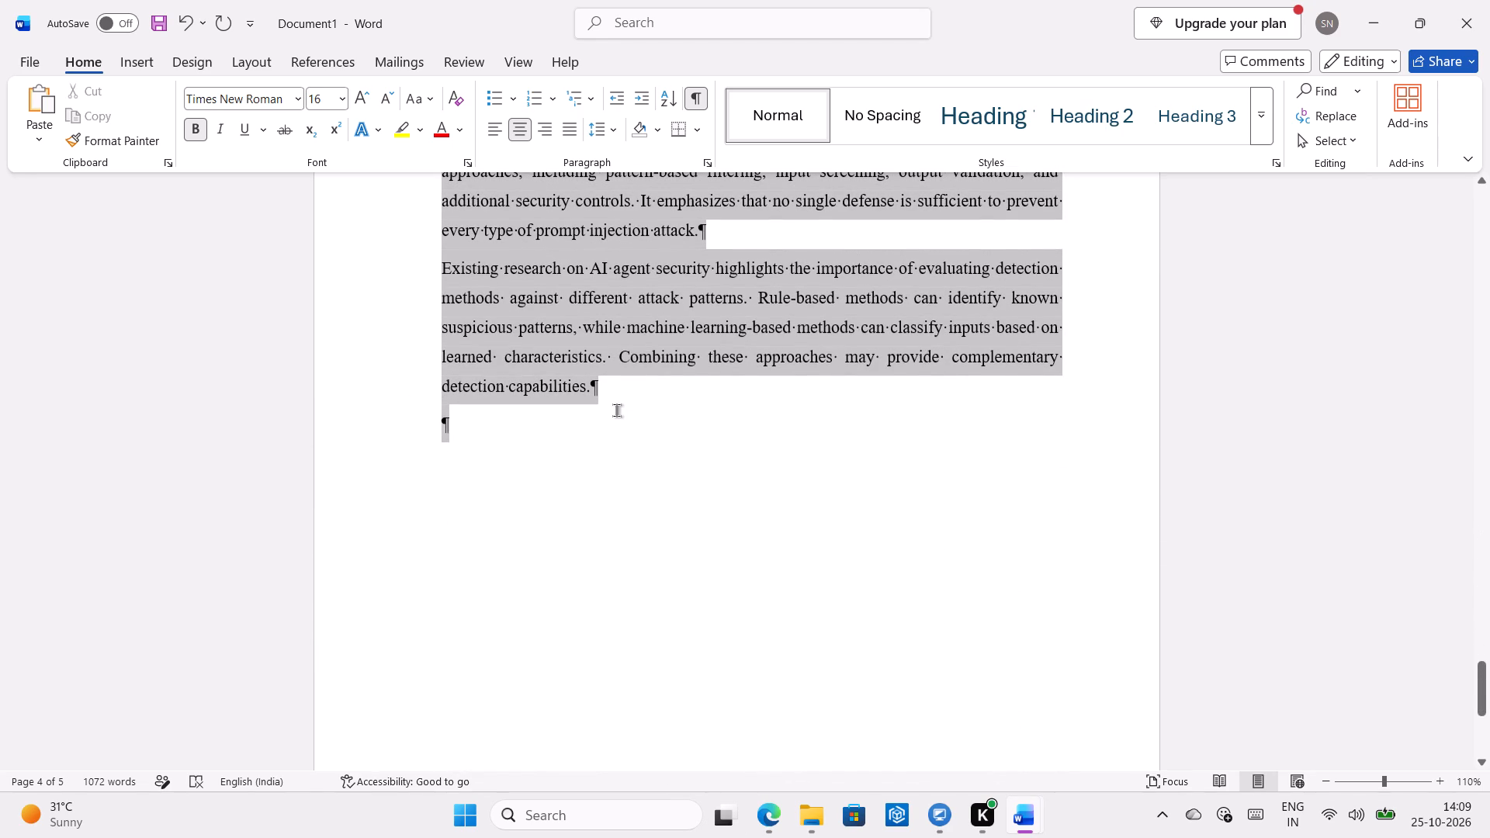
scroll(616, 410, "up", 5)
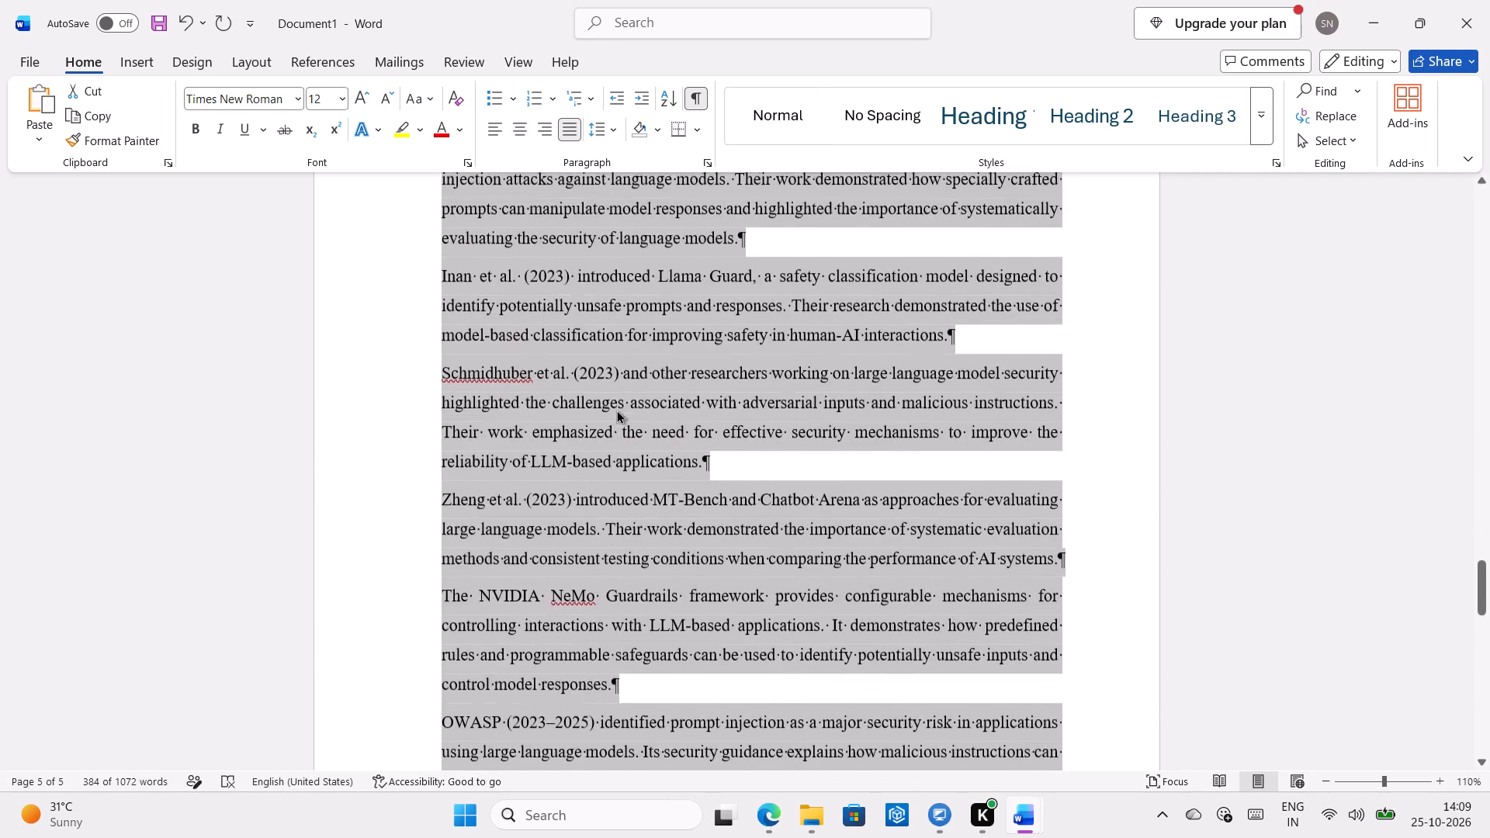
scroll(616, 410, "up", 1)
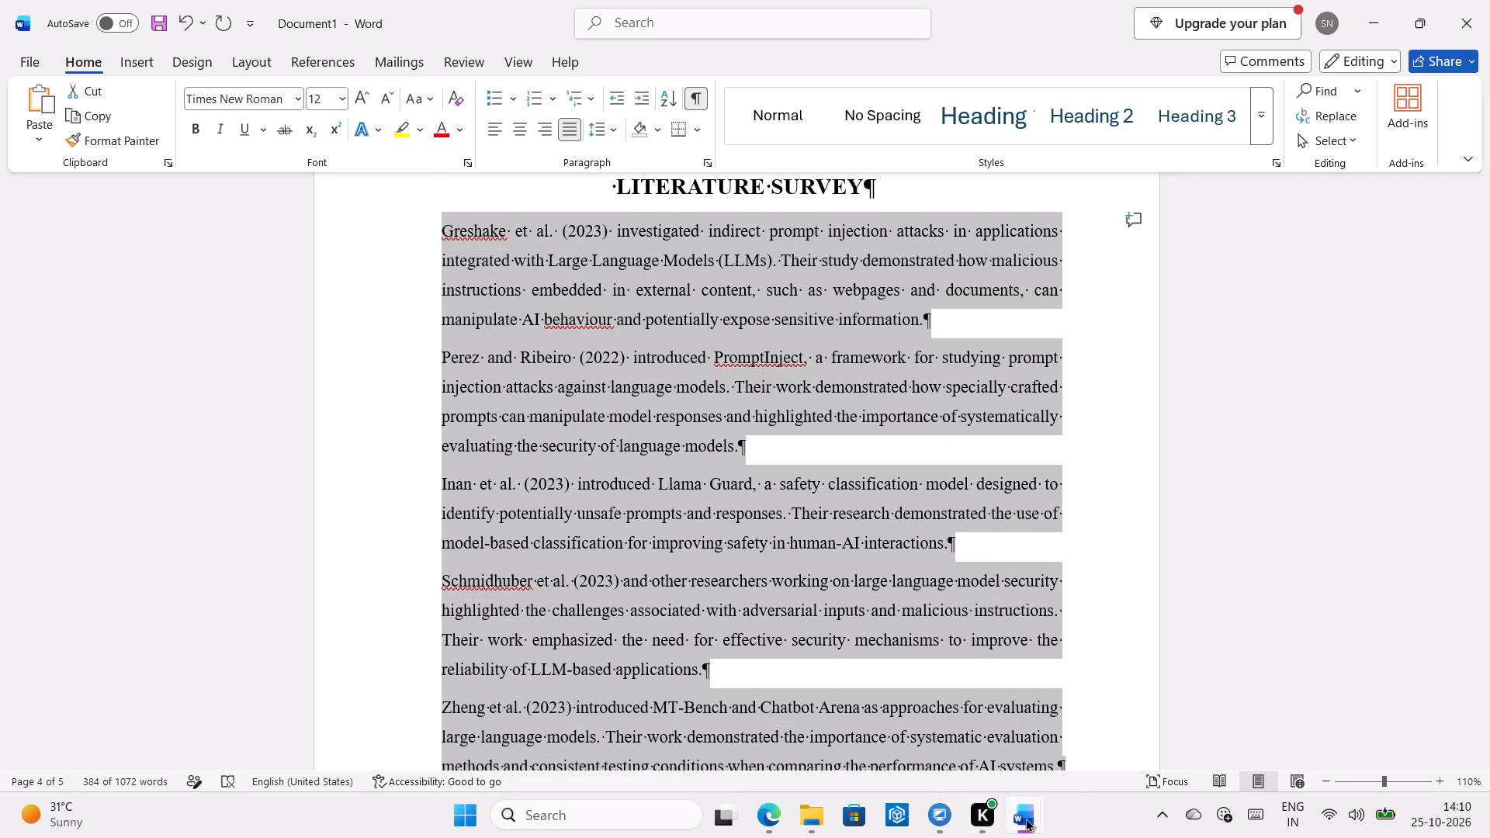
Switch to clv gama.docx and examine the spacing and margins of its Chapter 2 literature survey page.
left_click(996, 732)
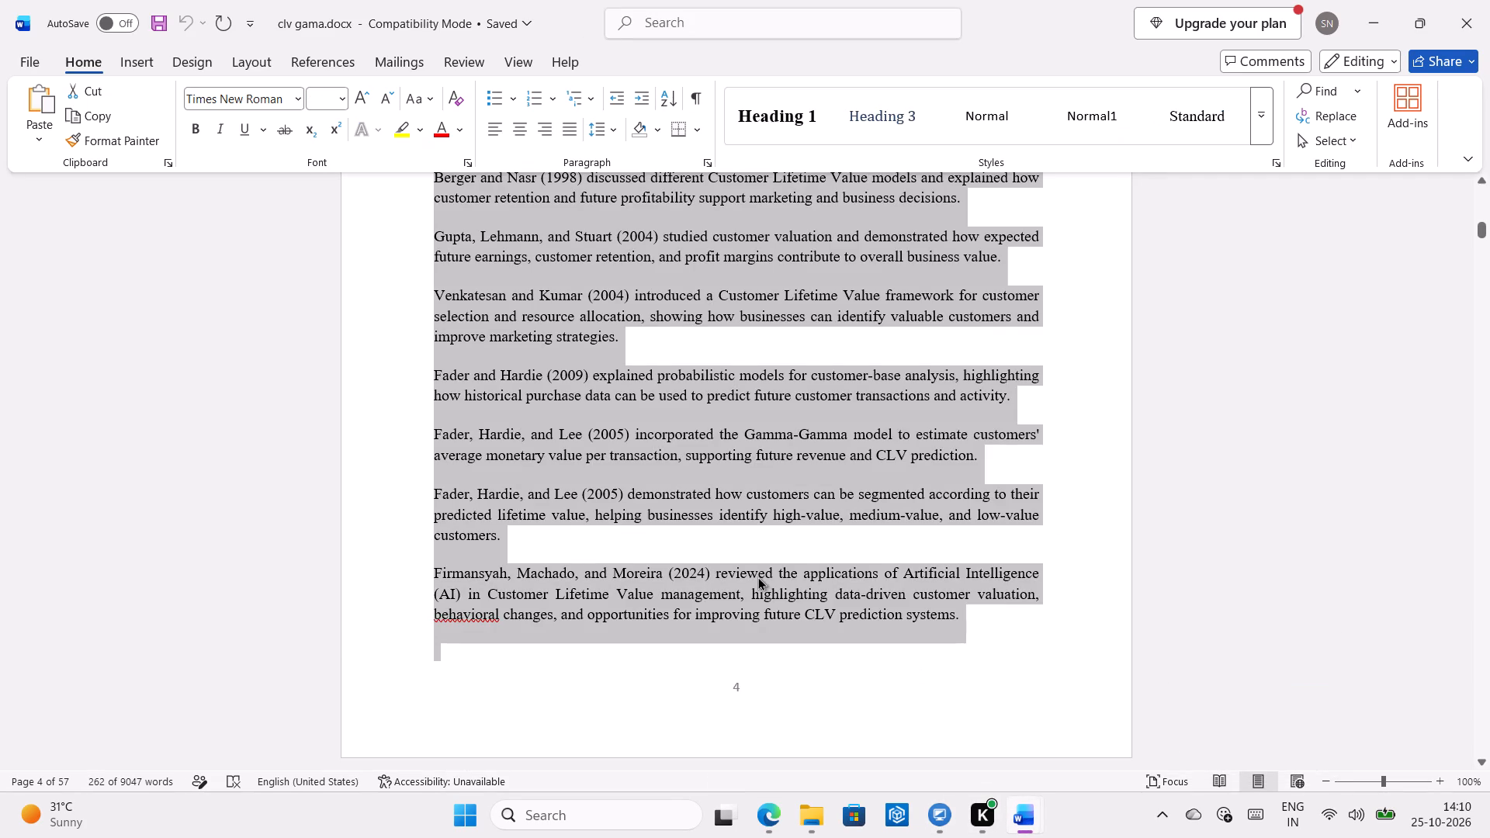
scroll(757, 577, "up", 2)
scroll(757, 577, "up", 3, "ctrl")
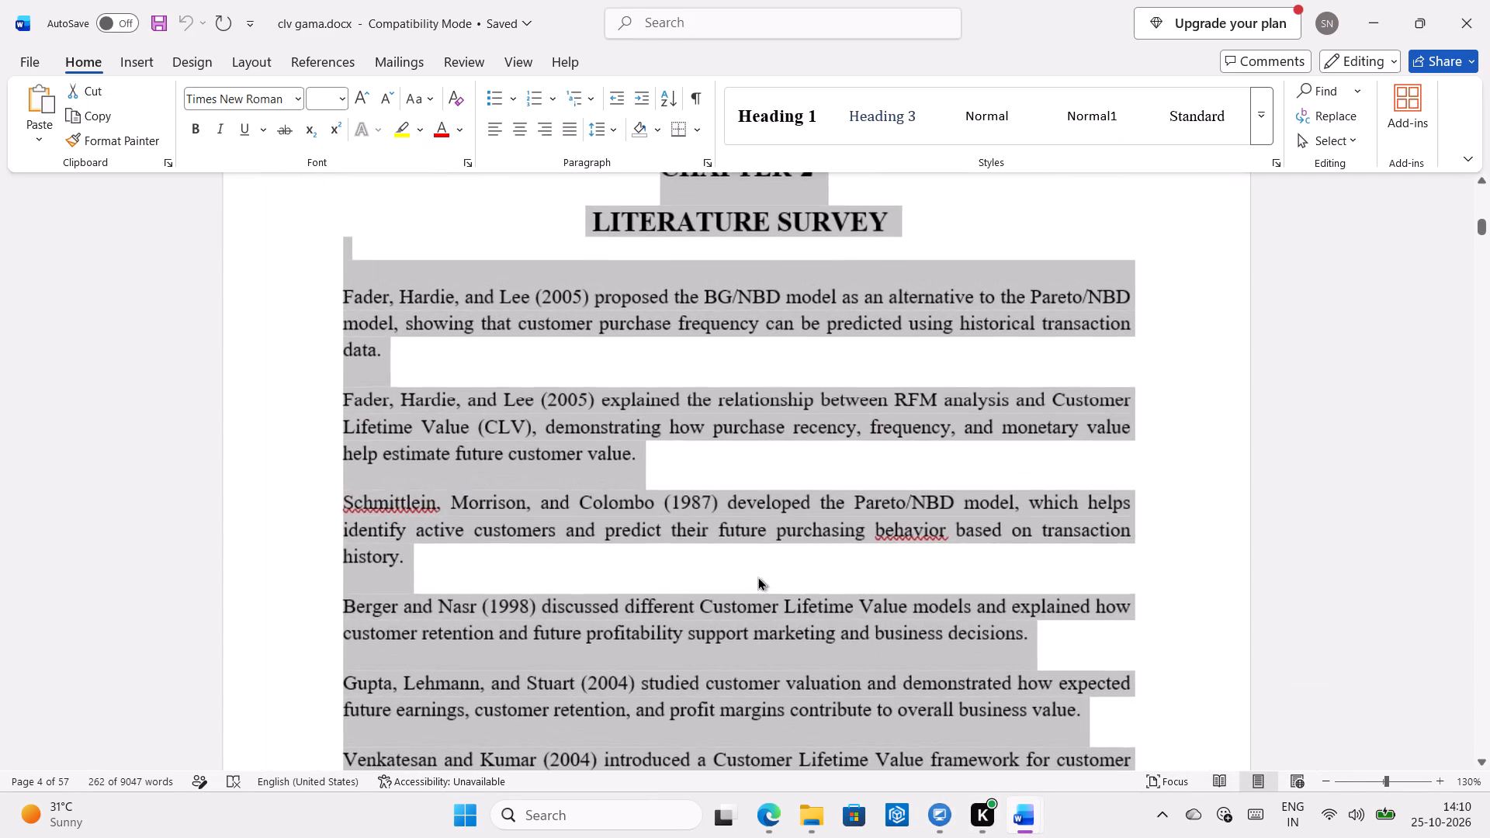
scroll(757, 577, "up", 2, "ctrl")
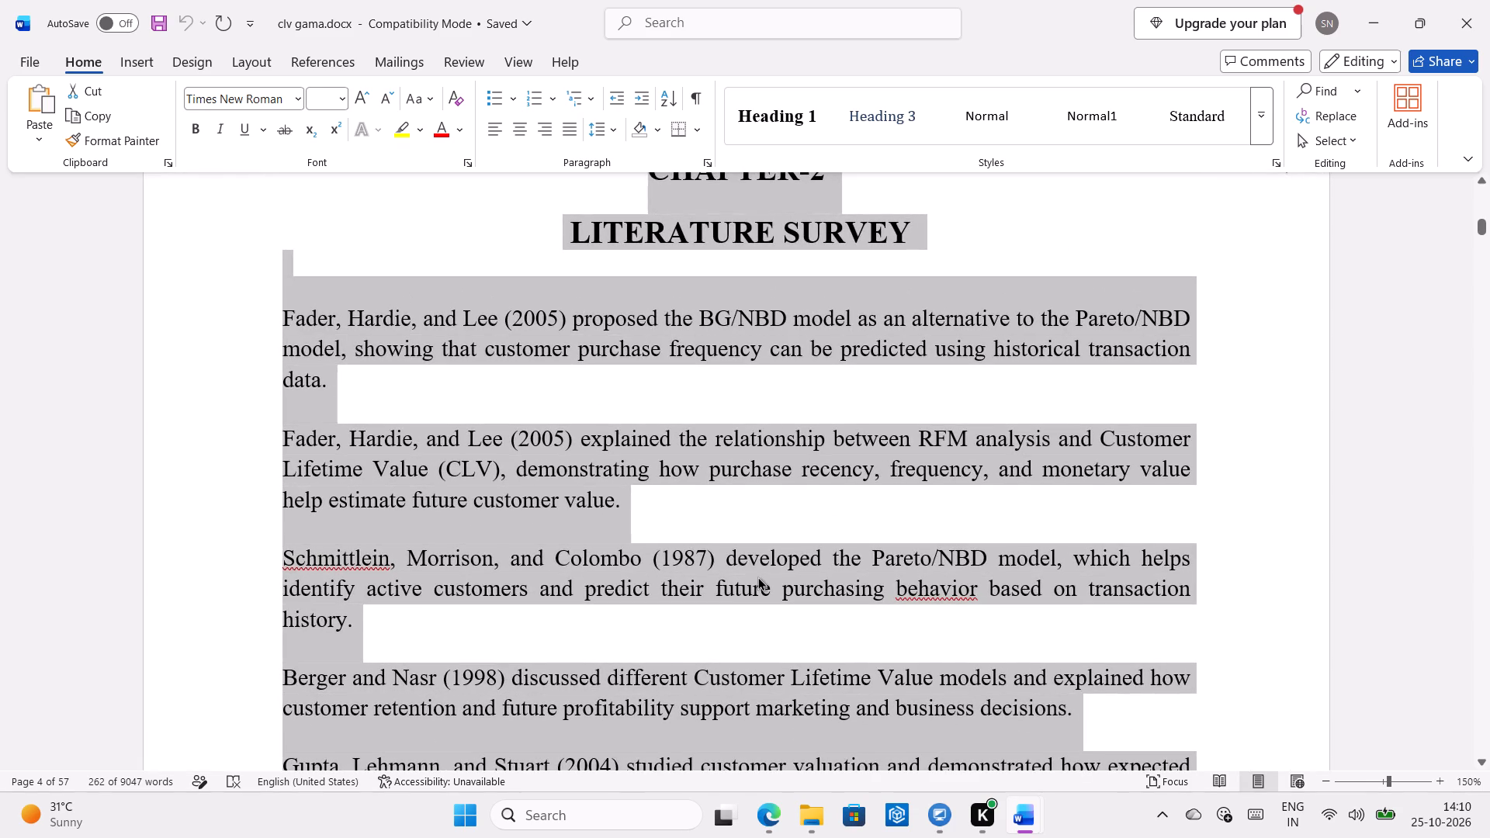
scroll(757, 577, "up", 5, "ctrl")
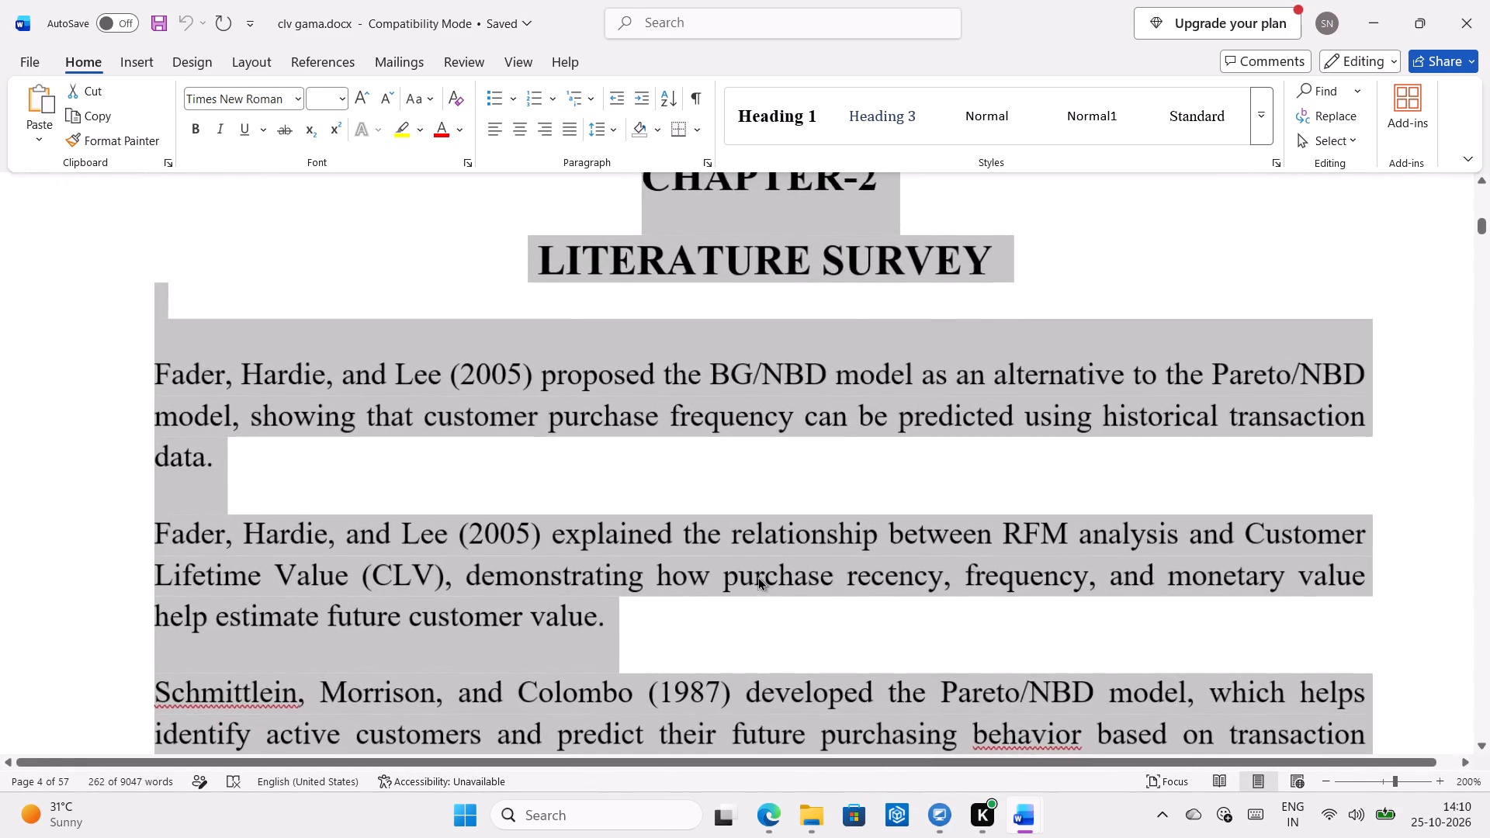
scroll(757, 577, "down", 3, "ctrl")
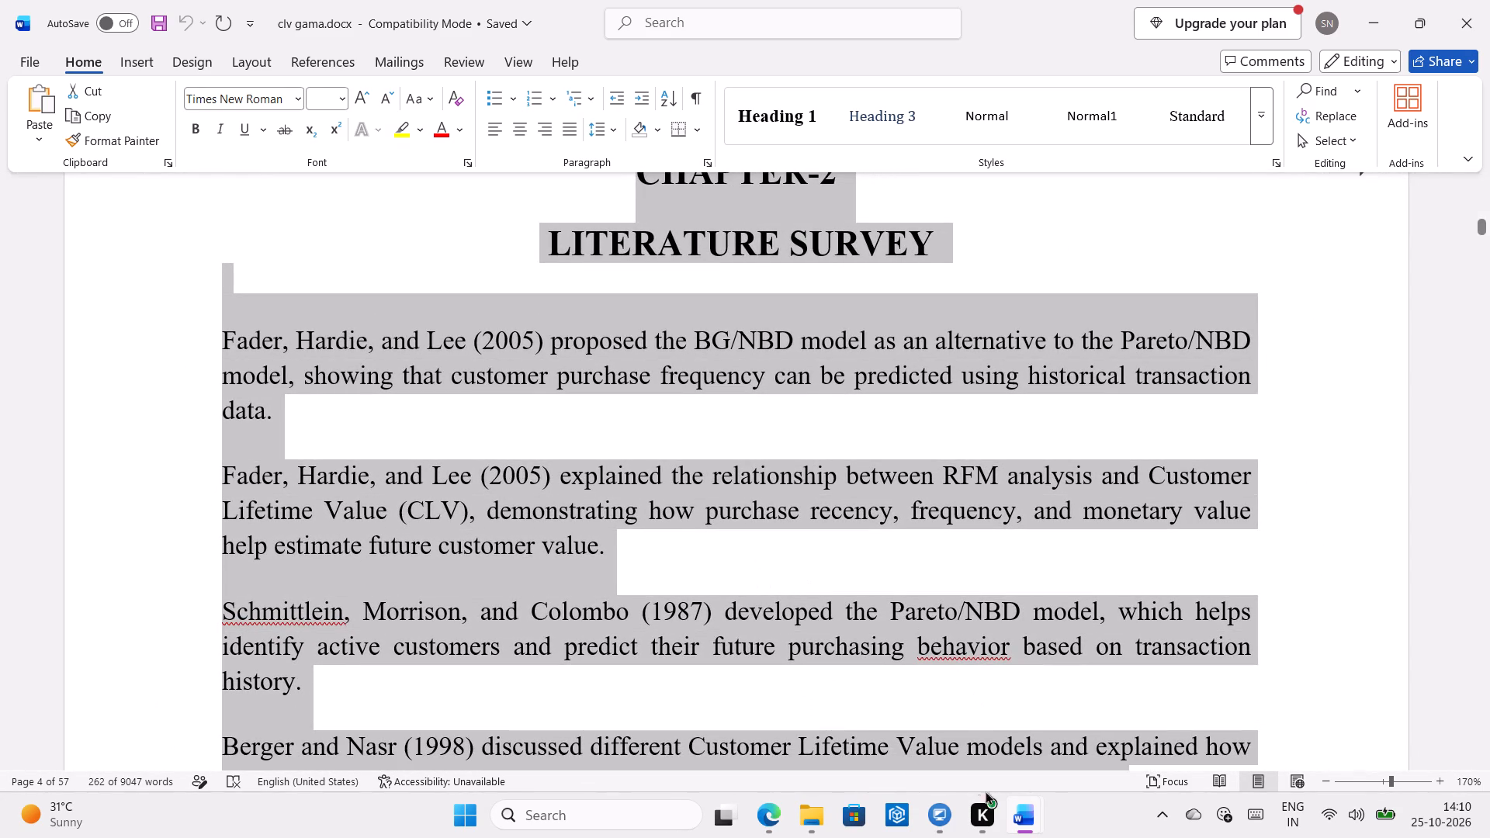
Switch back to Document1 and set the whole document's top and left page margins to 2 cm.
left_click(866, 731)
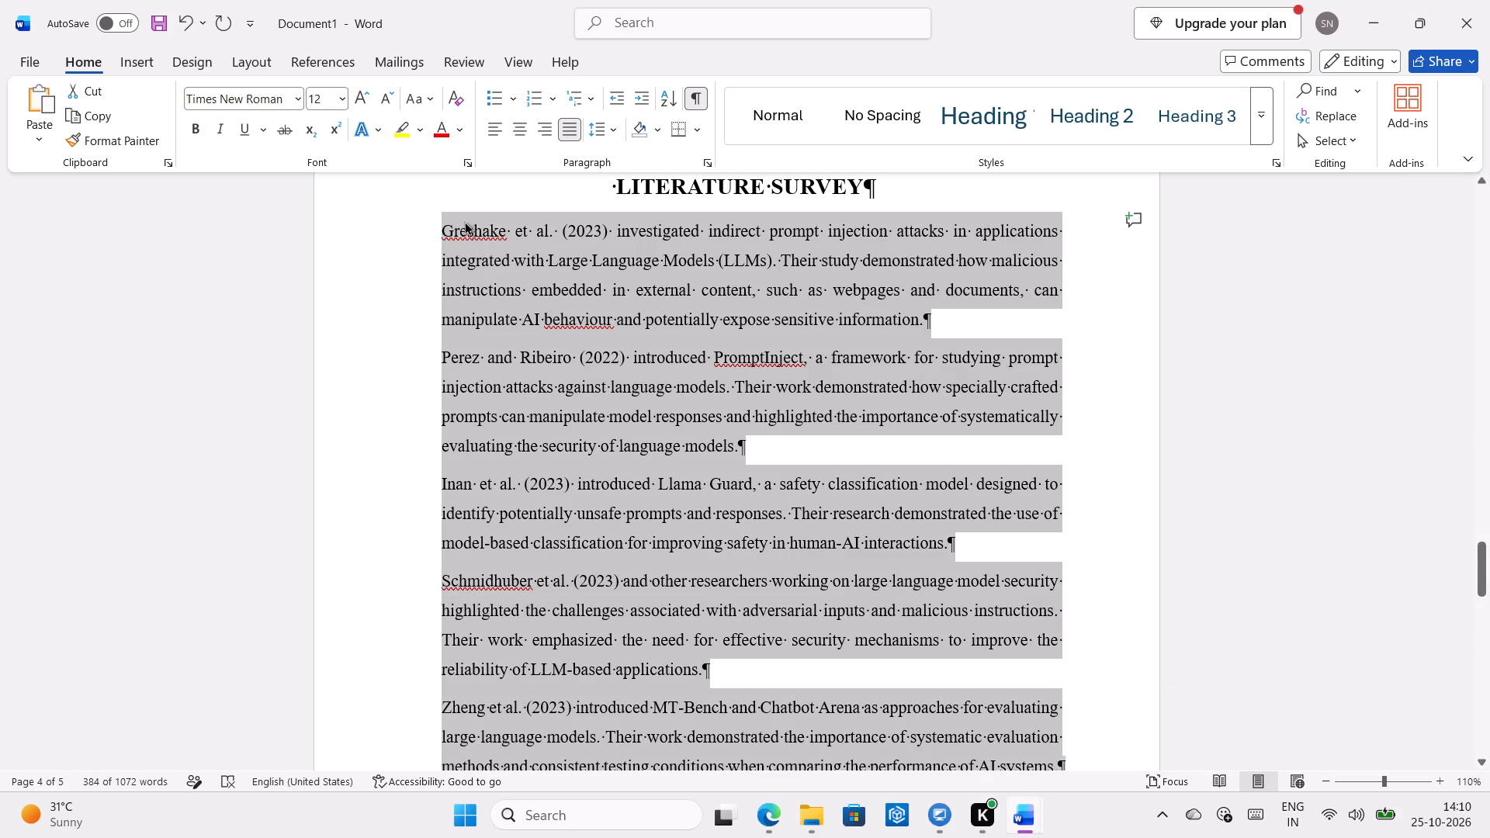
left_click(248, 54)
left_click(31, 128)
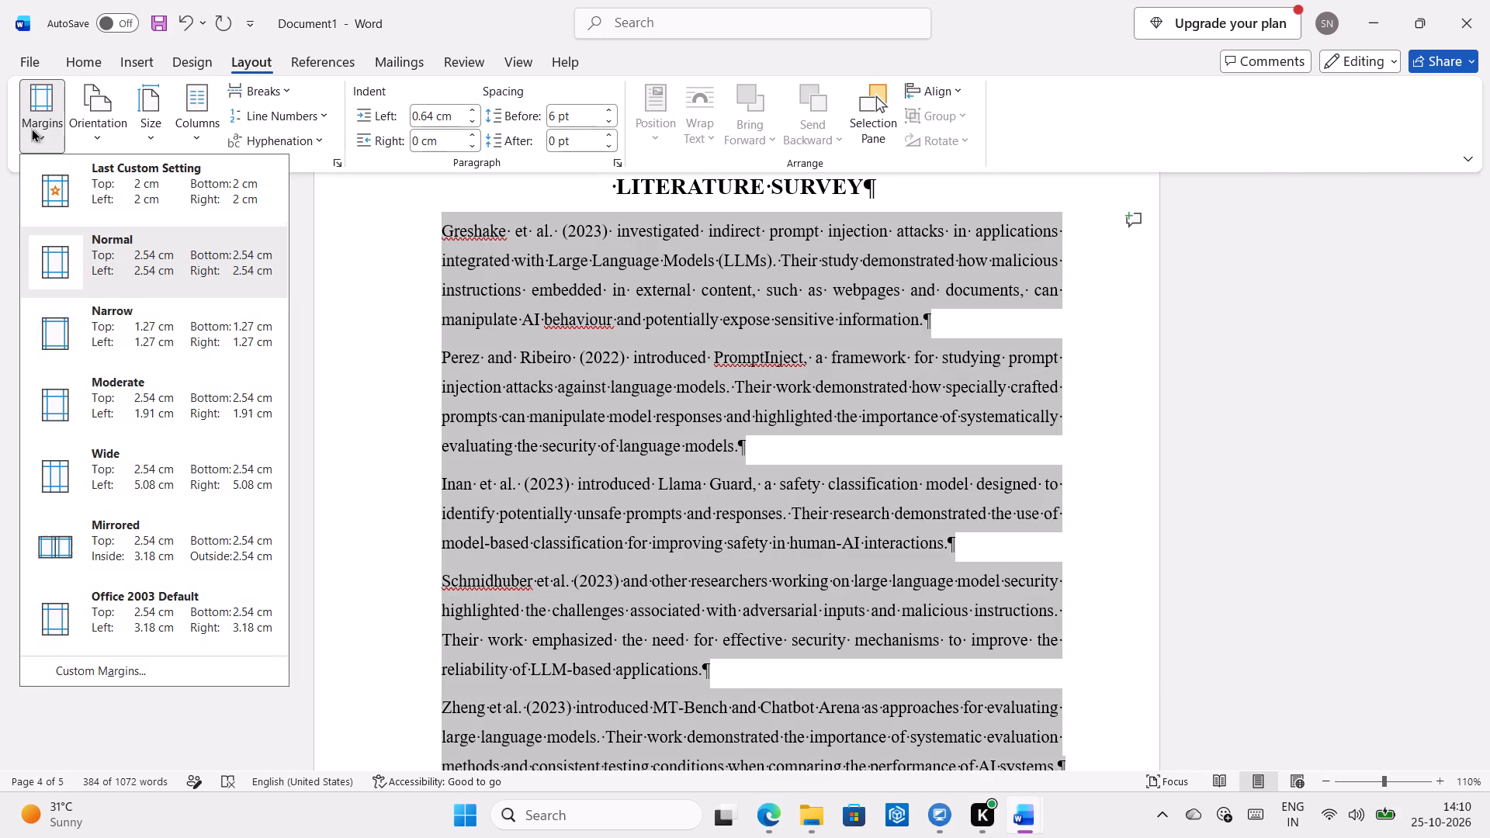
left_click(95, 663)
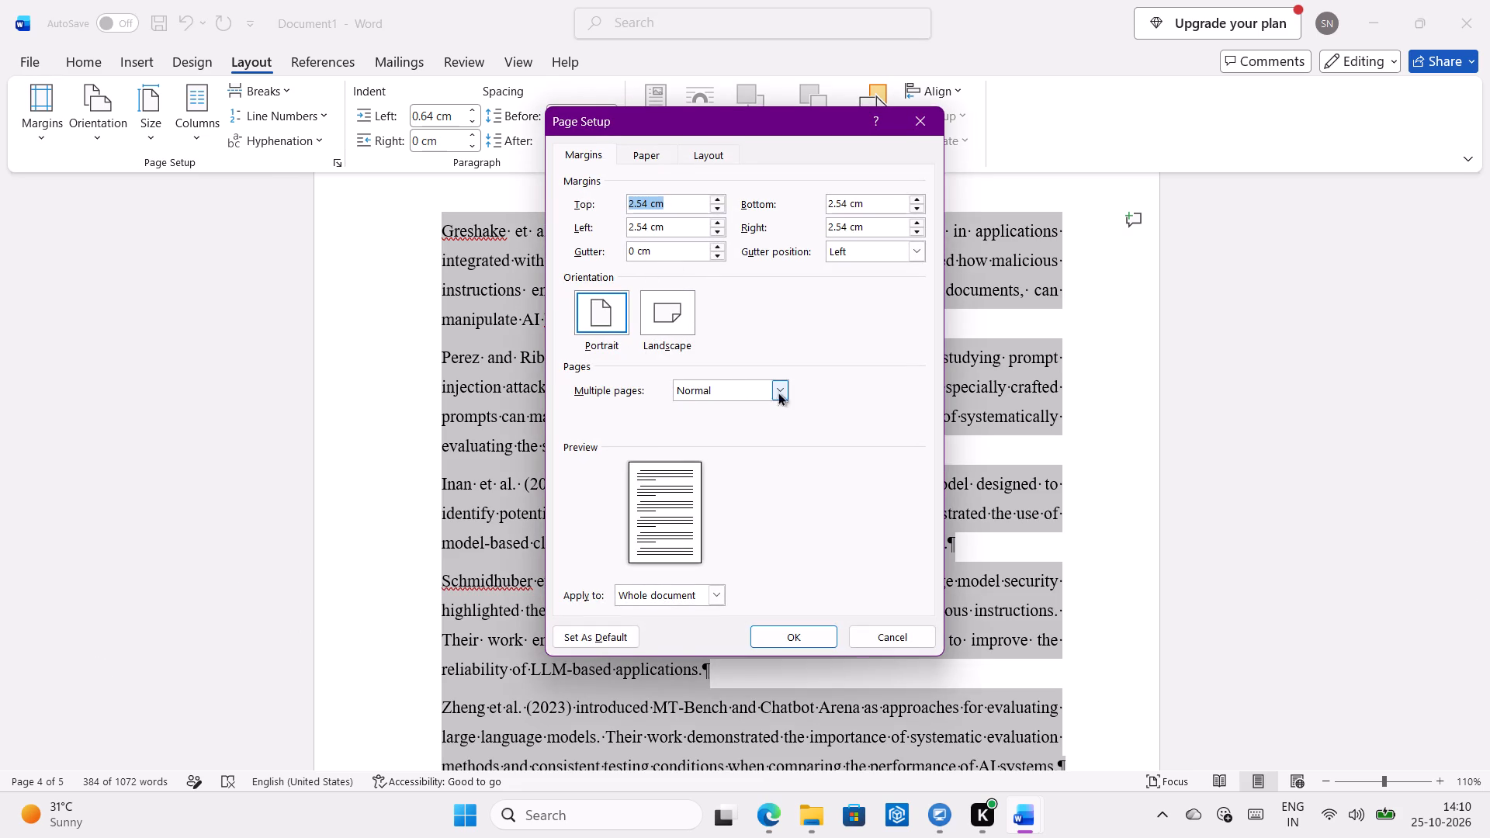
left_click(685, 602)
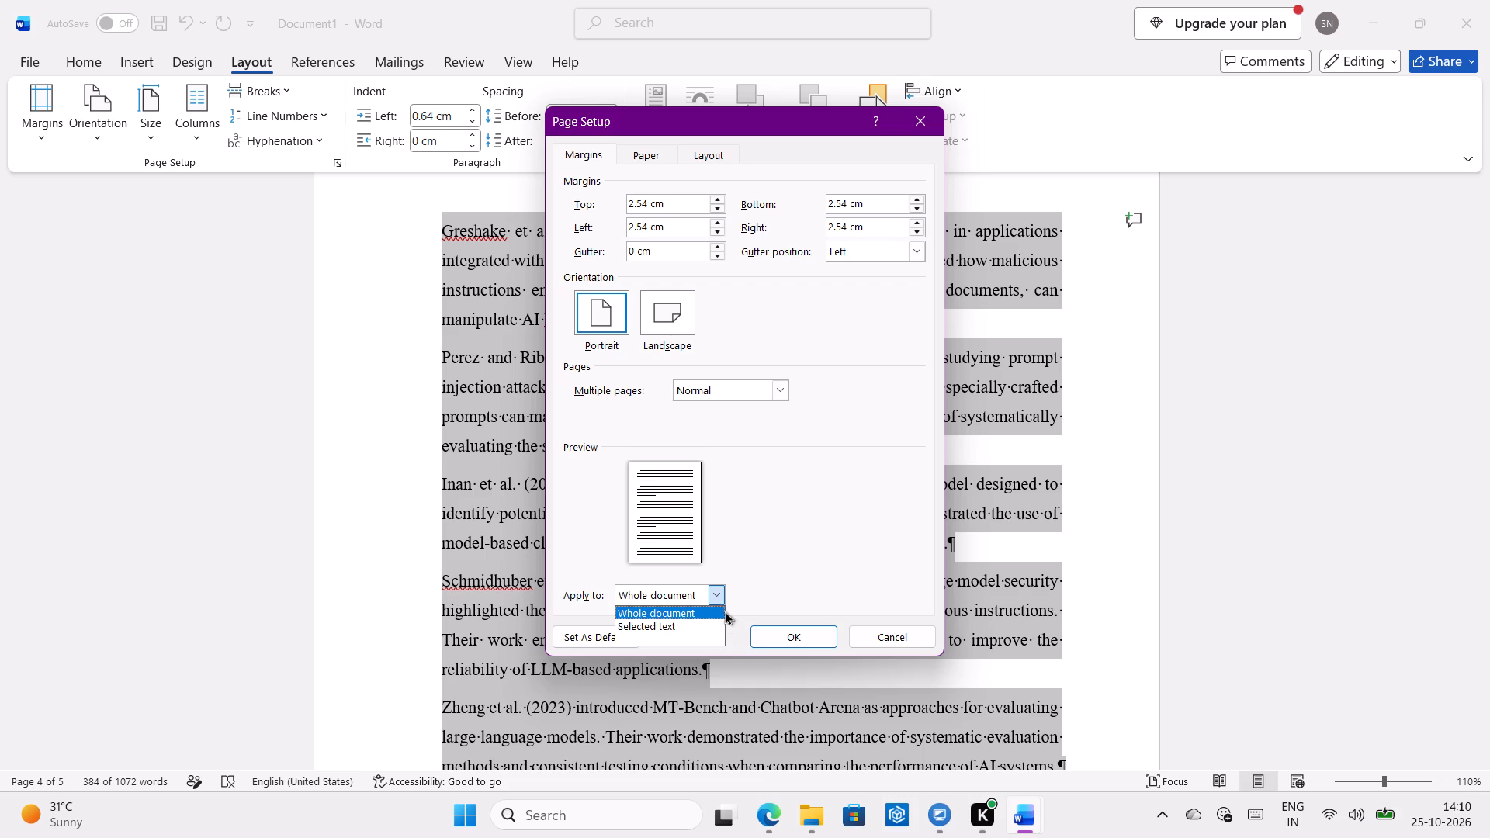
left_click(577, 644)
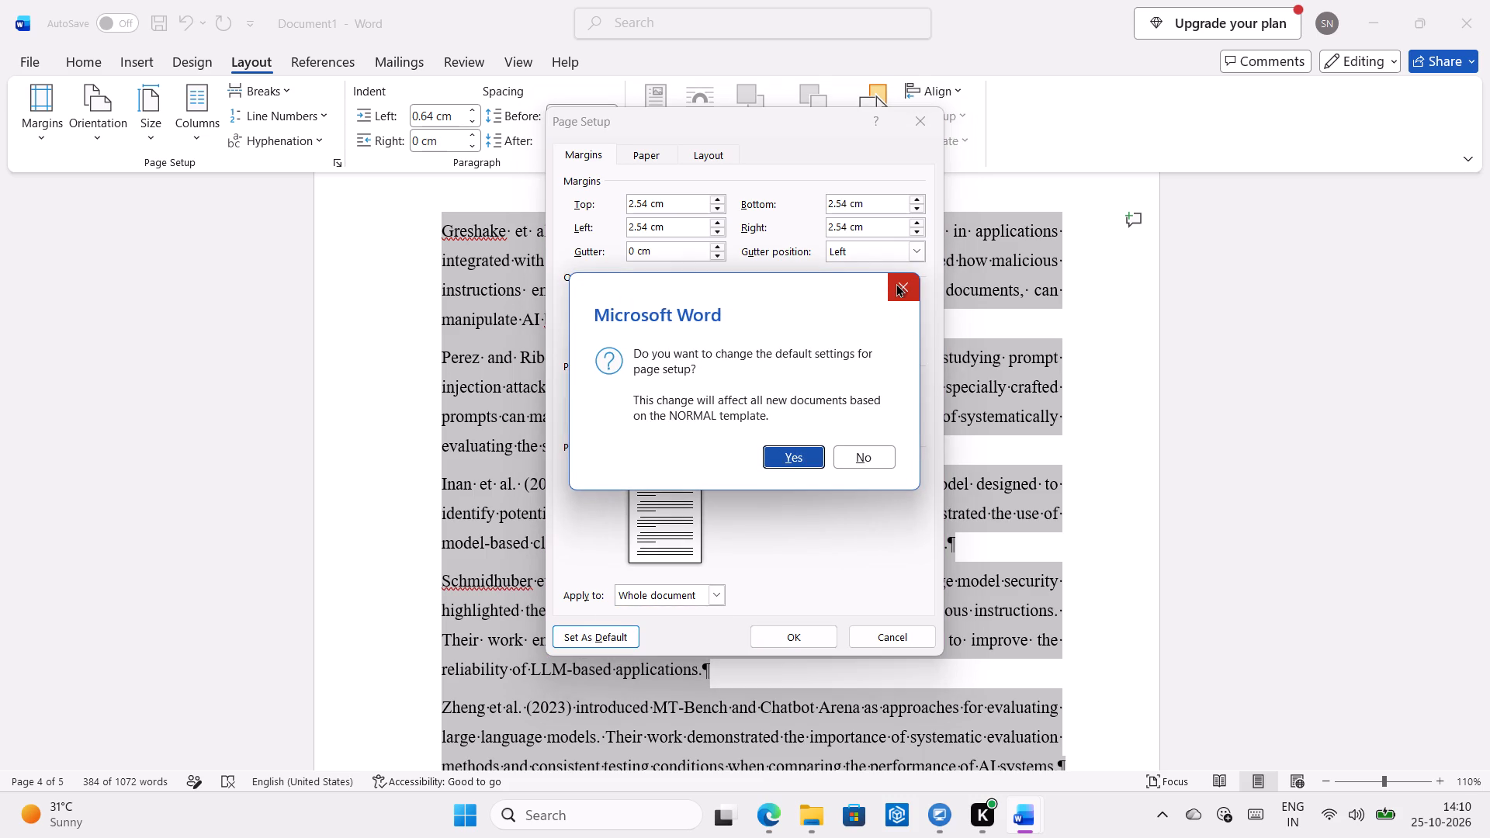
left_click(896, 283)
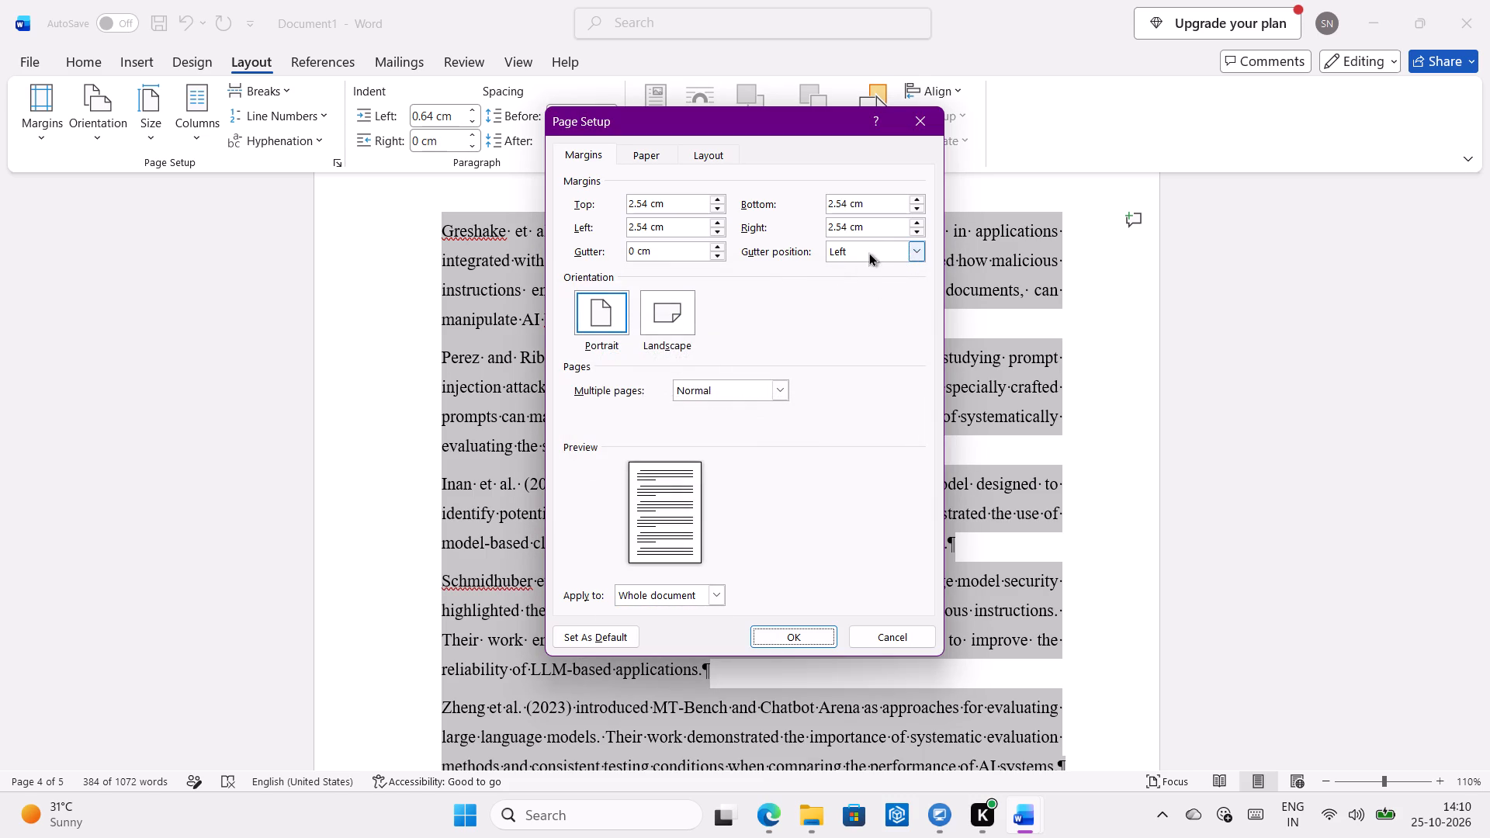
left_click(651, 203)
key("BackSpace")
key("BackSpace")
key("BackSpace")
key("Down")
key("Down")
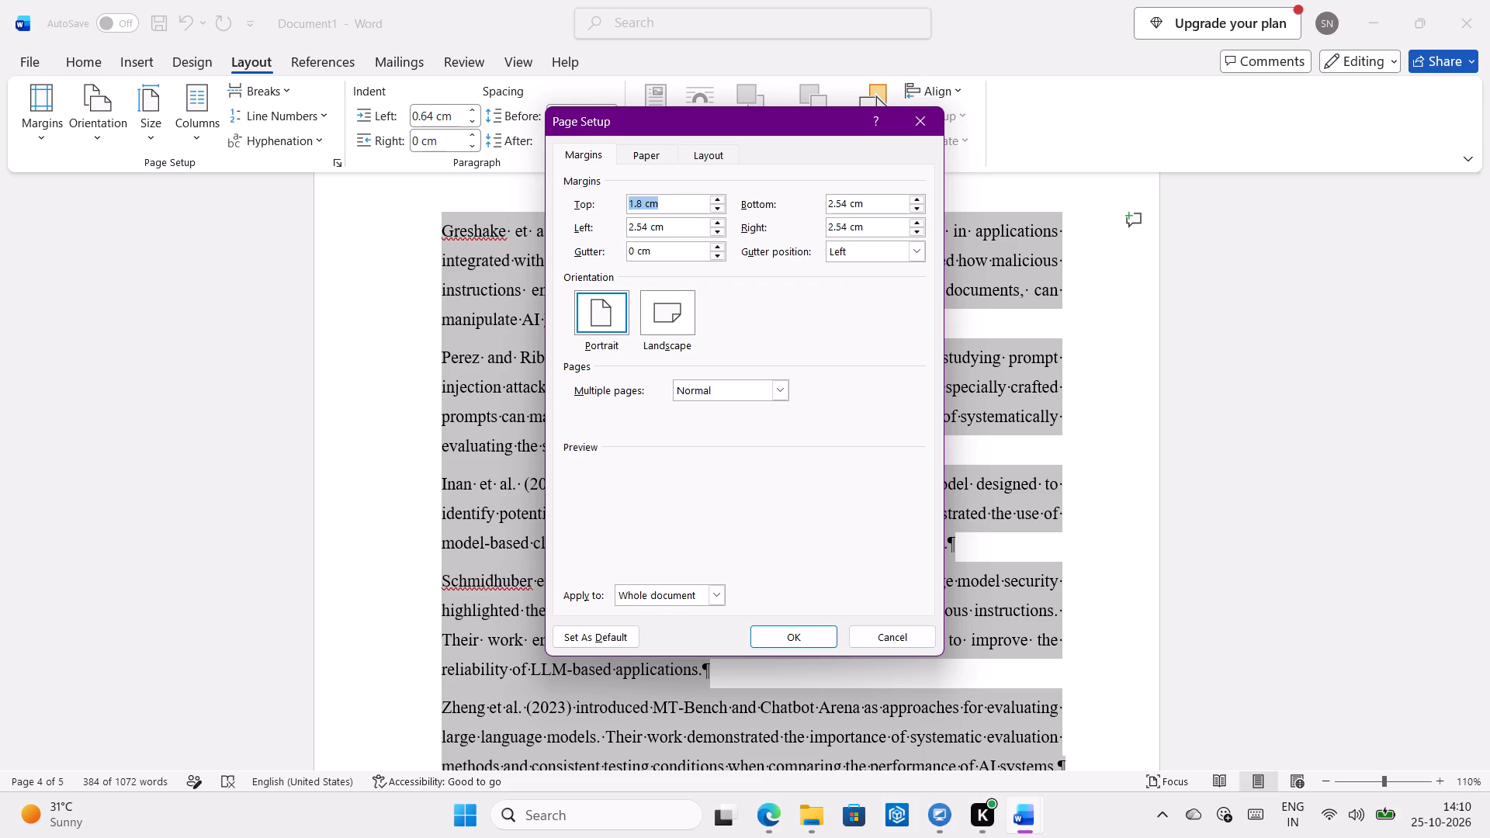
key("Up")
key("Up")
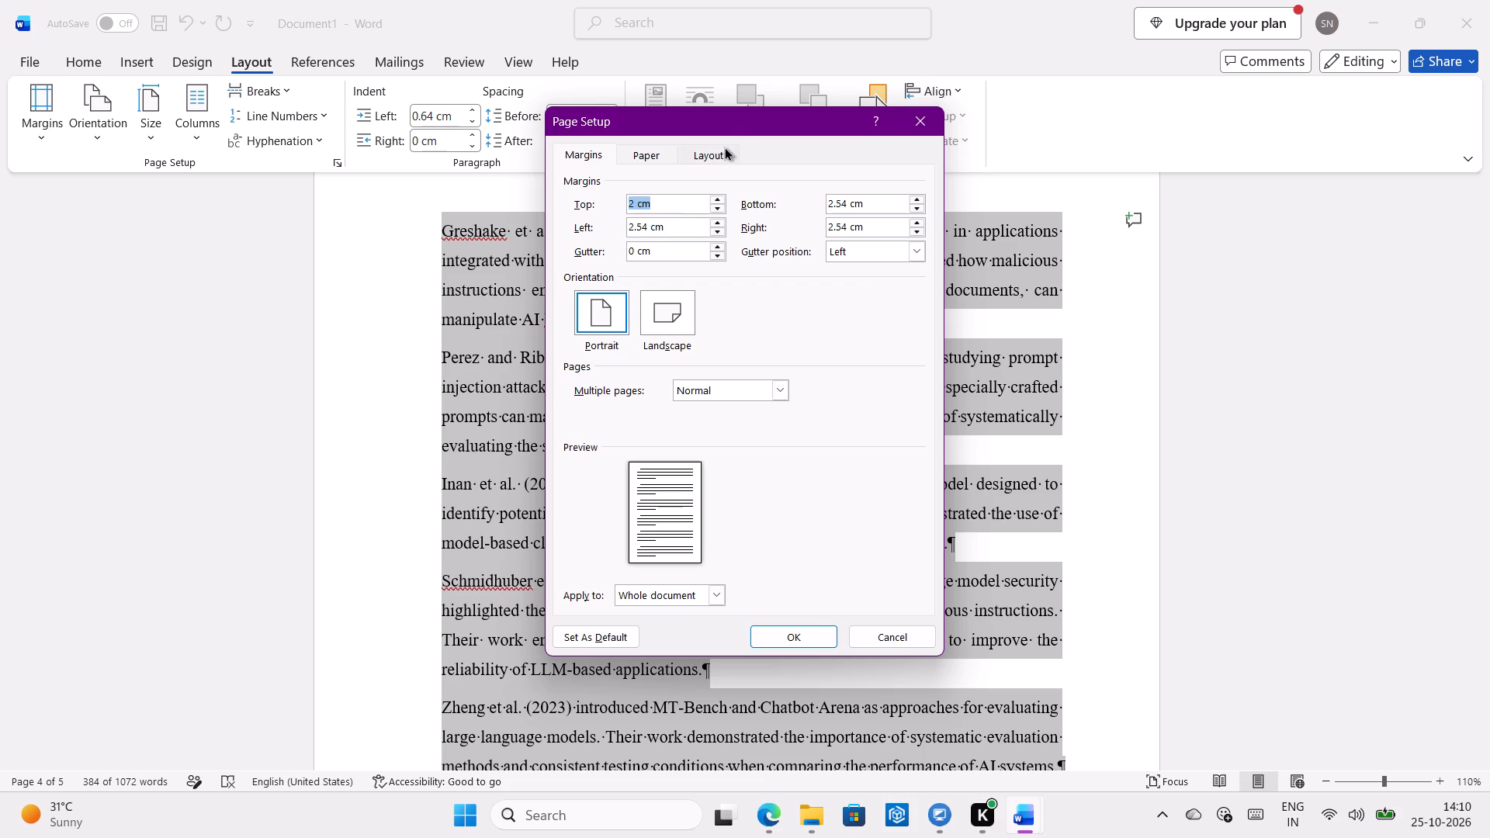
left_click(689, 237)
left_click(689, 237)
key("BackSpace")
key("2")
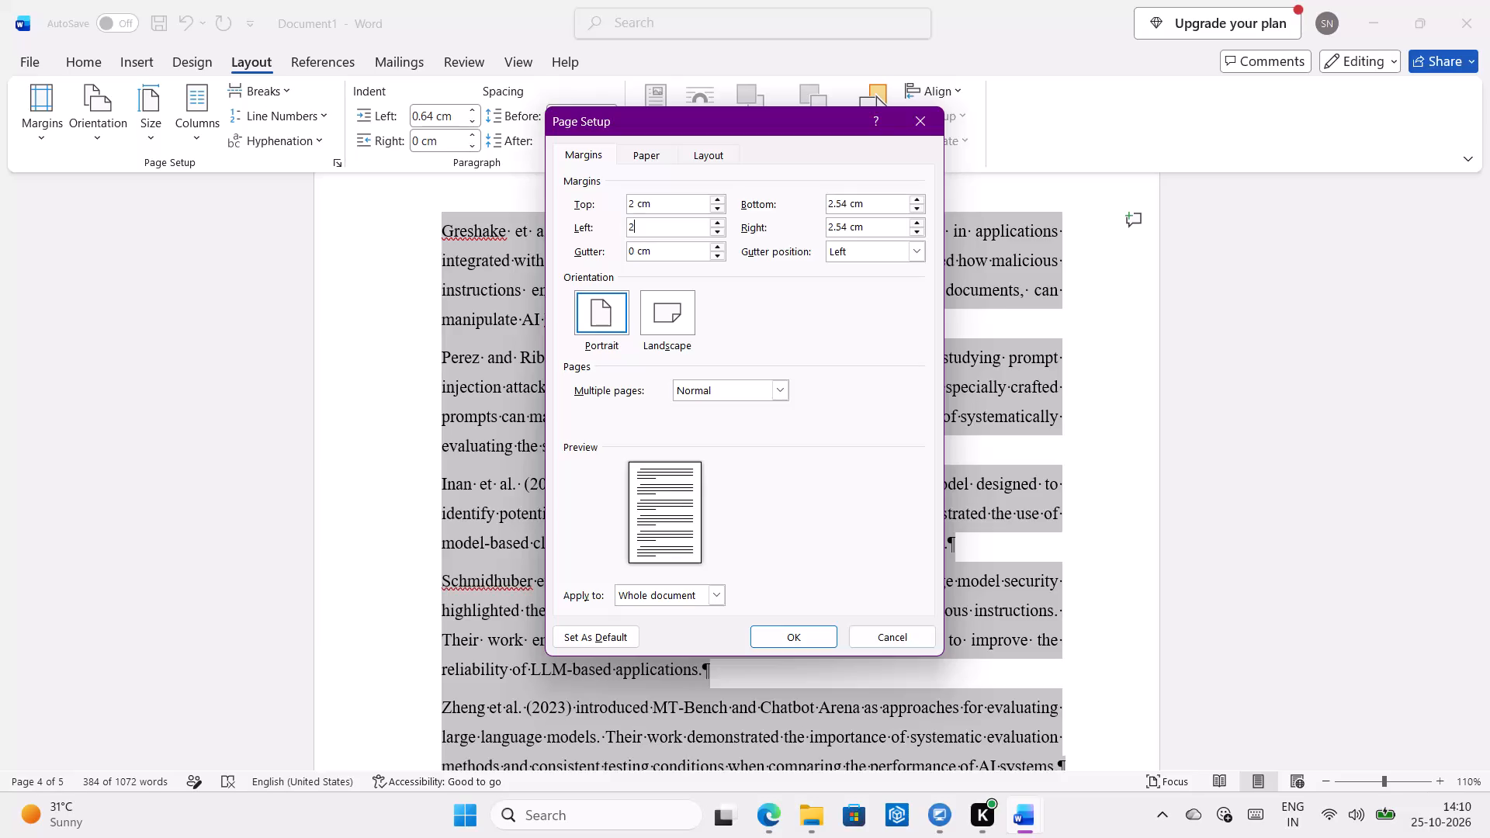
key("Return")
Look back through Document1 from Chapter 2 to the Chapter 1 introduction to check the layout with the changed margins.
scroll(752, 417, "up", 1)
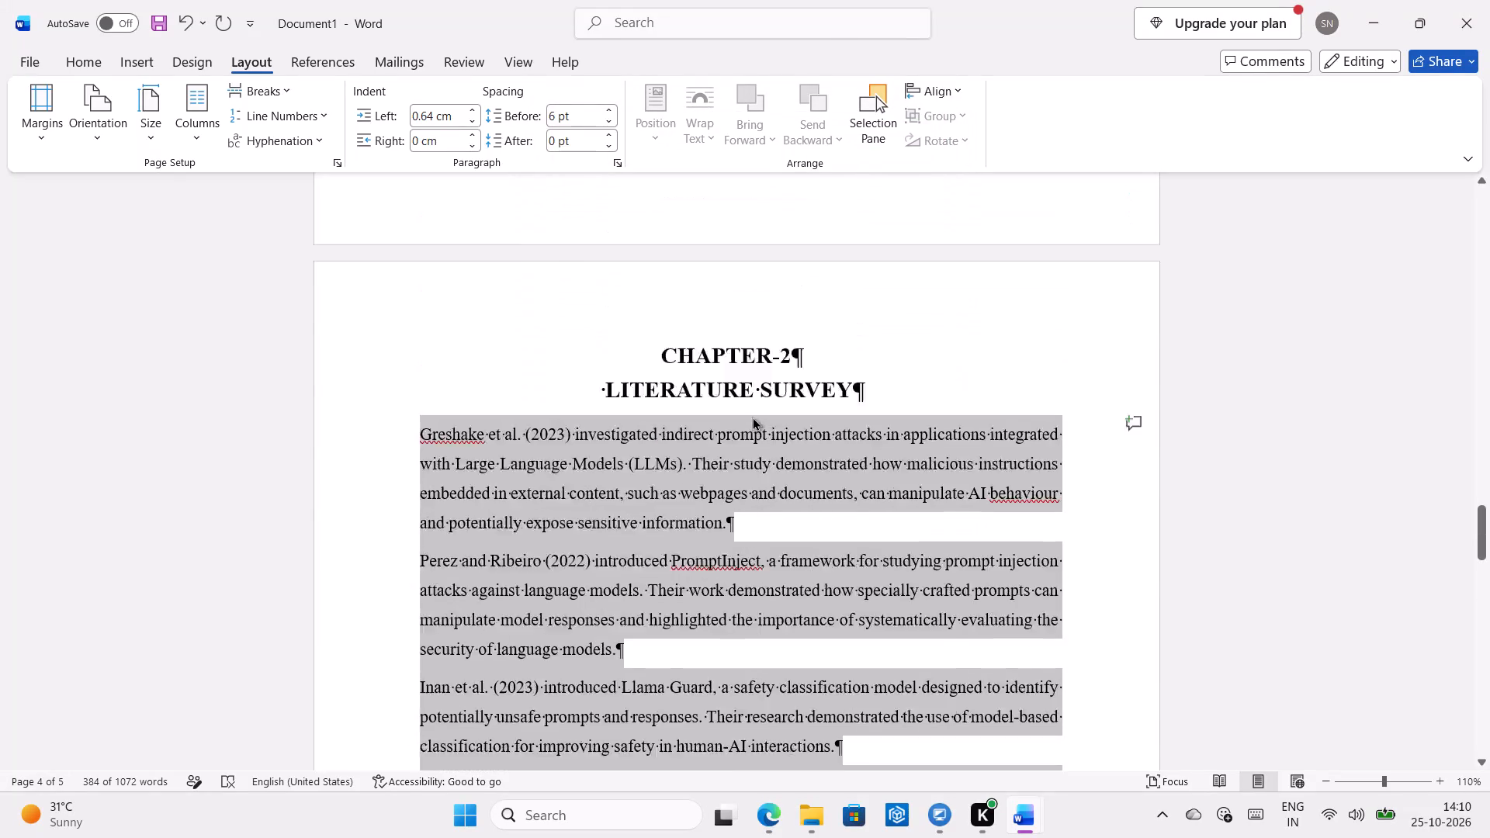
scroll(752, 417, "up", 1)
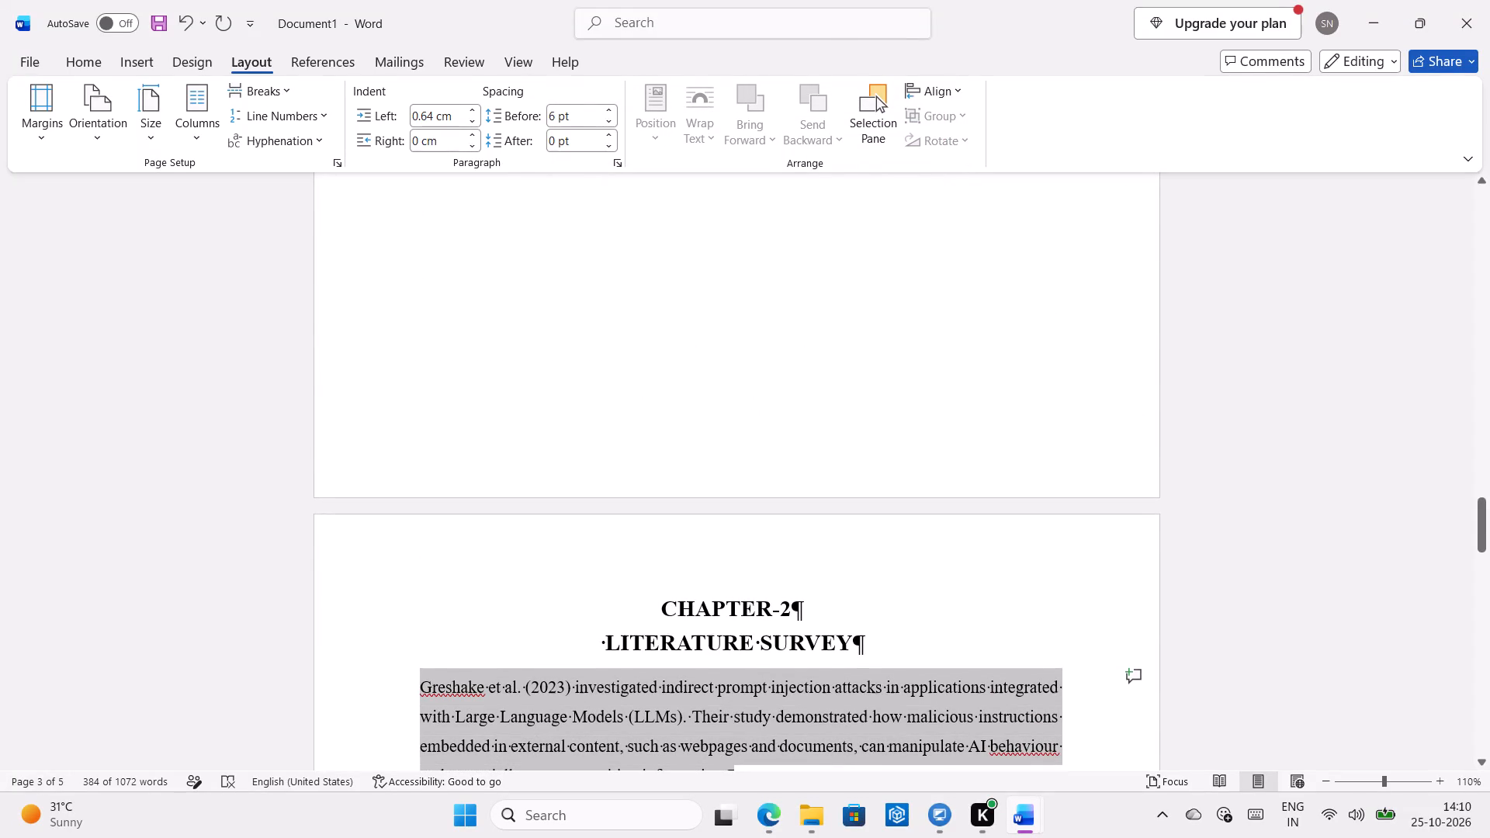
scroll(692, 411, "up", 1)
scroll(528, 475, "down", 4)
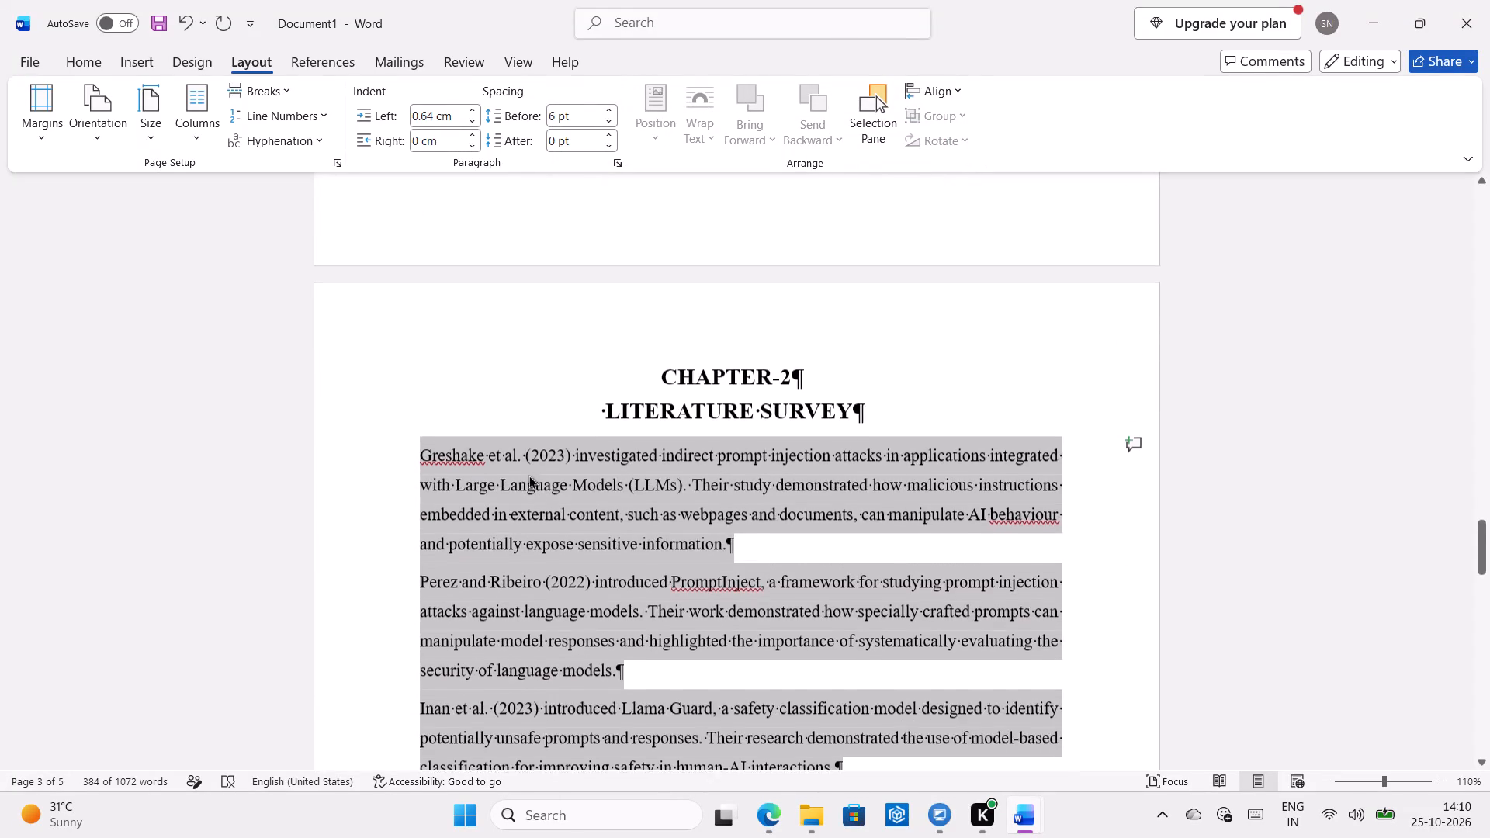
scroll(528, 475, "up", 4)
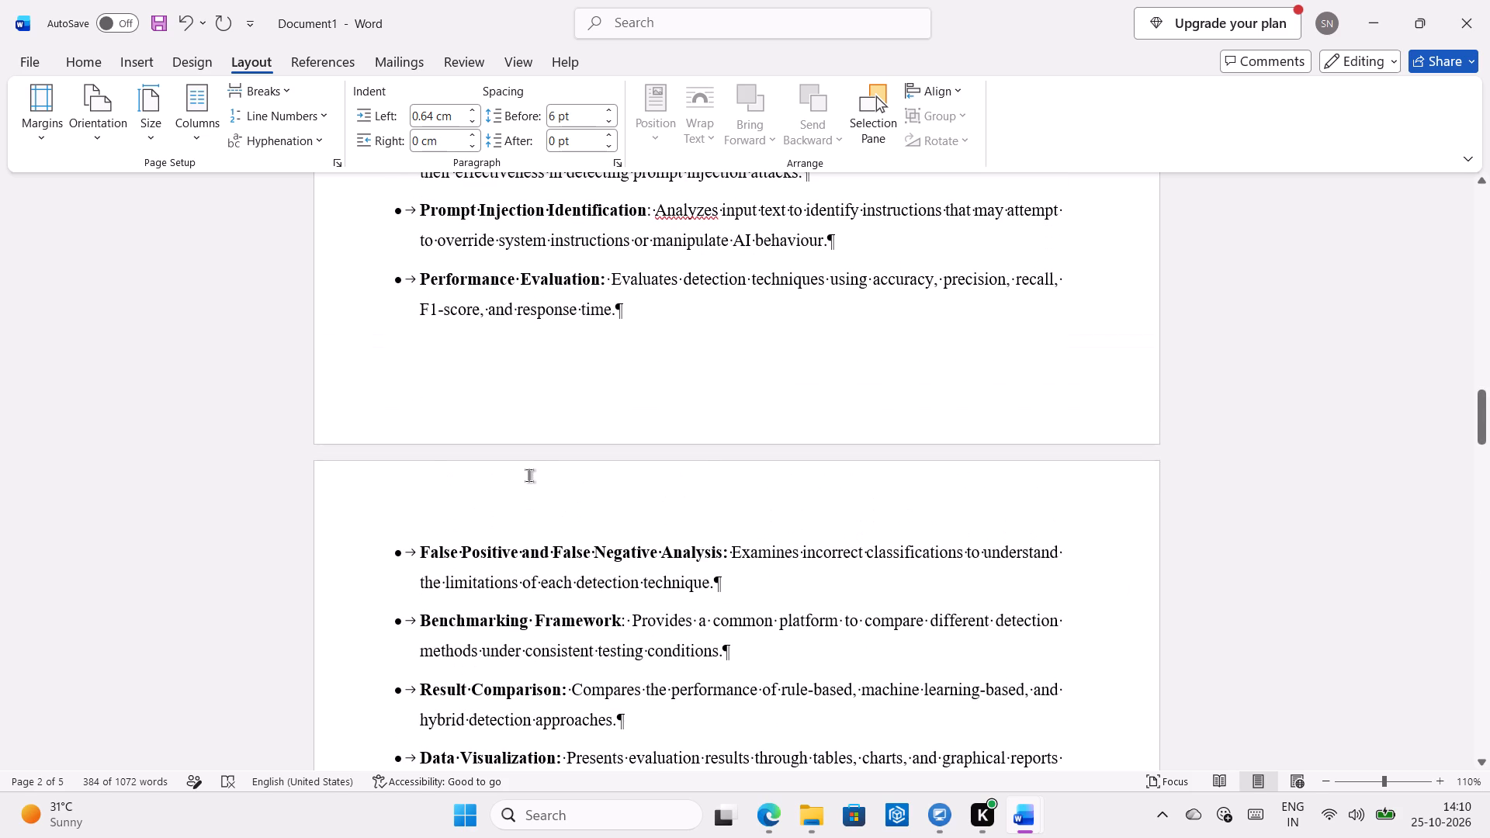
scroll(528, 475, "up", 4)
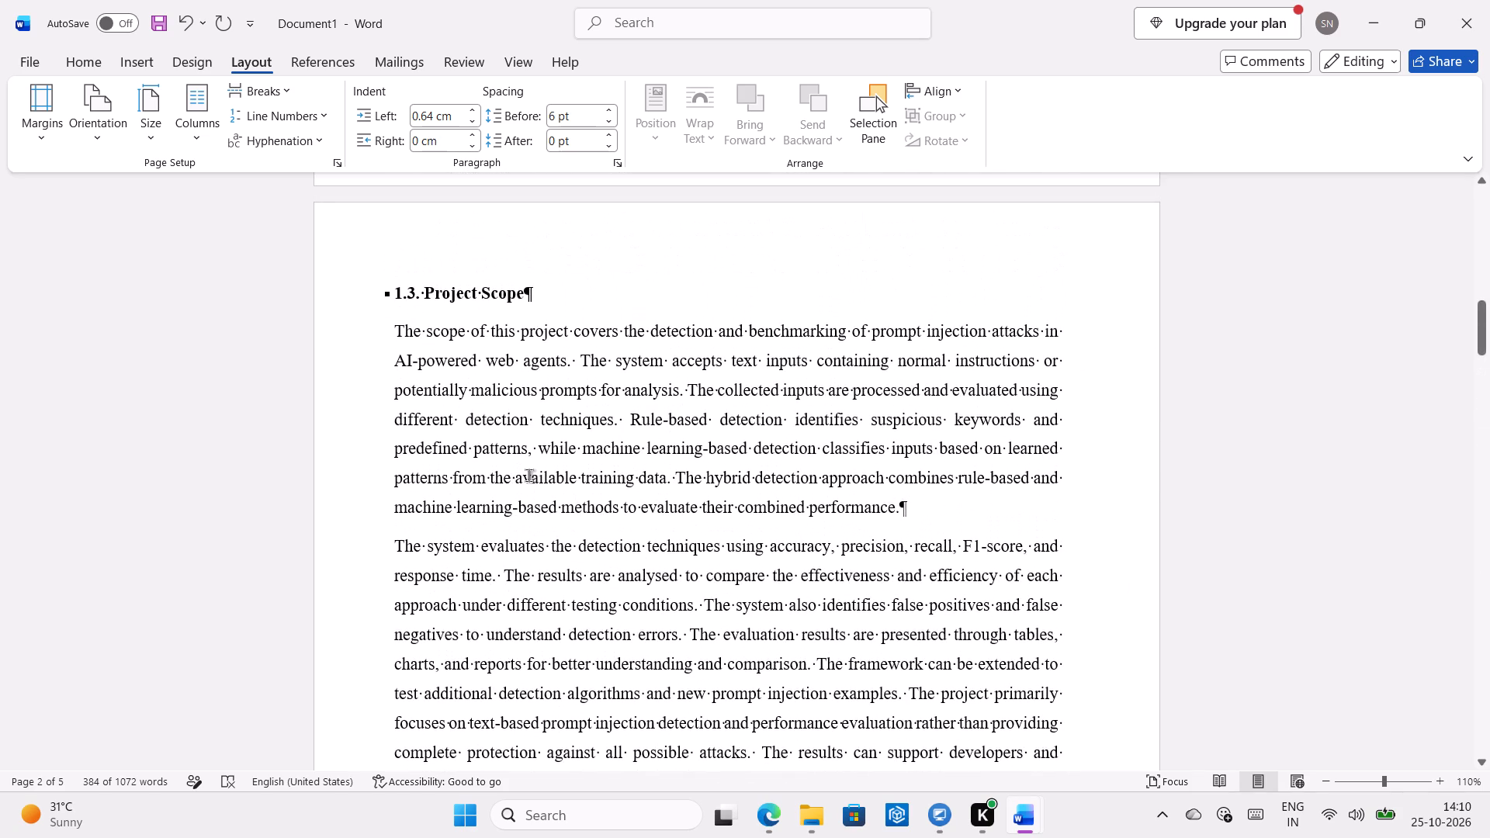
scroll(528, 475, "up", 7)
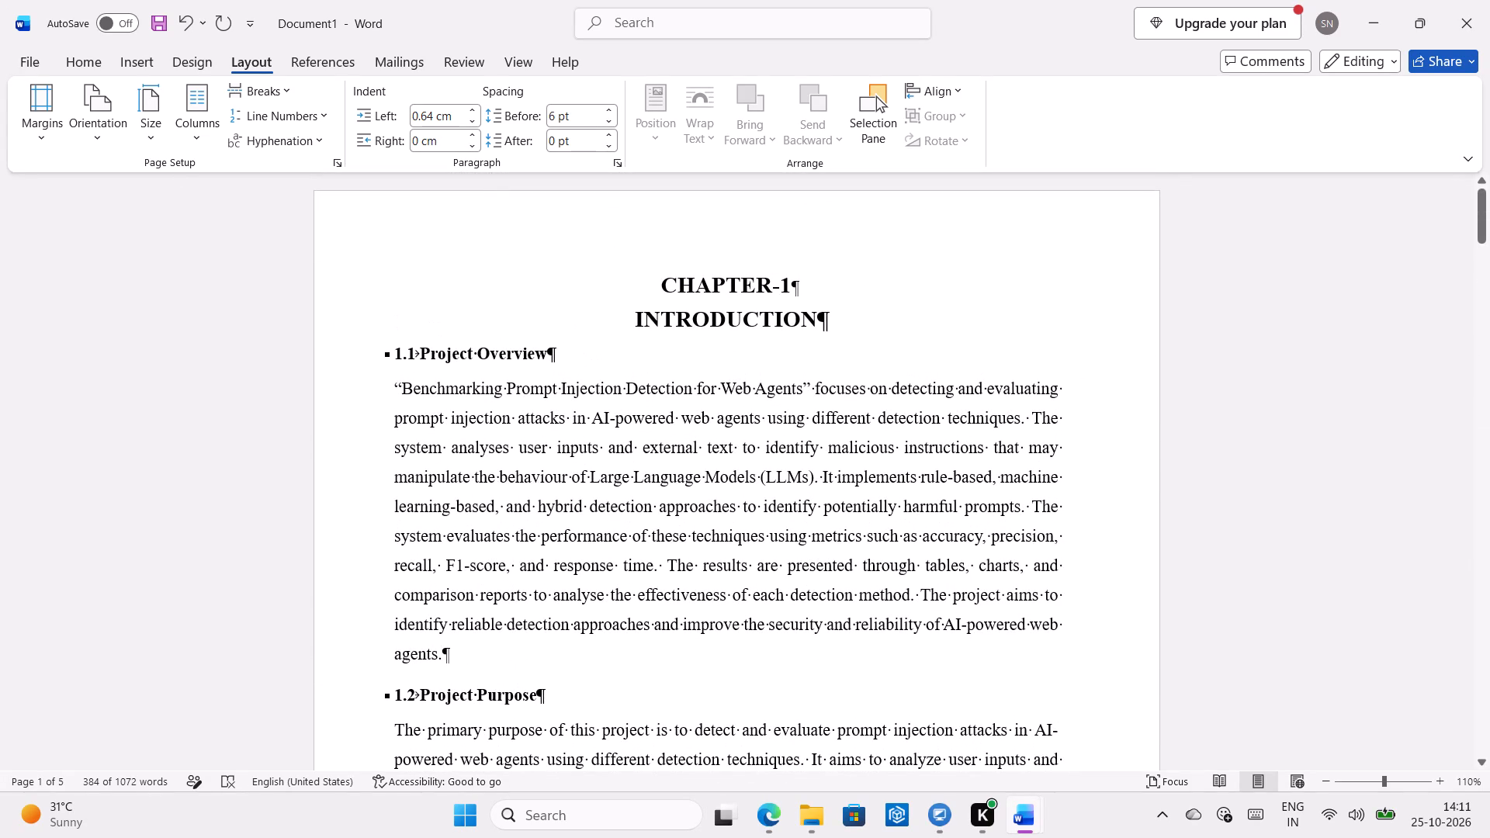
Set the bottom and right page margins of the whole document to 2 cm.
left_click(50, 124)
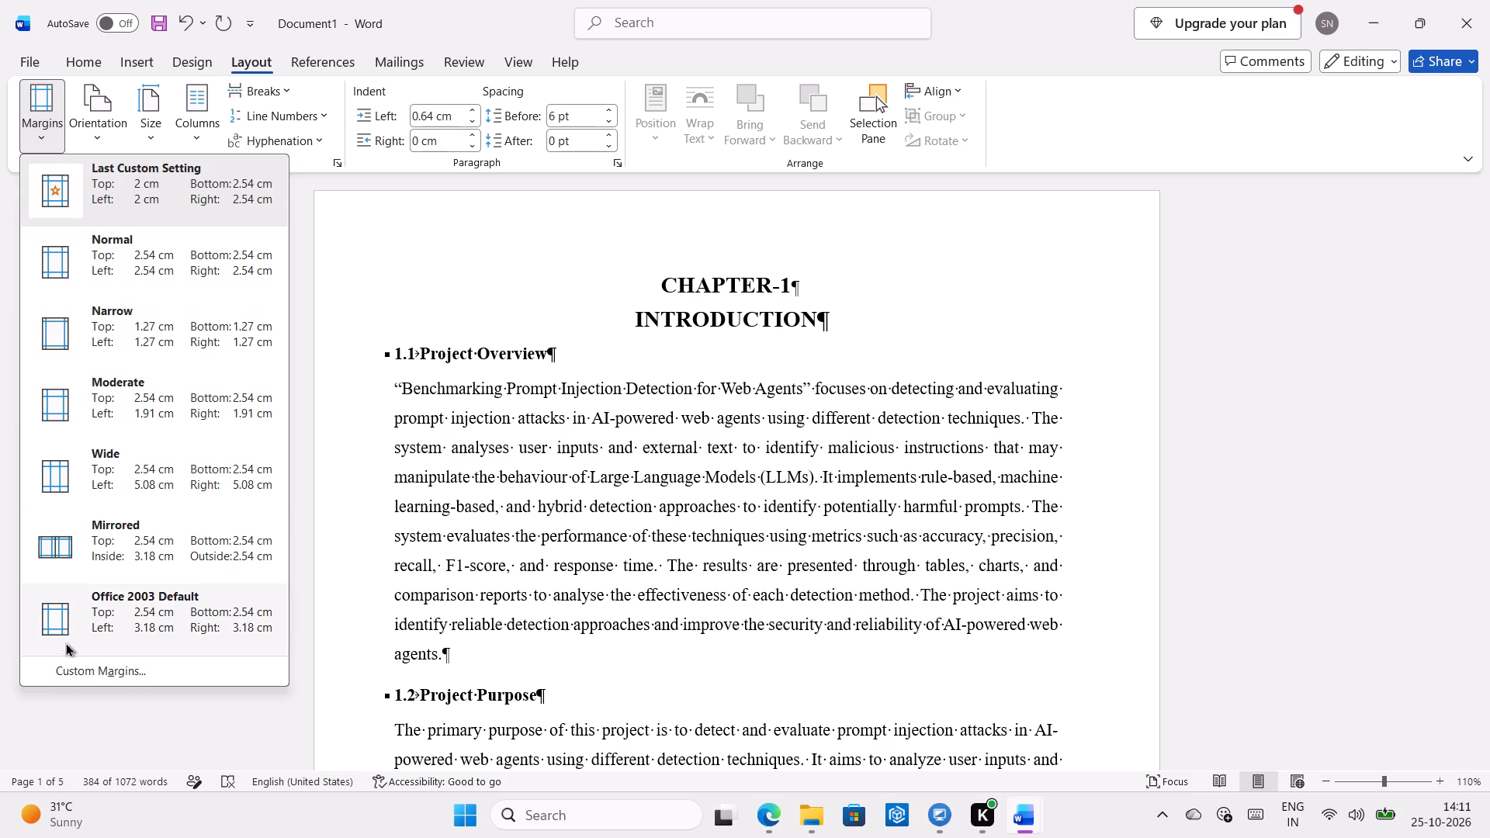
left_click(71, 668)
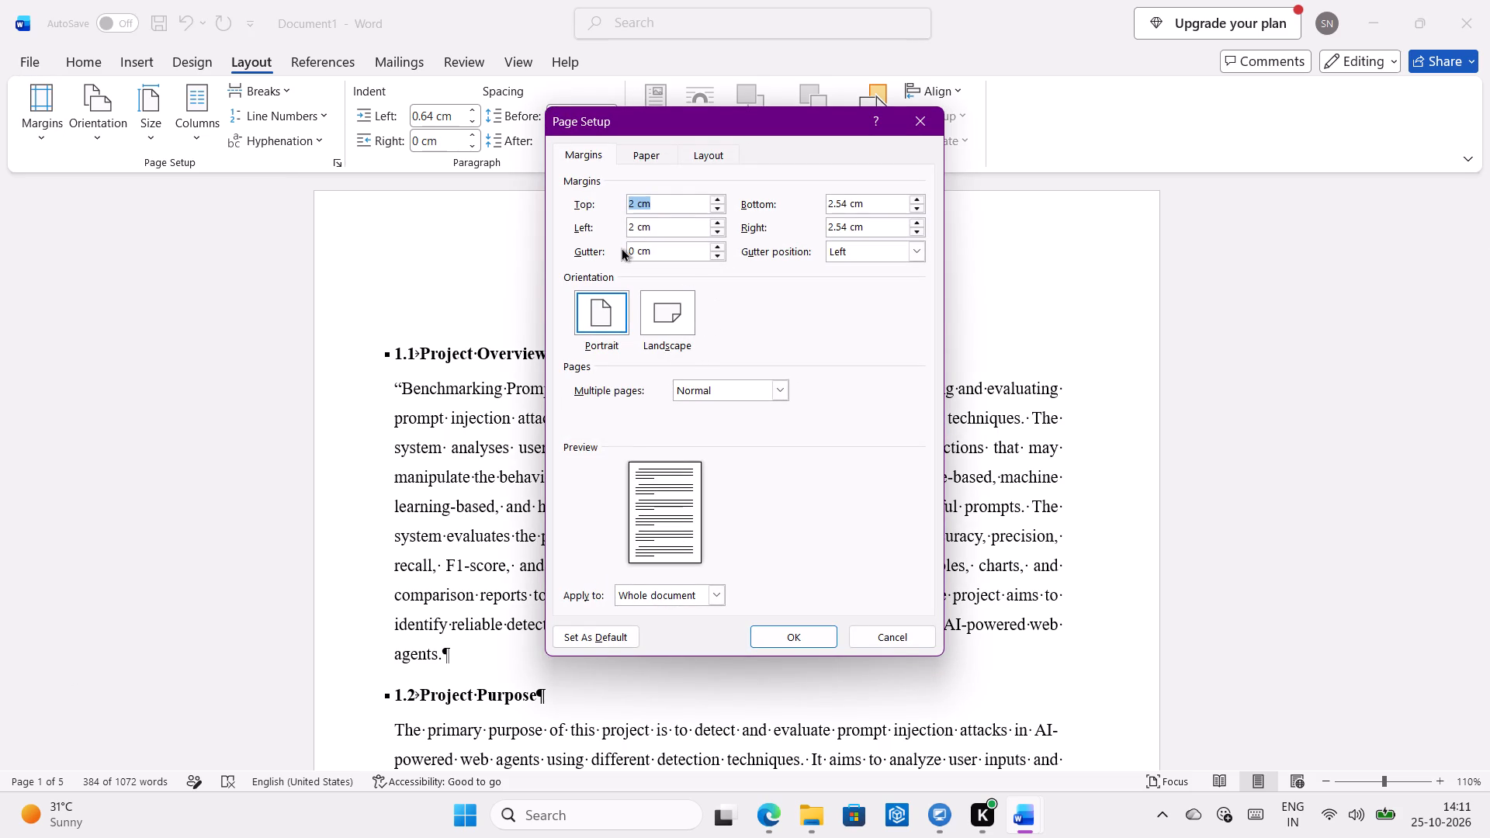
left_click(846, 198)
key("BackSpace")
key("BackSpace")
key("BackSpace")
left_click(882, 228)
key("BackSpace")
key("BackSpace")
key("BackSpace")
key("BackSpace")
key("BackSpace")
key("0")
key("BackSpace")
key("BackSpace")
key("space")
left_click(781, 638)
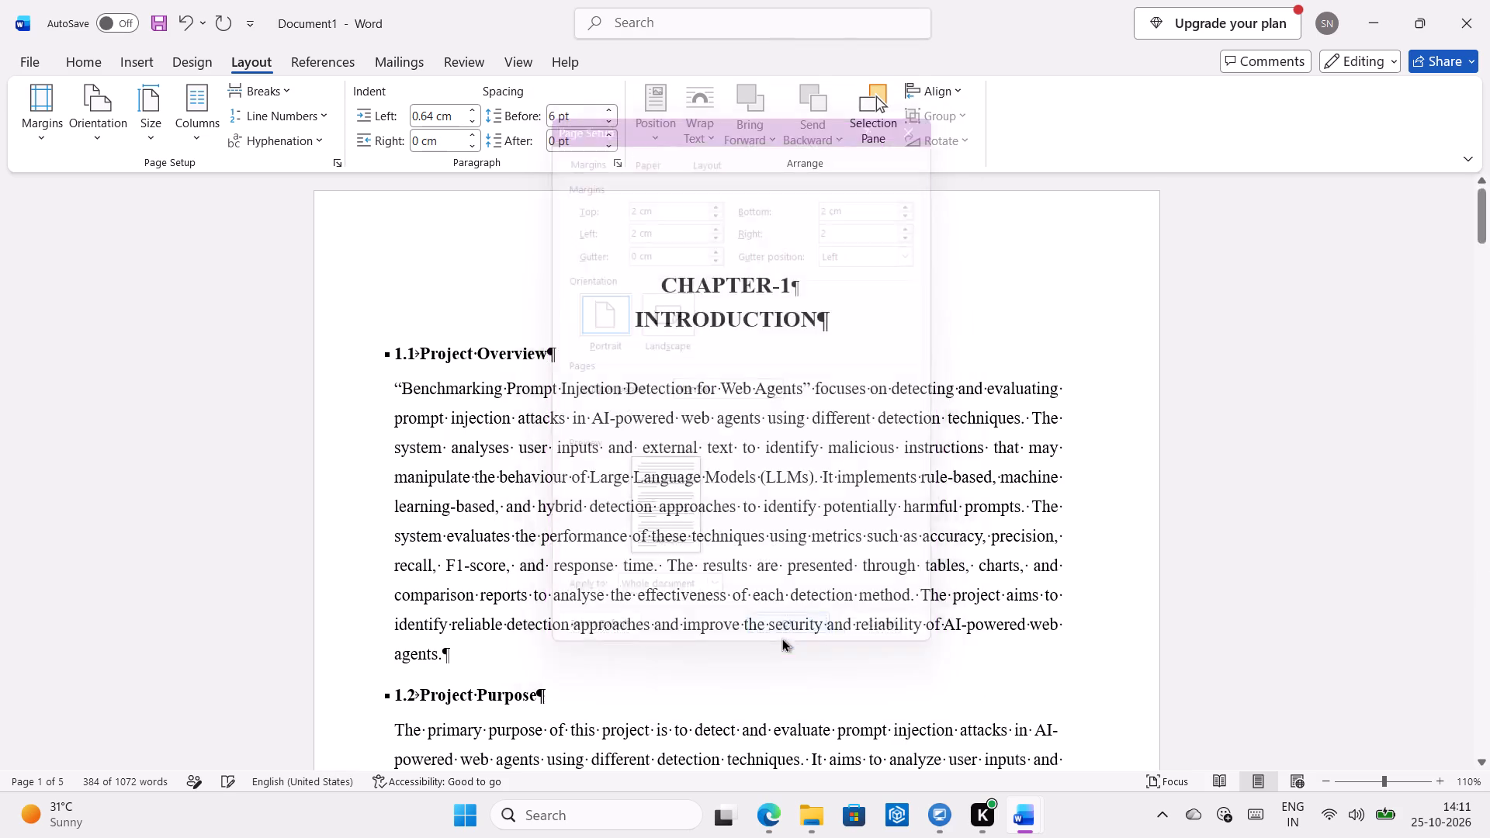
Review the page layout from the Chapter 1 introduction through the end of the Chapter 2 literature survey.
scroll(766, 667, "up", 8)
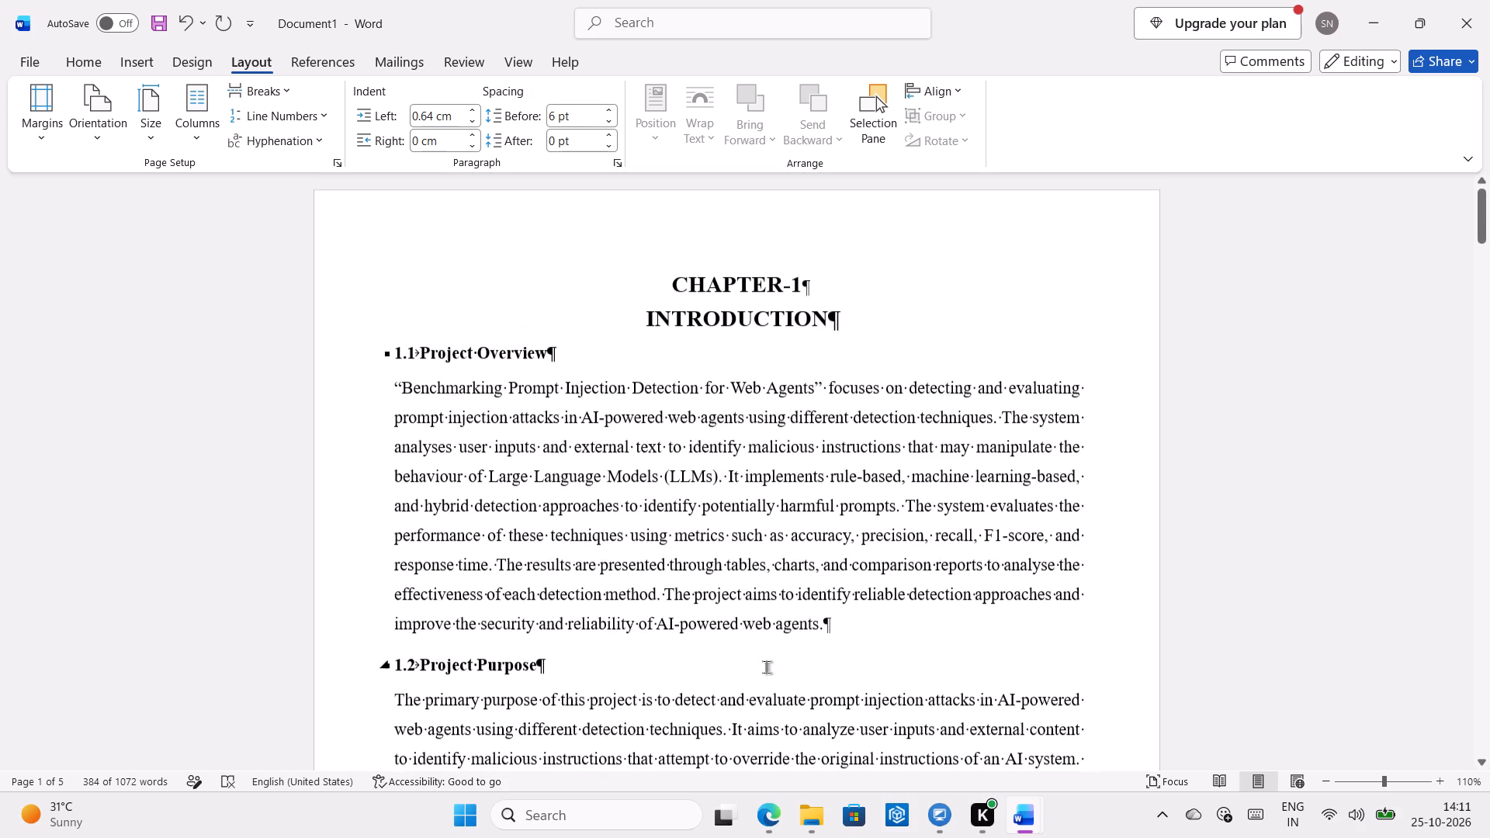
scroll(766, 667, "up", 3)
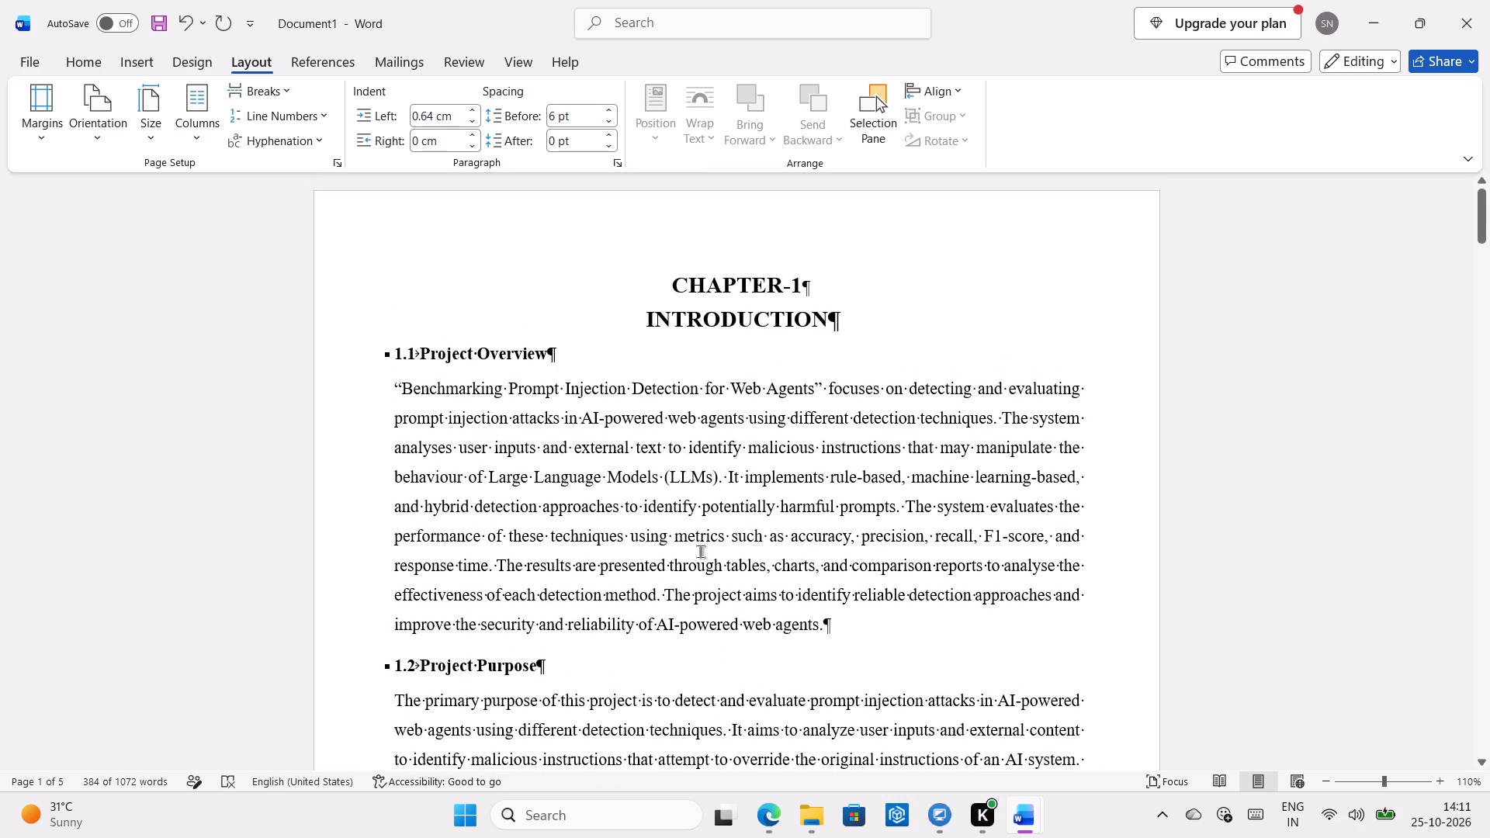
scroll(700, 551, "down", 3)
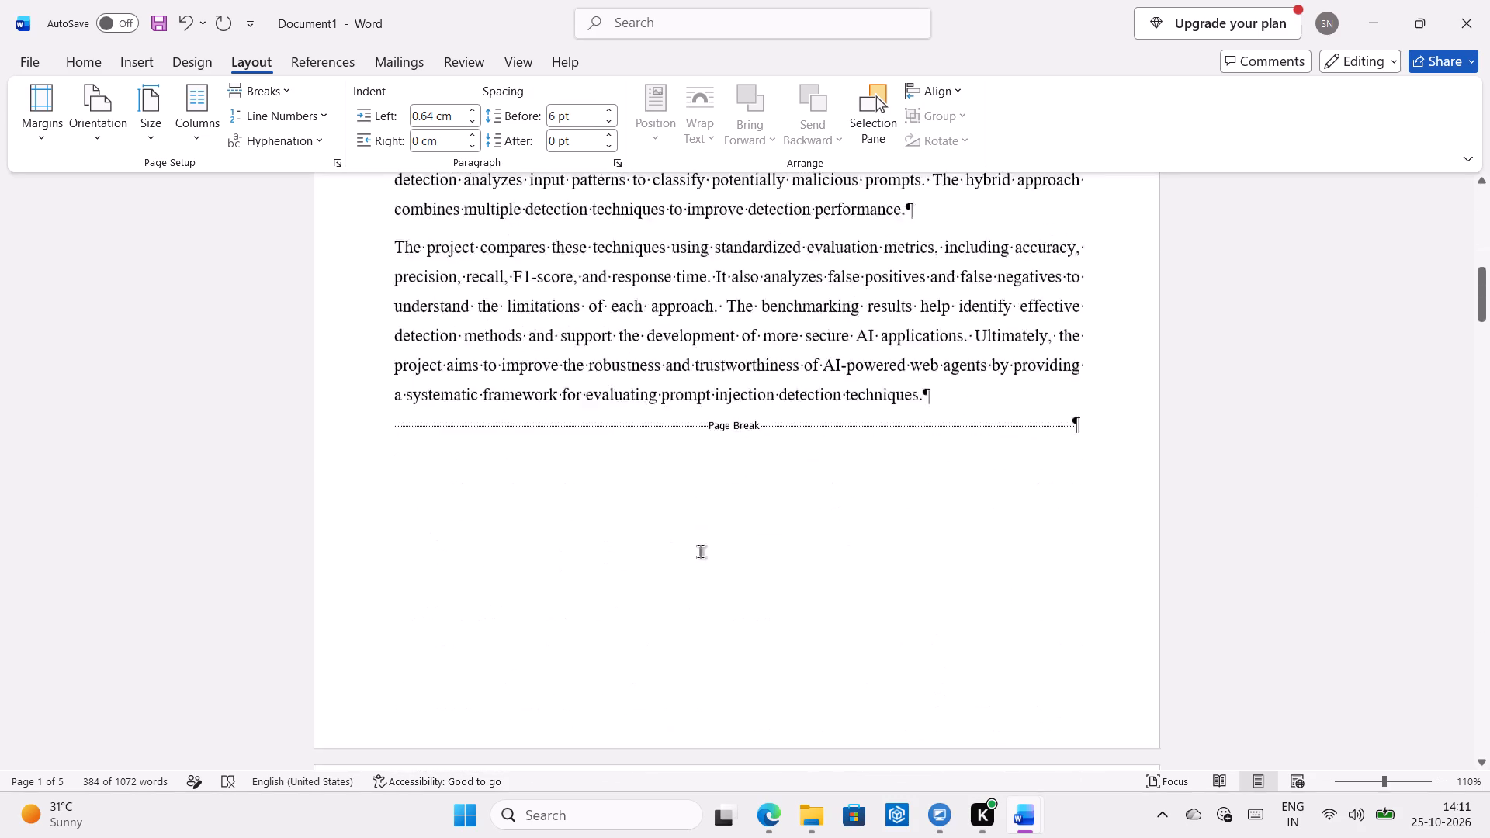
scroll(700, 551, "down", 4)
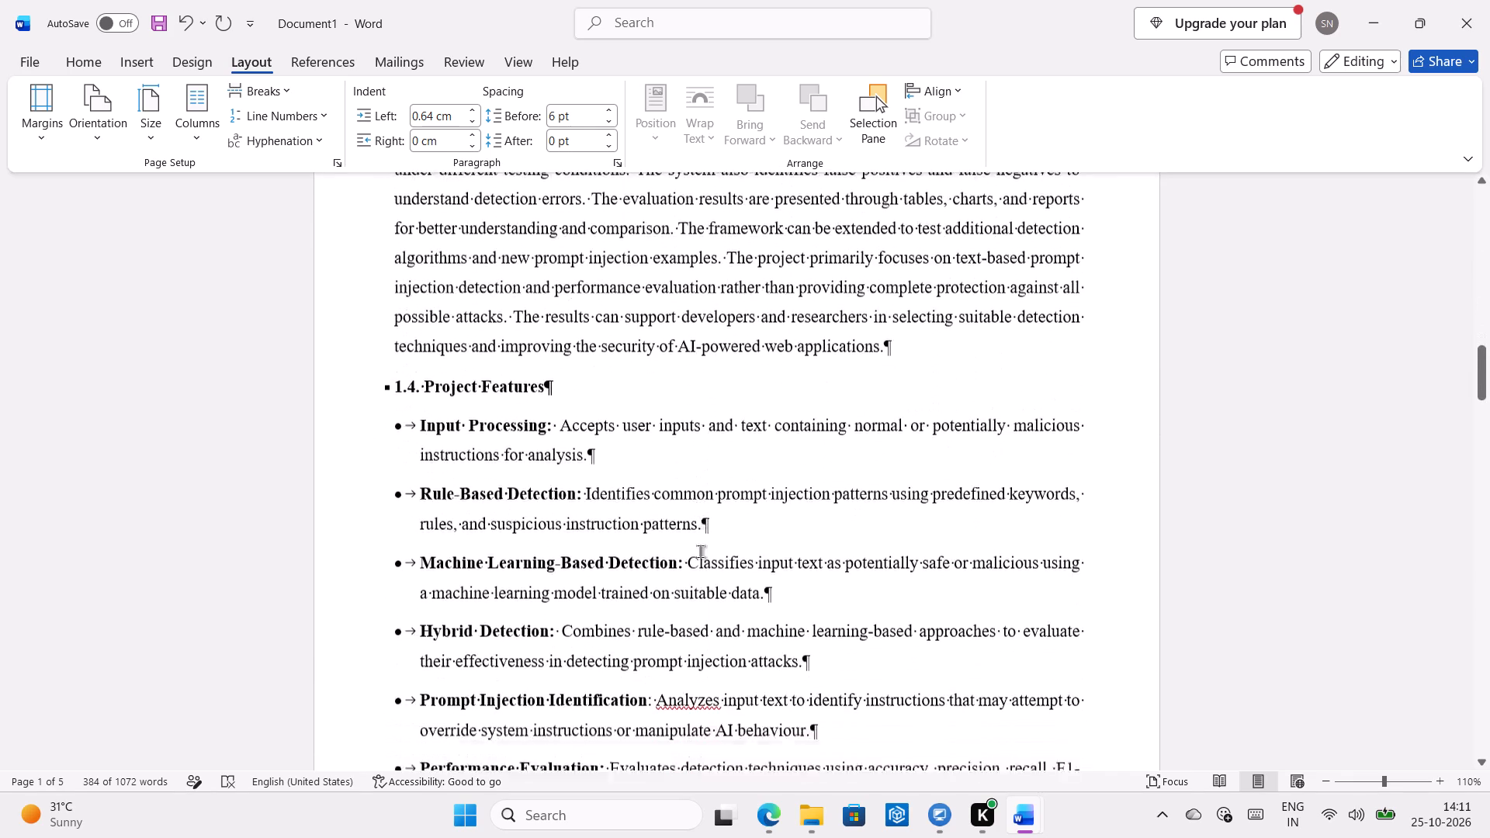
scroll(700, 551, "down", 6)
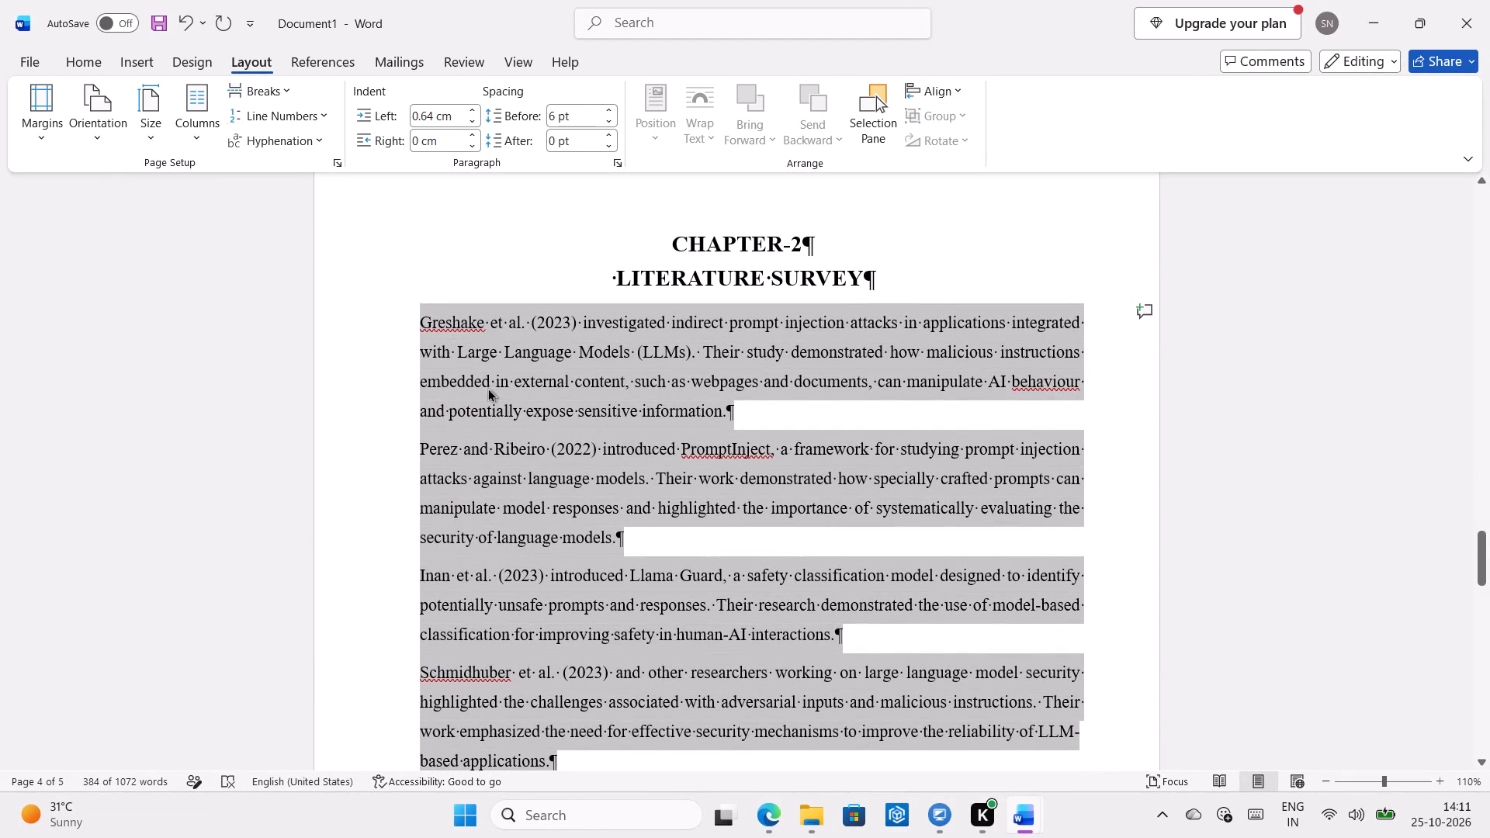
left_click(105, 68)
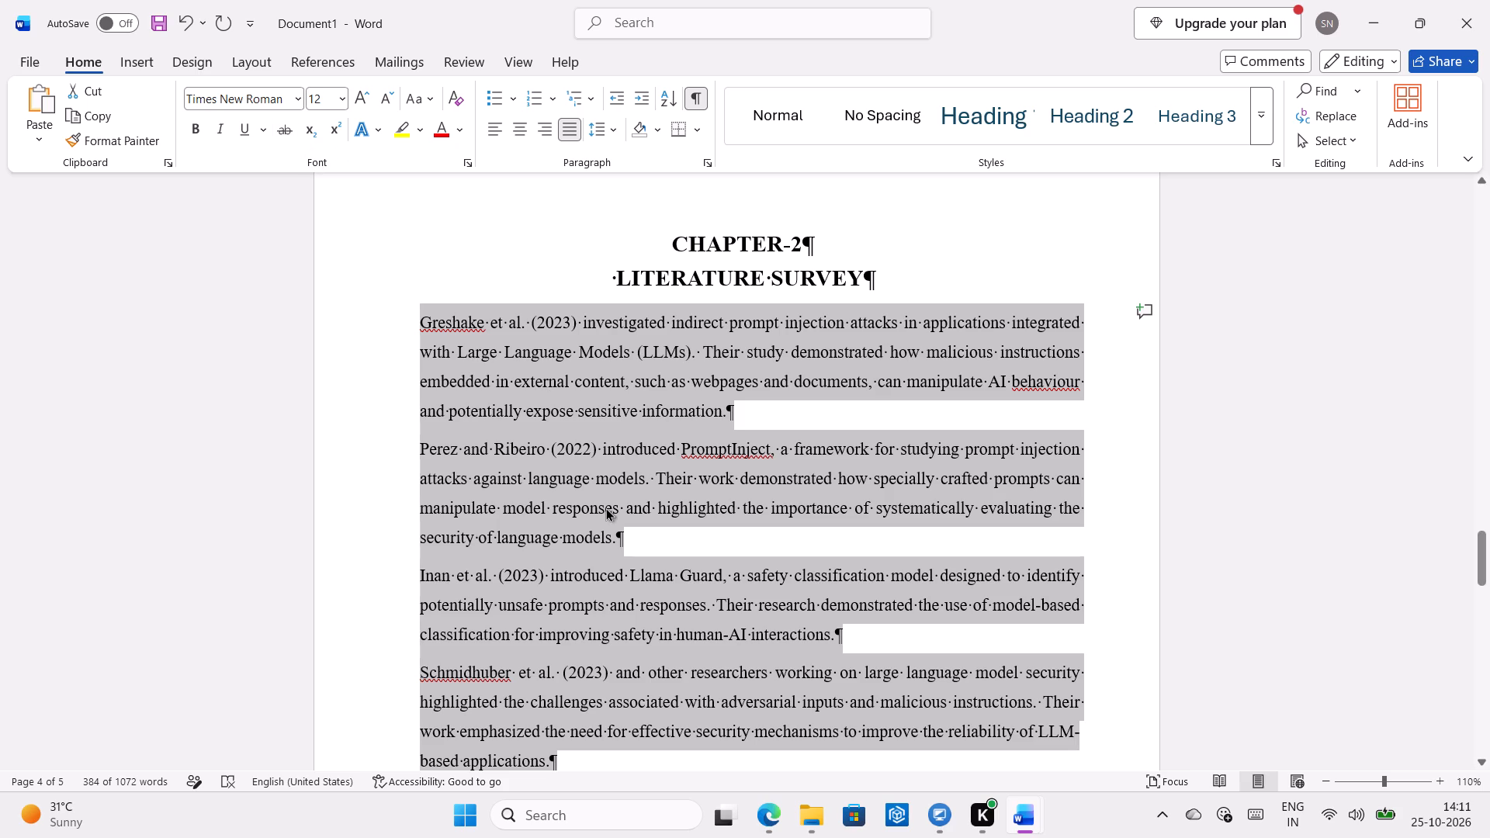
scroll(605, 507, "down", 2)
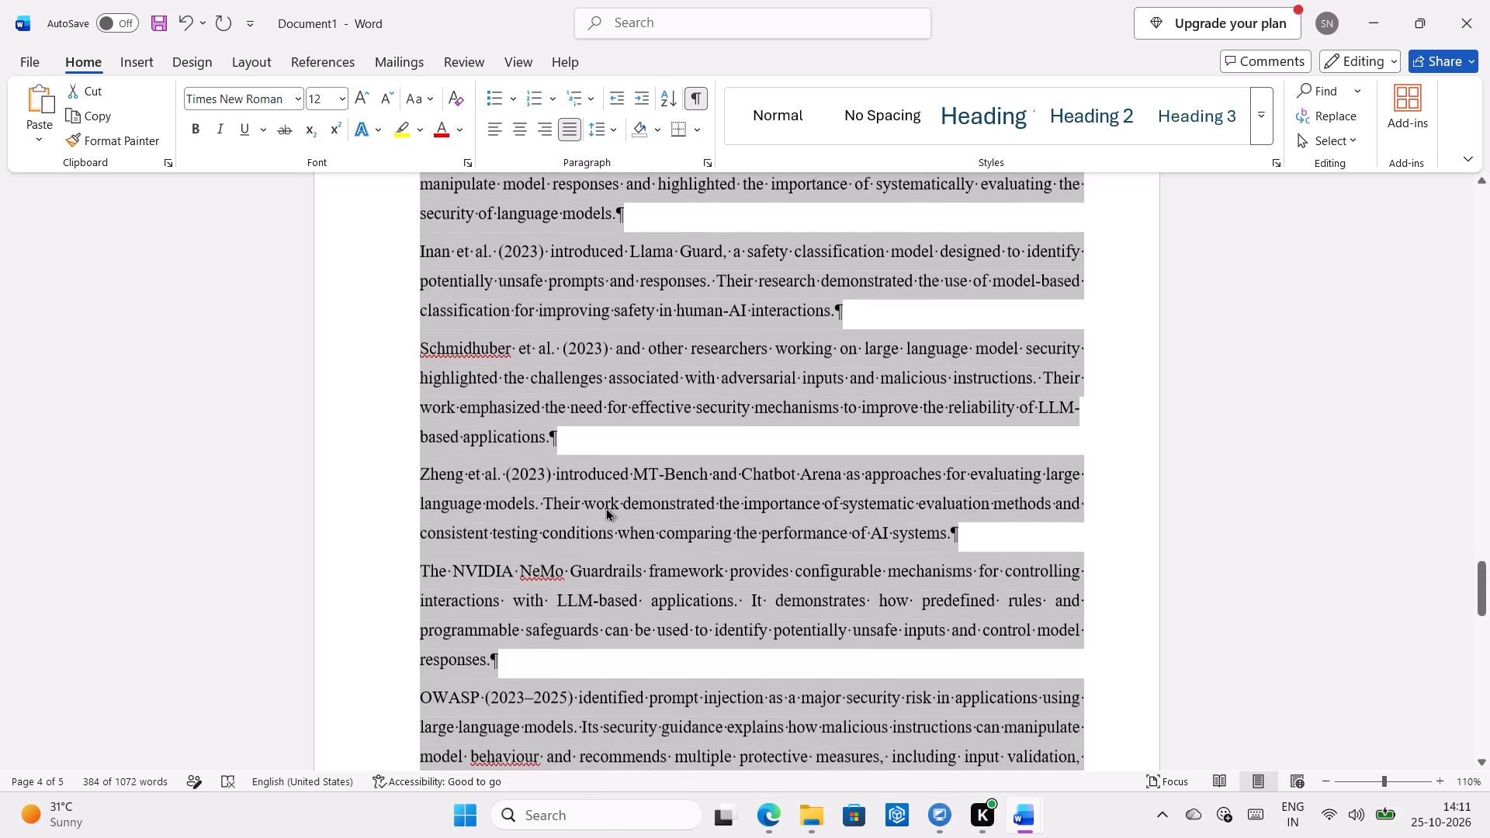
scroll(605, 507, "down", 5)
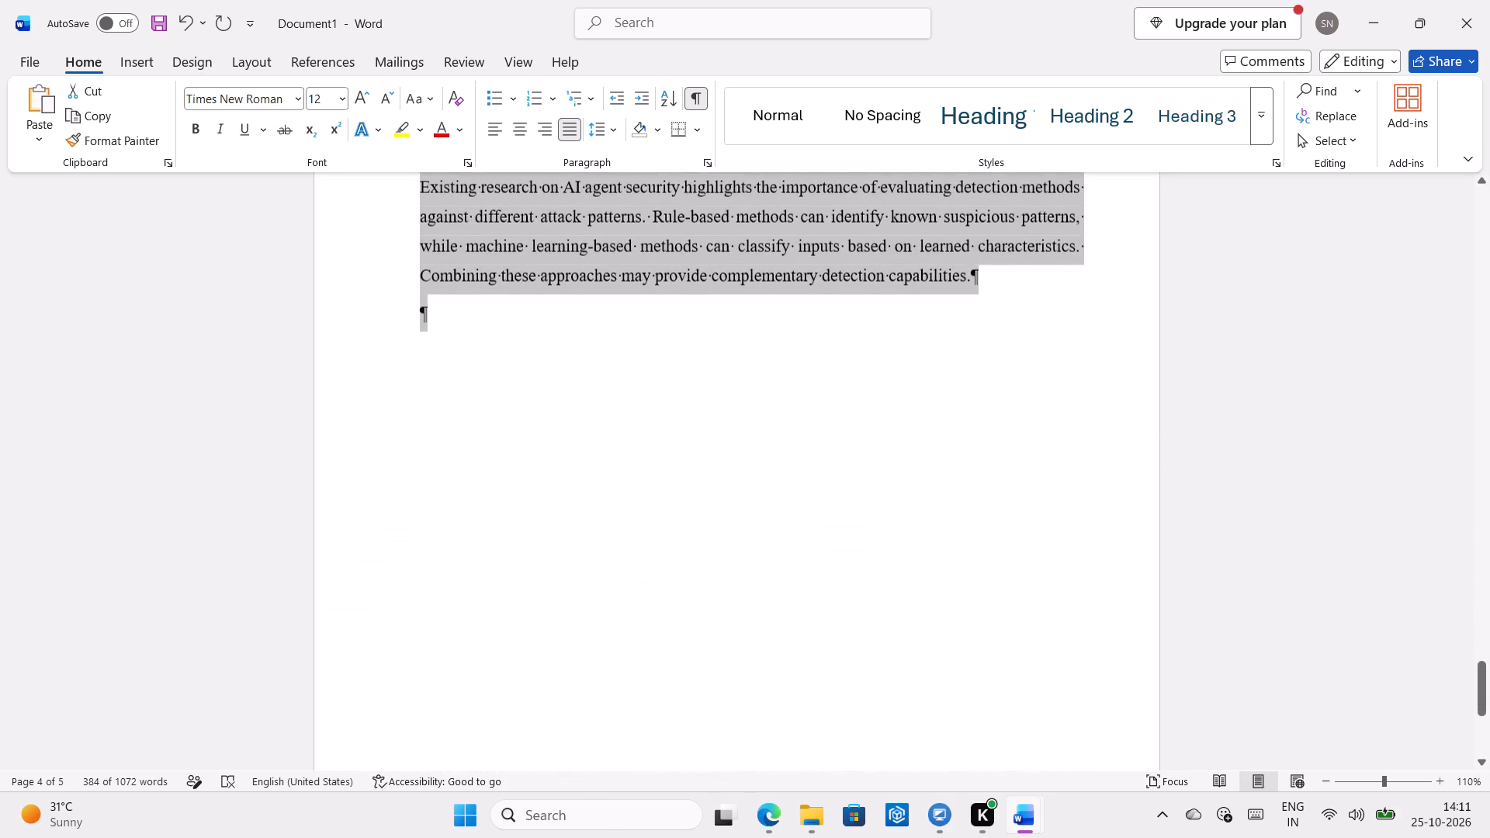
scroll(605, 507, "up", 1)
scroll(774, 562, "up", 2)
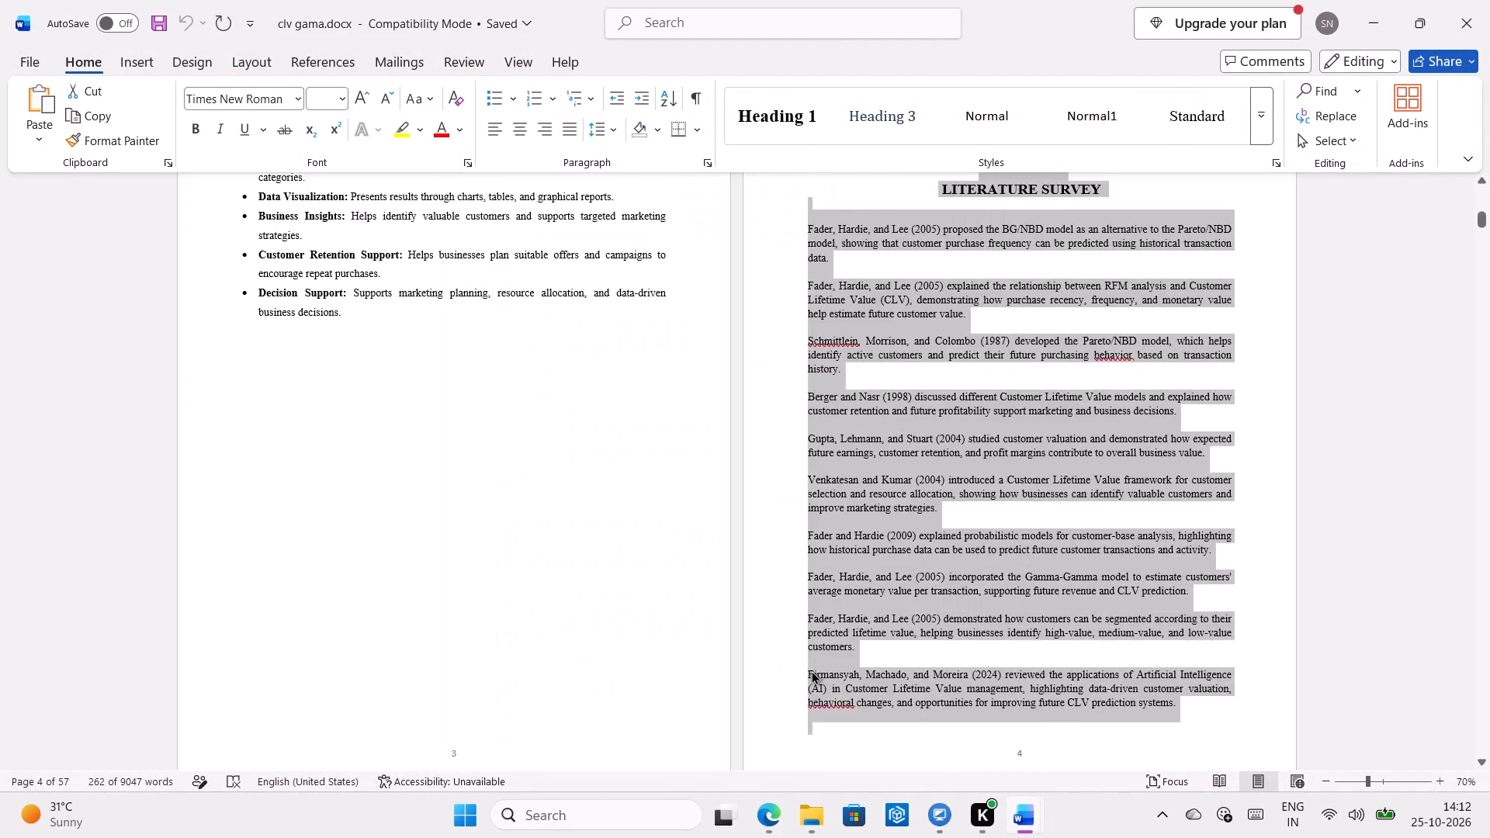
scroll(811, 670, "down", 2)
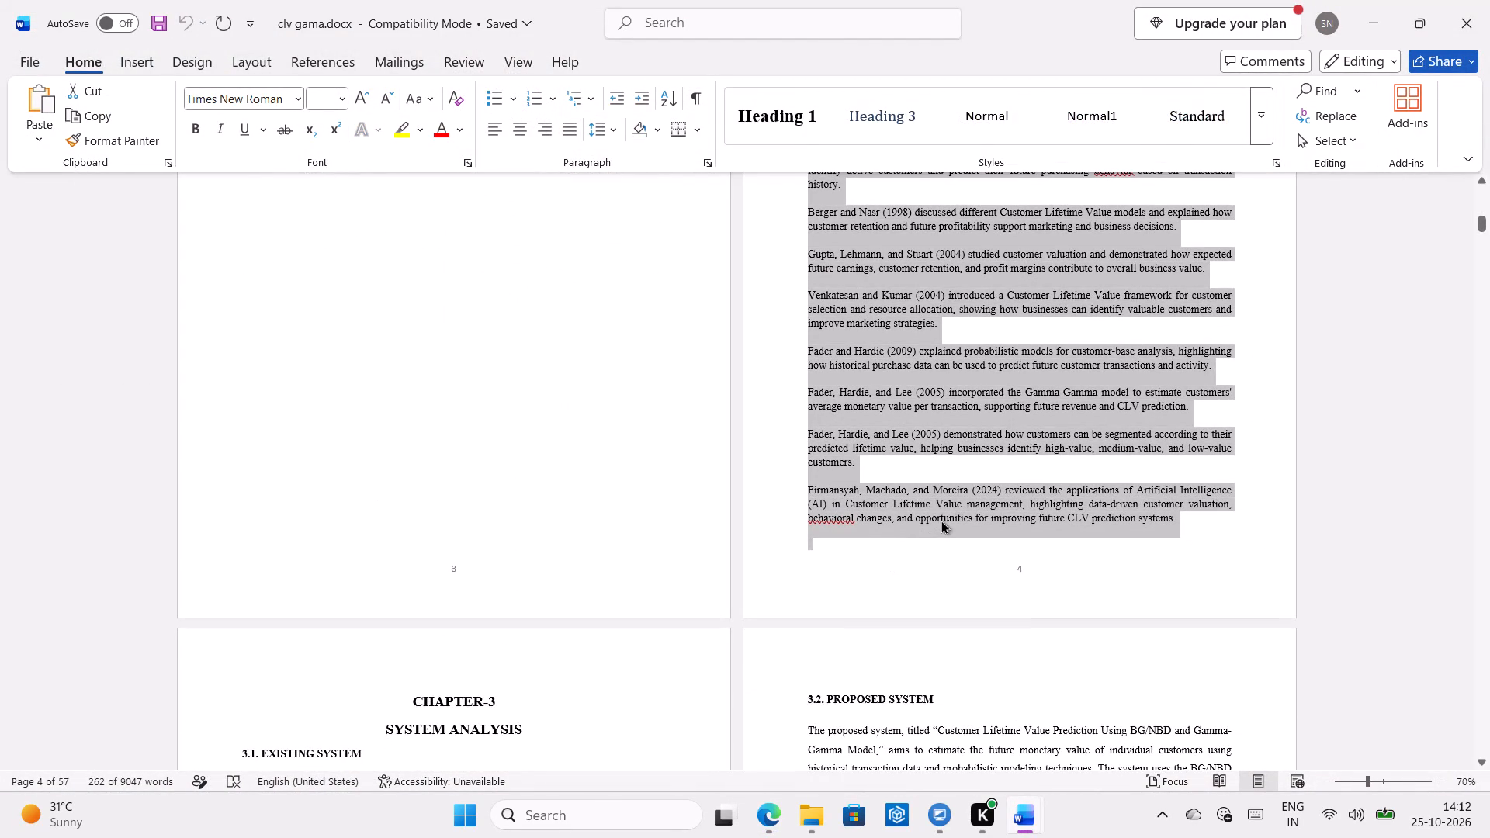
scroll(941, 520, "up", 3, "ctrl")
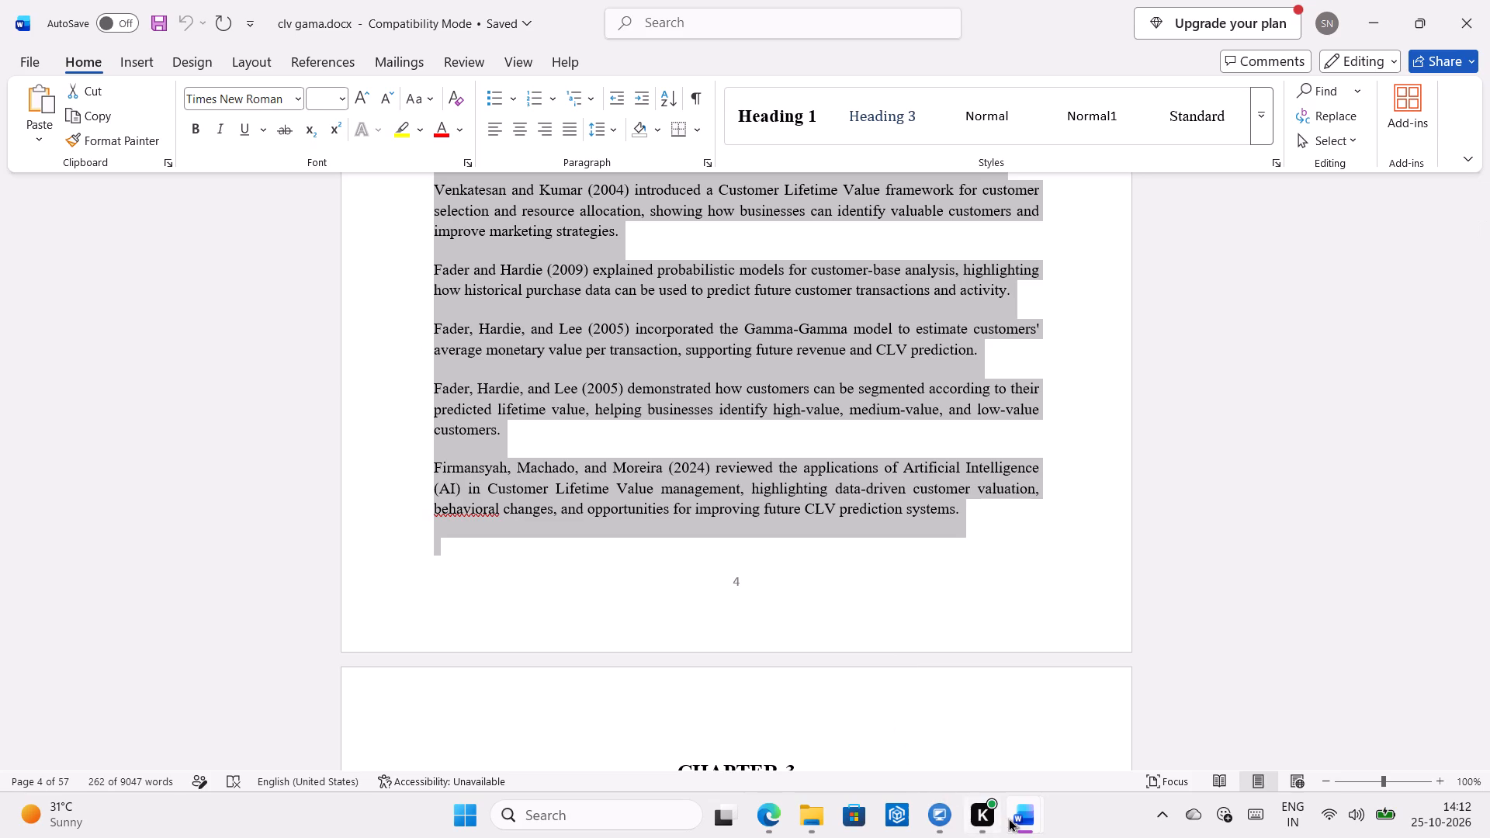
Return to Document1 and replace the Chapter 2 survey paragraphs, from Greshake et al. through the indirect prompt injection research, with the copied shortened text.
left_click(814, 734)
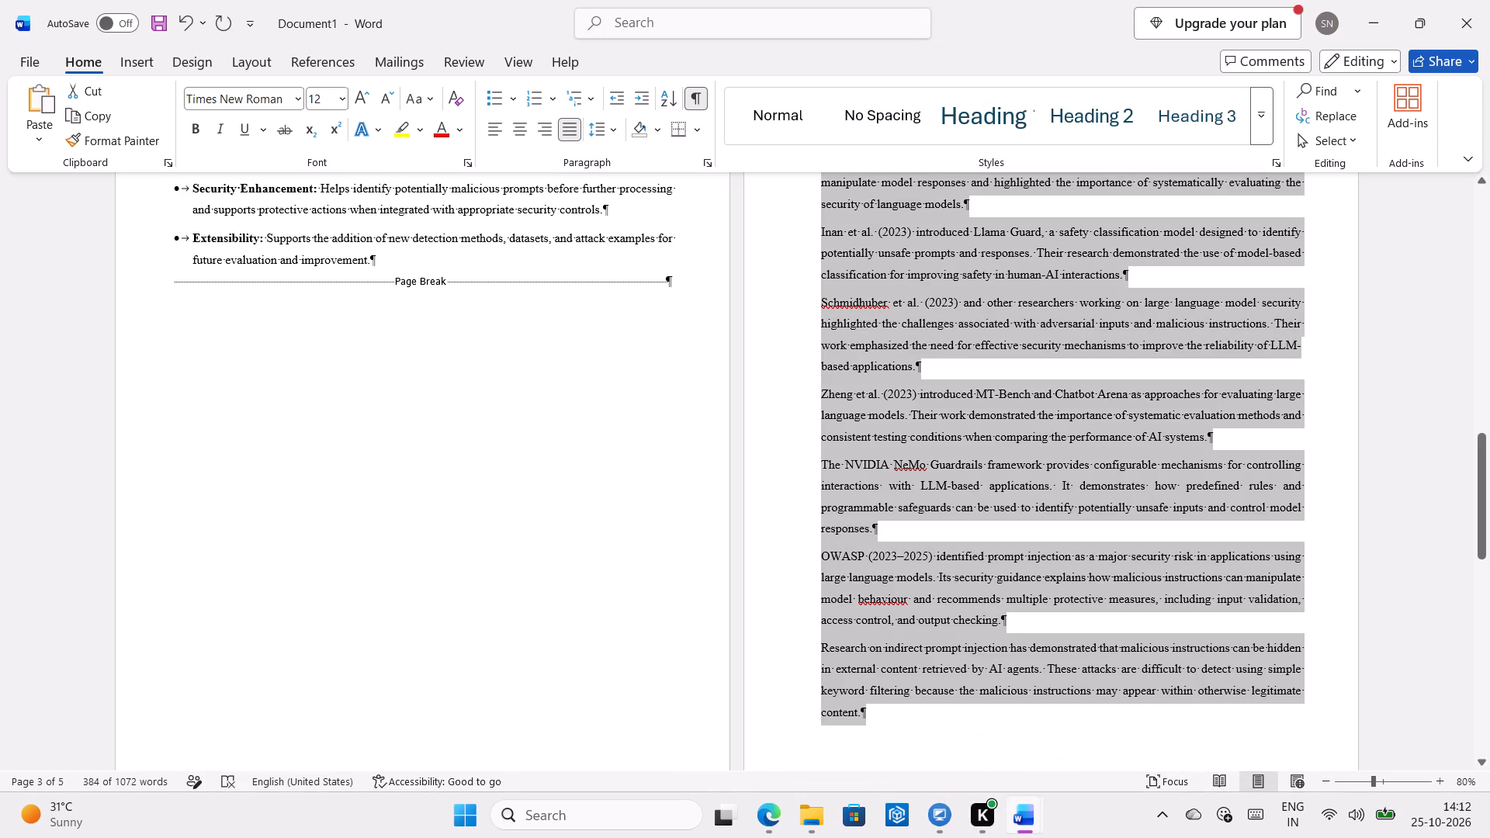
scroll(781, 612, "up", 4, "ctrl")
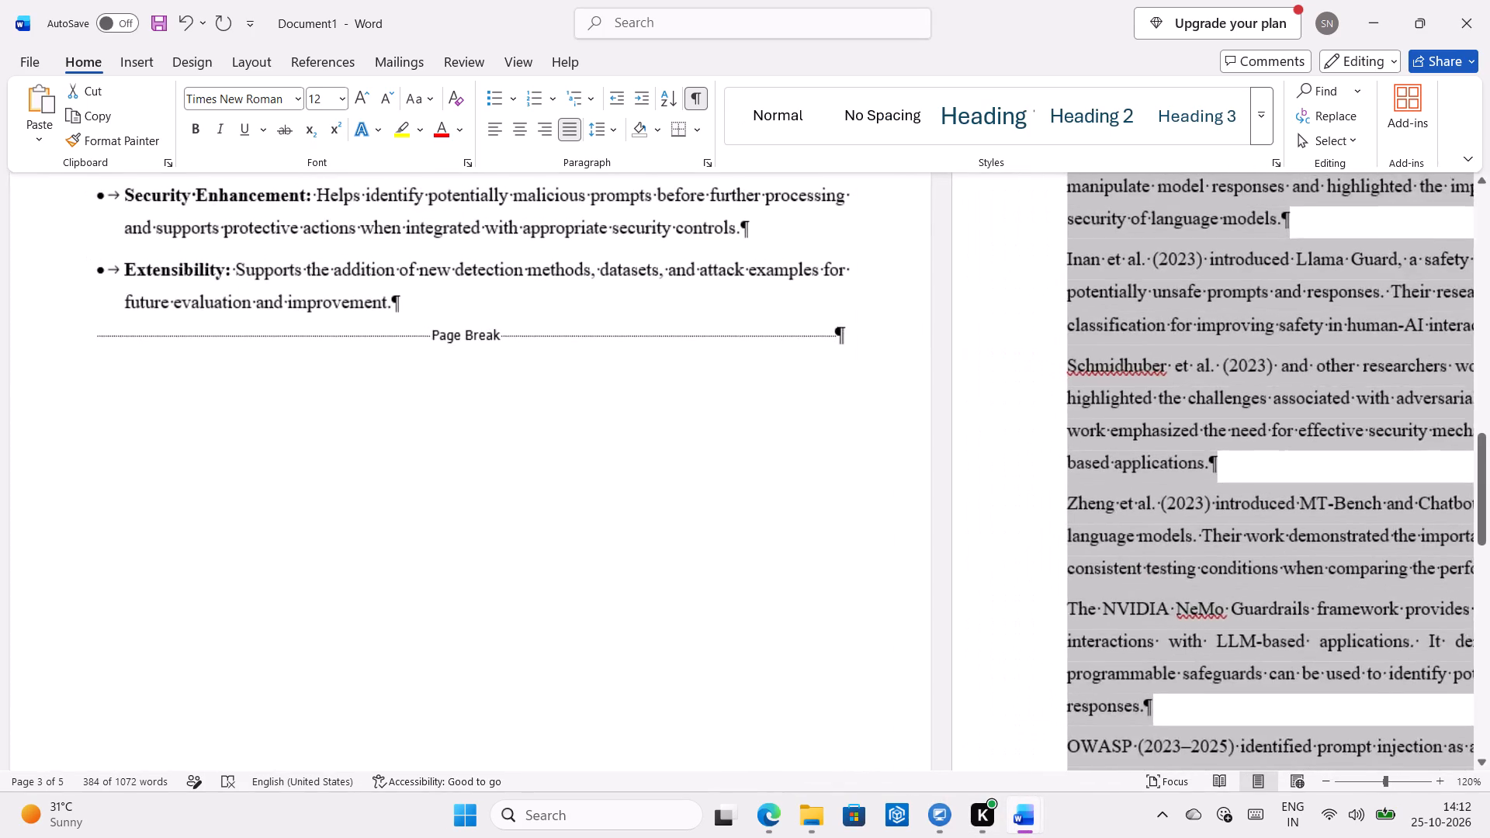
scroll(781, 612, "down", 1)
scroll(781, 612, "down", 1, "ctrl")
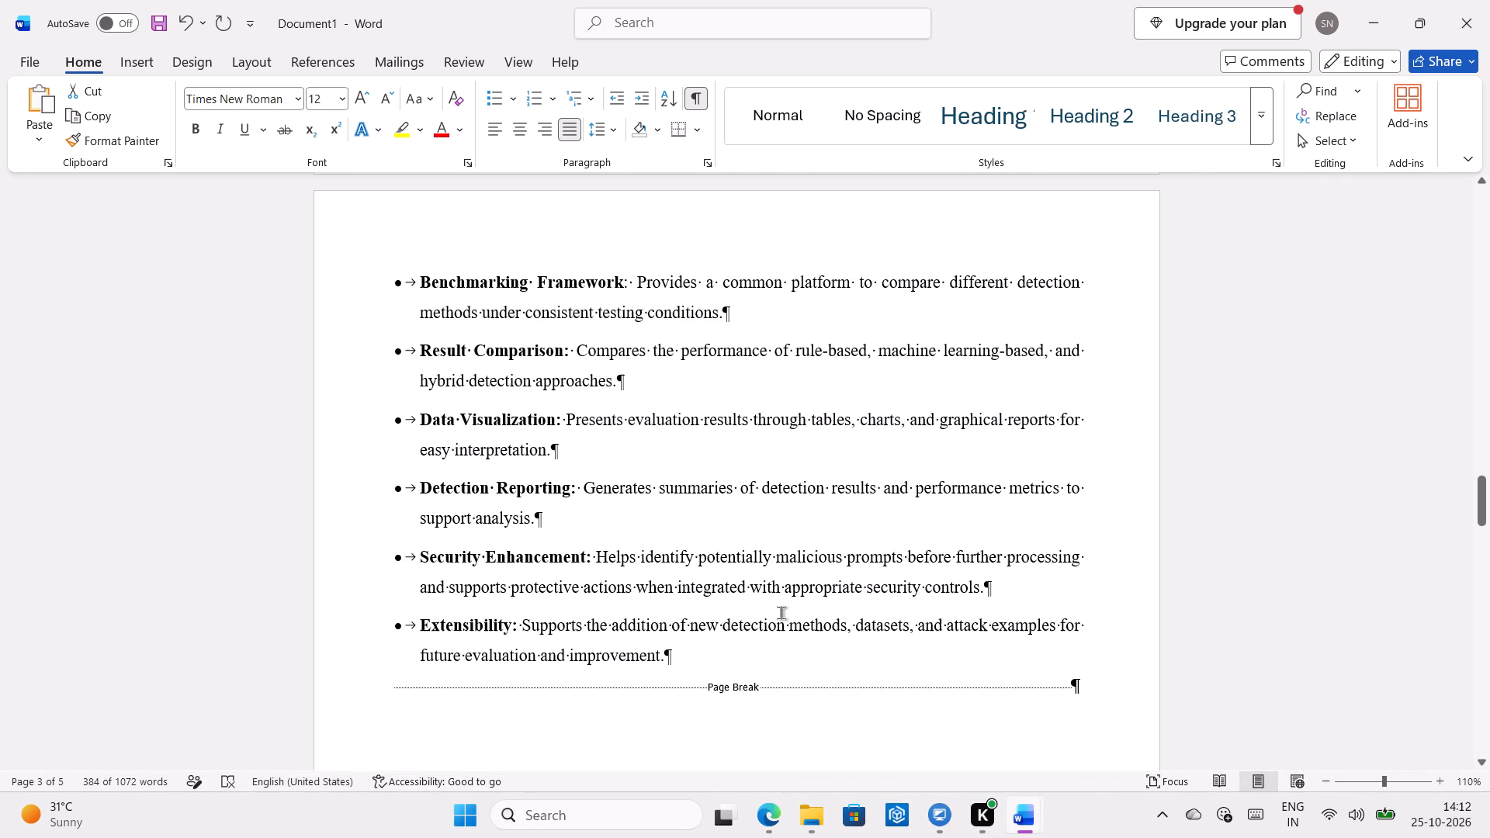
left_click(596, 319)
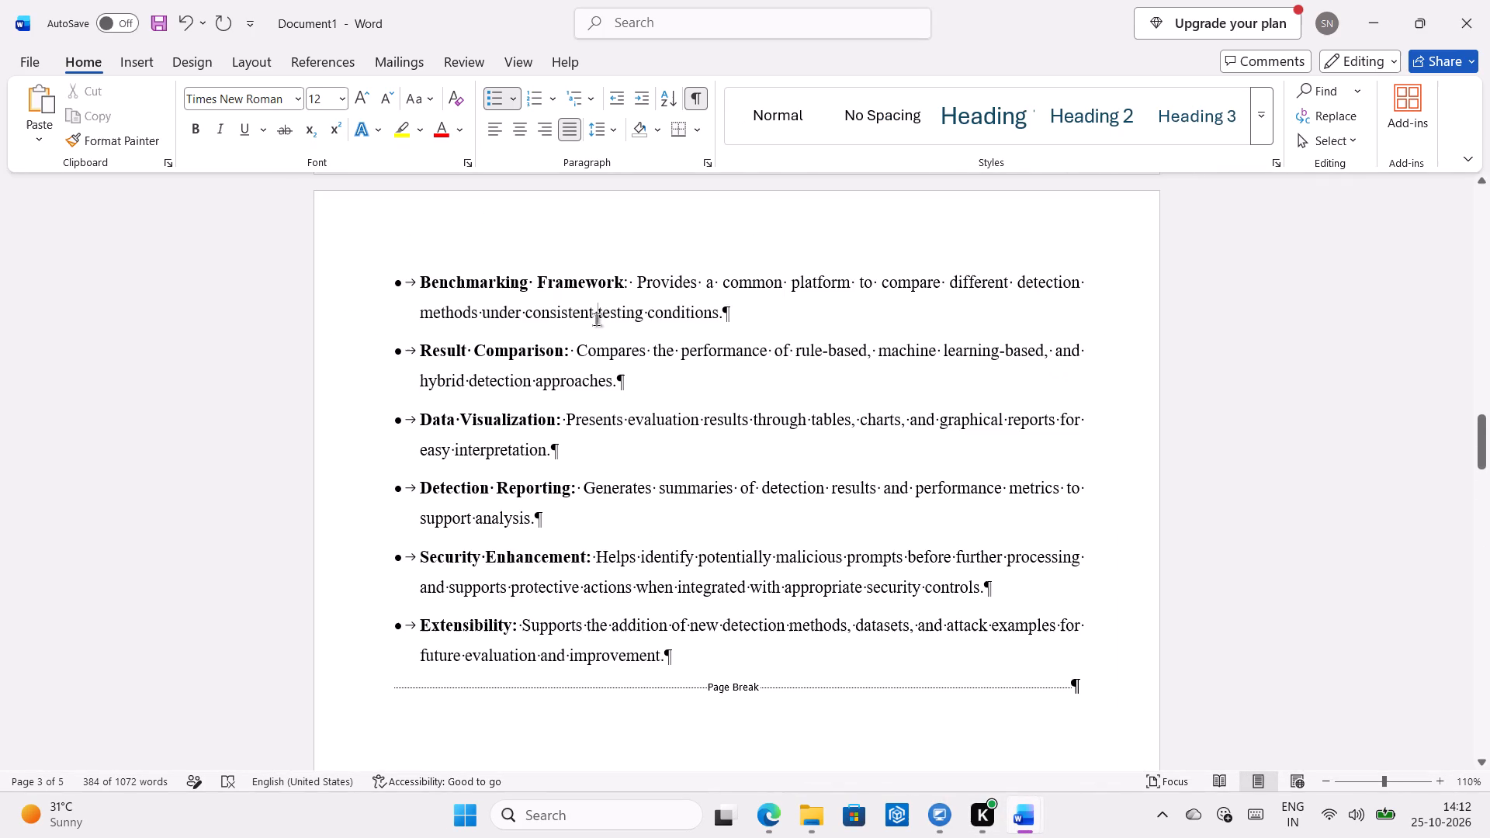
scroll(596, 319, "up", 1)
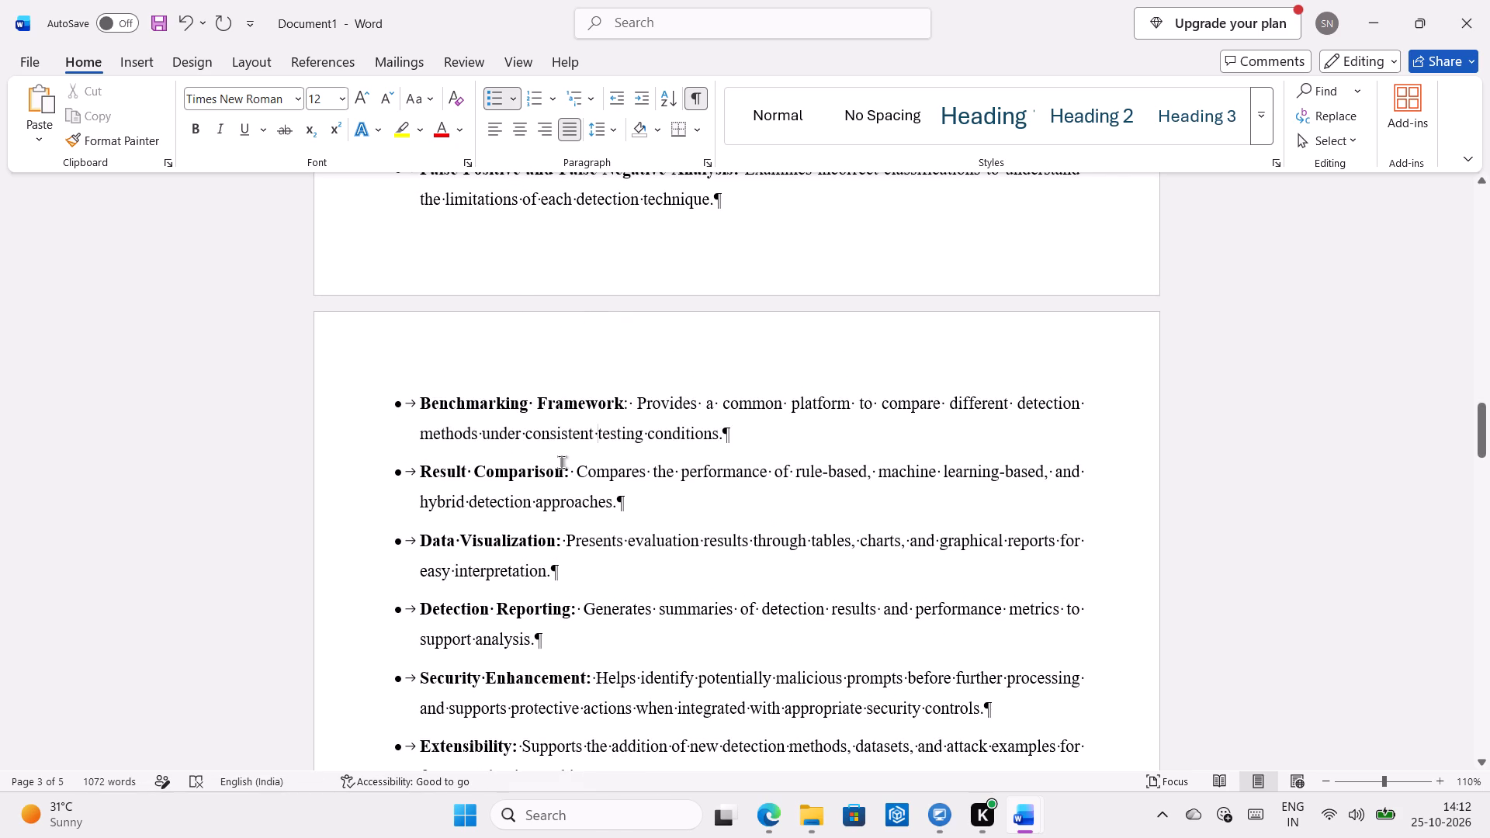
scroll(561, 462, "right", 1)
scroll(501, 297, "up", 1)
left_click(480, 256)
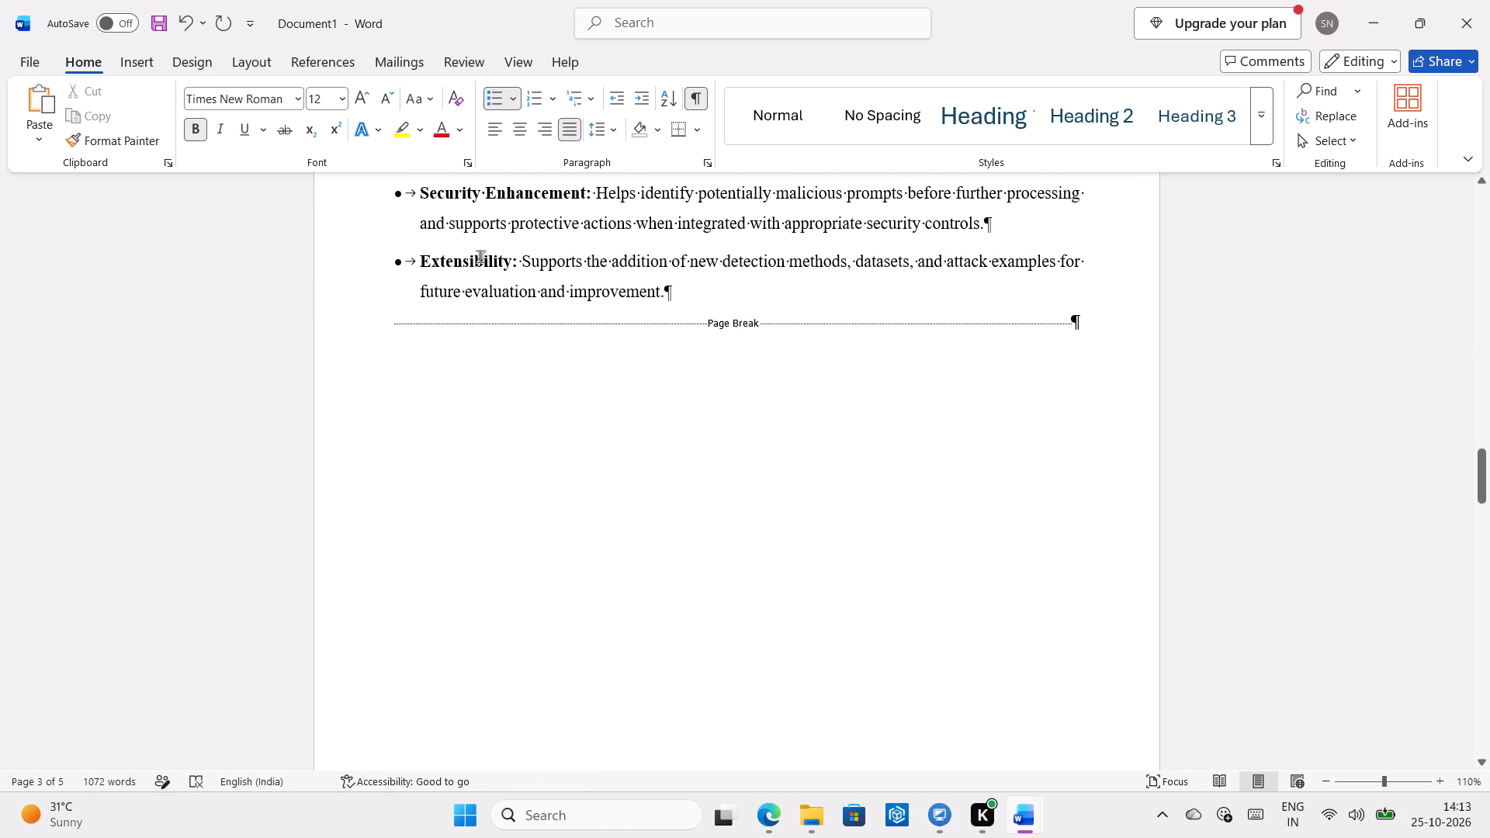
scroll(541, 504, "down", 4)
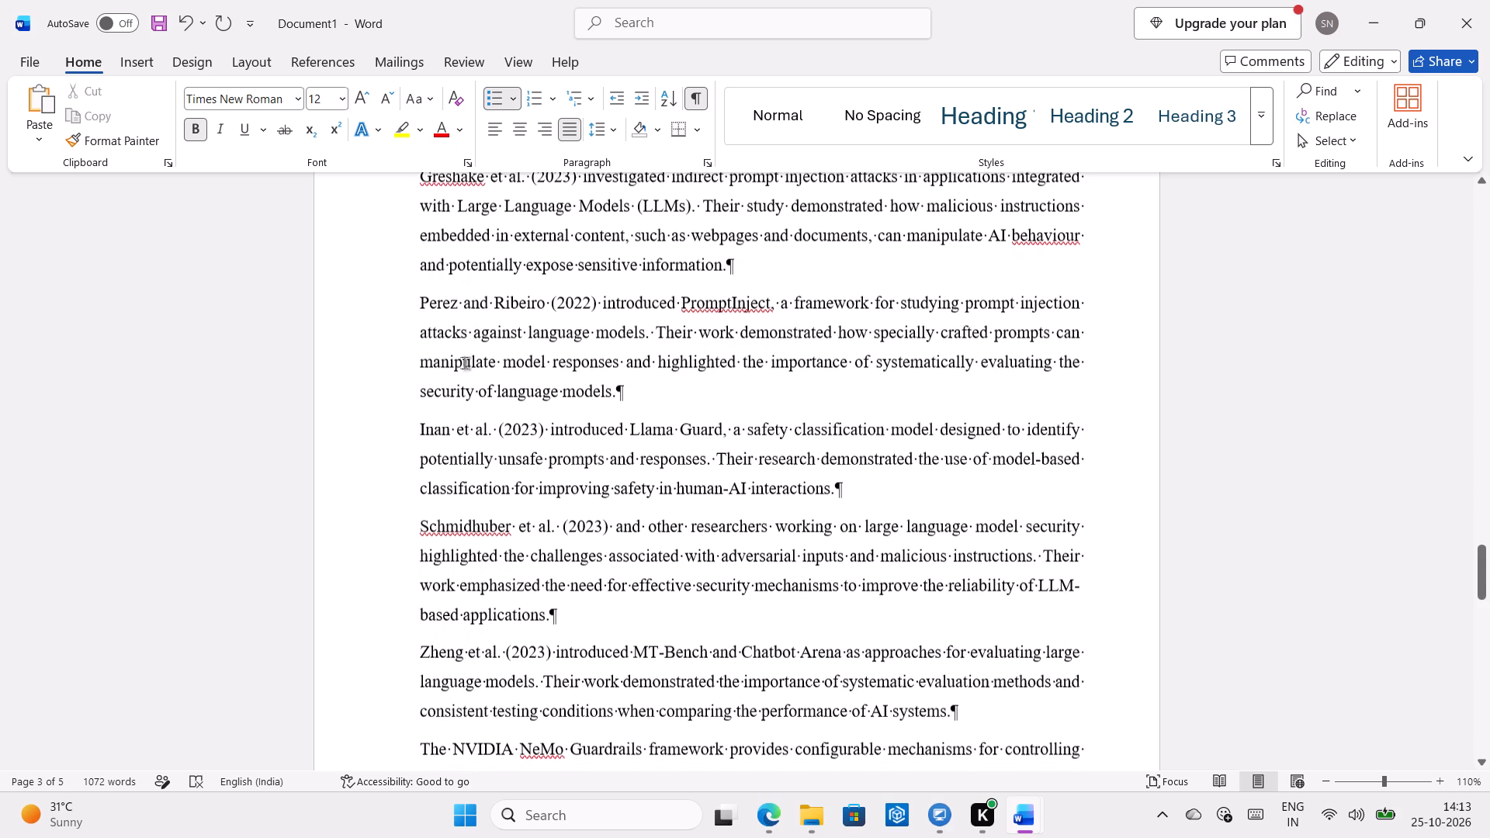
scroll(464, 299, "up", 1)
left_click_drag(419, 319, 619, 781)
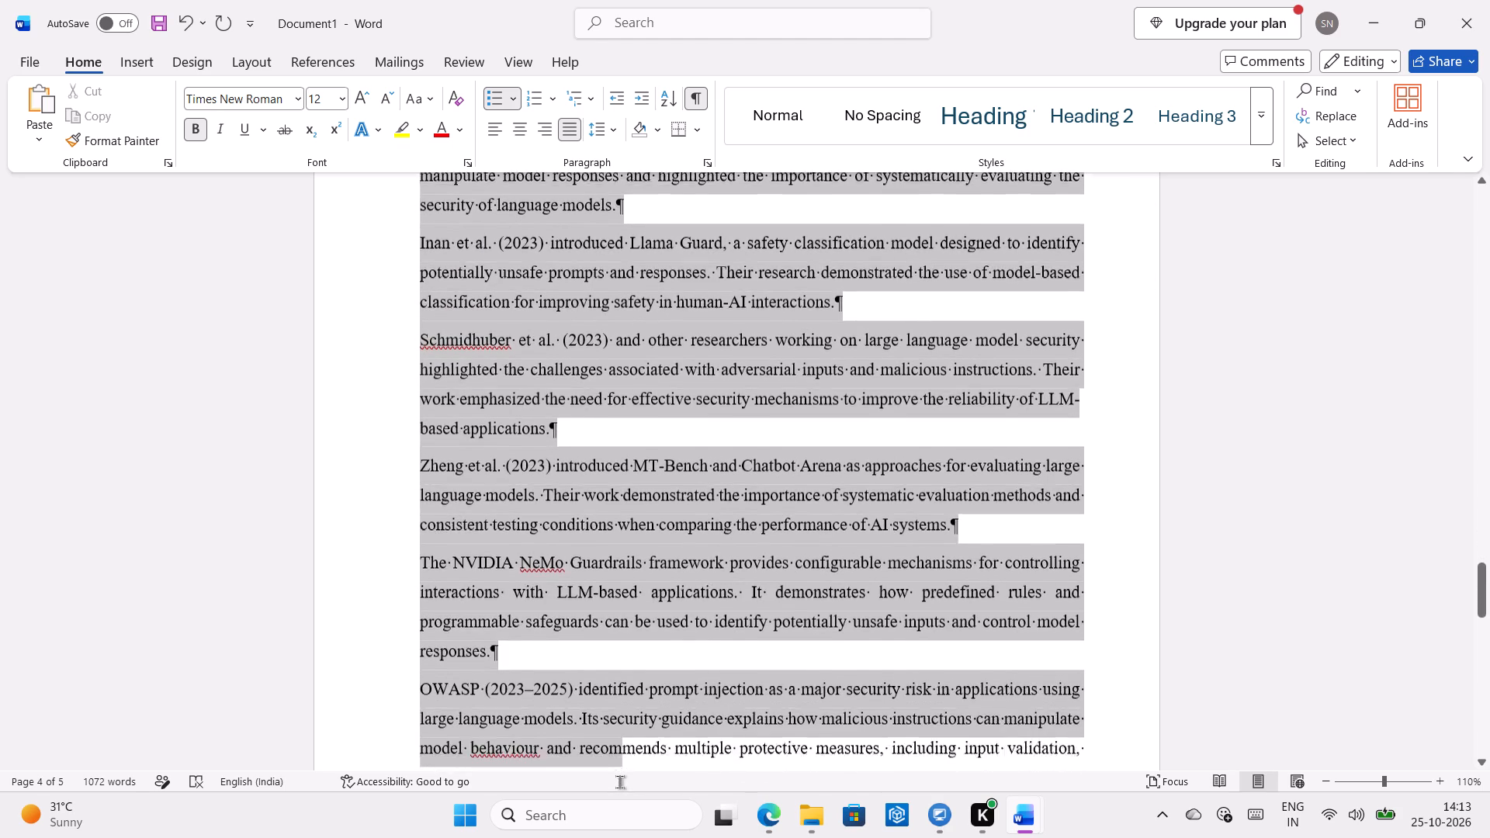
left_click_drag(619, 781, 576, 660)
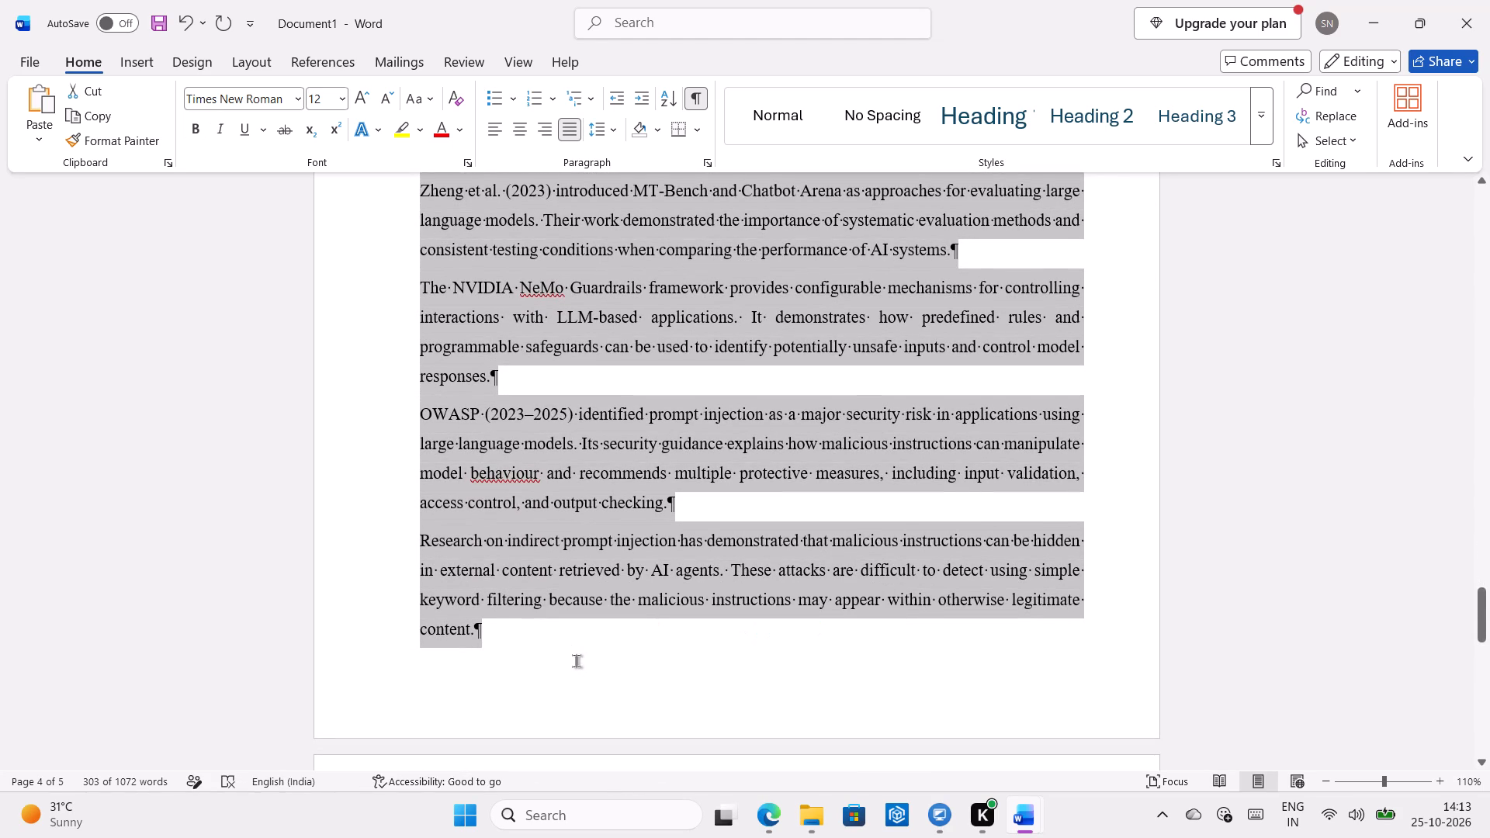
key("ctrl+v")
Replace the entire literature survey body, including the leftover old paragraphs at its end, with the copied shortened text.
scroll(576, 660, "down", 1)
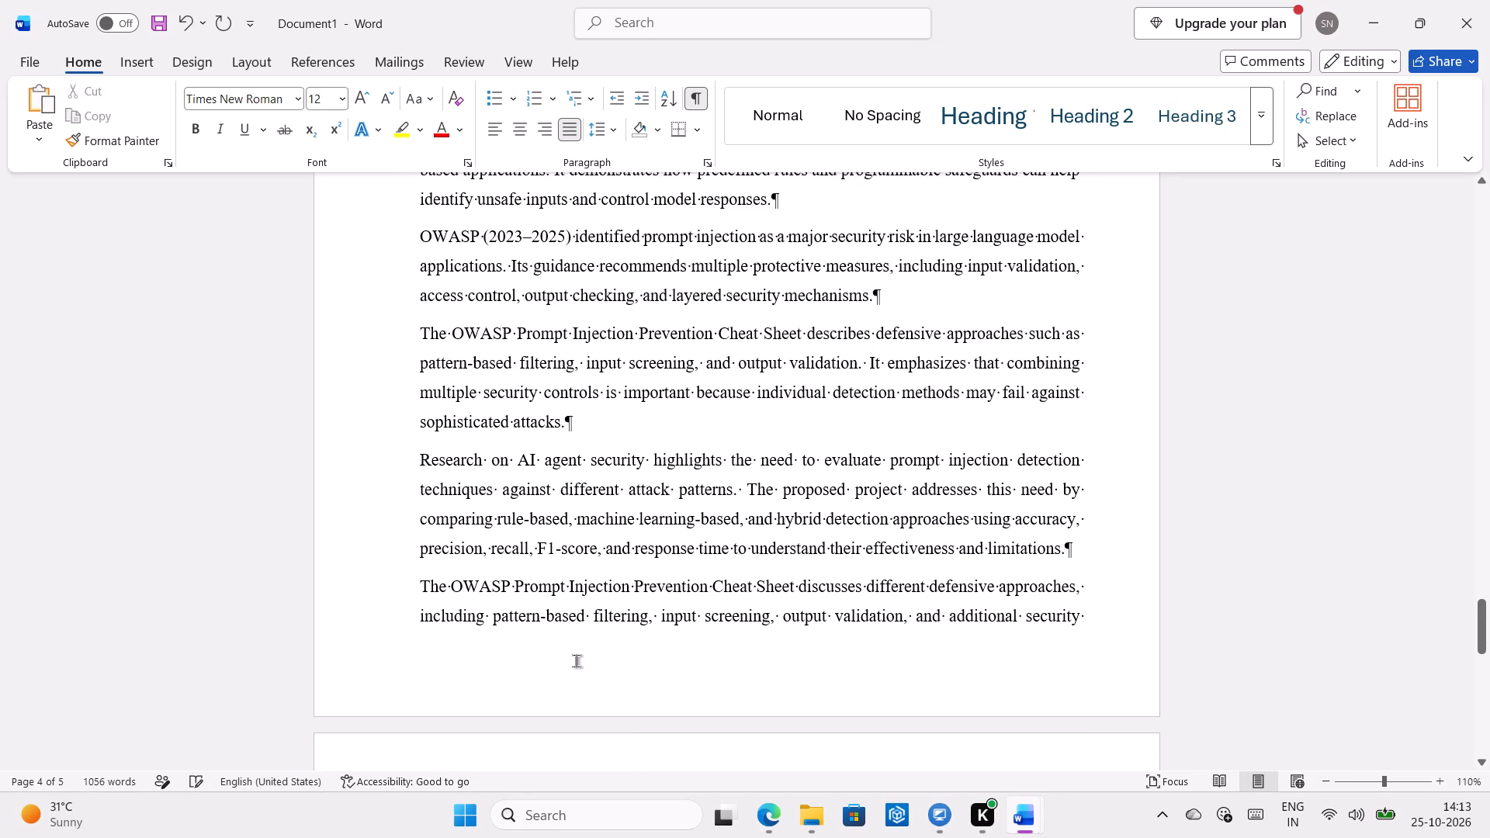
scroll(576, 660, "down", 1)
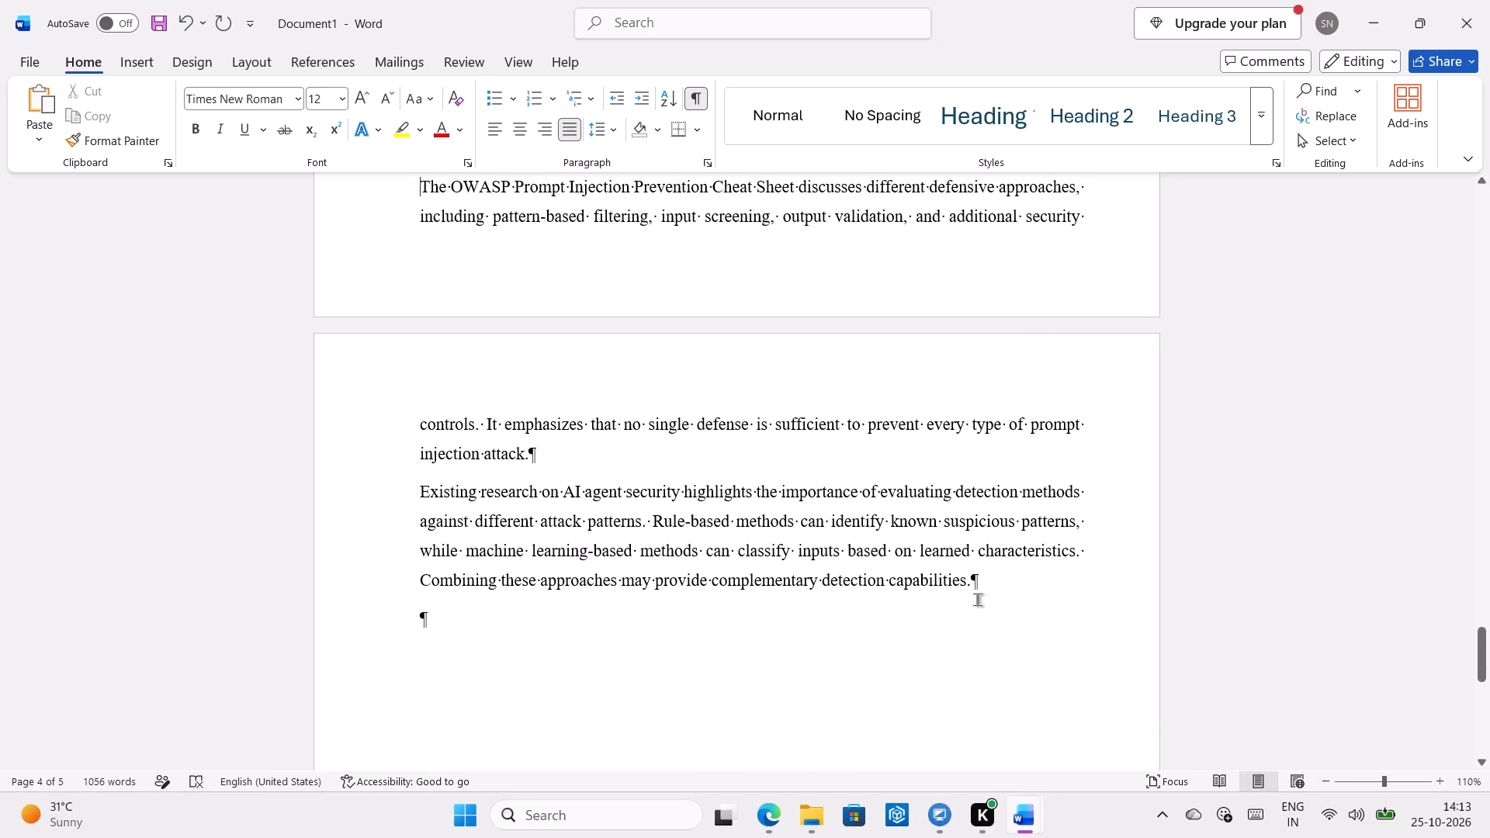
left_click(977, 599)
left_click_drag(977, 599, 528, 282)
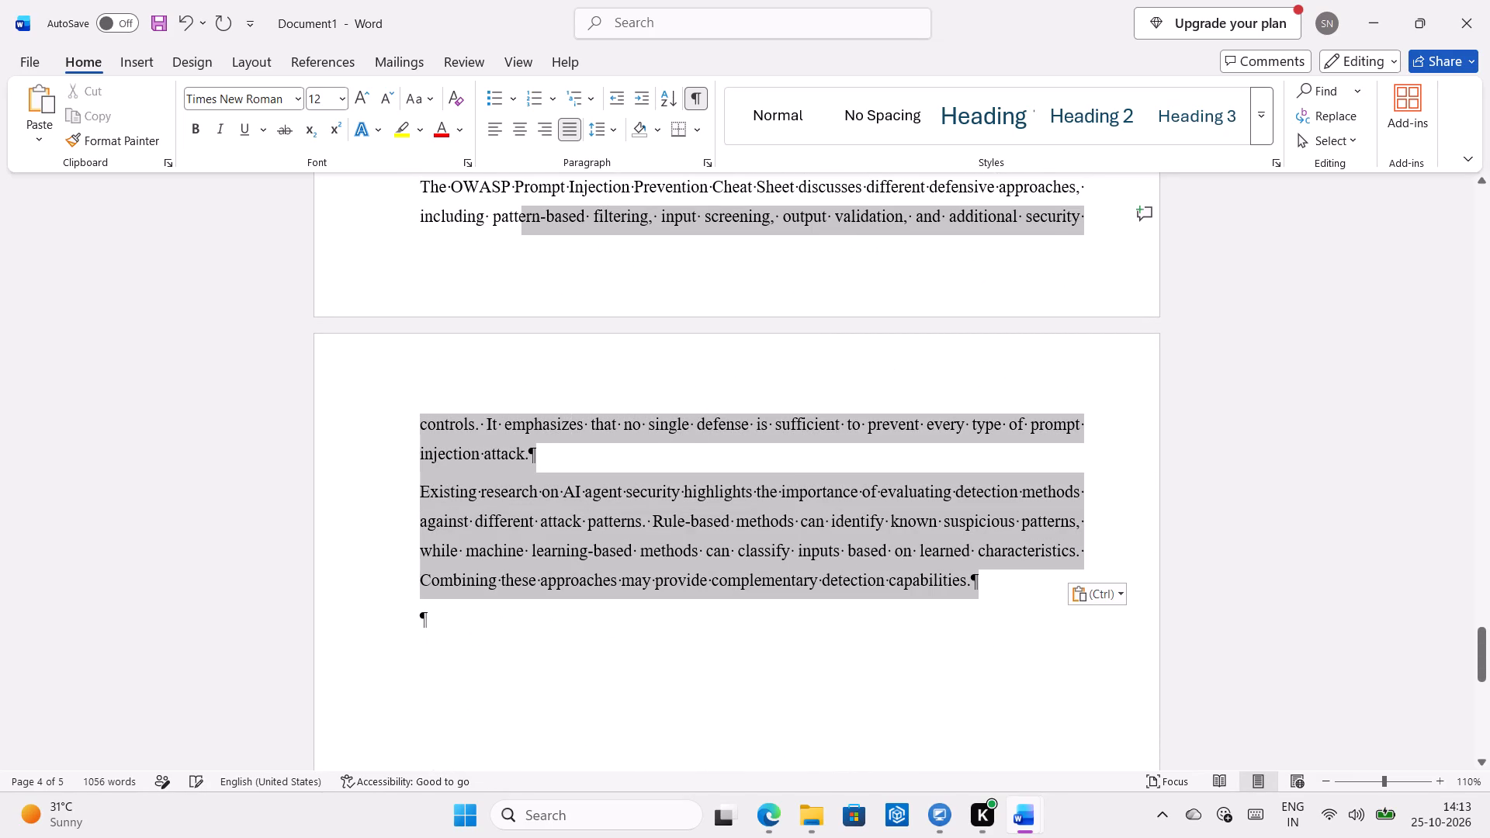
left_click_drag(528, 282, 438, 158)
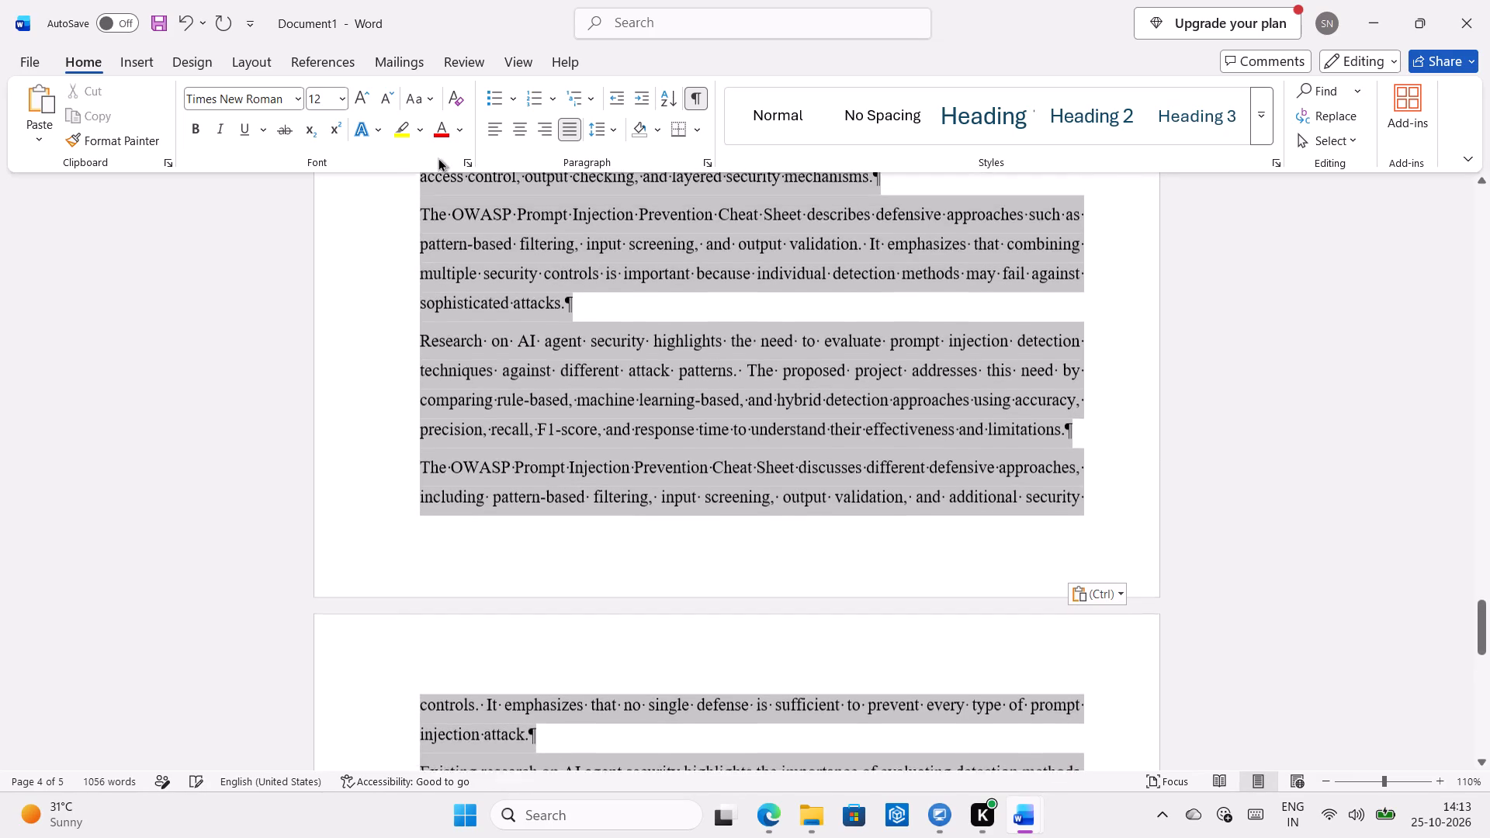
left_click_drag(438, 158, 437, 185)
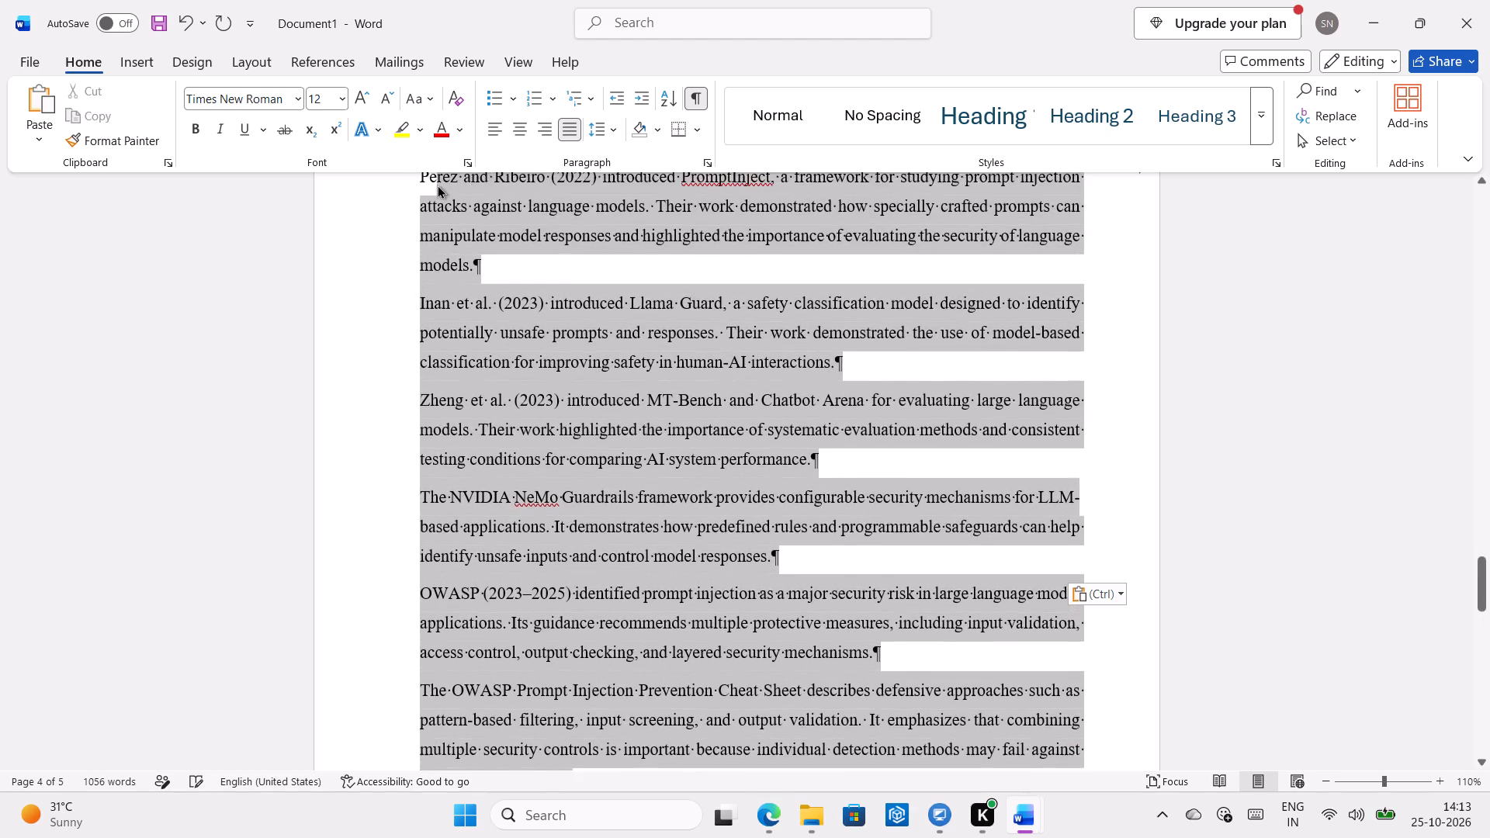
left_click_drag(437, 185, 407, 226)
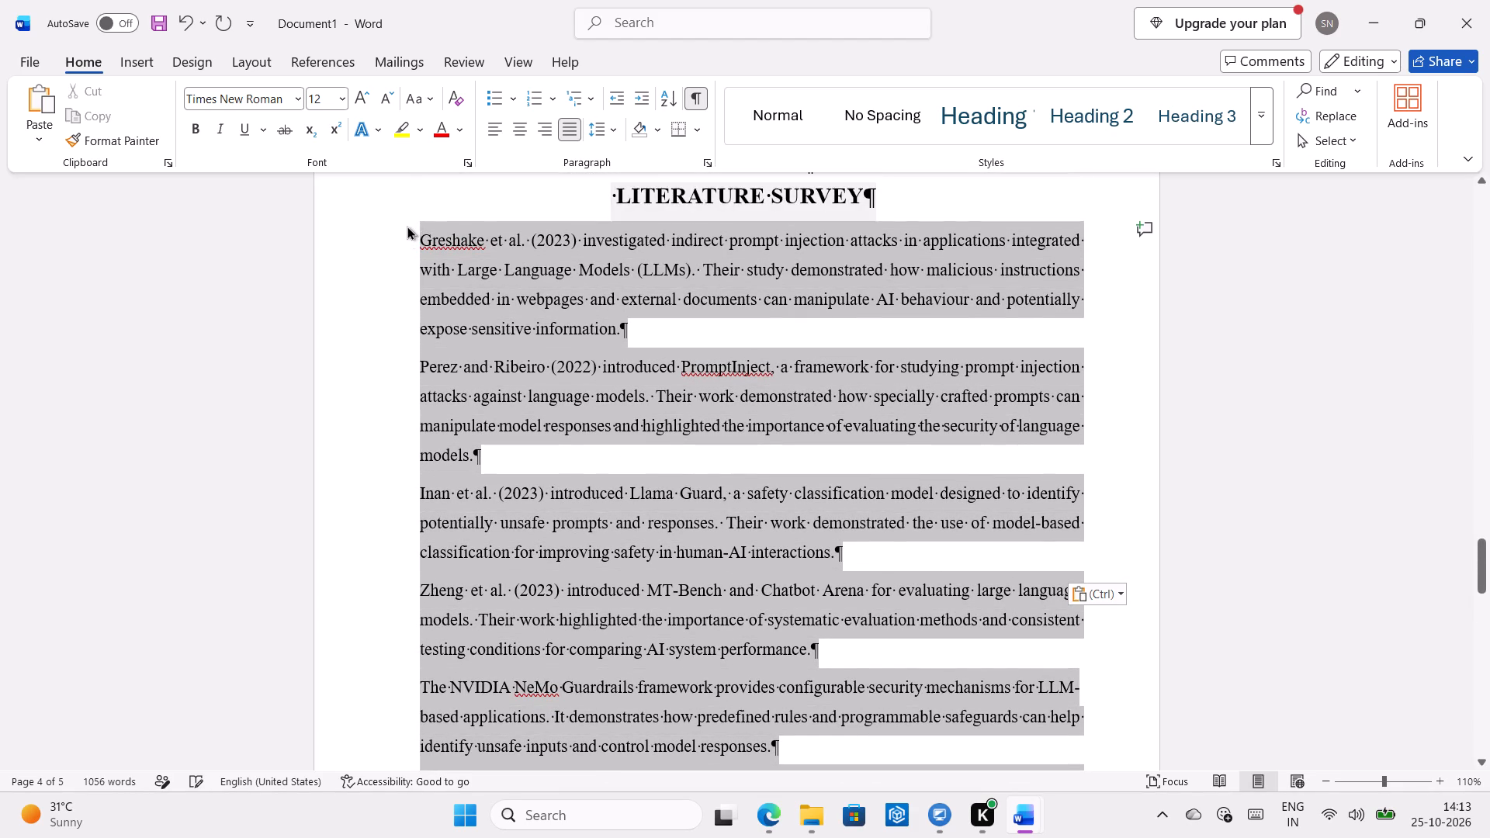
left_click_drag(407, 226, 406, 237)
key("ctrl+v")
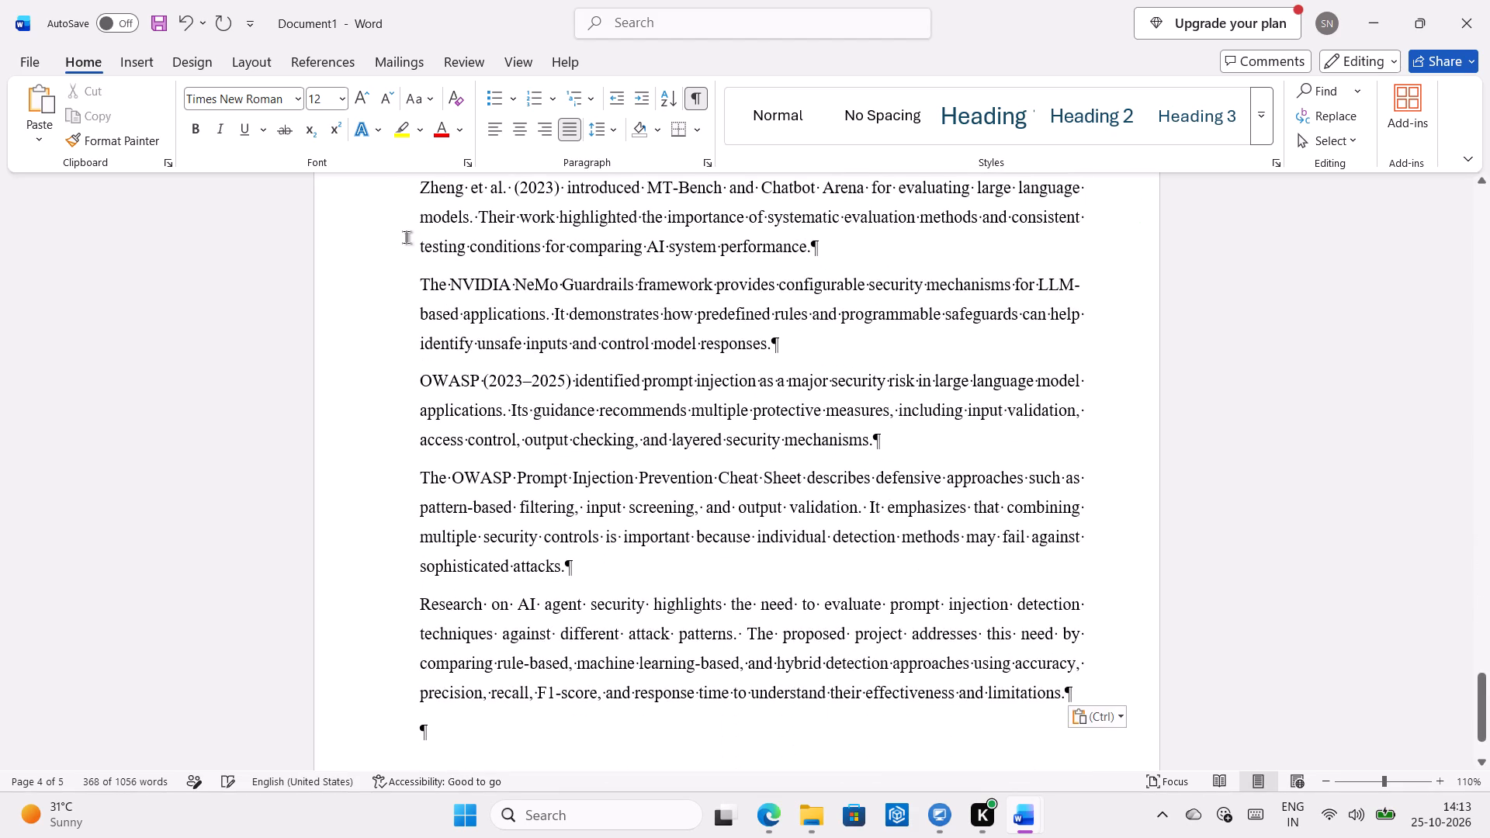
Insert a page break after the last literature survey paragraph.
scroll(406, 237, "down", 2)
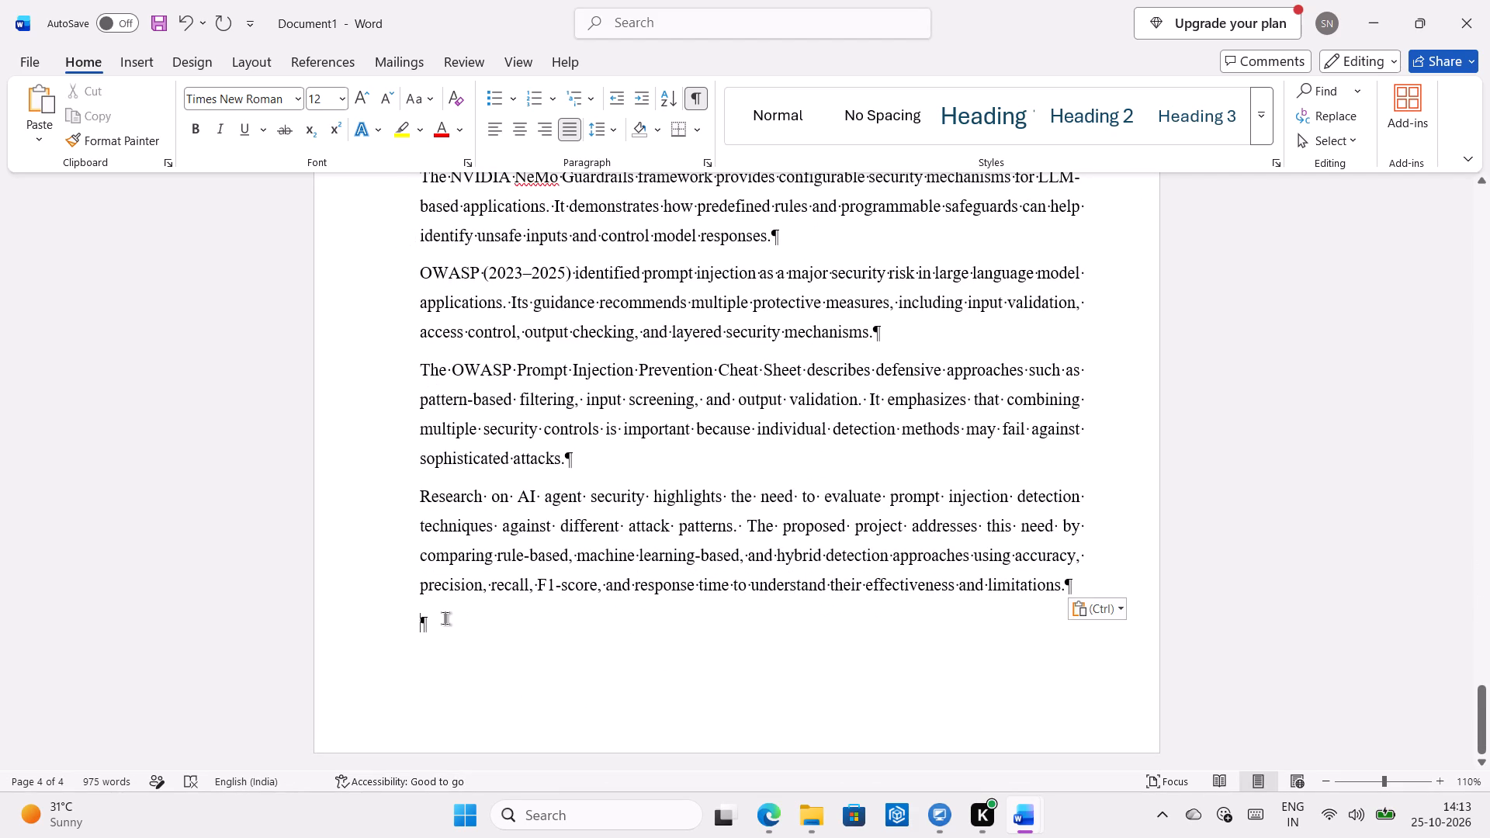
scroll(445, 618, "down", 3)
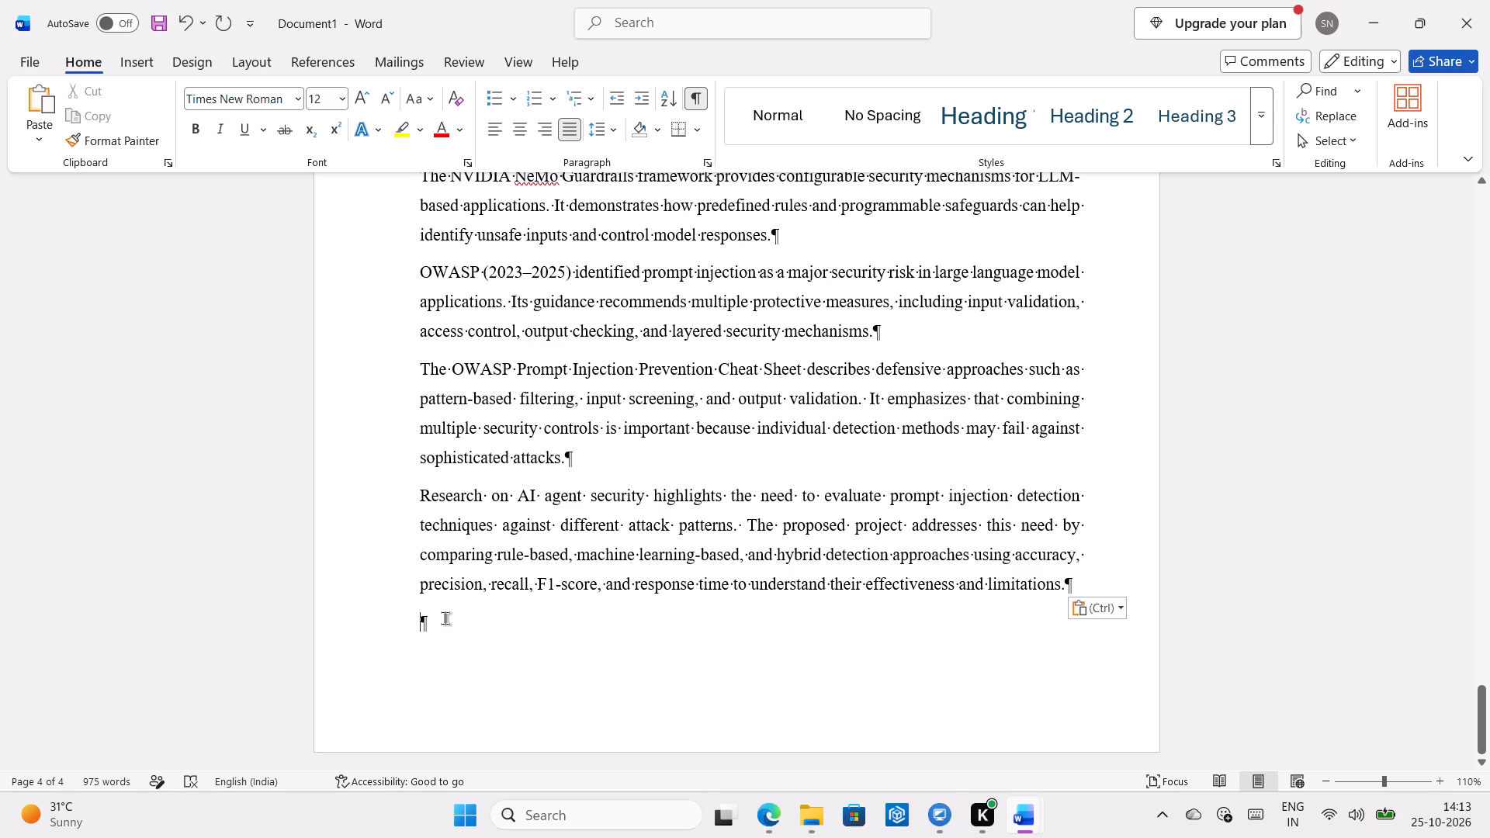
key("ctrl+Return")
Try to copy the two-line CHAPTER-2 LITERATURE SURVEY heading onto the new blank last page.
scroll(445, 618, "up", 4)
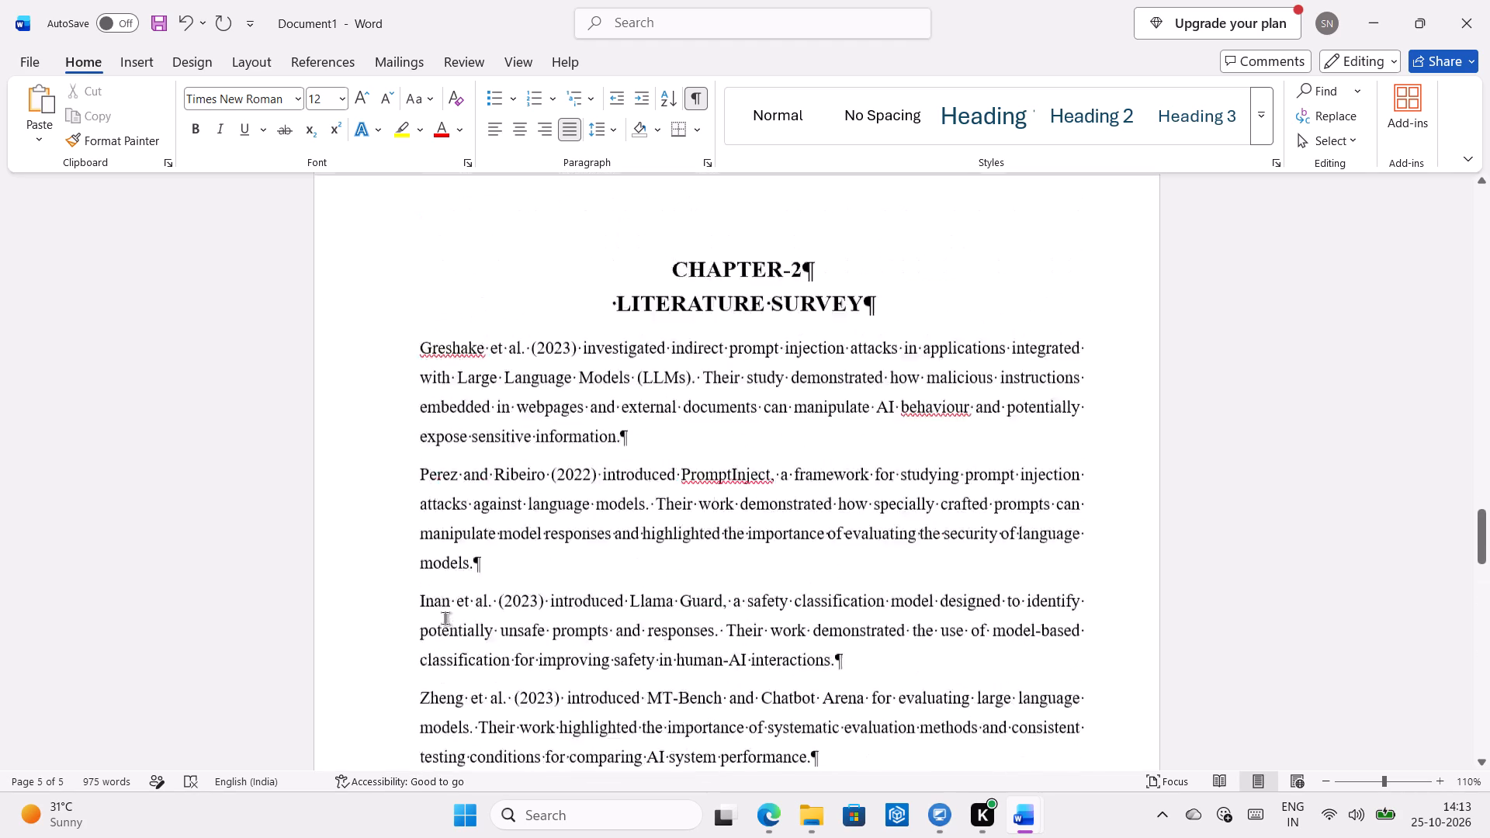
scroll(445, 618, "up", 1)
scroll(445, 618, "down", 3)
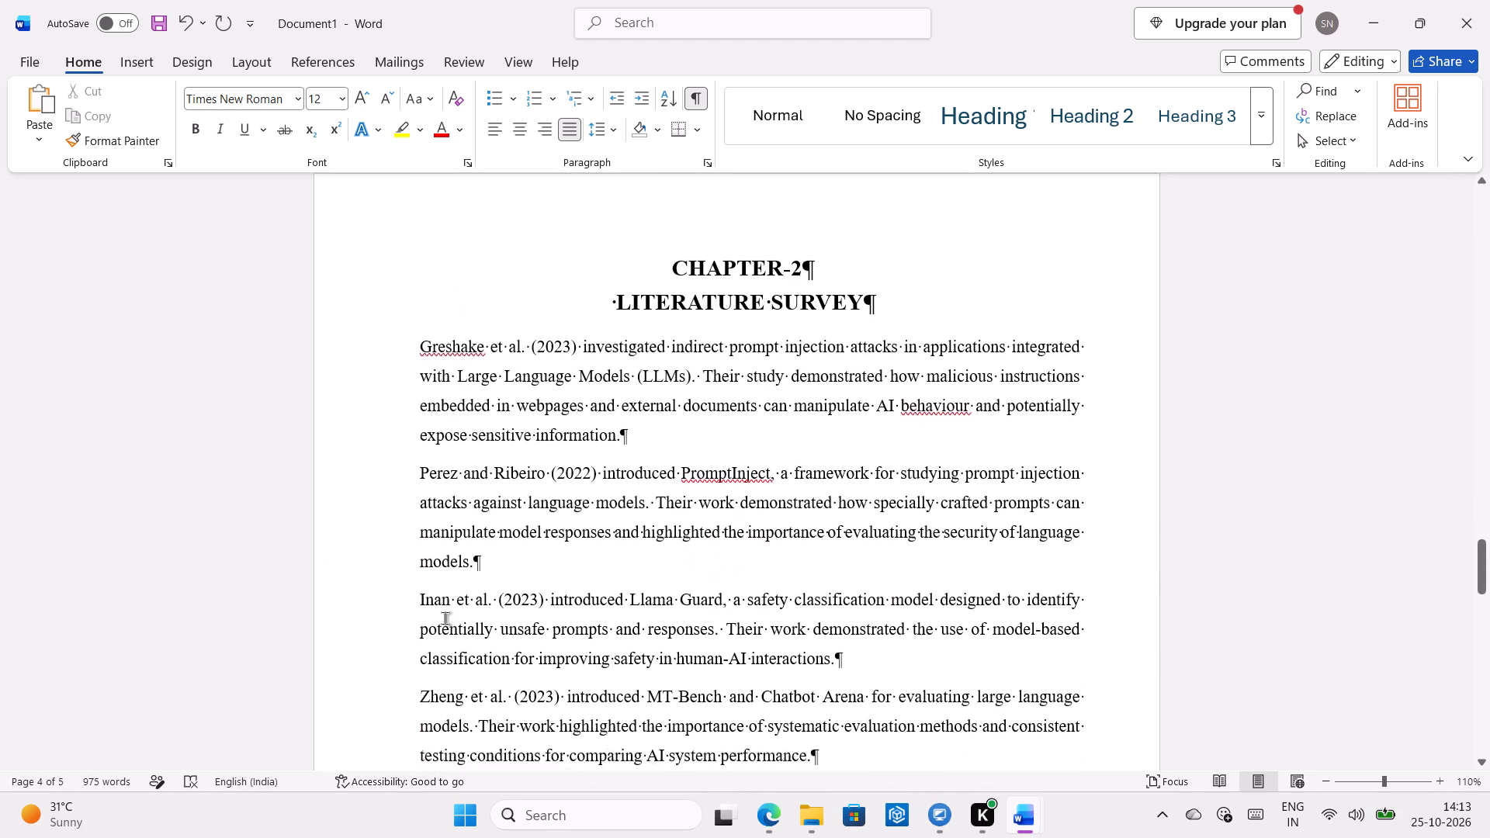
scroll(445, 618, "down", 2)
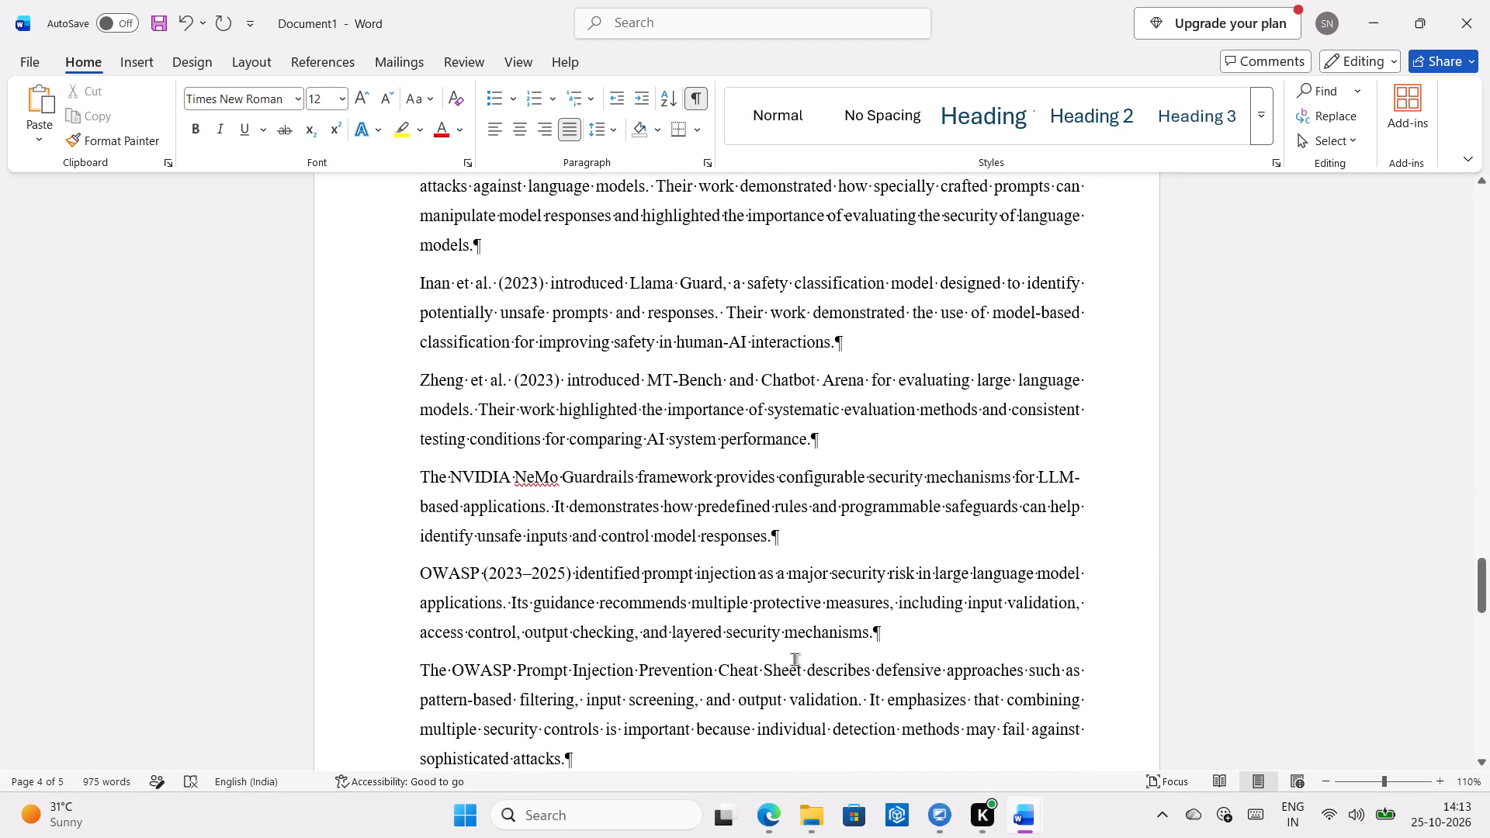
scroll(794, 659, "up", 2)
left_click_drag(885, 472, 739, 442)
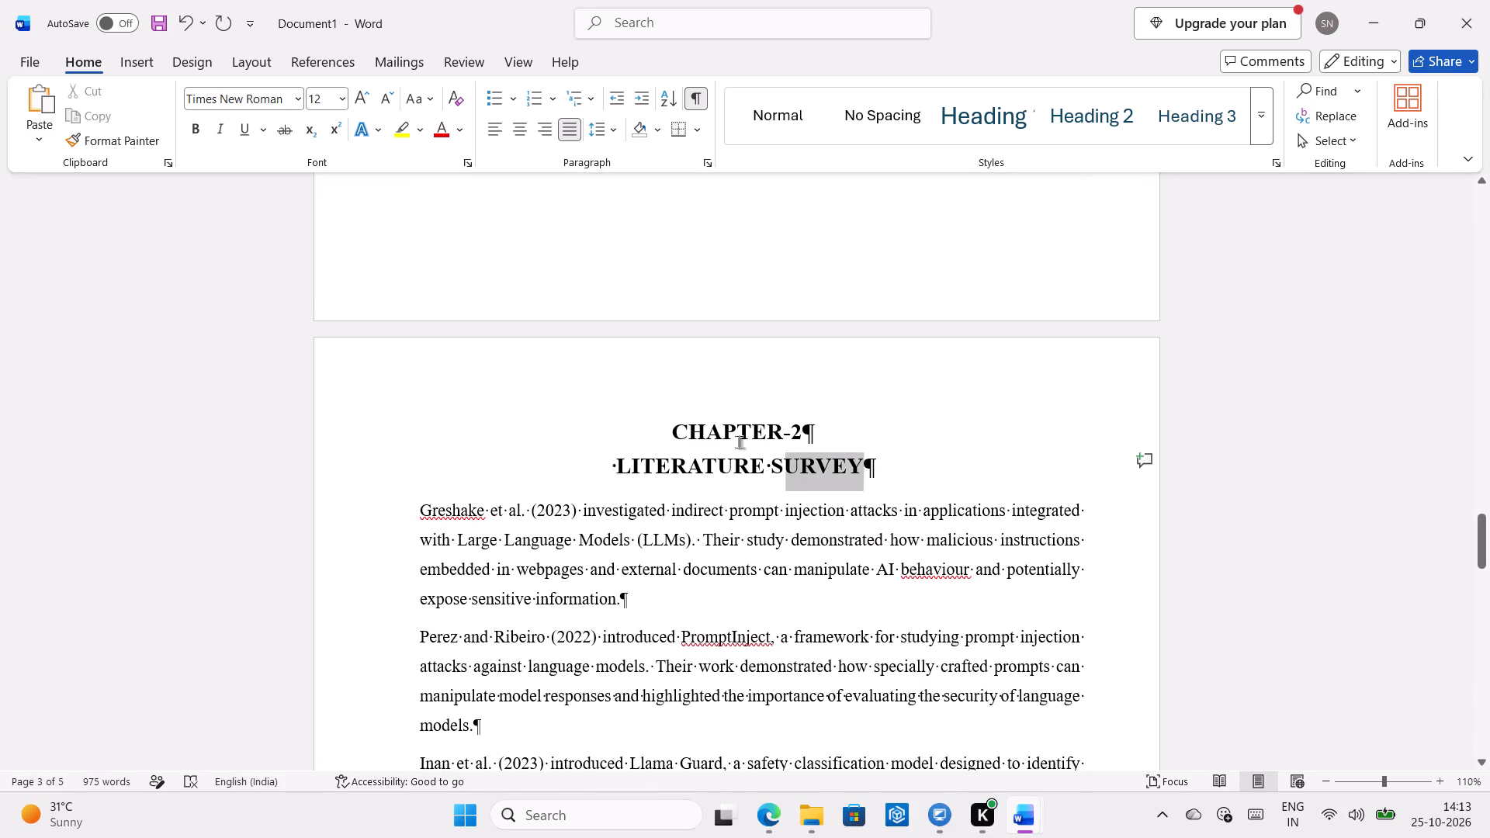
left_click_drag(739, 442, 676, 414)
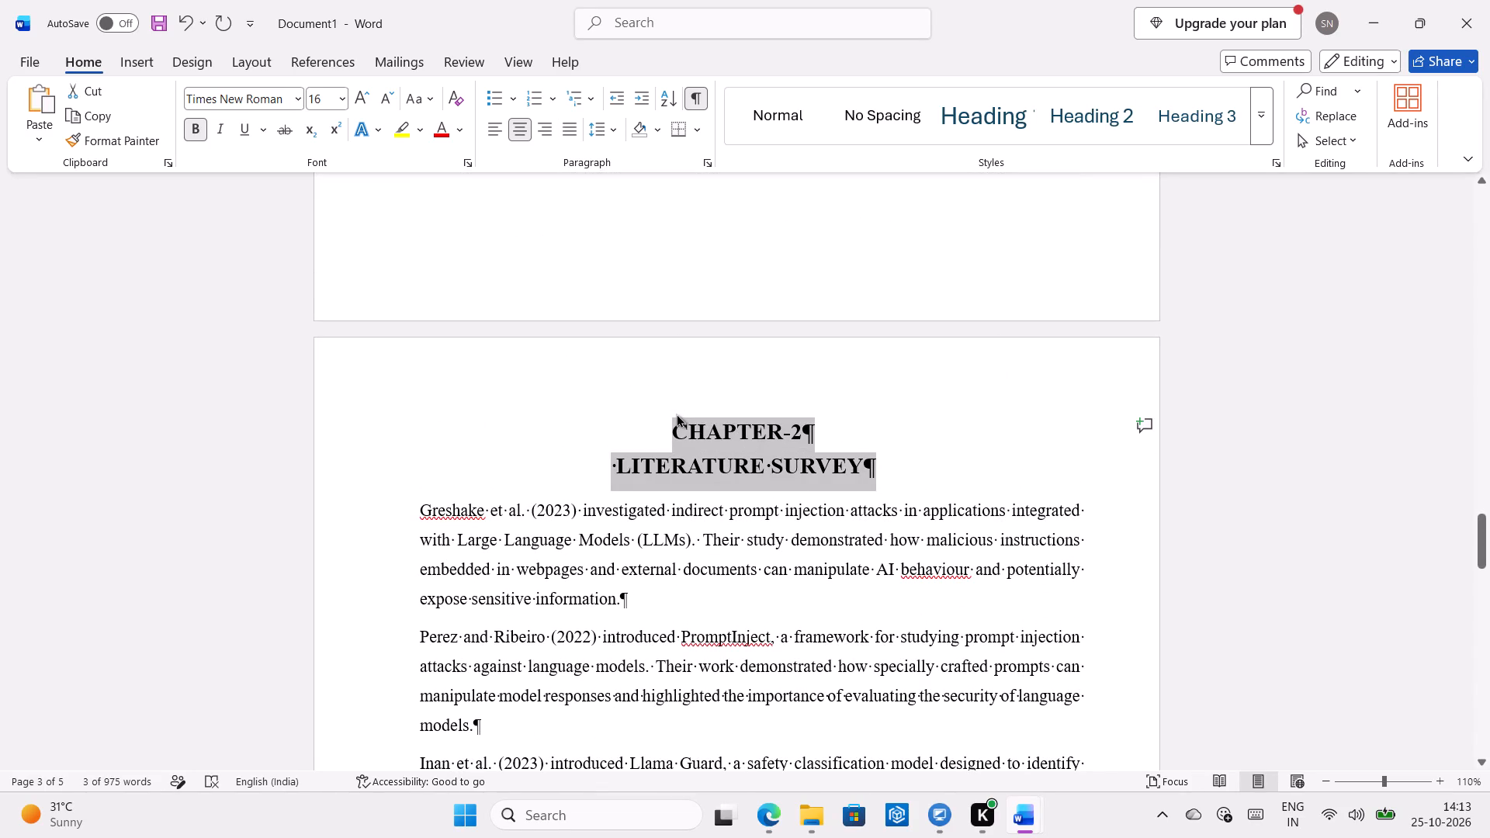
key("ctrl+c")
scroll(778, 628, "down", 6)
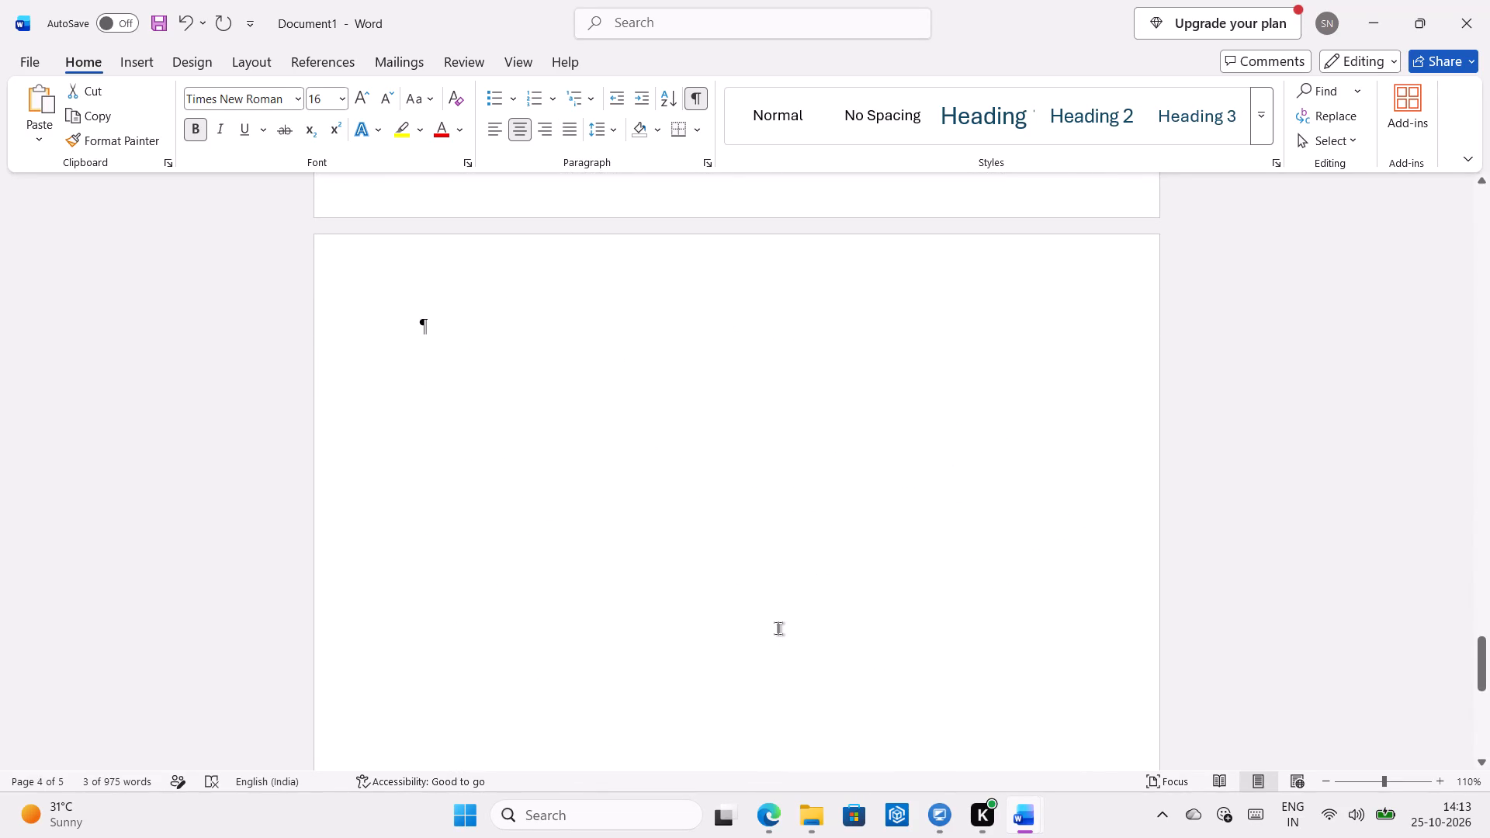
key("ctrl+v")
Examine the page layout of the whole document, checking how Chapters 1 and 2 are distributed across the pages.
scroll(785, 394, "down", 3)
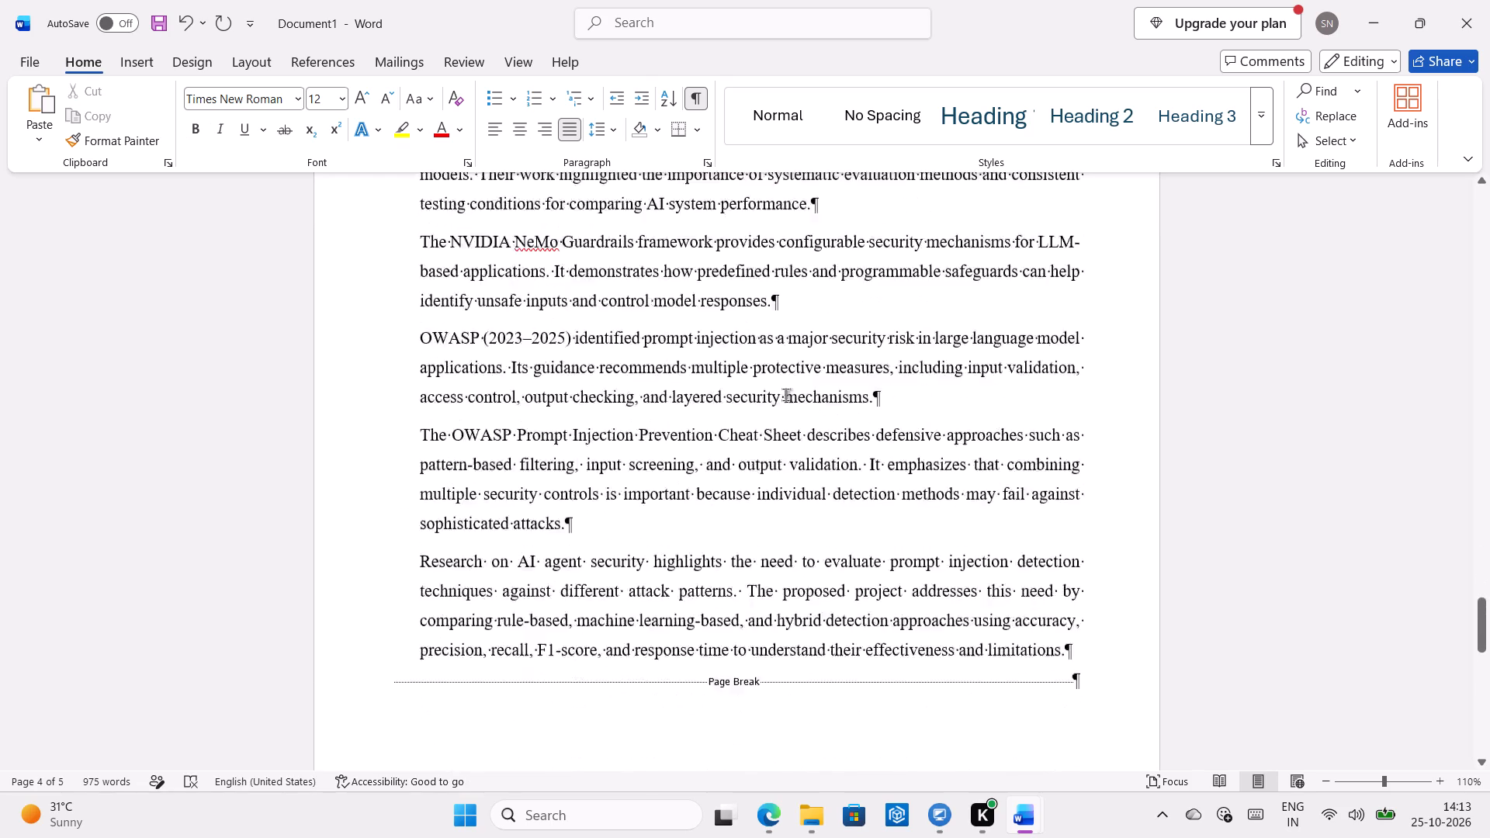
scroll(785, 394, "up", 9)
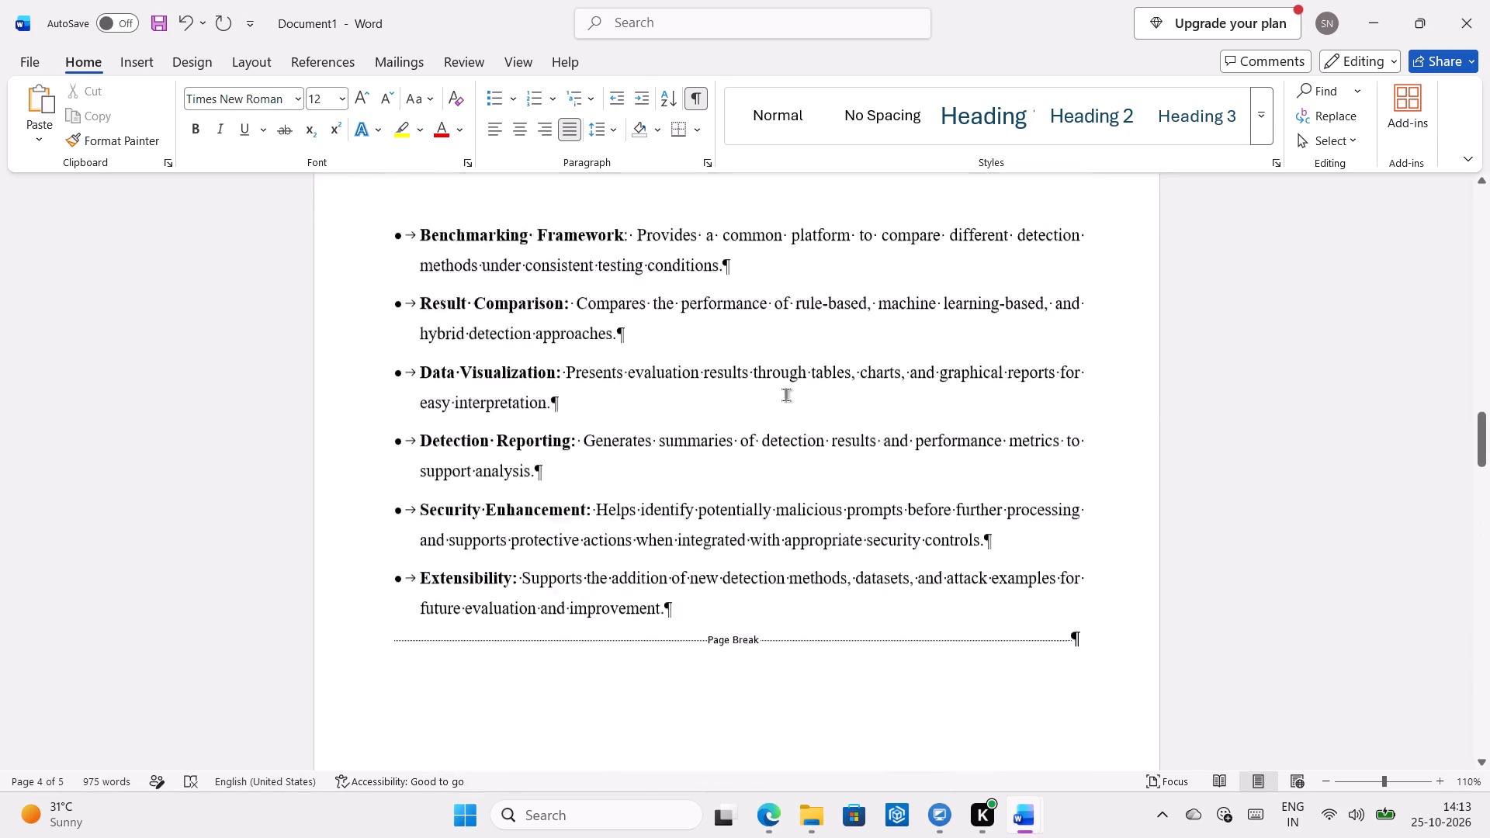
scroll(785, 394, "down", 4)
scroll(754, 639, "down", 3)
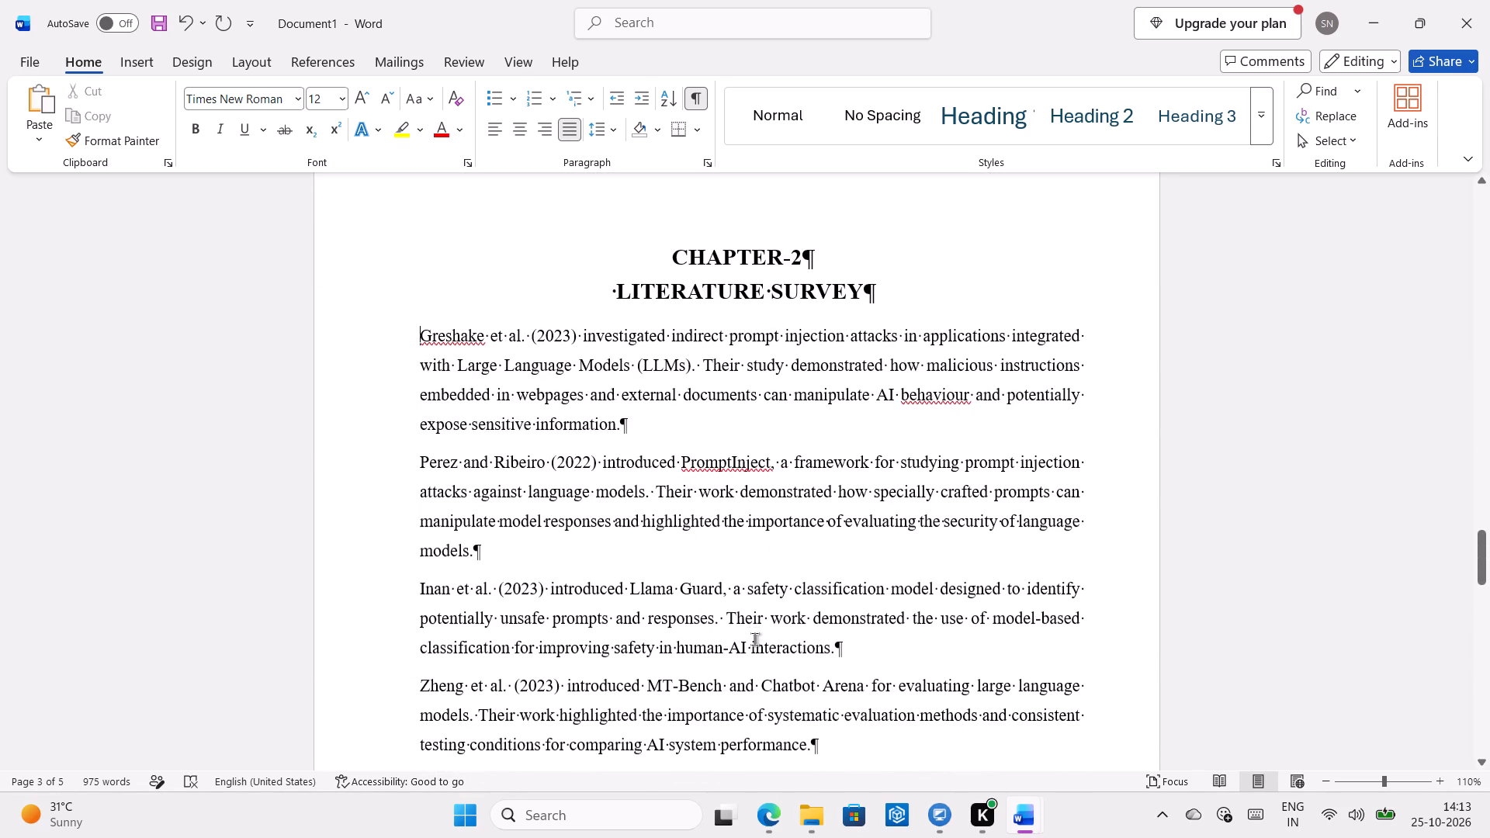
scroll(754, 639, "down", 3)
scroll(754, 639, "down", 3, "ctrl")
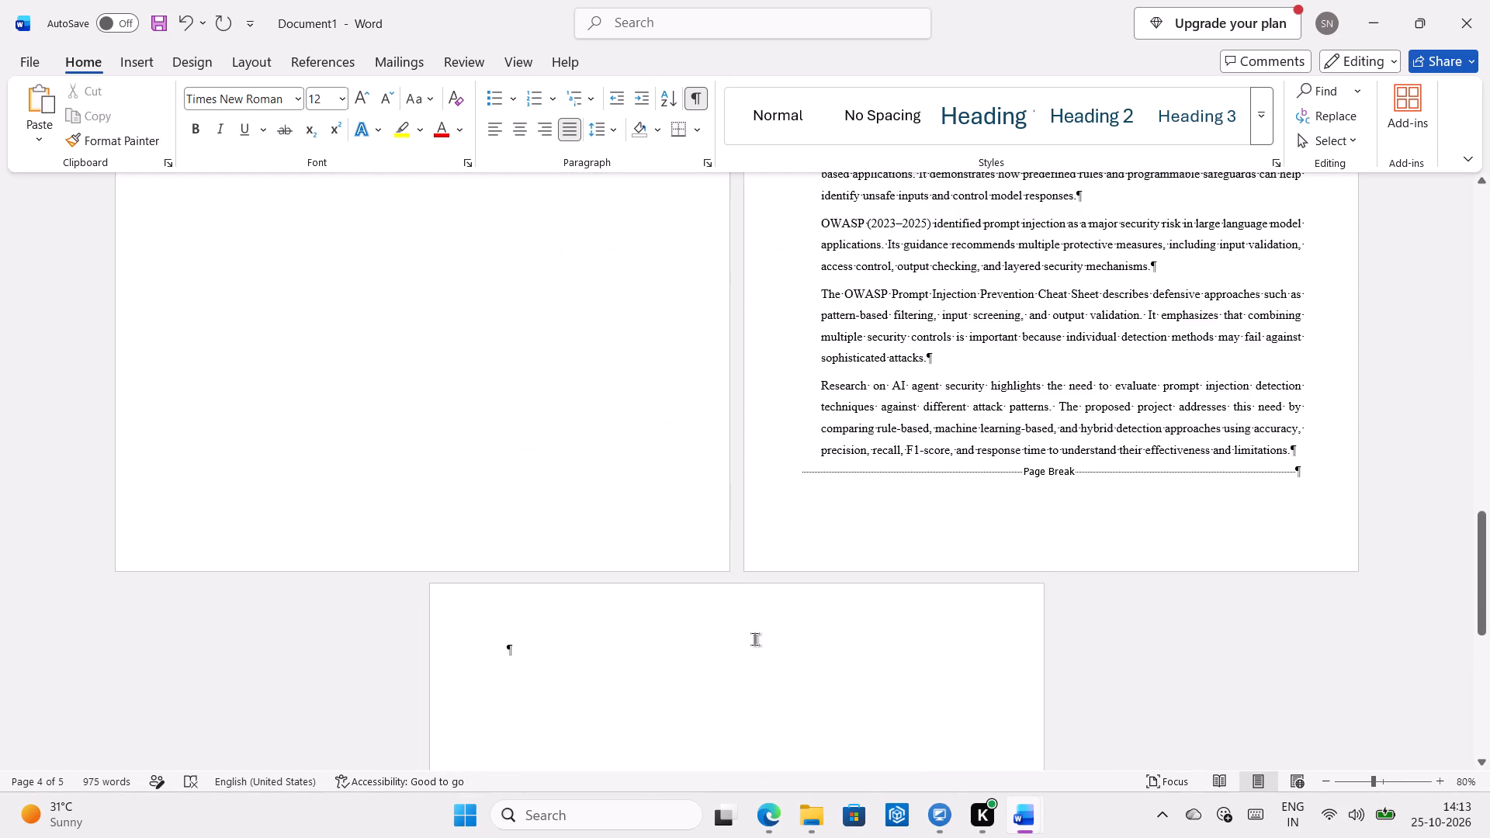
scroll(754, 639, "up", 4)
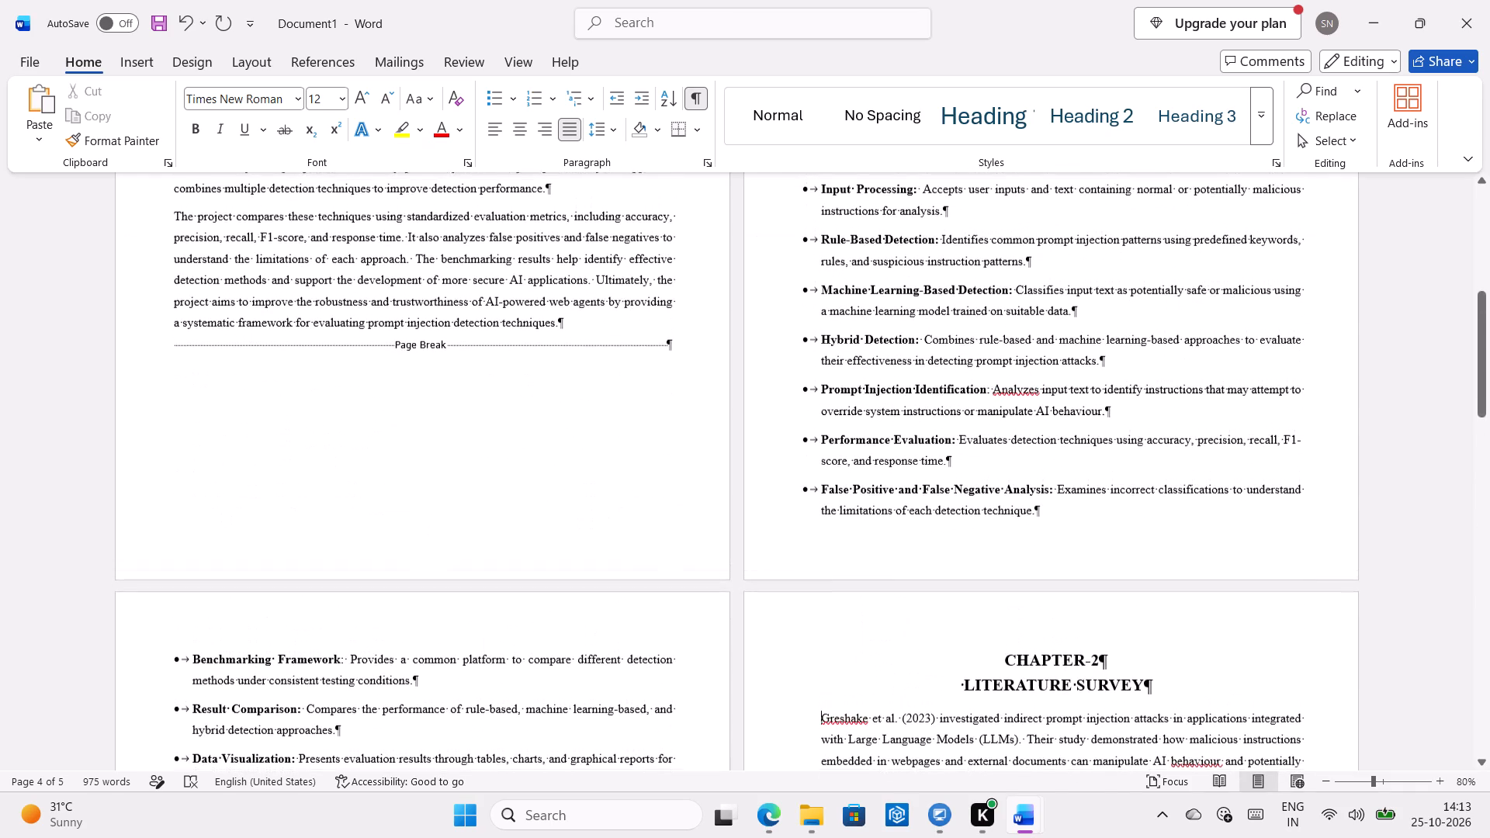
scroll(754, 639, "up", 1)
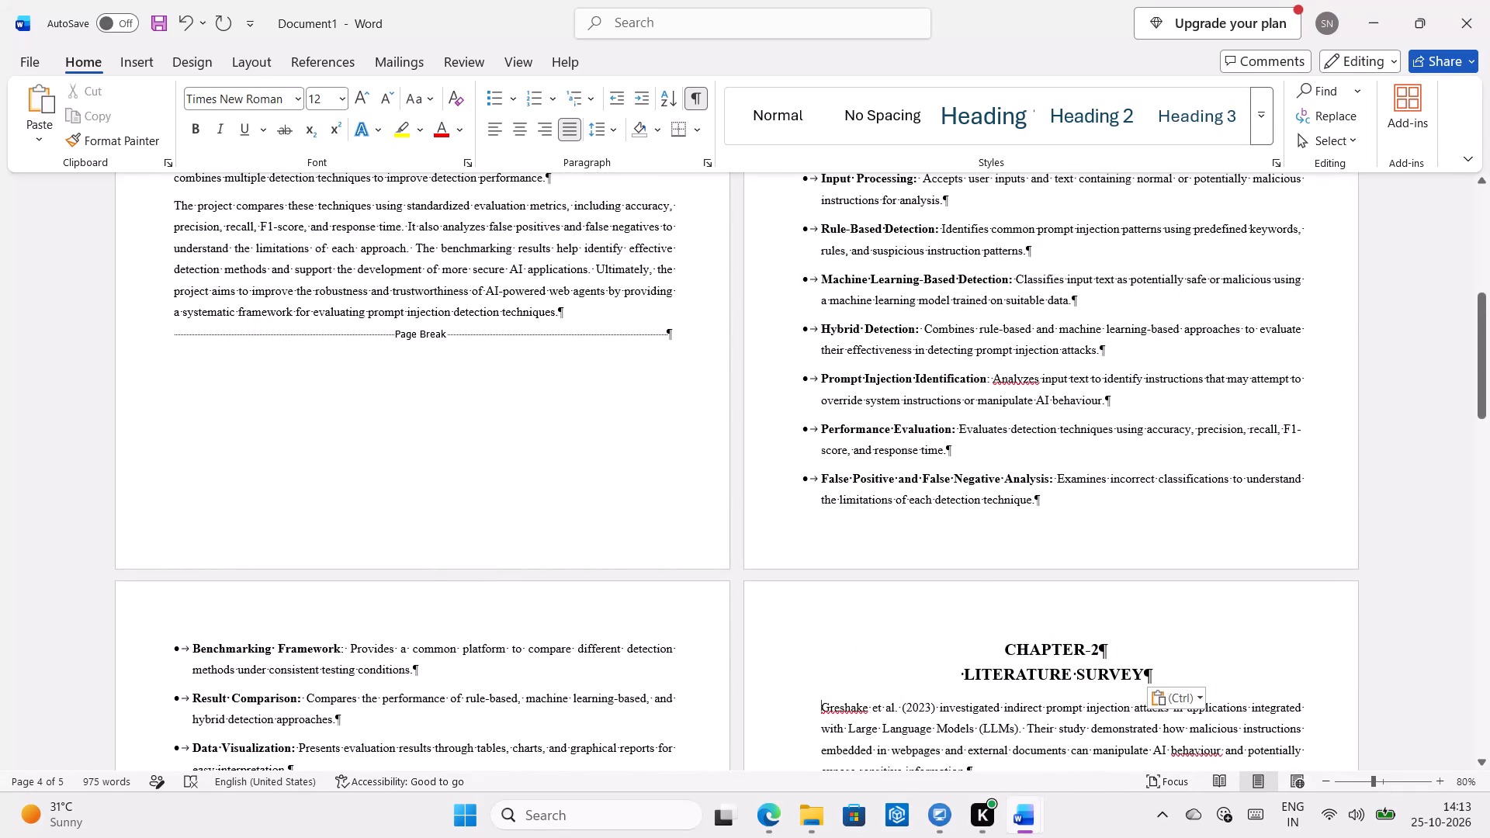
scroll(754, 639, "up", 5)
scroll(754, 639, "down", 5)
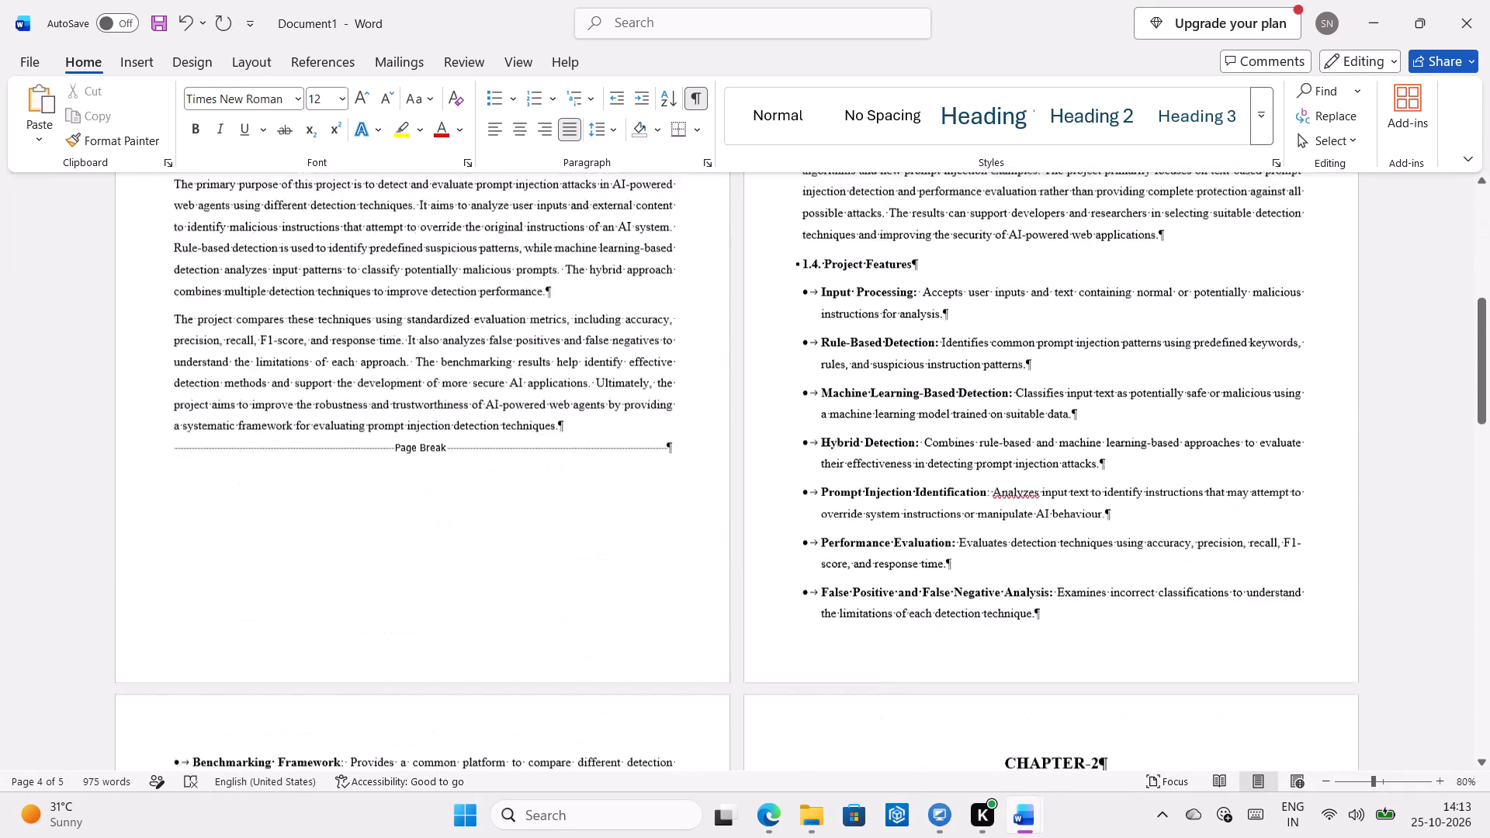
scroll(754, 639, "up", 4)
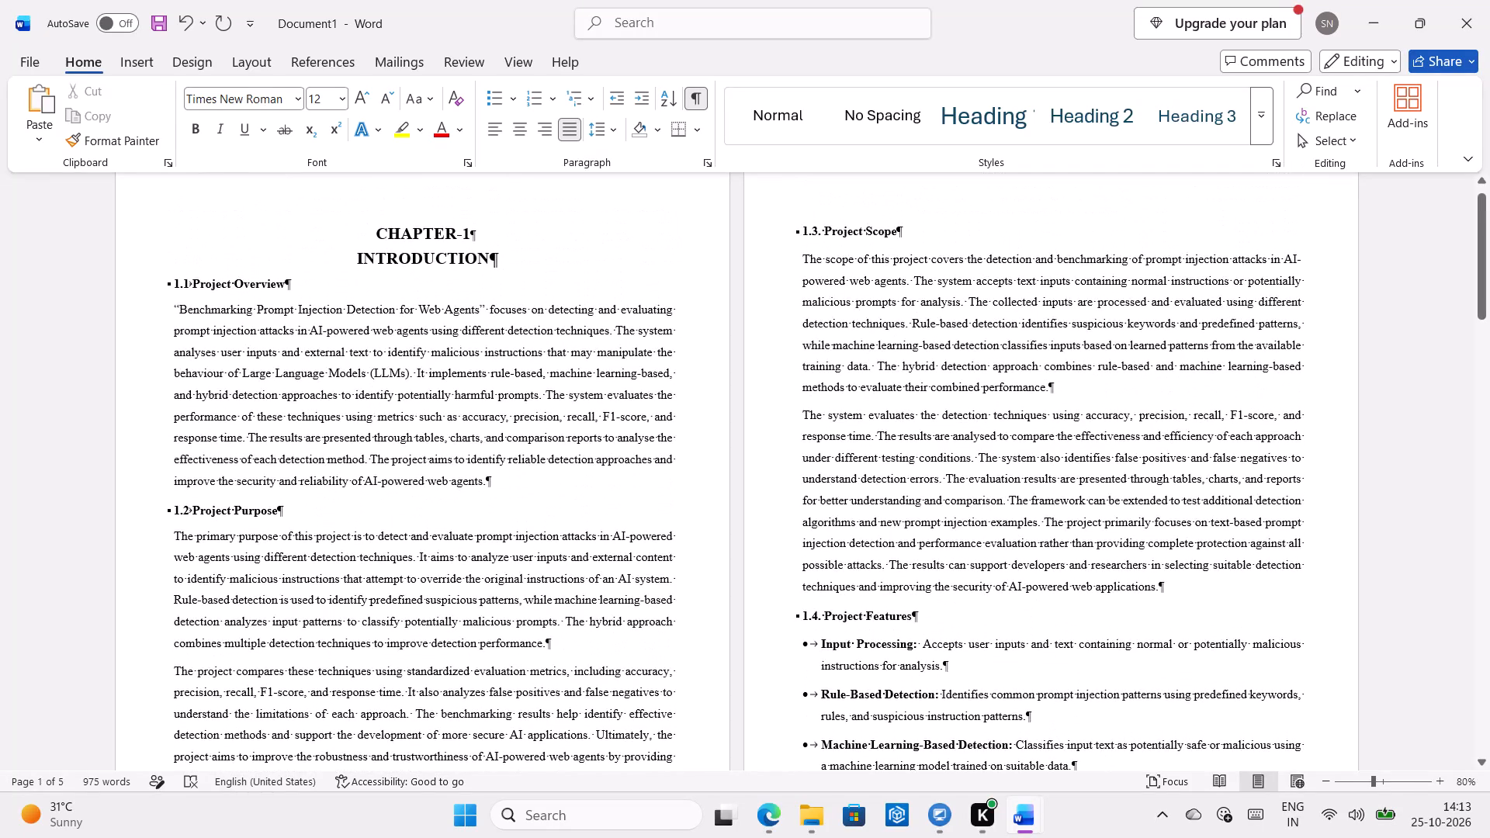
scroll(754, 639, "down", 1)
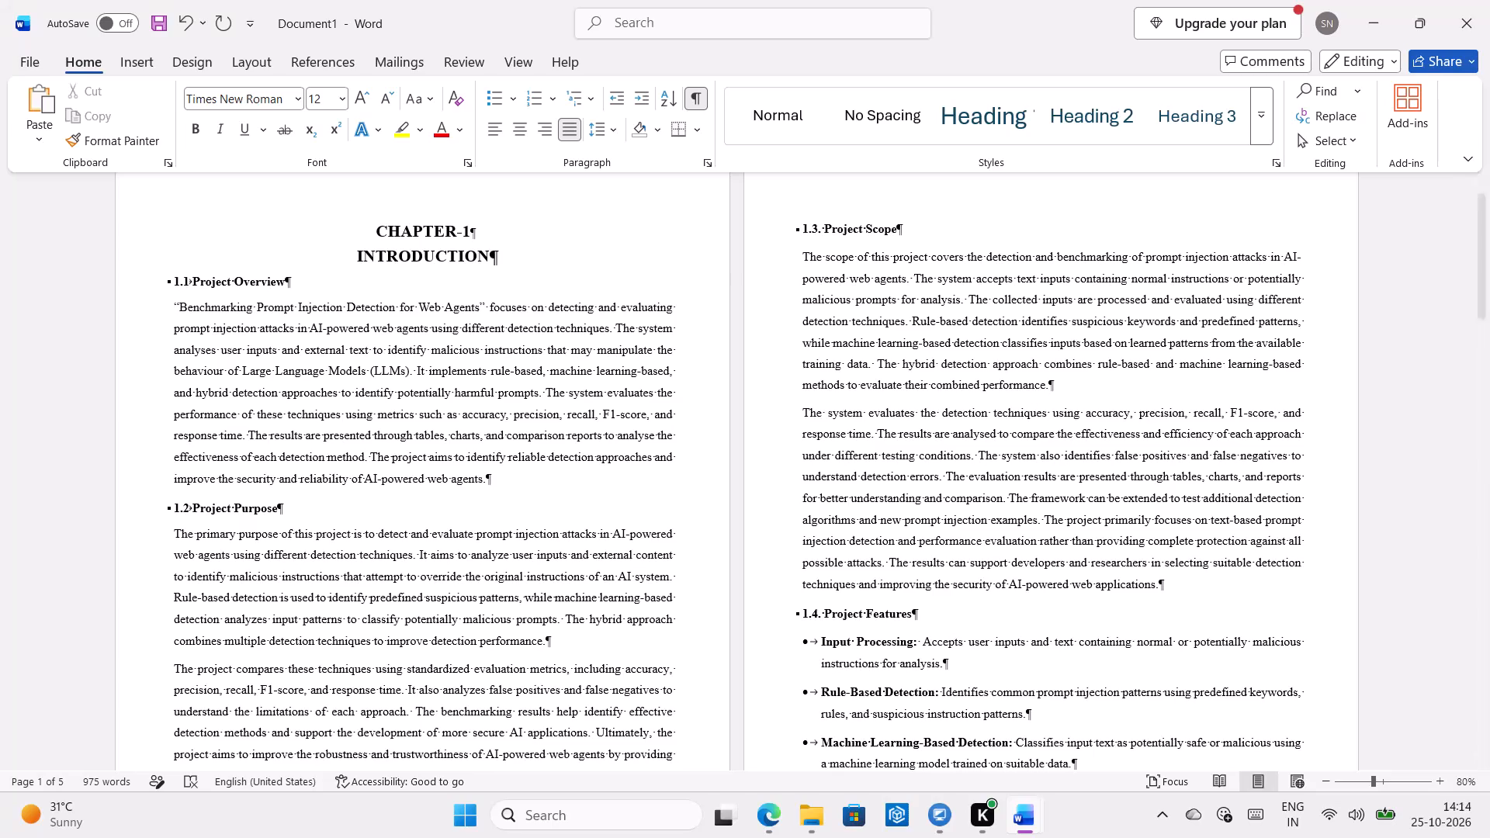
scroll(754, 639, "down", 4, "ctrl")
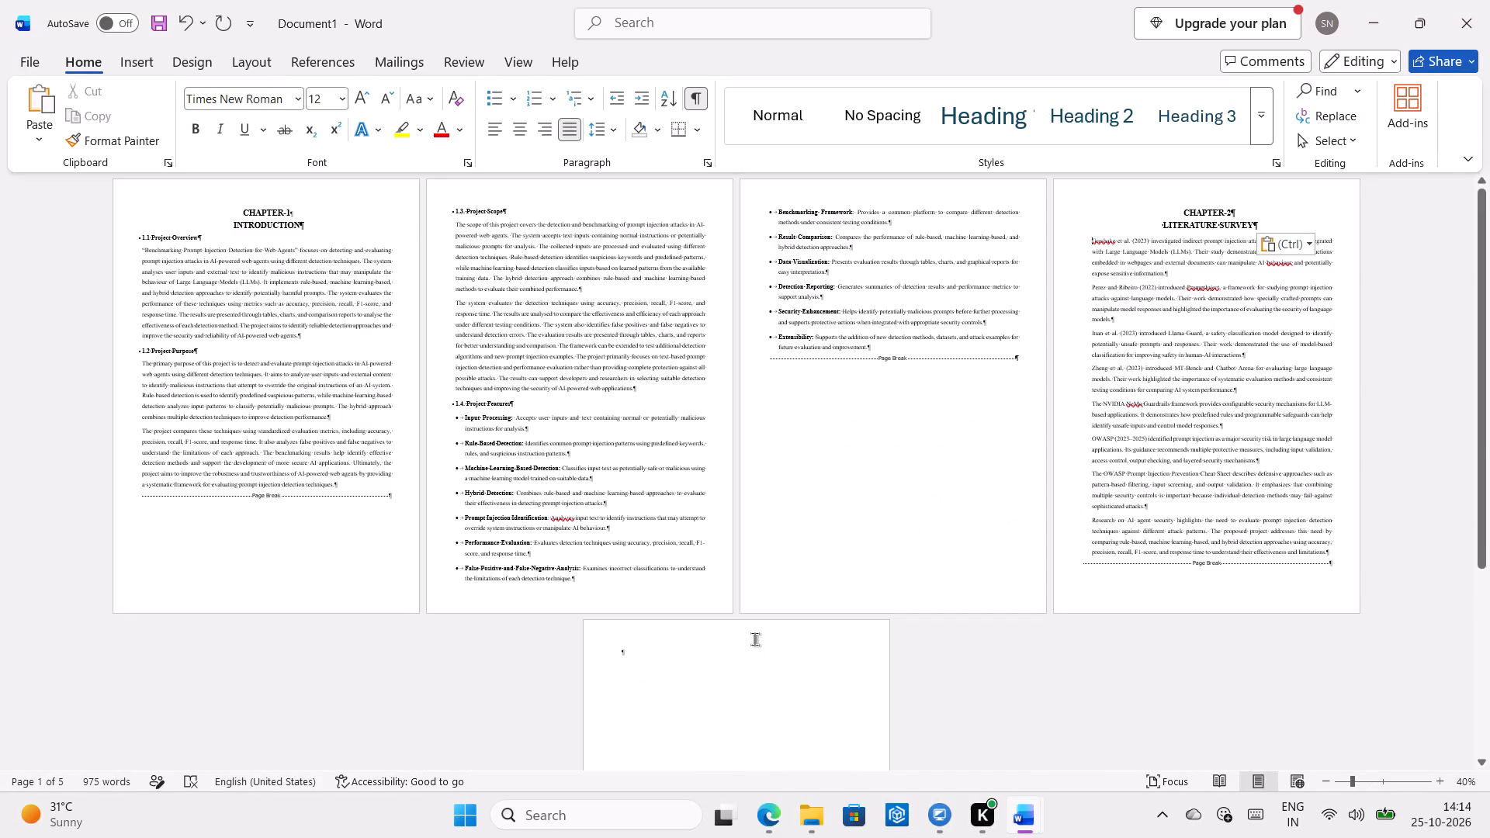
left_click(1165, 407)
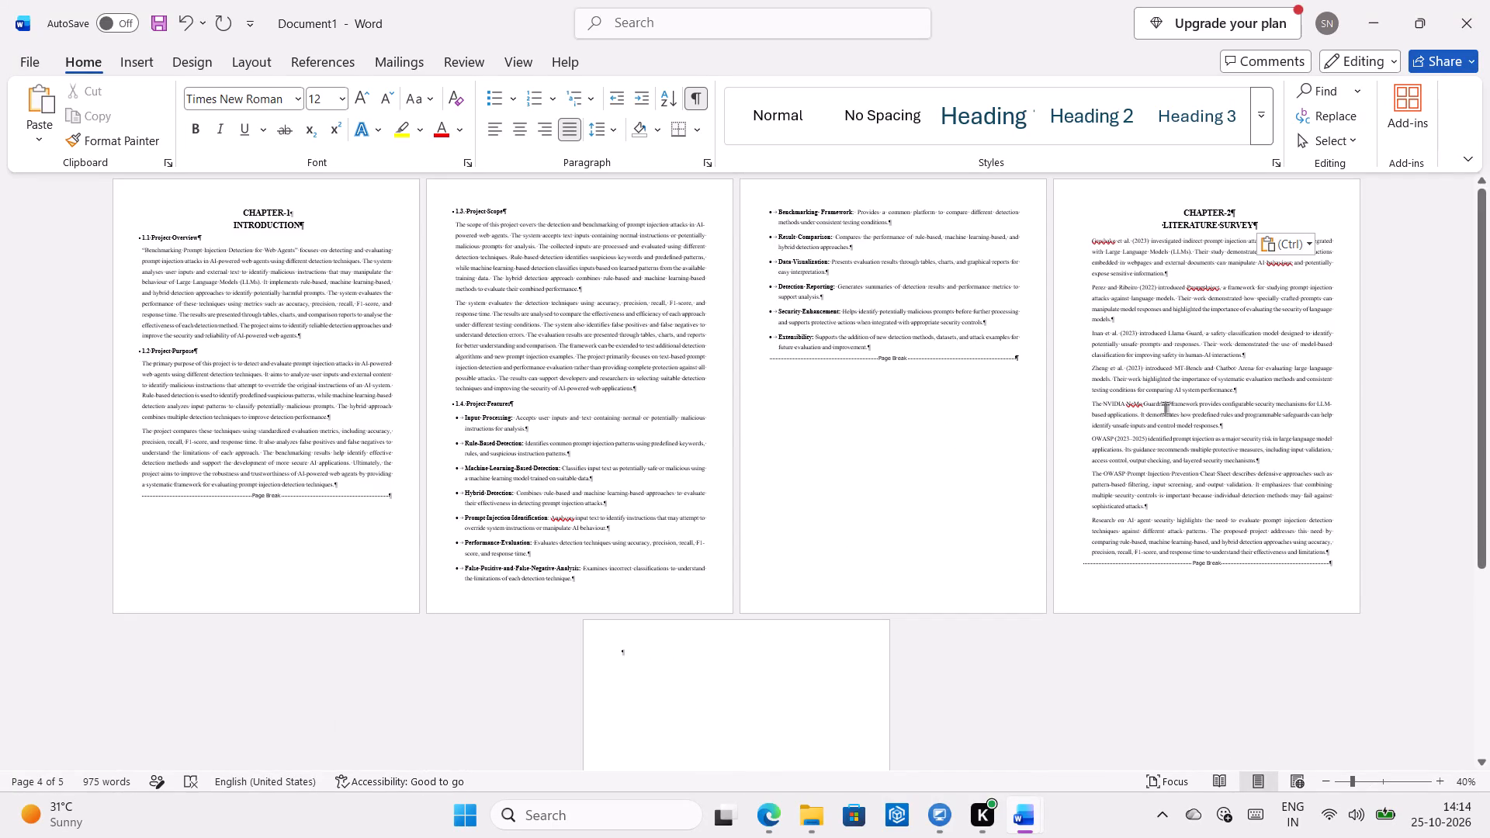
Paste the copied two-line chapter heading onto the blank last page and change its number to CHAPTER-3.
left_click(1165, 407)
left_click(722, 753)
scroll(722, 753, "up", 6, "ctrl")
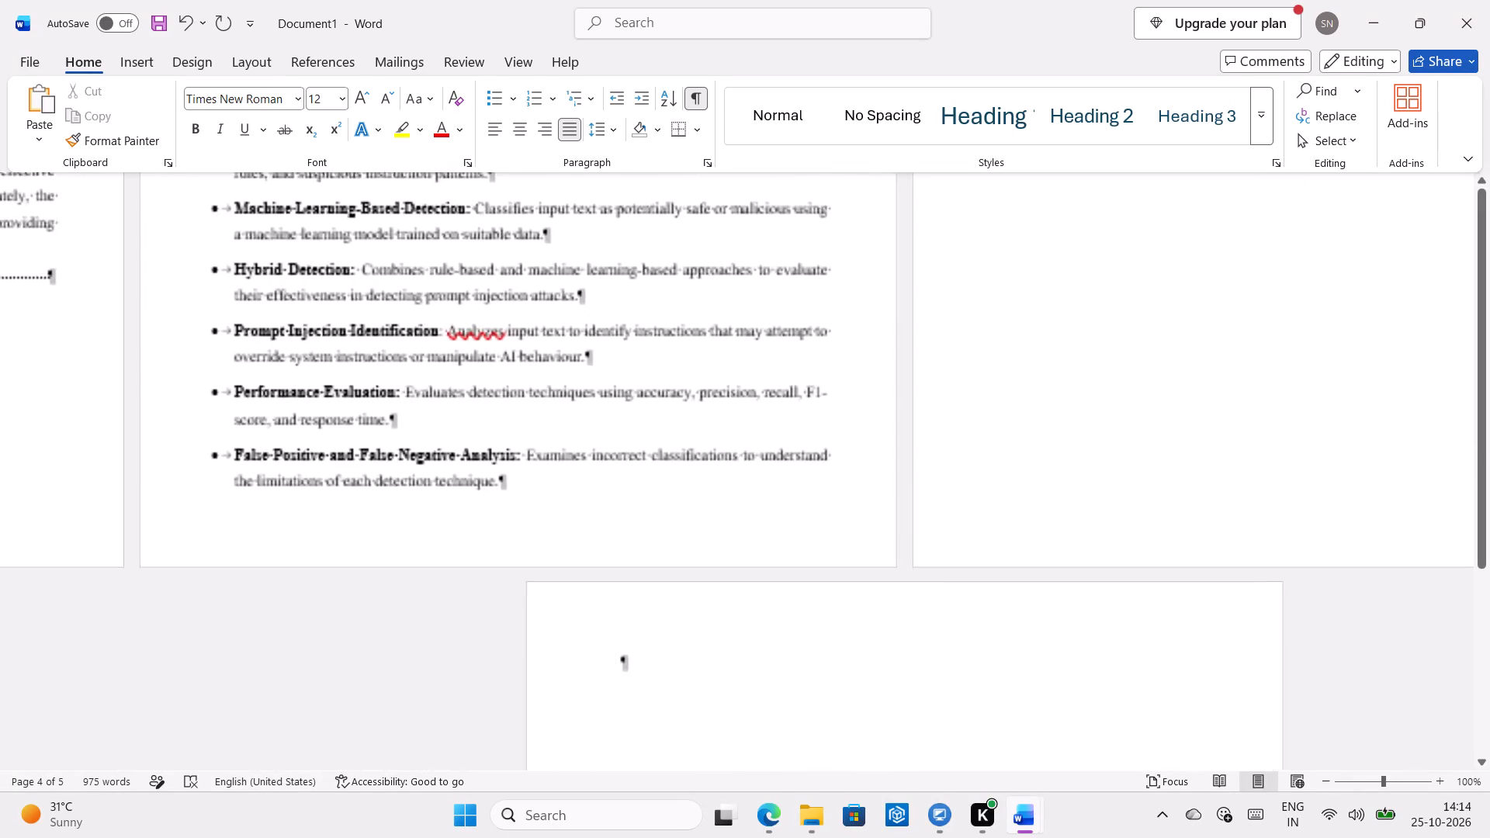
scroll(722, 753, "up", 1, "ctrl")
left_click(722, 753)
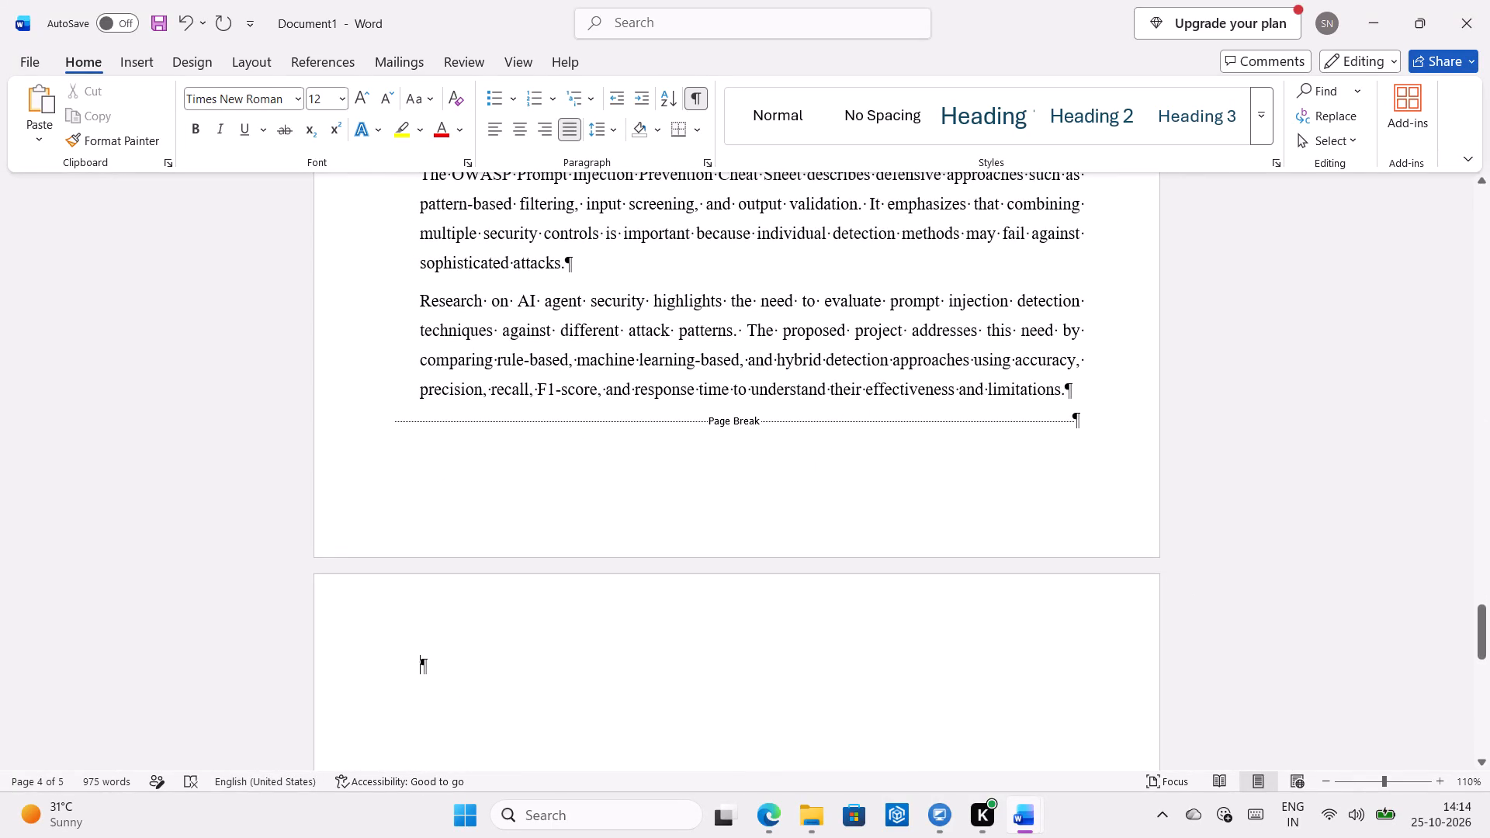
key("ctrl+v")
scroll(722, 753, "down", 1)
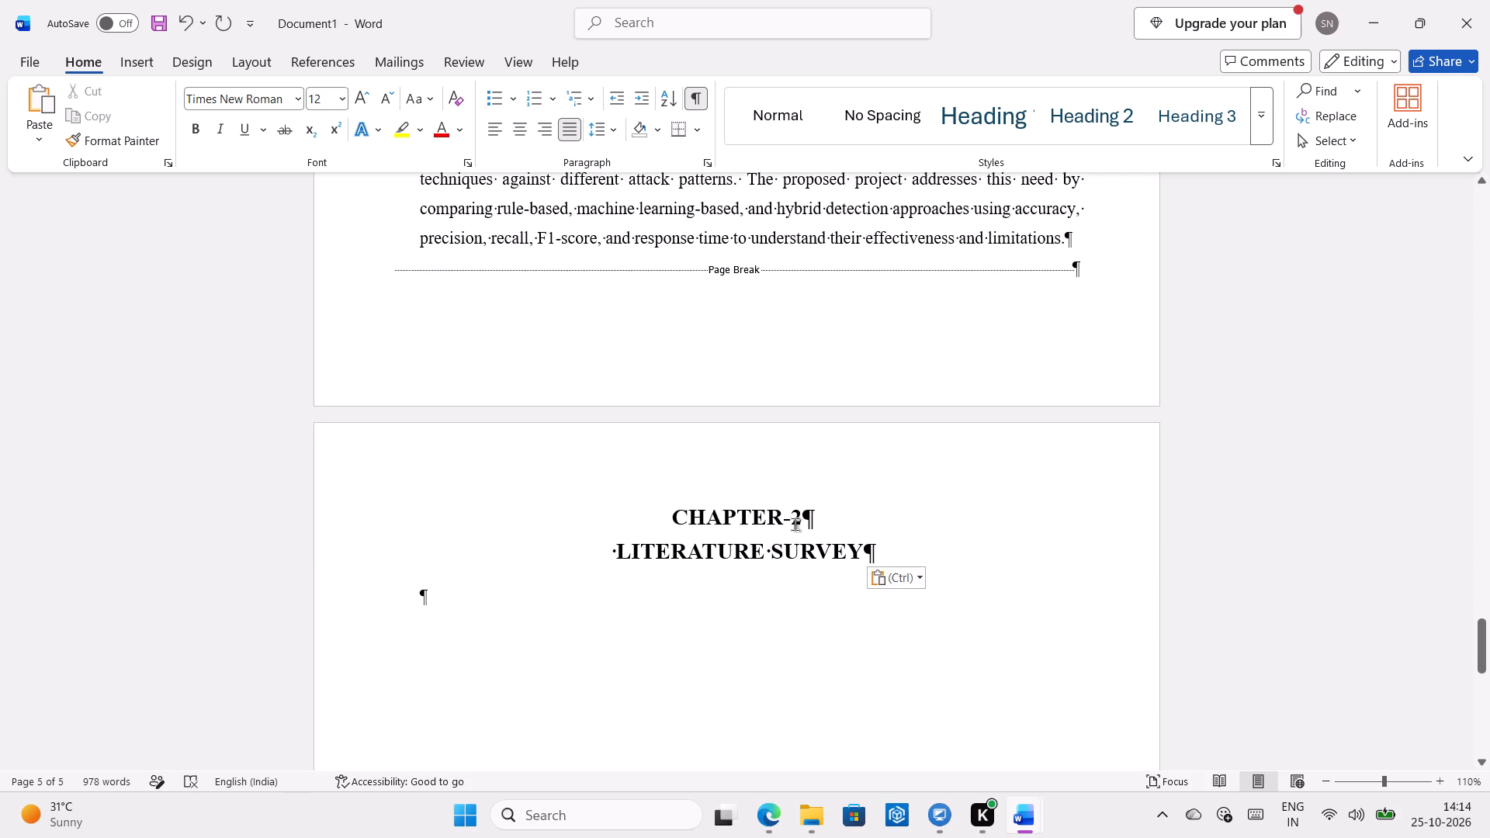
left_click(799, 527)
key("BackSpace")
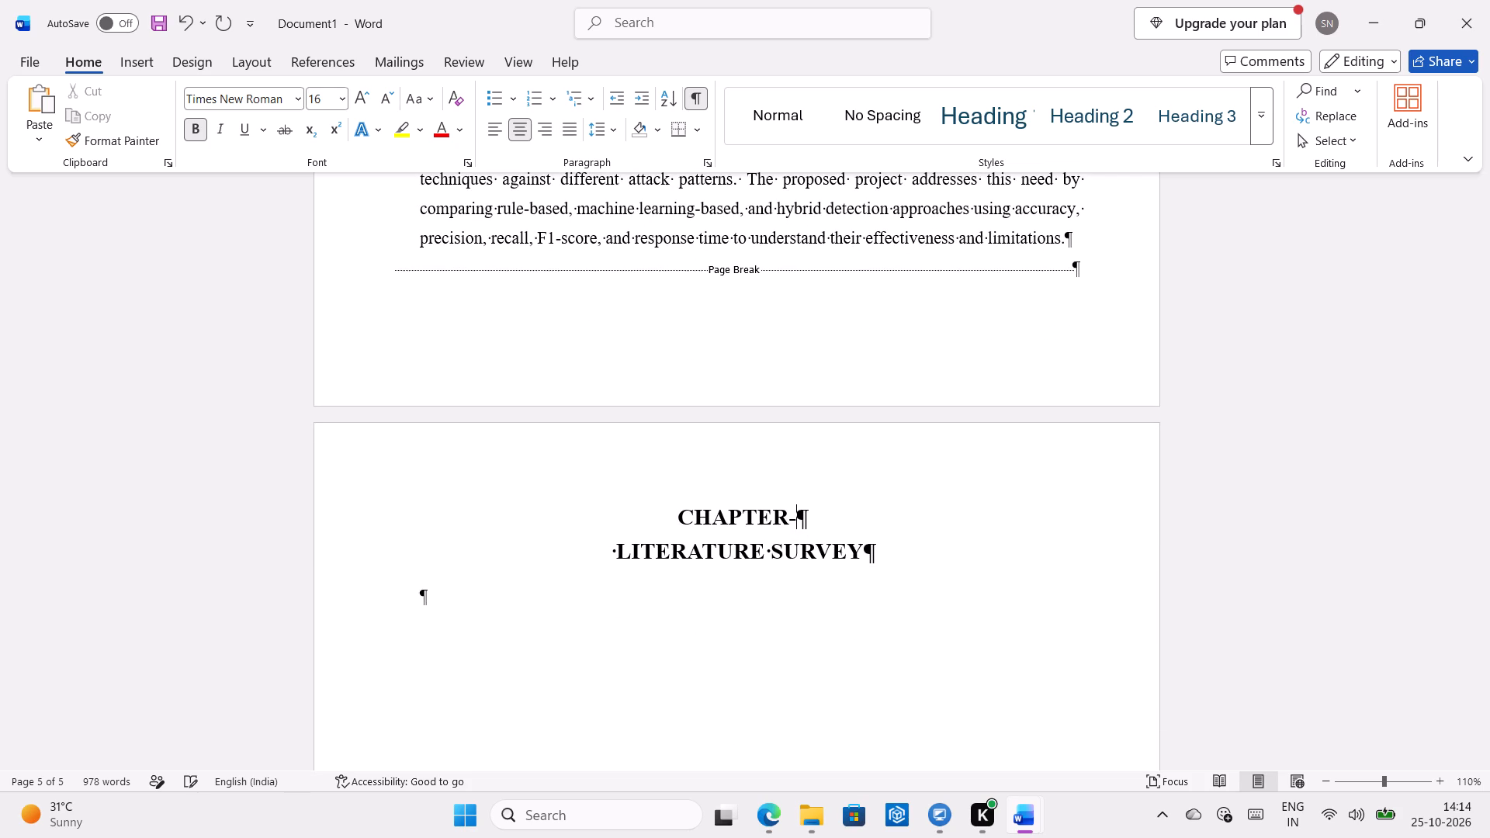
key("3")
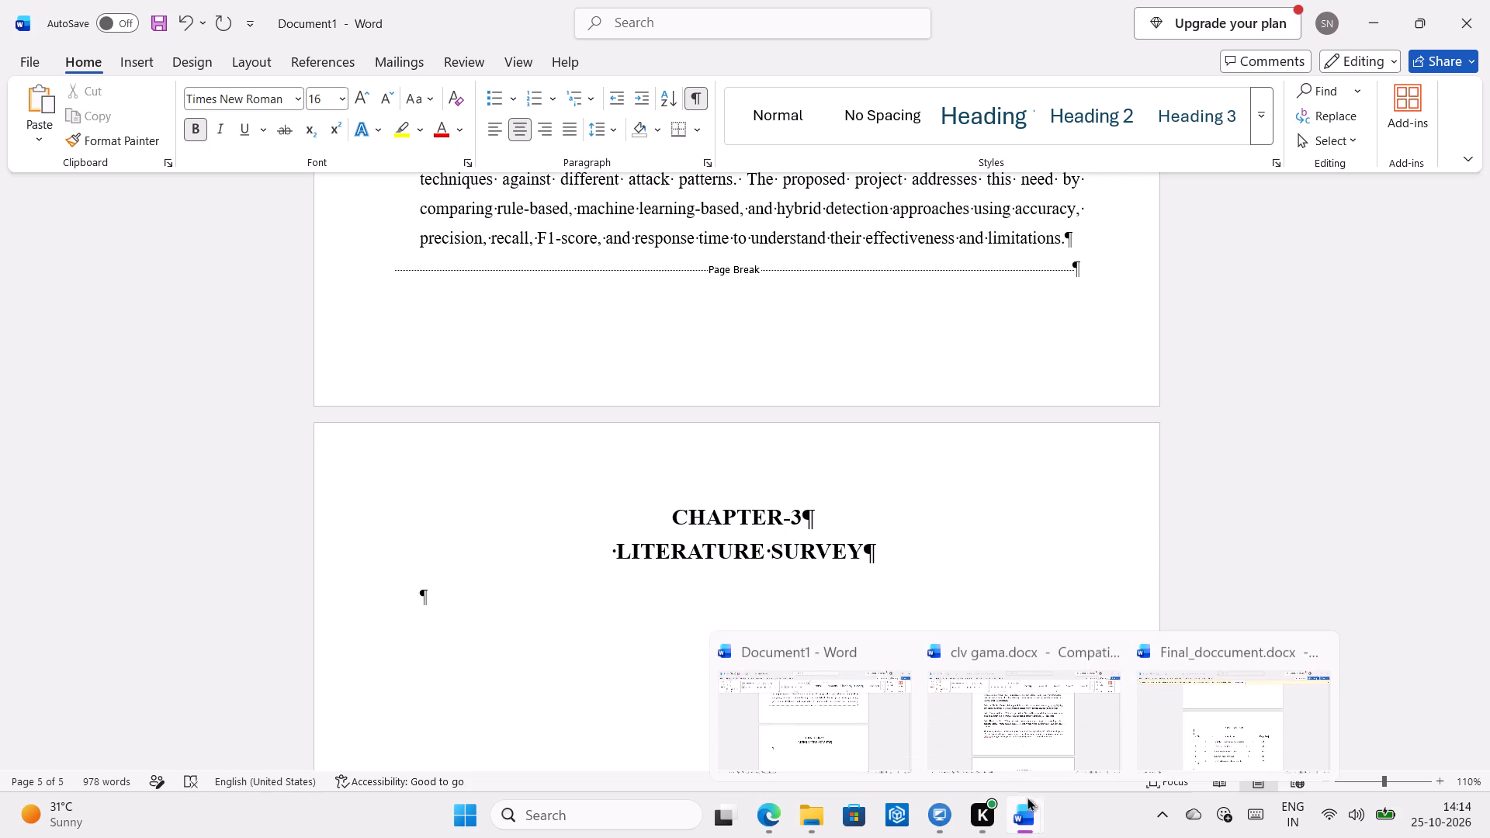
Replace the LITERATURE SURVEY title under CHAPTER-3 with SYSTEM ANALYSIS copied from clv gama.docx, removing the extra empty line.
left_click(996, 739)
scroll(905, 708, "down", 1)
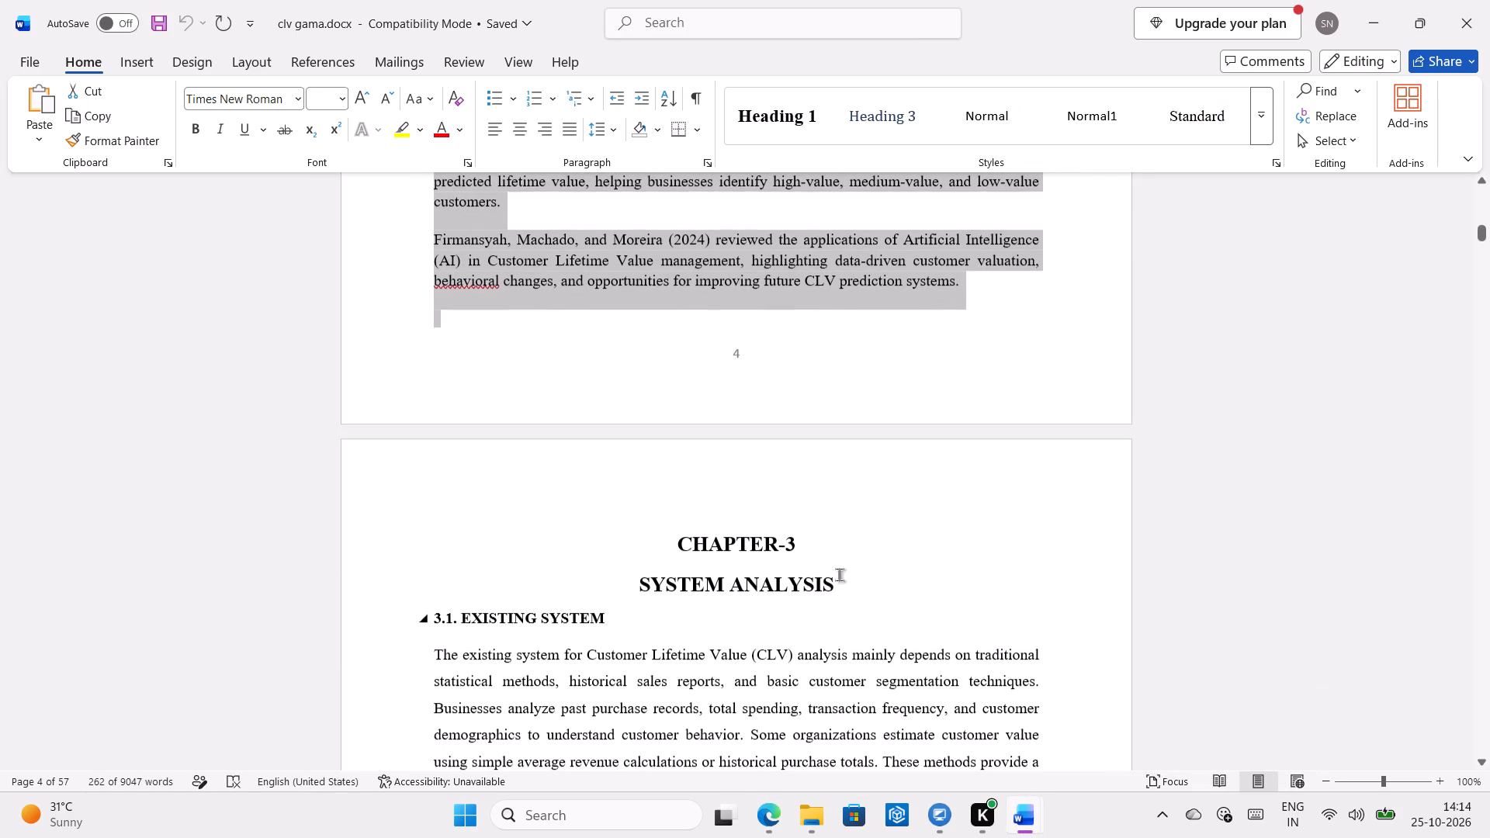
left_click_drag(861, 589, 646, 589)
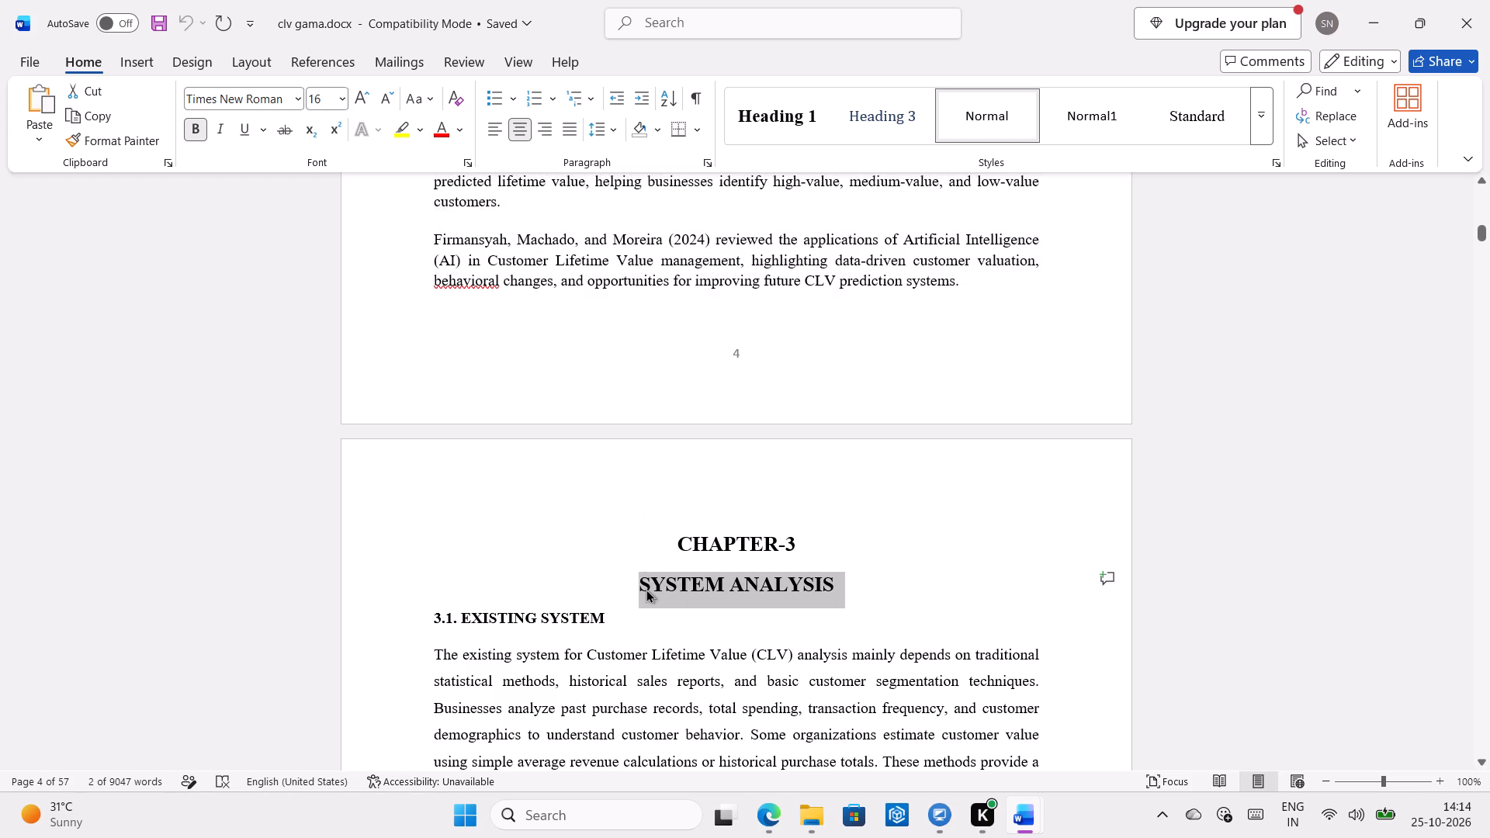
key("ctrl+c")
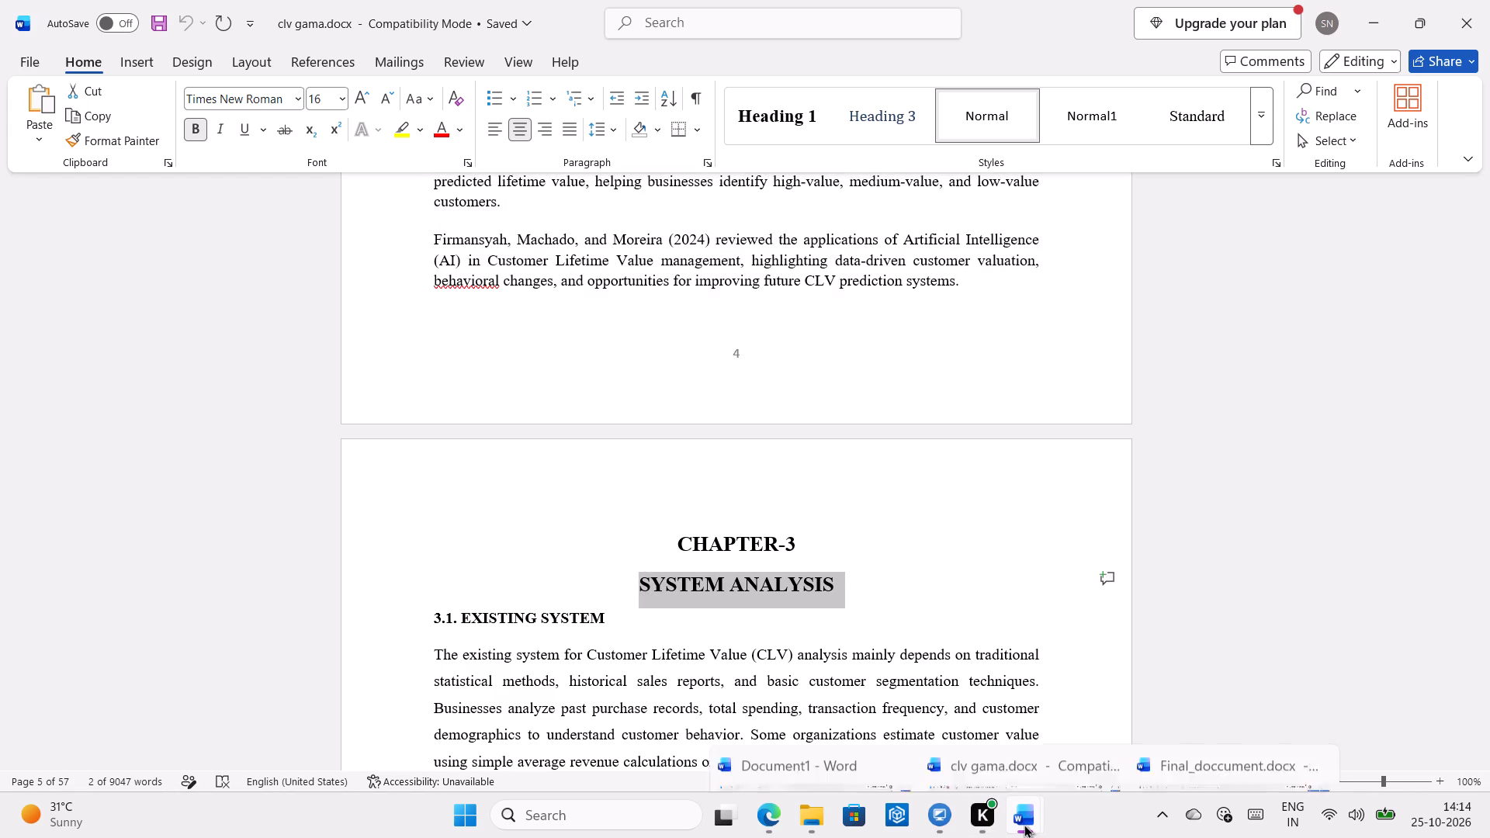
left_click(819, 753)
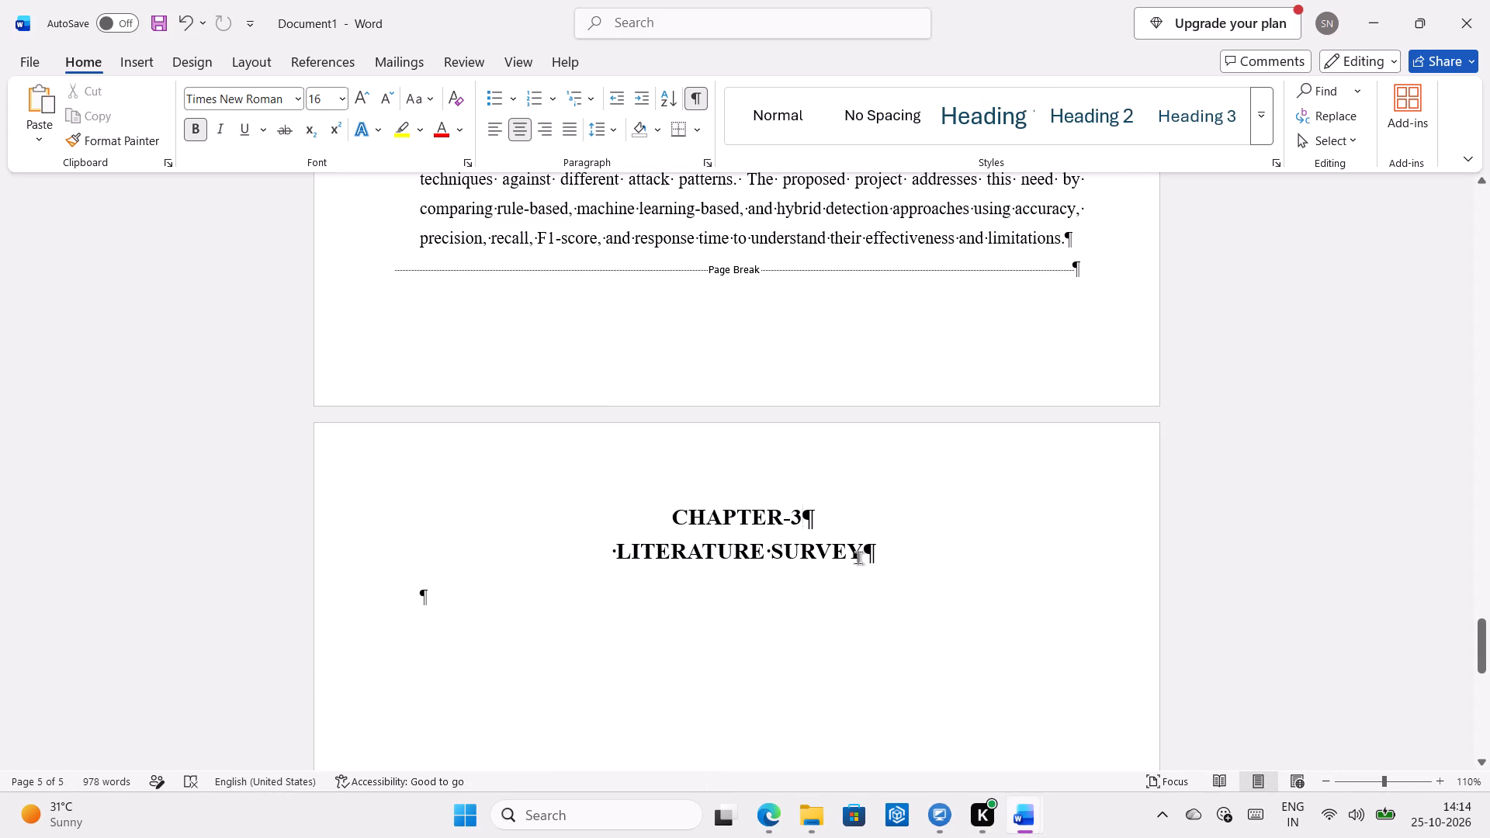
left_click_drag(858, 557, 677, 557)
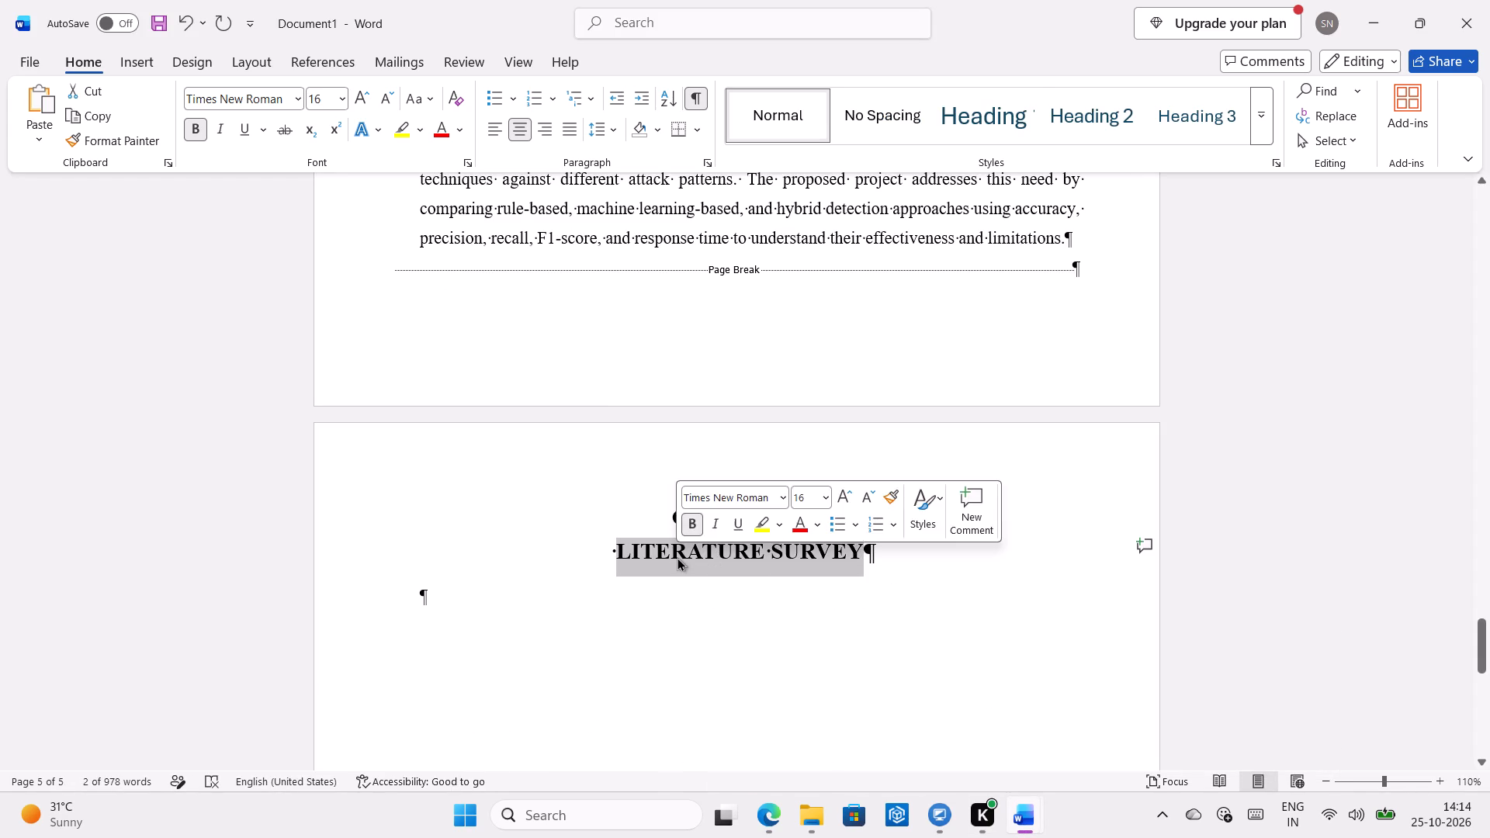
key("ctrl+v")
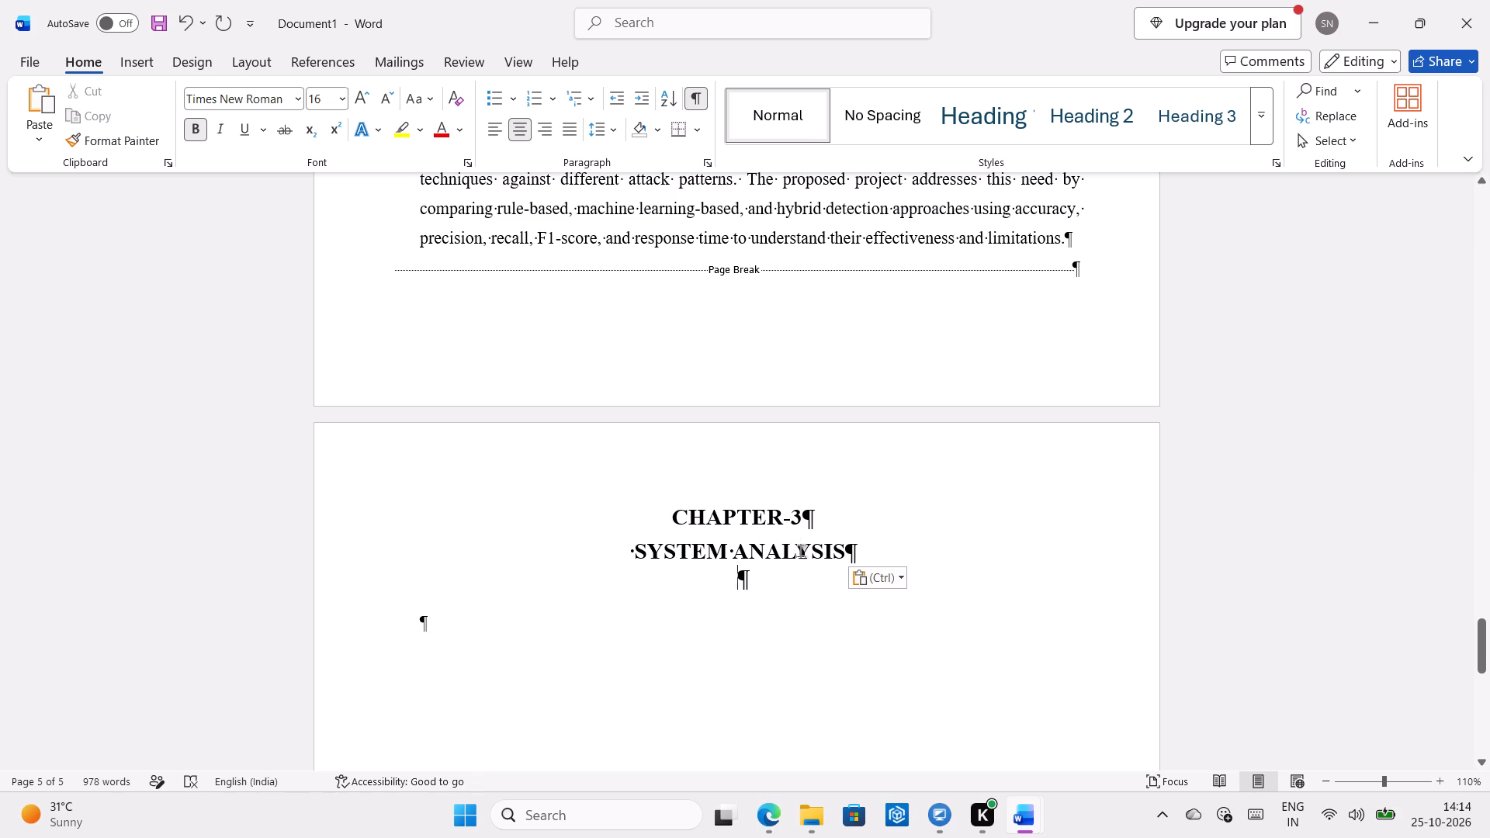
key("BackSpace")
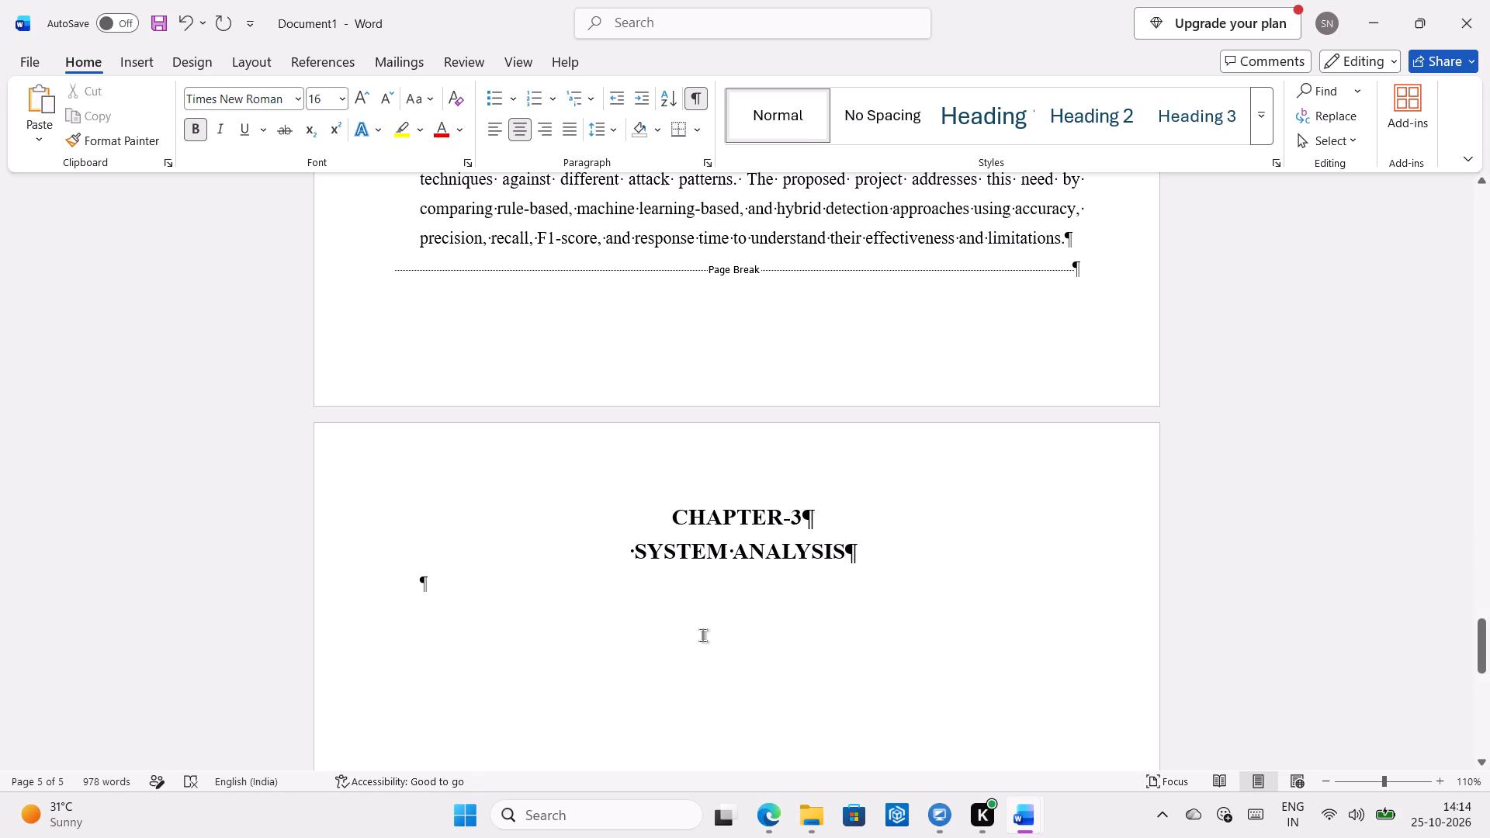
Set the line spacing of the SYSTEM ANALYSIS title to 1.5.
left_click(503, 587)
left_click_drag(656, 563, 744, 560)
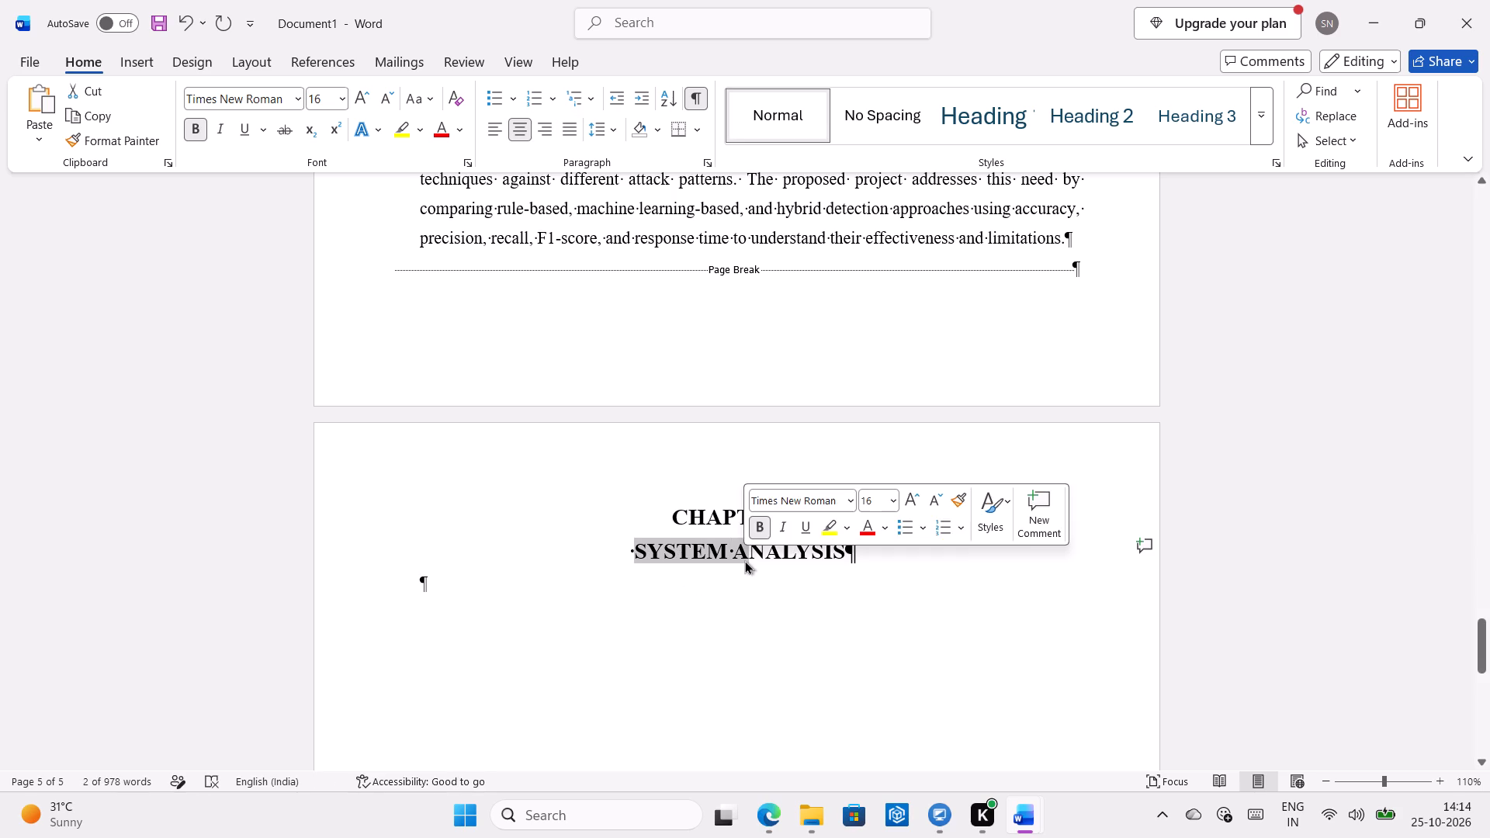
left_click(616, 138)
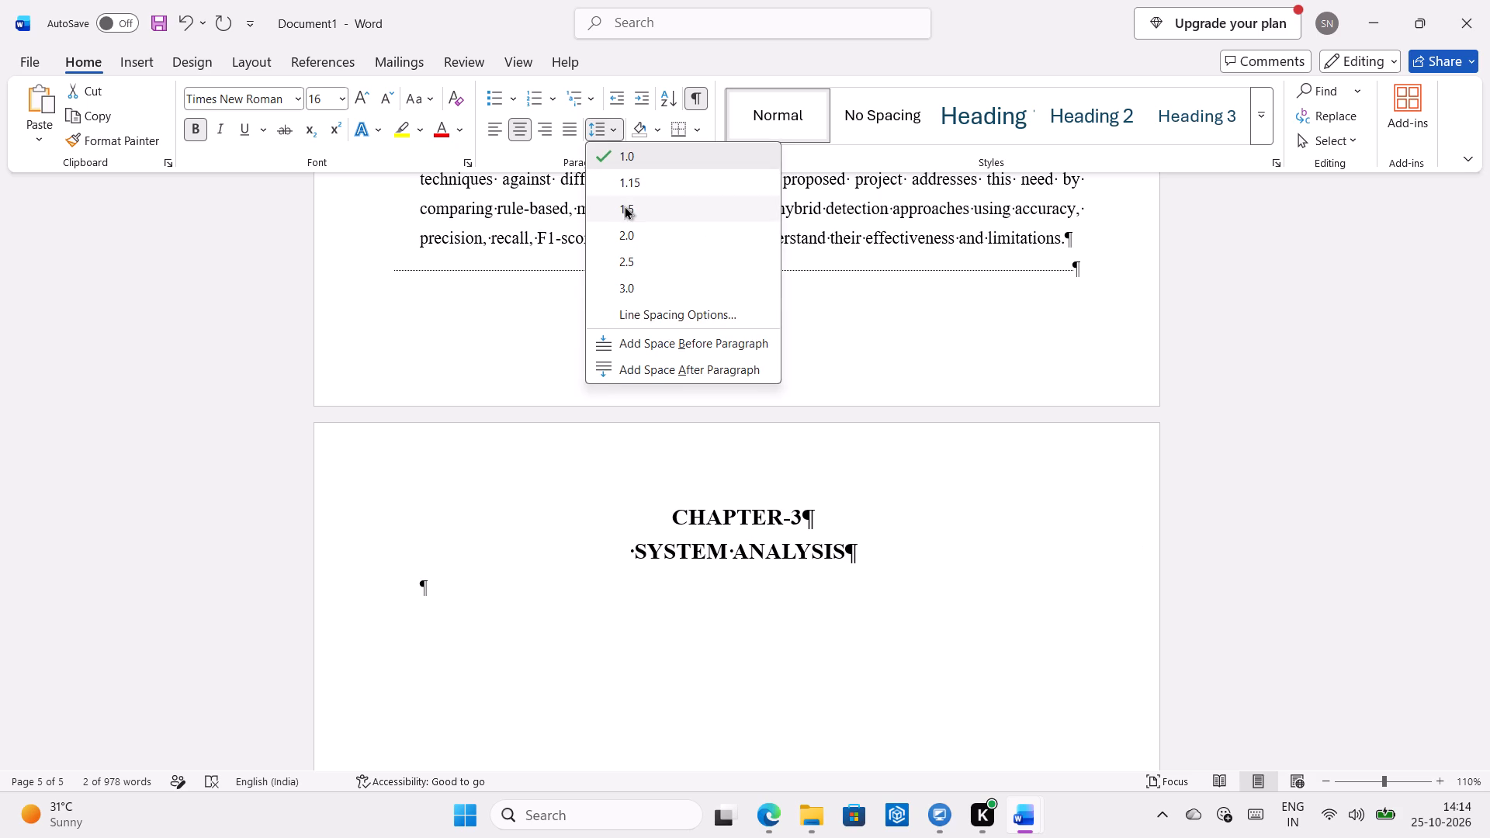
left_click(624, 206)
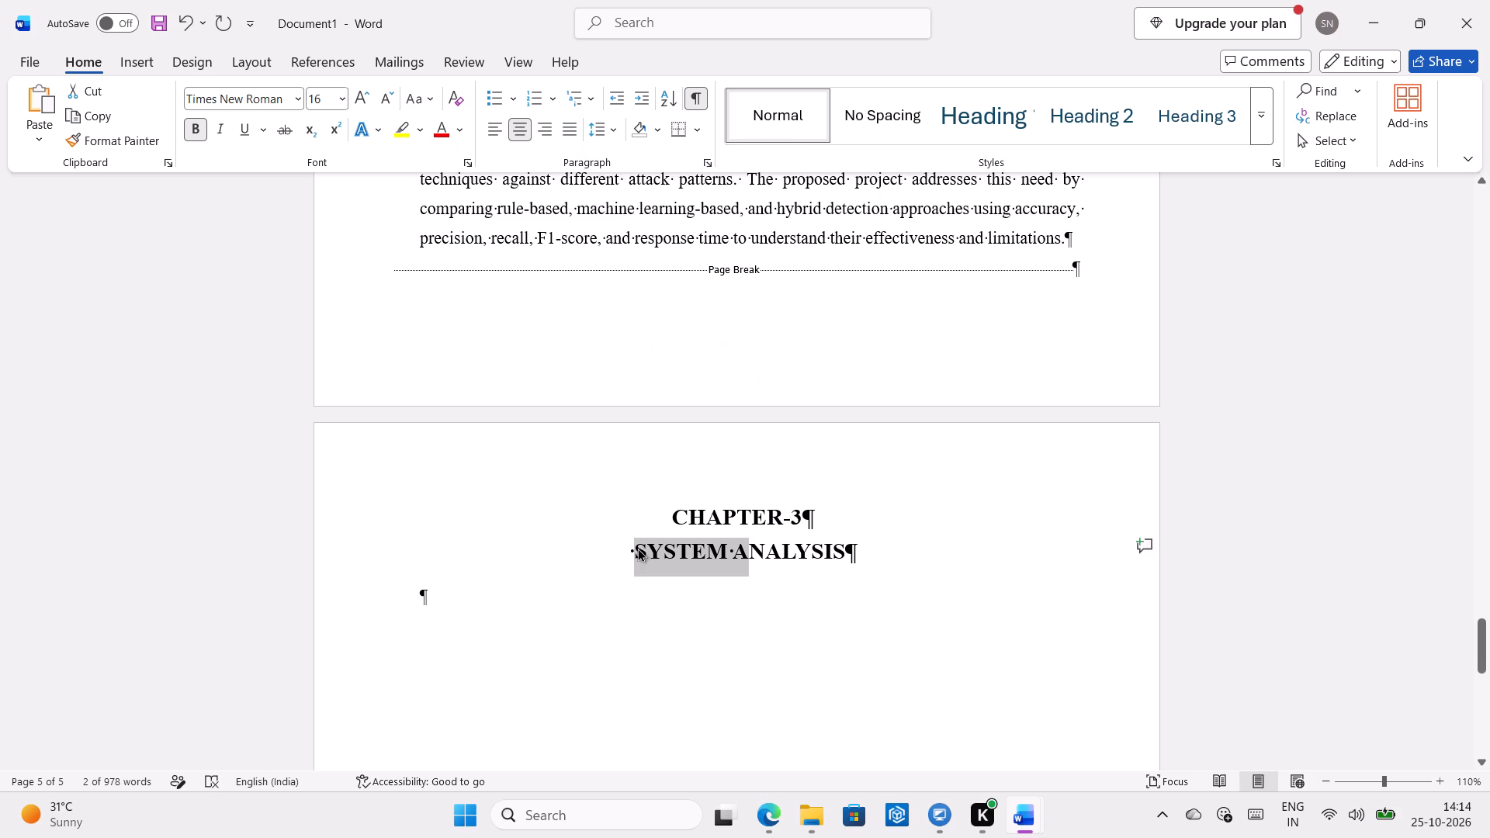
left_click(587, 580)
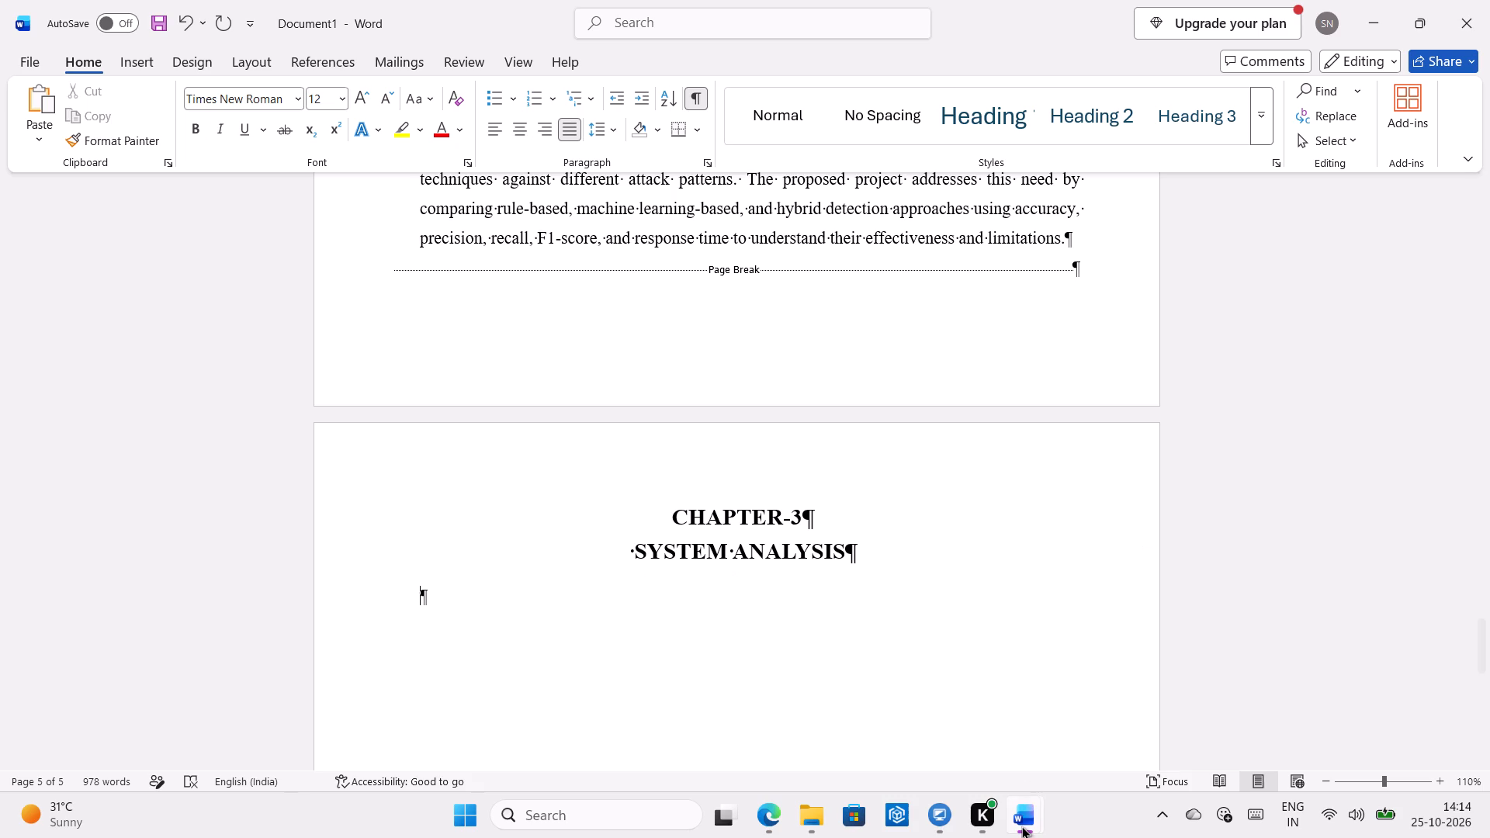
Copy all of Chapter 3 in clv gama.docx, from the CHAPTER-3 heading through the end of the Social Feasibility section.
left_click(987, 703)
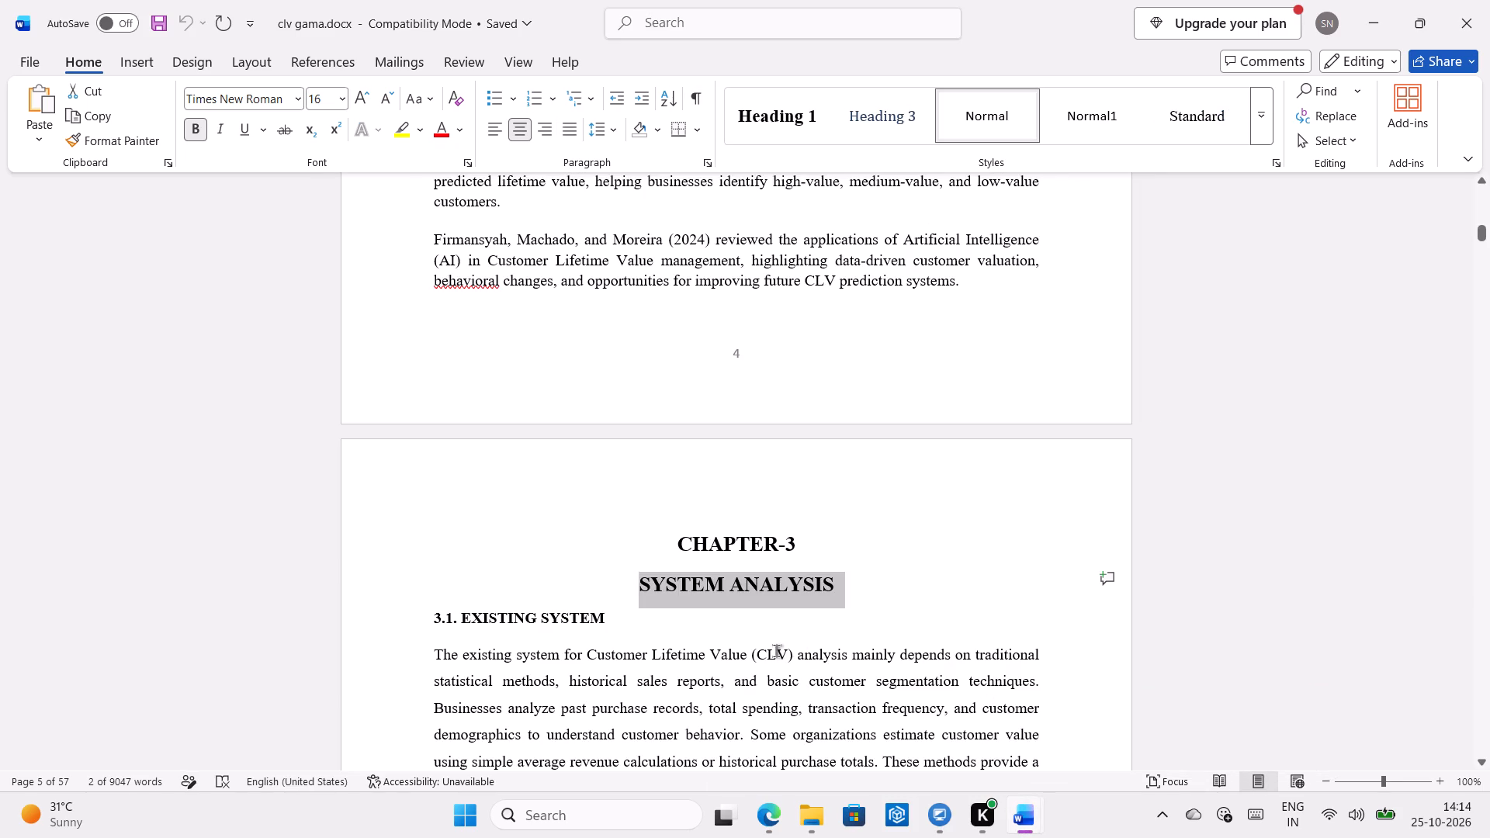
scroll(776, 650, "down", 7)
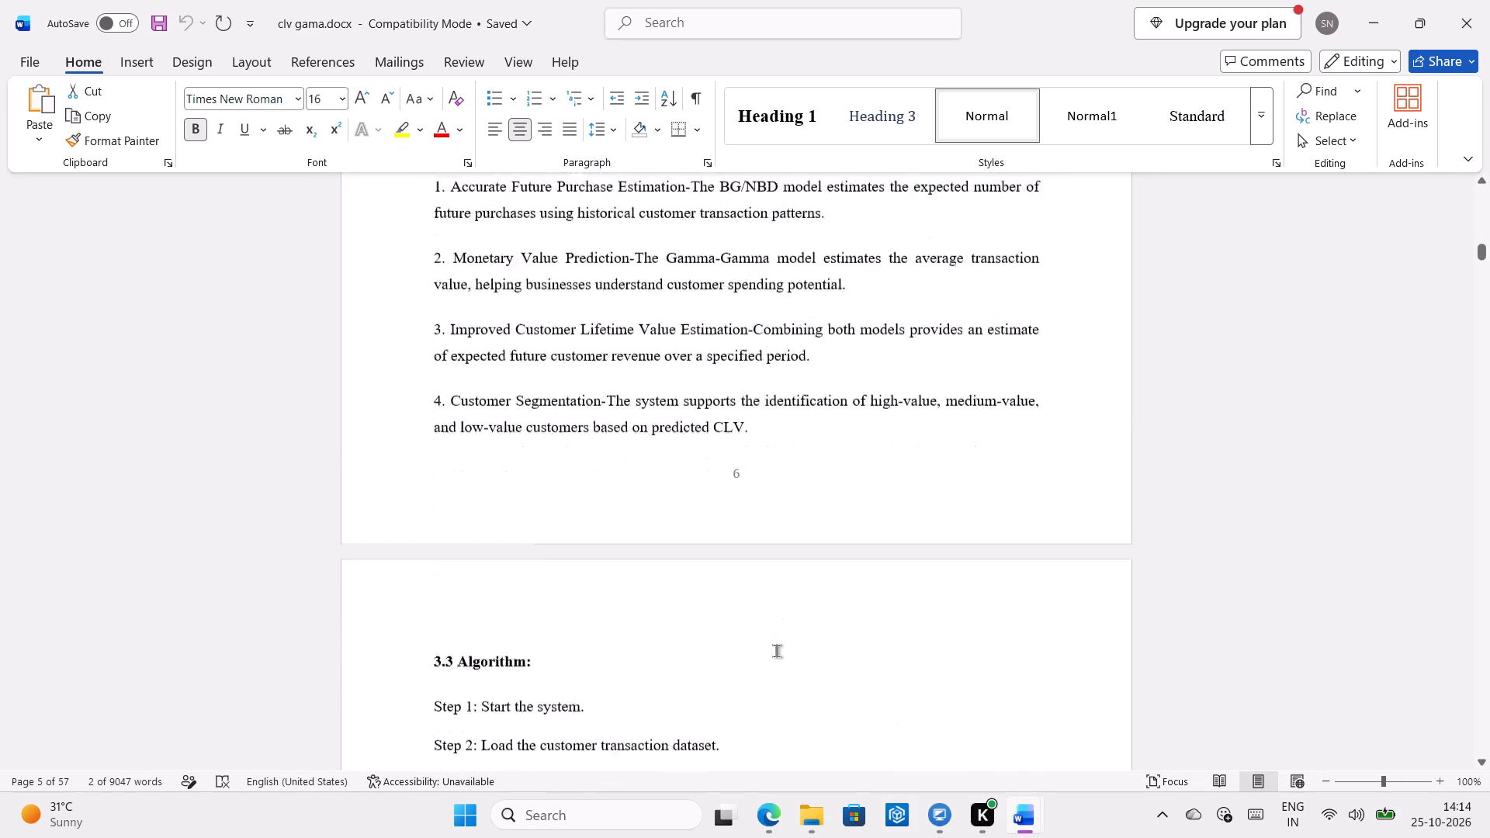
scroll(776, 650, "down", 4)
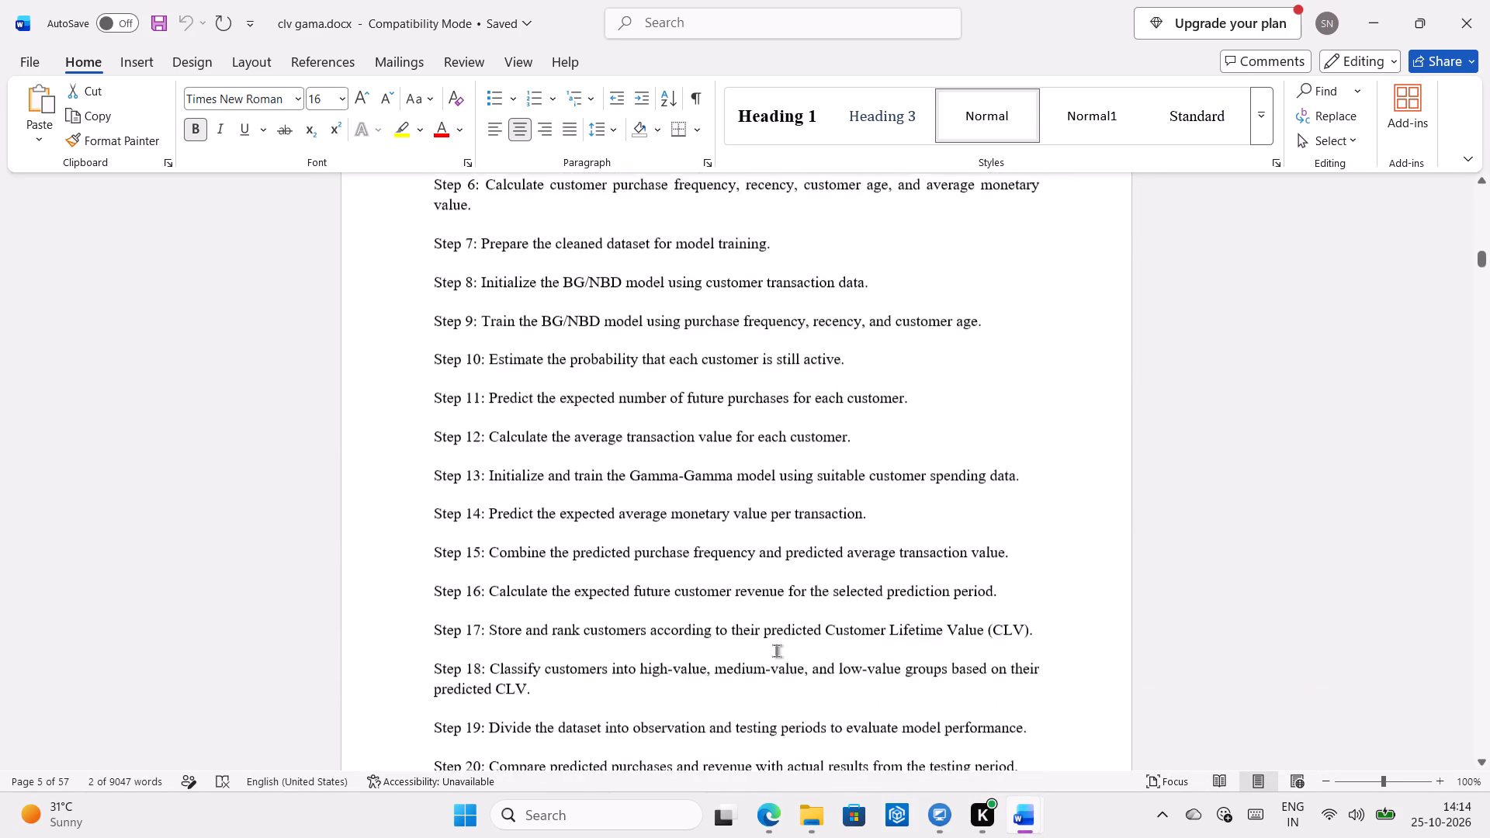
scroll(776, 650, "down", 5)
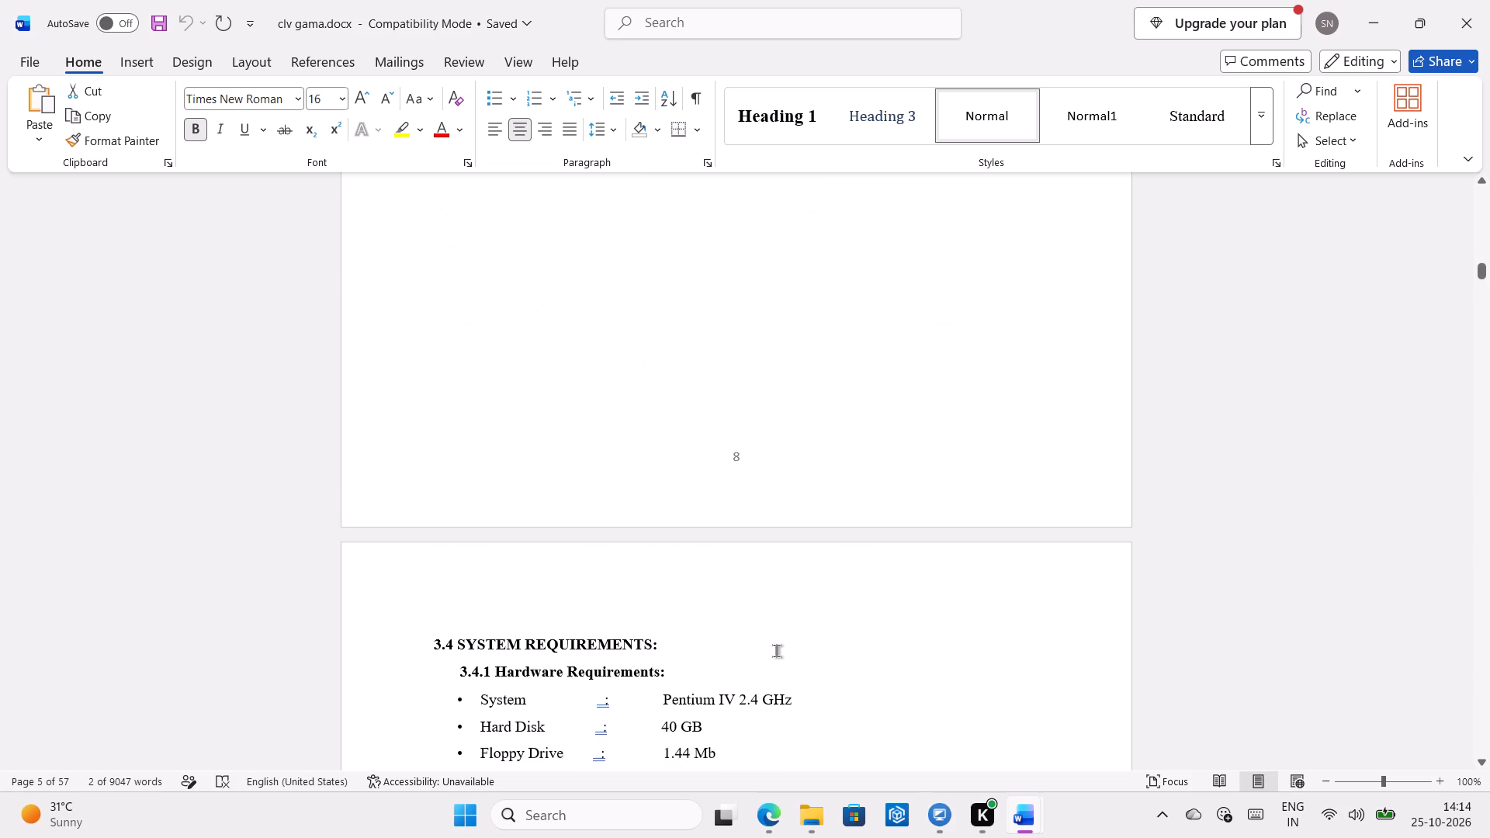
scroll(776, 650, "down", 5)
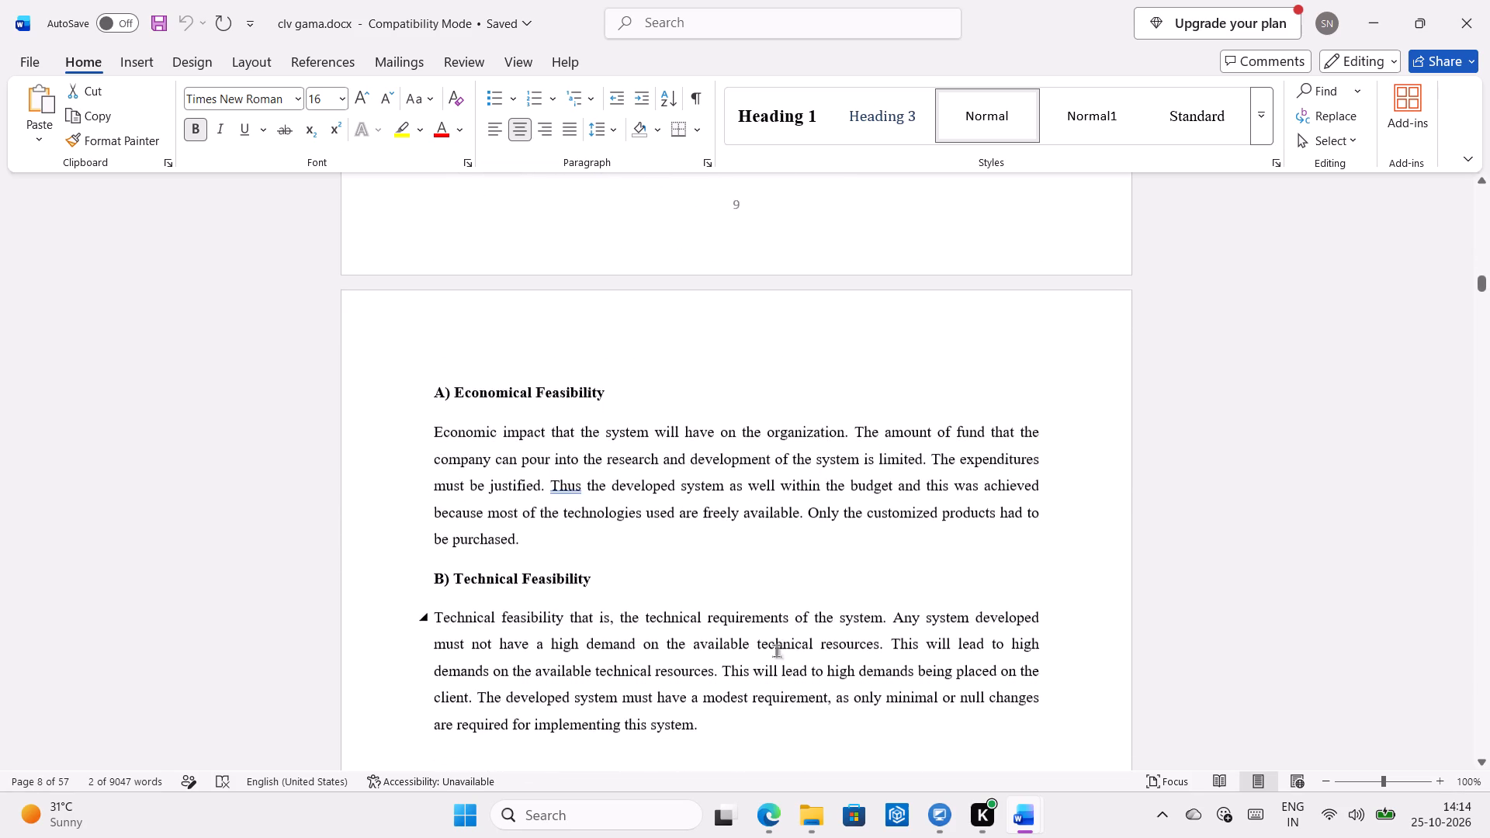
scroll(776, 650, "down", 2)
scroll(776, 650, "up", 2)
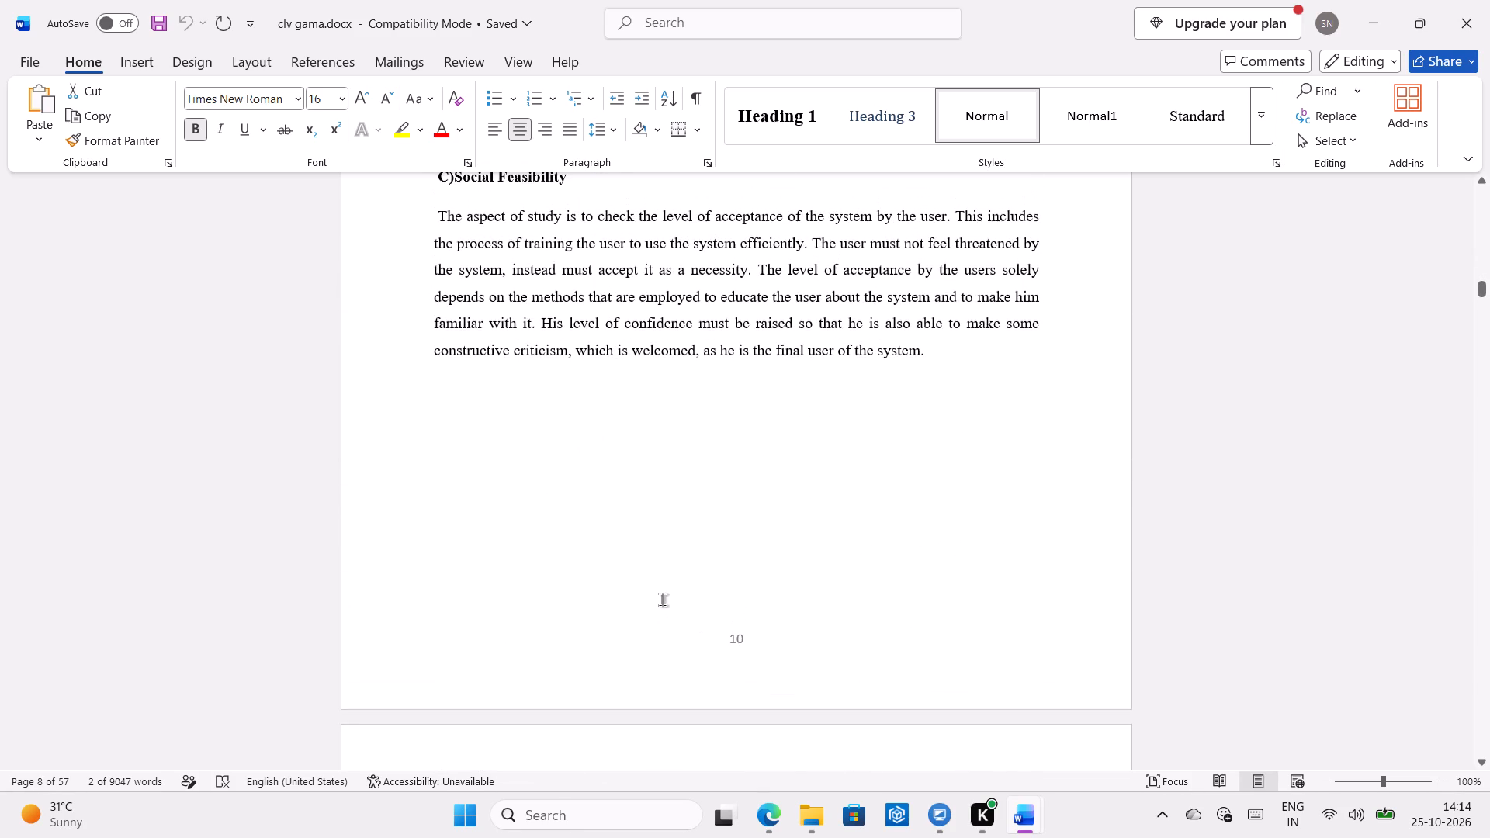
scroll(743, 573, "up", 1)
left_click_drag(952, 624, 670, 360)
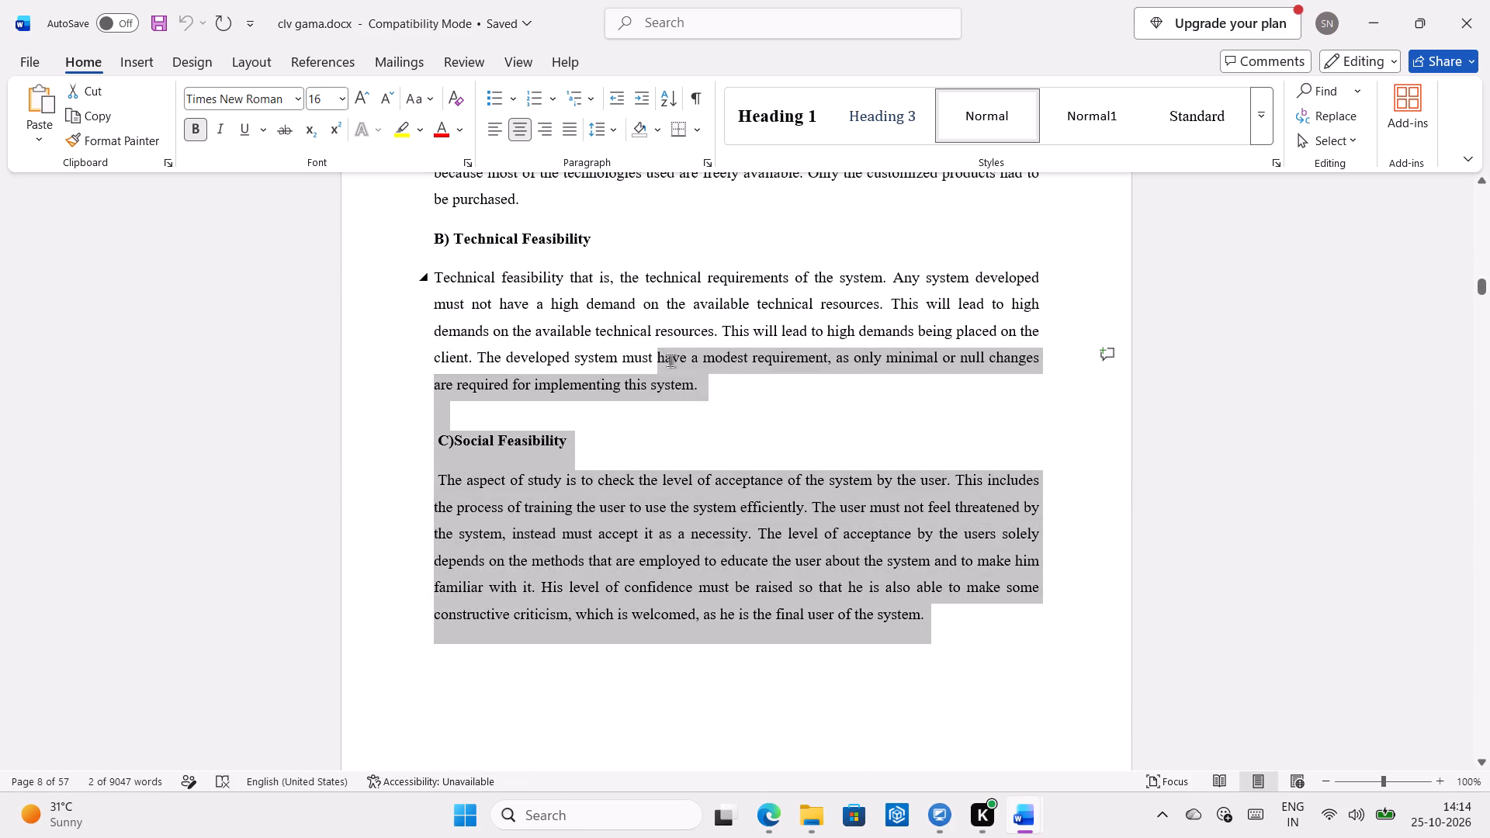
left_click_drag(670, 360, 458, 158)
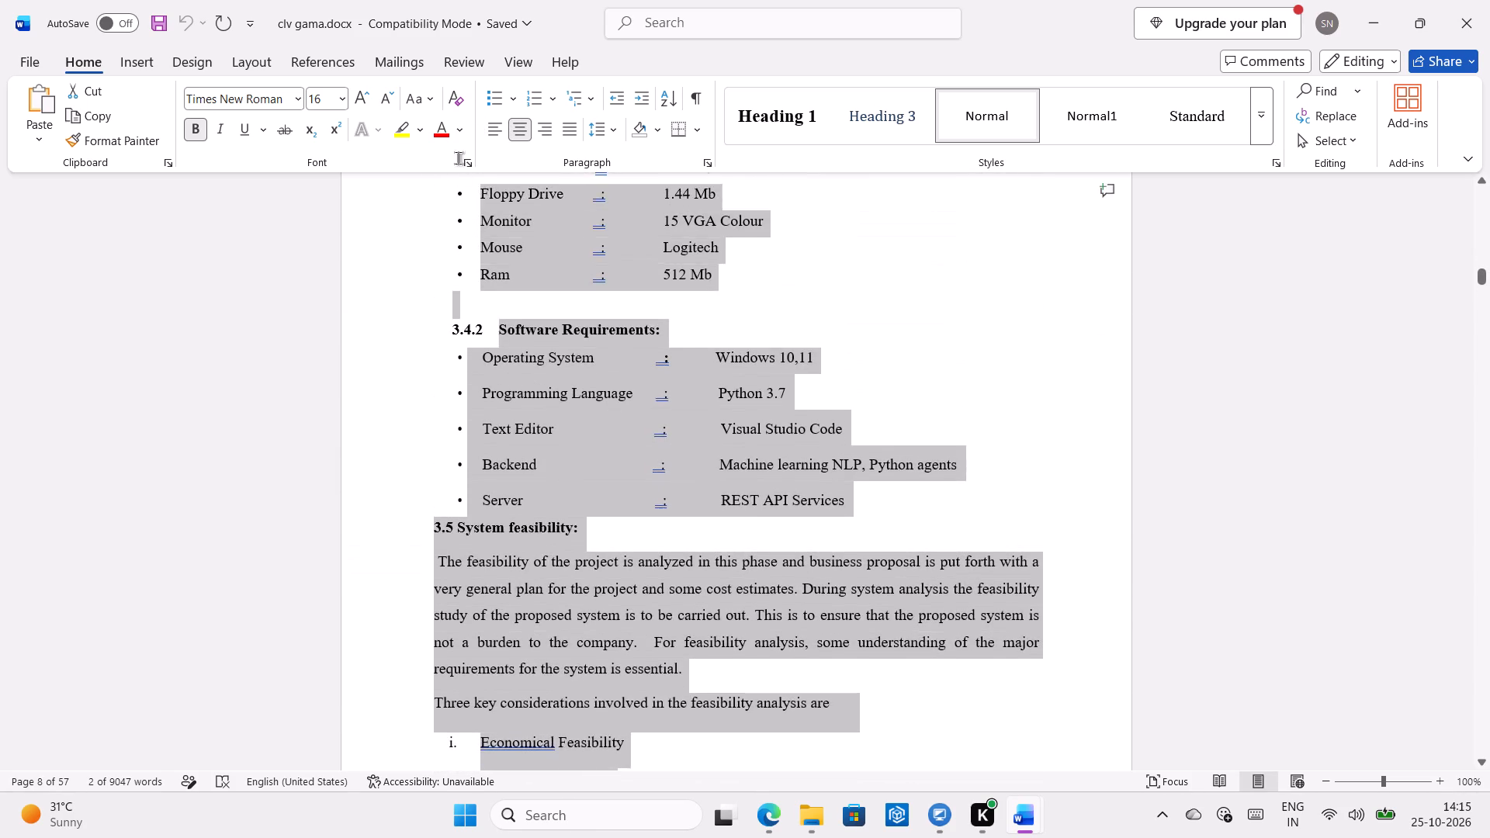
left_click_drag(458, 158, 471, 106)
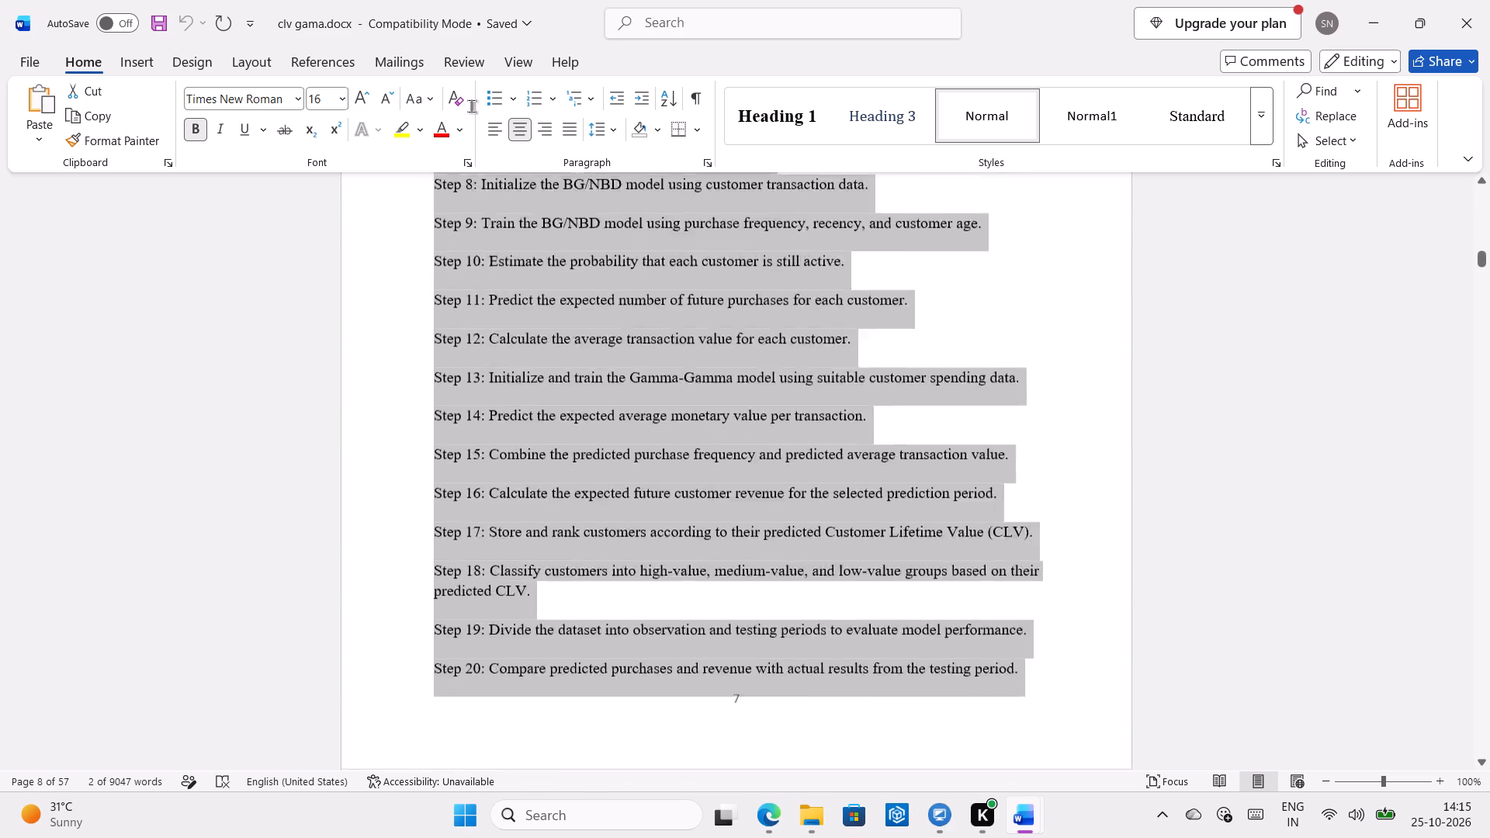
left_click_drag(471, 106, 433, 427)
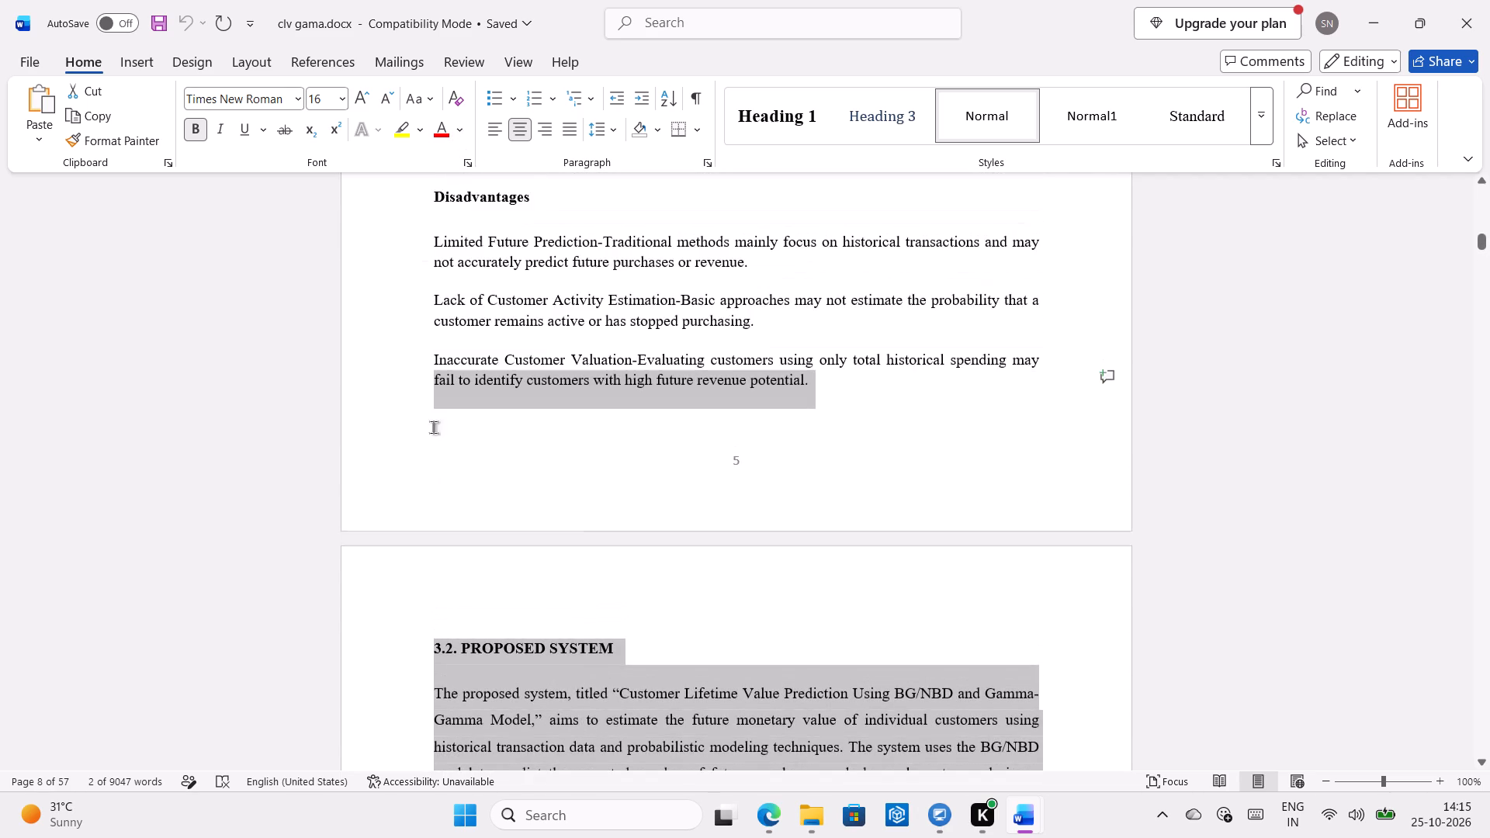
left_click_drag(433, 427, 623, 477)
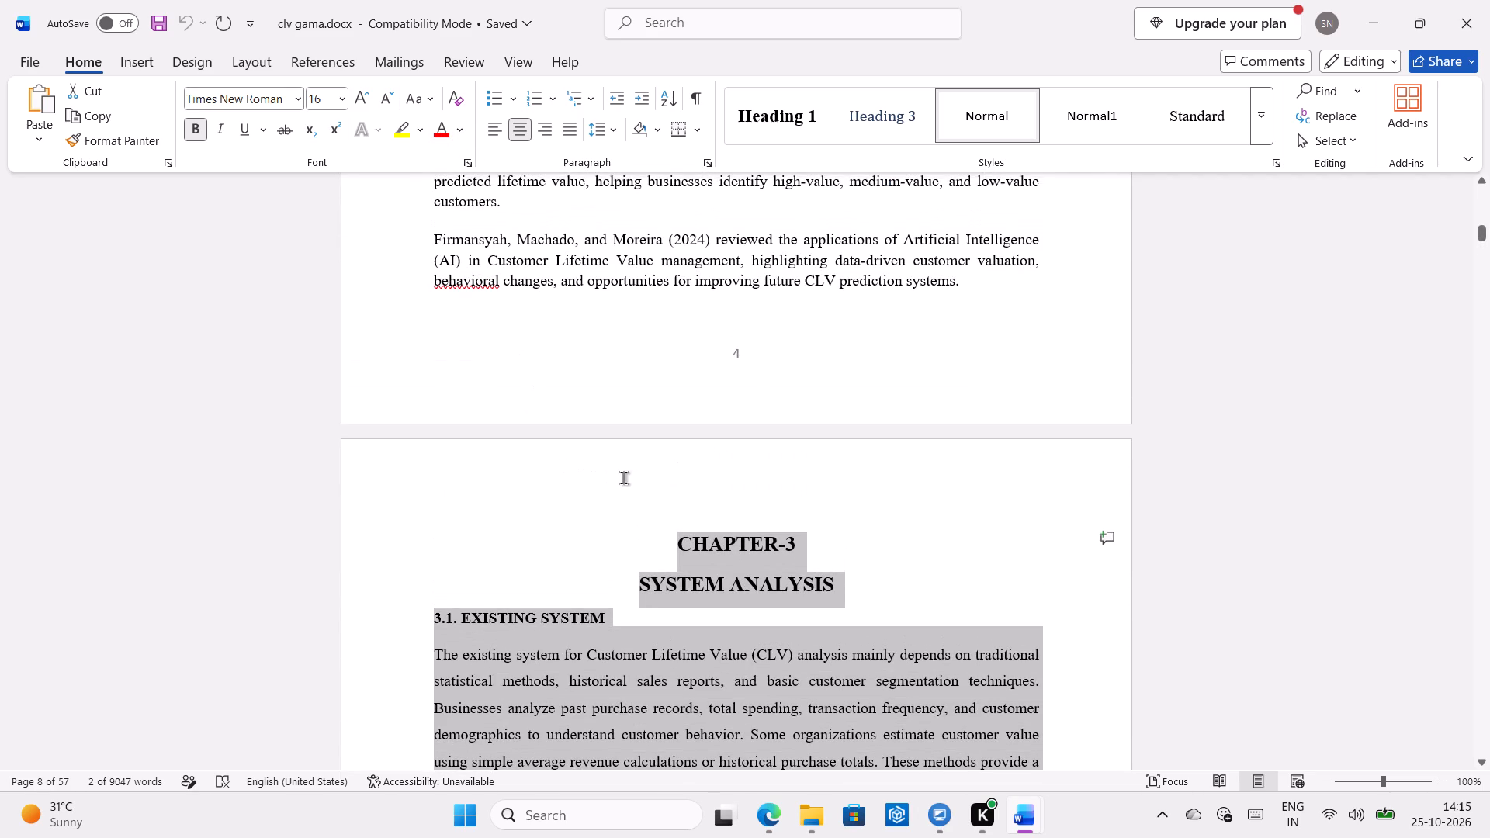